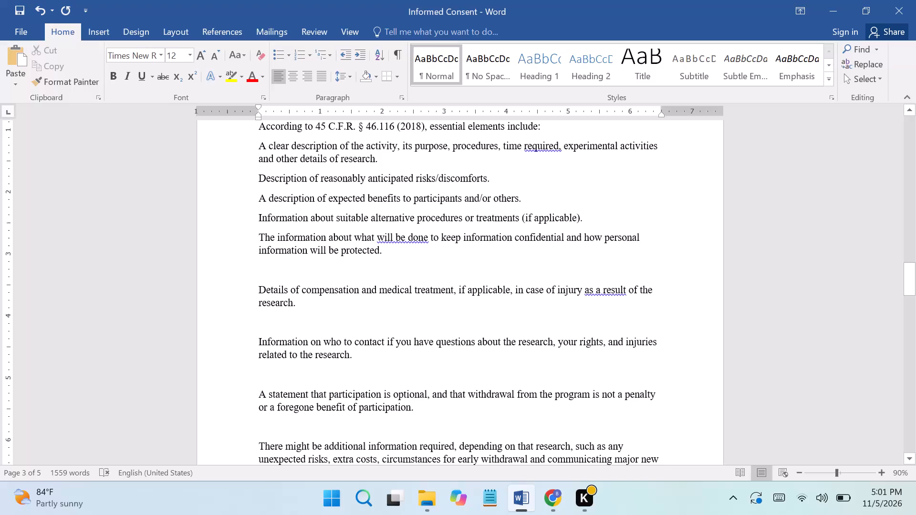
Ignore the passive-voice flags on "must be conducted" and "is treated" in the Introduction paragraph.
{"action": "left_click", "coordinate": [590, 322]}
{"action": "scroll", "coordinate": [624, 277], "scroll_direction": "up", "scroll_amount": 2}
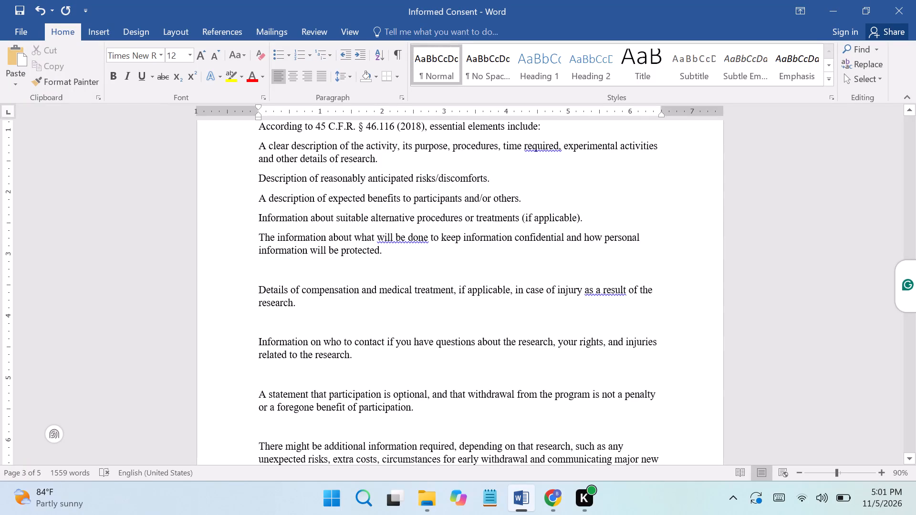
{"action": "scroll", "coordinate": [623, 277], "scroll_direction": "up", "scroll_amount": 1}
{"action": "scroll", "coordinate": [466, 311], "scroll_direction": "up", "scroll_amount": 20}
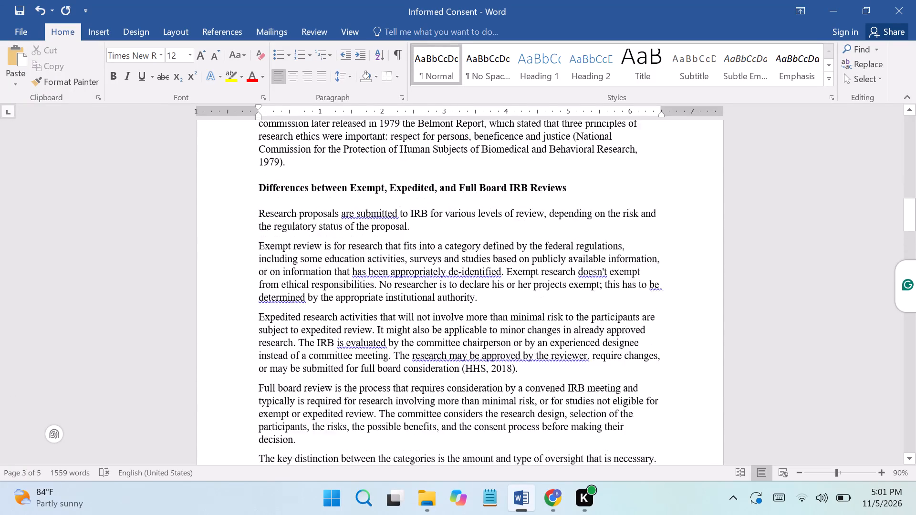
{"action": "scroll", "coordinate": [465, 345], "scroll_direction": "up", "scroll_amount": 4}
{"action": "scroll", "coordinate": [467, 340], "scroll_direction": "up", "scroll_amount": 20}
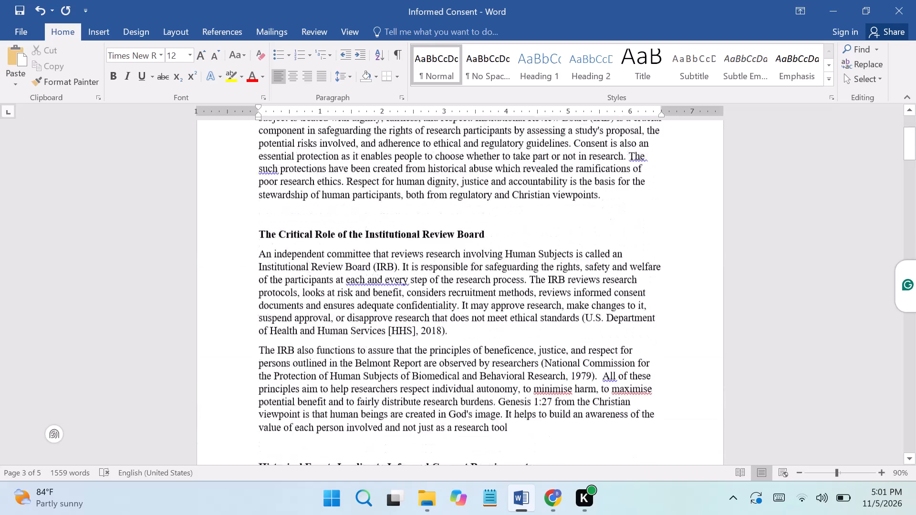
{"action": "scroll", "coordinate": [454, 339], "scroll_direction": "up", "scroll_amount": 10}
{"action": "left_click", "coordinate": [422, 219]}
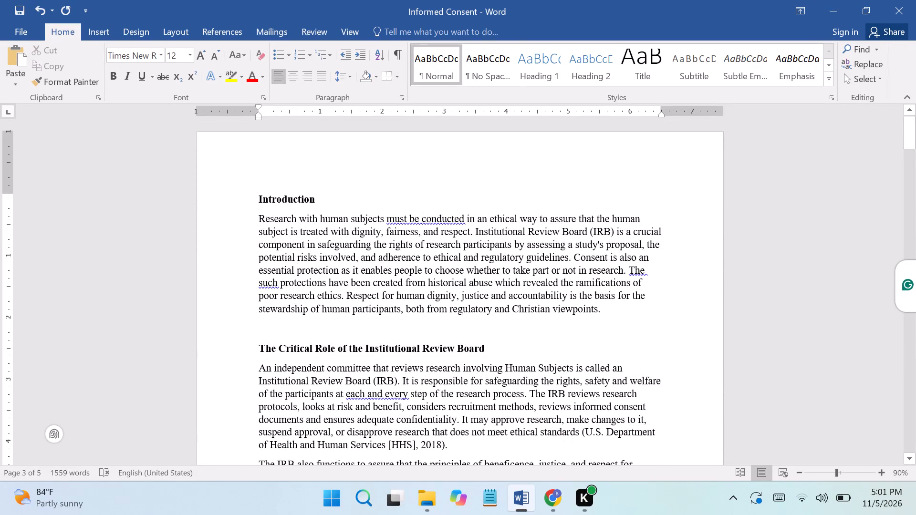
{"action": "right_click", "coordinate": [422, 219]}
{"action": "left_click", "coordinate": [495, 252]}
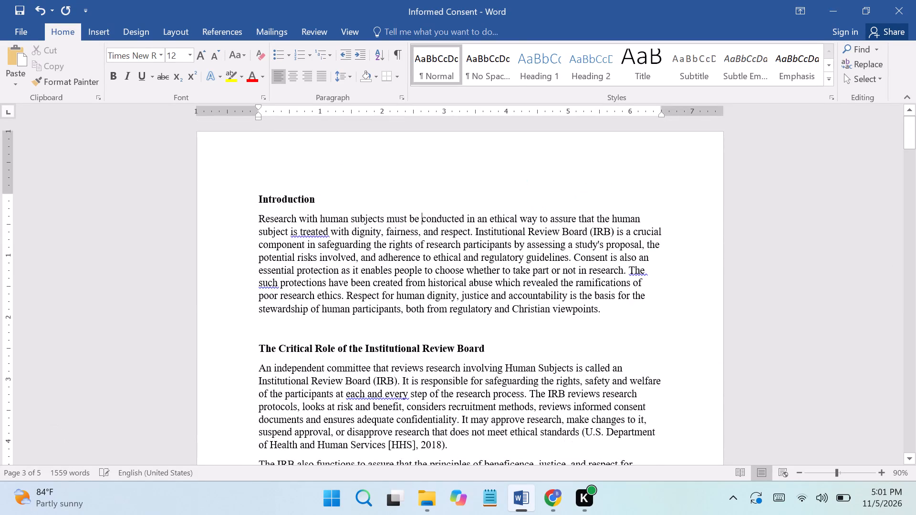
{"action": "left_click", "coordinate": [313, 234]}
{"action": "right_click", "coordinate": [312, 233]}
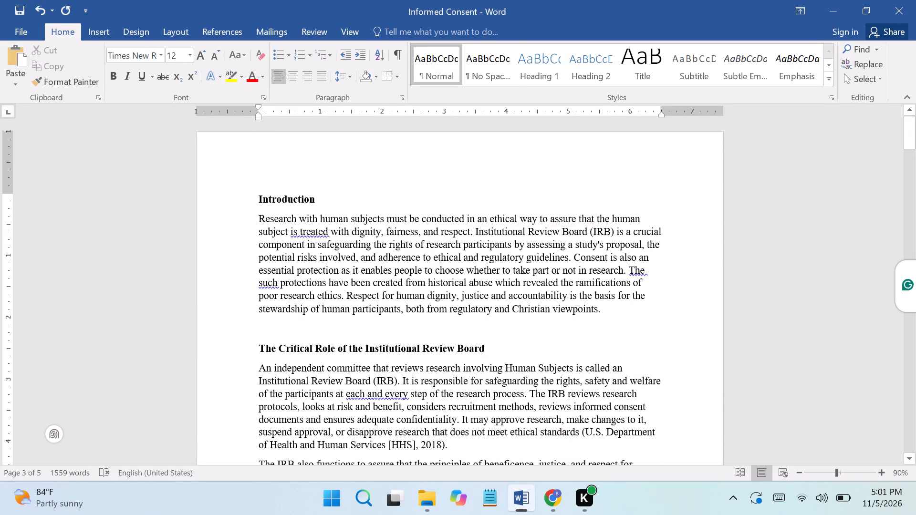
{"action": "right_click", "coordinate": [313, 231]}
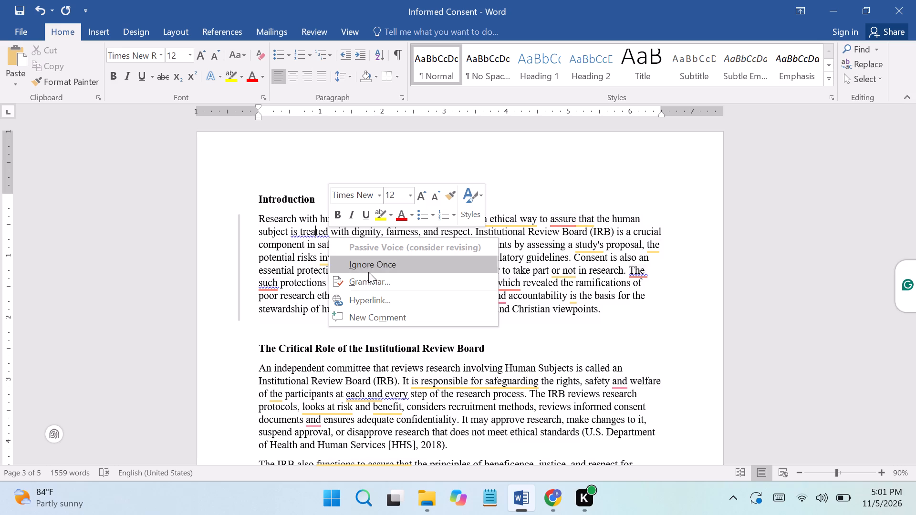
{"action": "left_click", "coordinate": [373, 269]}
Accept the grammar corrections in the Introduction that change "The such" to "Such" and "abuse which" to "abuse, which".
{"action": "left_click", "coordinate": [268, 286]}
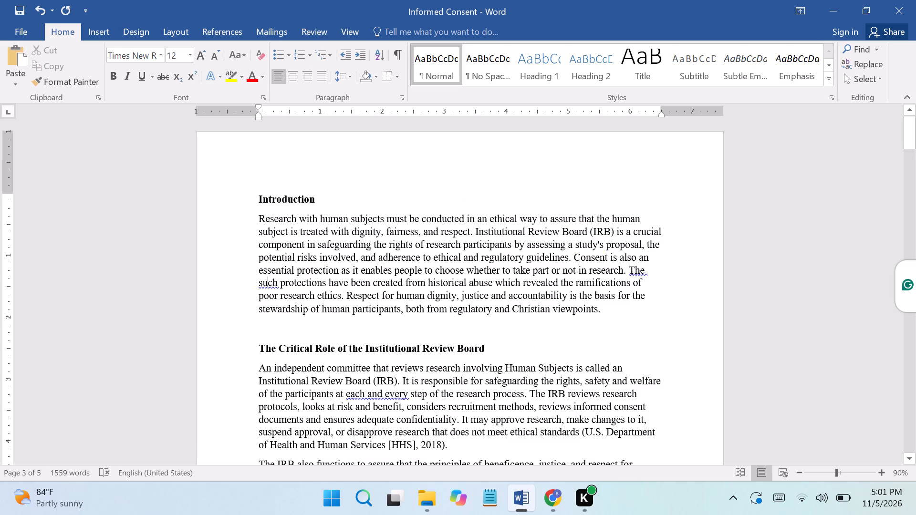
{"action": "right_click", "coordinate": [268, 286]}
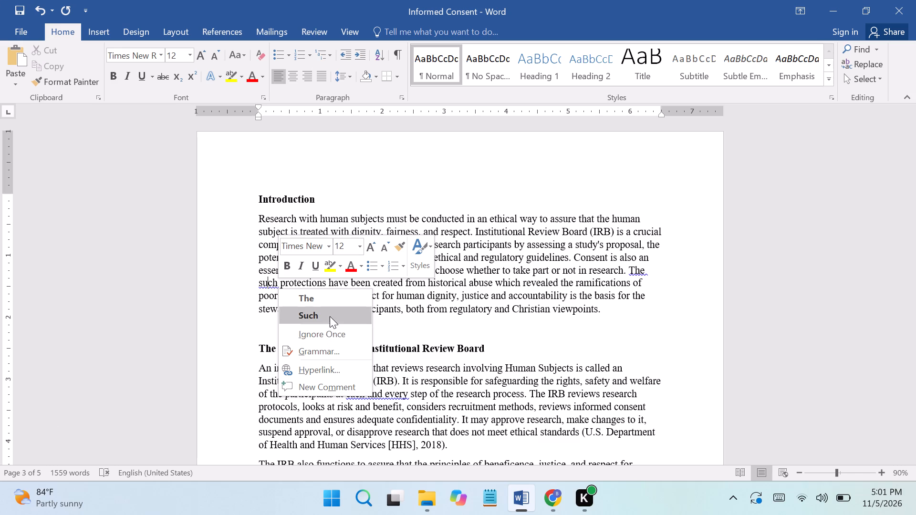
{"action": "left_click", "coordinate": [330, 316]}
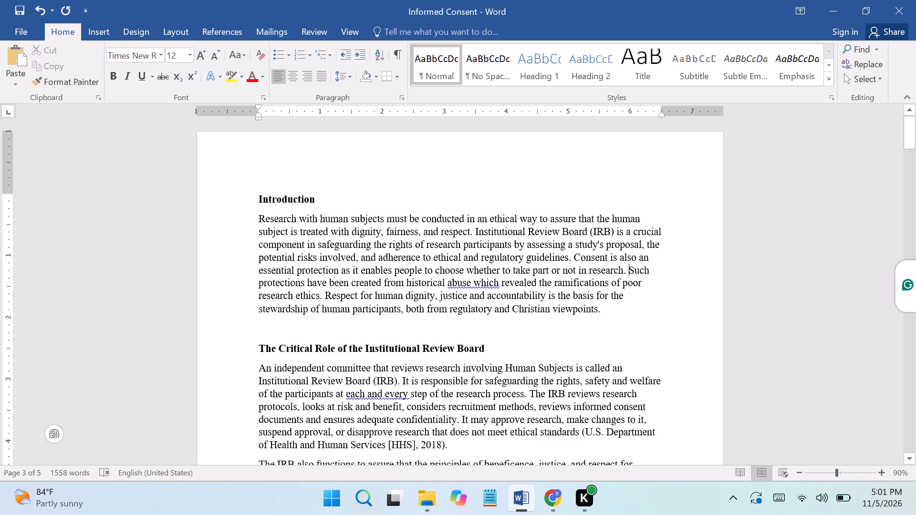
{"action": "left_click", "coordinate": [475, 280]}
{"action": "right_click", "coordinate": [475, 280]}
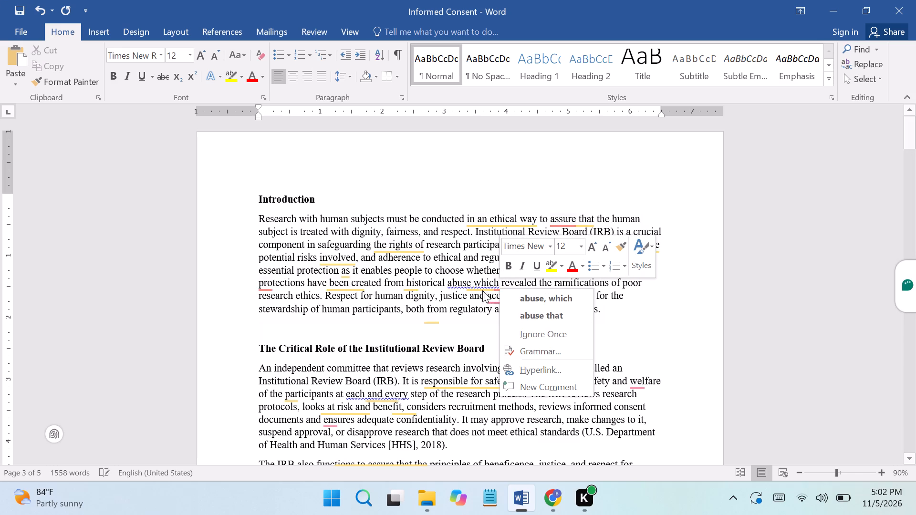
{"action": "left_click", "coordinate": [545, 301]}
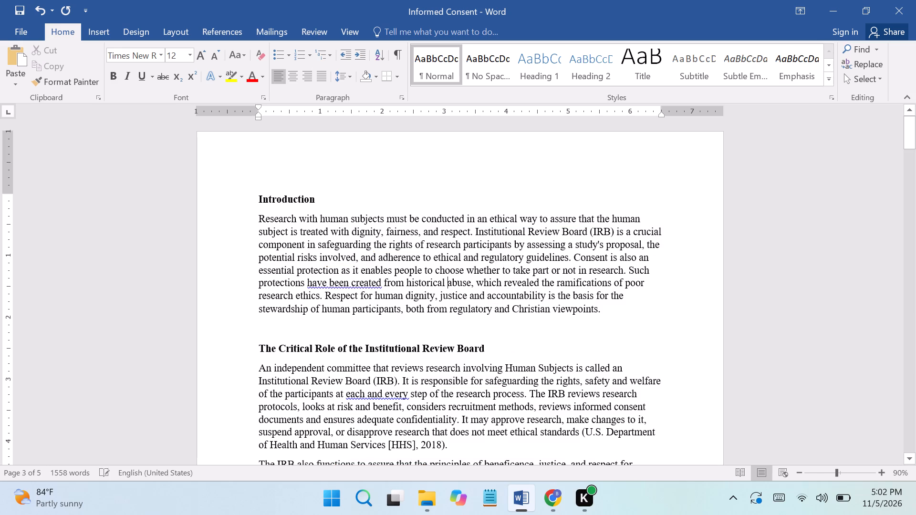
Ignore the grammar flag on "have been created" in the Introduction paragraph.
{"action": "left_click", "coordinate": [342, 283]}
{"action": "right_click", "coordinate": [342, 283]}
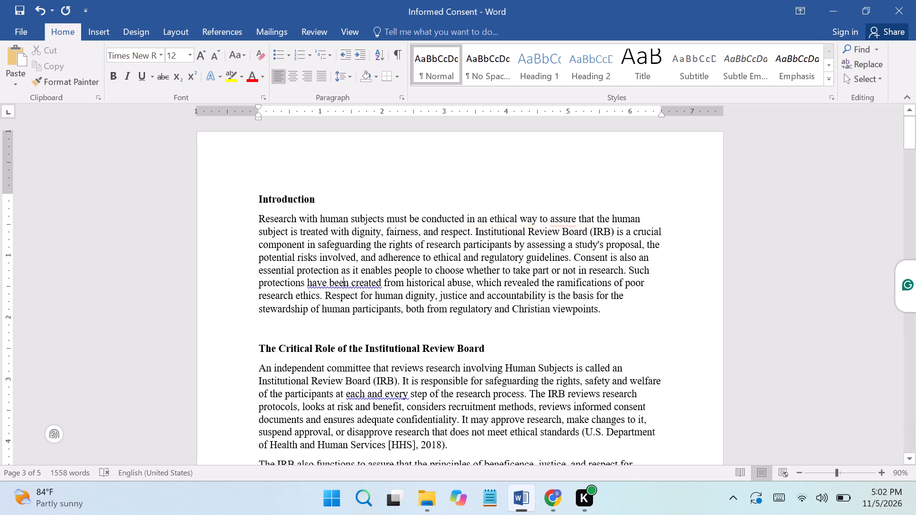
{"action": "left_click", "coordinate": [399, 318]}
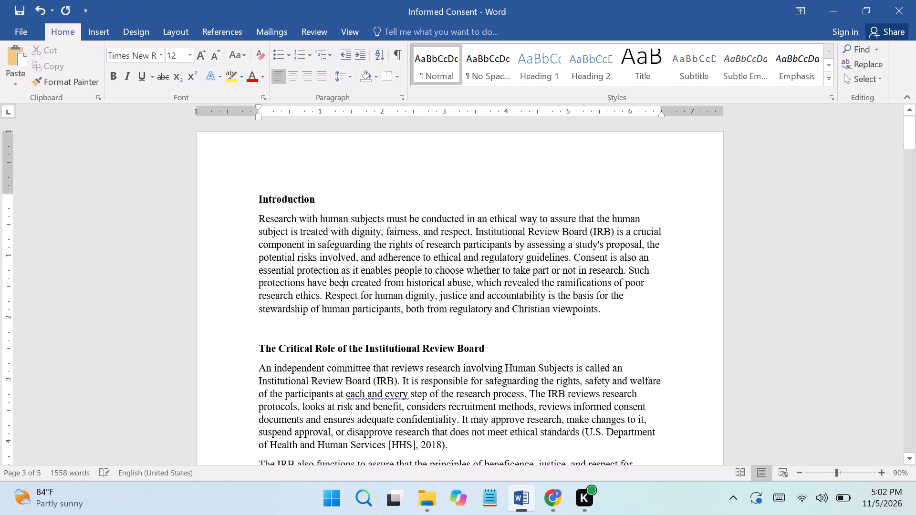
Replace "each and every" with "every" in the first paragraph about the Institutional Review Board's role.
{"action": "left_click", "coordinate": [528, 337]}
{"action": "scroll", "coordinate": [530, 336], "scroll_direction": "down", "scroll_amount": 2}
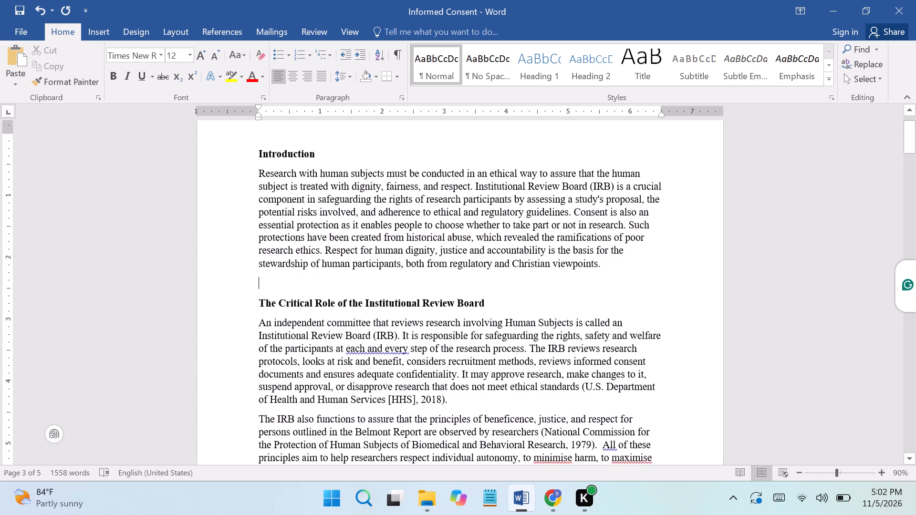
{"action": "scroll", "coordinate": [530, 336], "scroll_direction": "down", "scroll_amount": 1}
{"action": "left_click", "coordinate": [382, 305]}
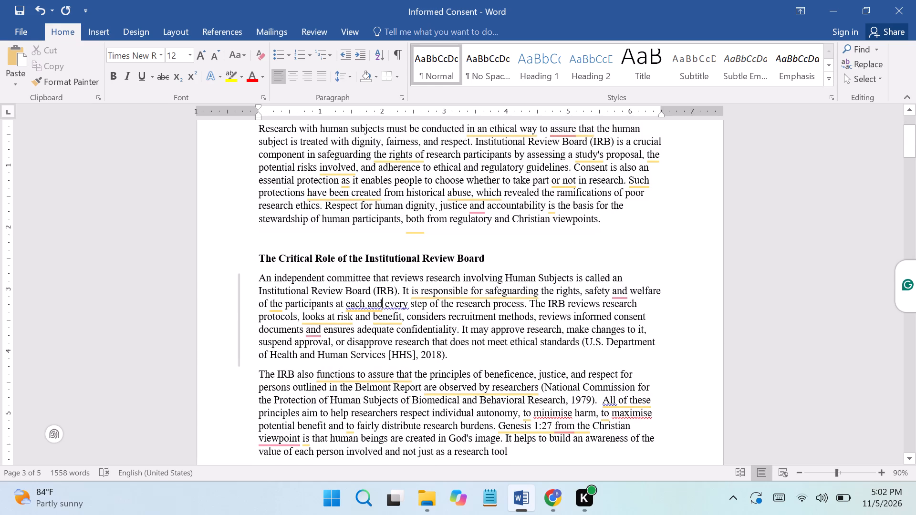
{"action": "right_click", "coordinate": [382, 303]}
{"action": "right_click", "coordinate": [386, 305]}
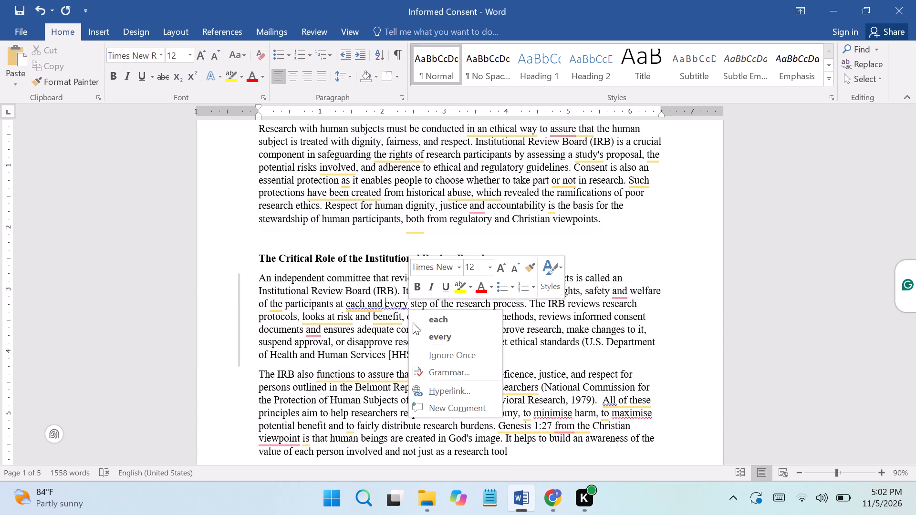
{"action": "left_click", "coordinate": [432, 340]}
{"action": "left_click", "coordinate": [497, 355]}
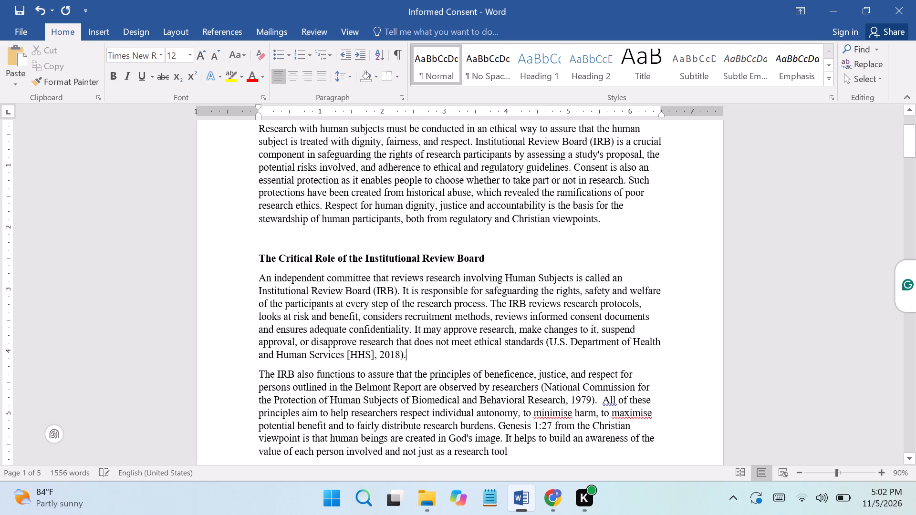
Ignore the grammar flag on "All" in "All of these principles" in the second Institutional Review Board paragraph.
{"action": "scroll", "coordinate": [497, 355], "scroll_direction": "down", "scroll_amount": 2}
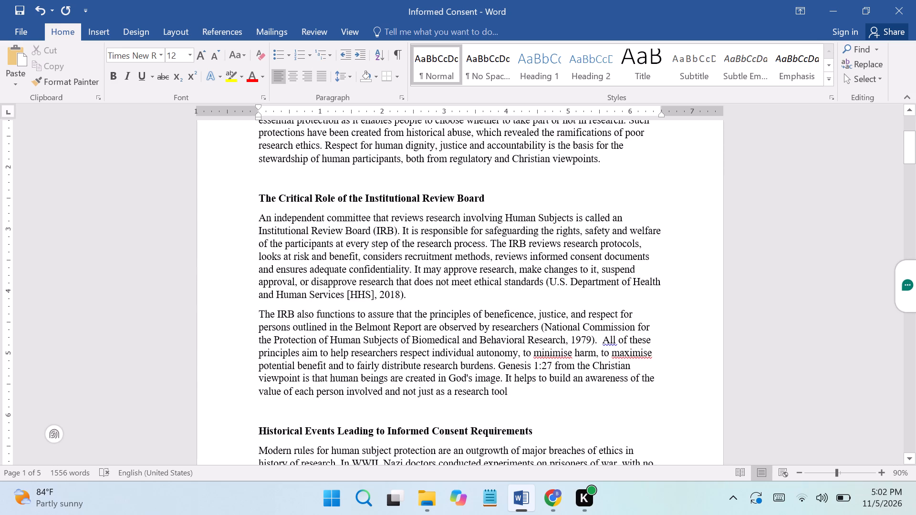
{"action": "left_click", "coordinate": [610, 342]}
{"action": "right_click", "coordinate": [610, 342]}
{"action": "right_click", "coordinate": [611, 342]}
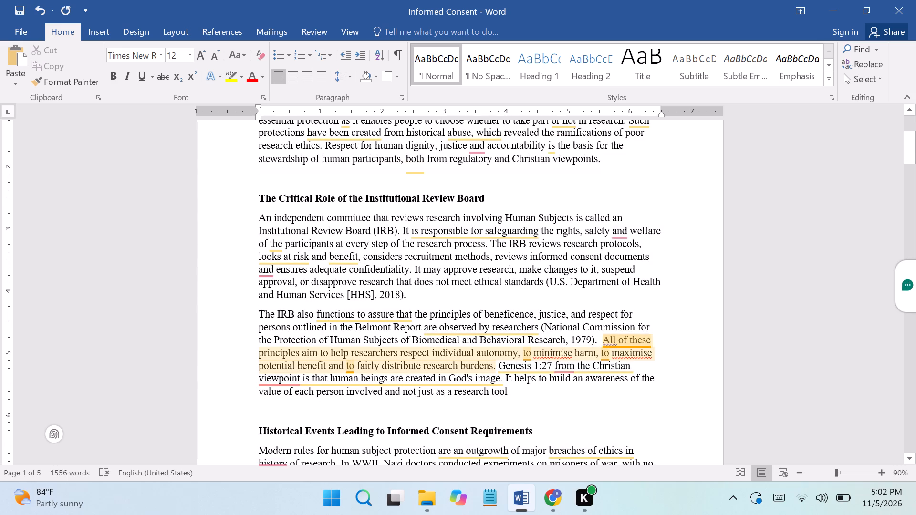
{"action": "left_click", "coordinate": [652, 391]}
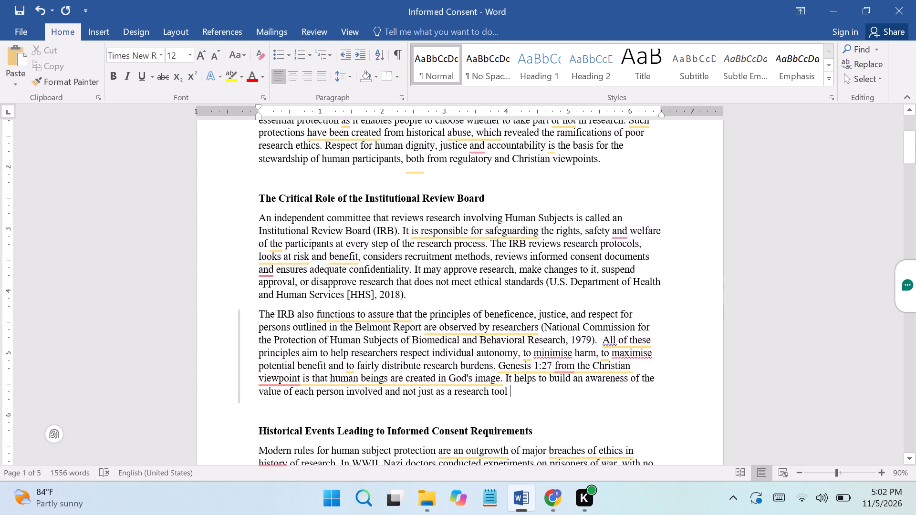
{"action": "left_click", "coordinate": [609, 341]}
{"action": "right_click", "coordinate": [609, 341]}
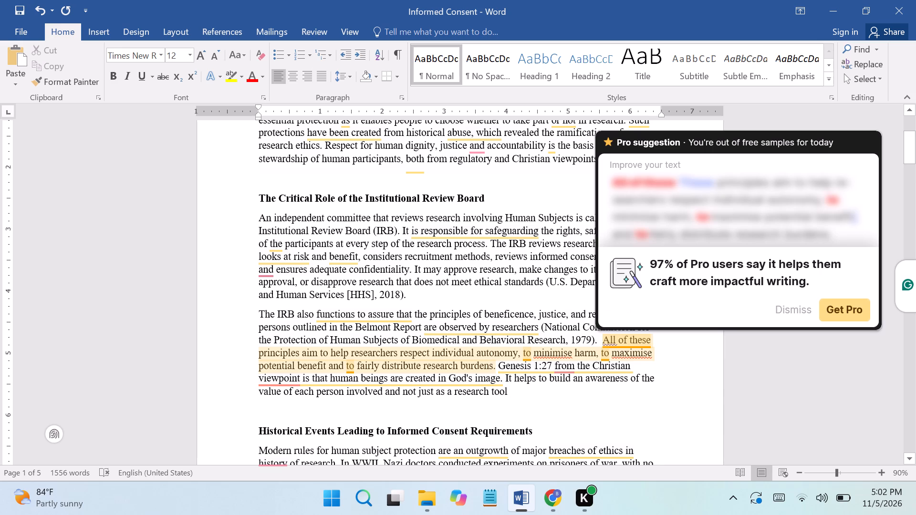
{"action": "right_click", "coordinate": [609, 340]}
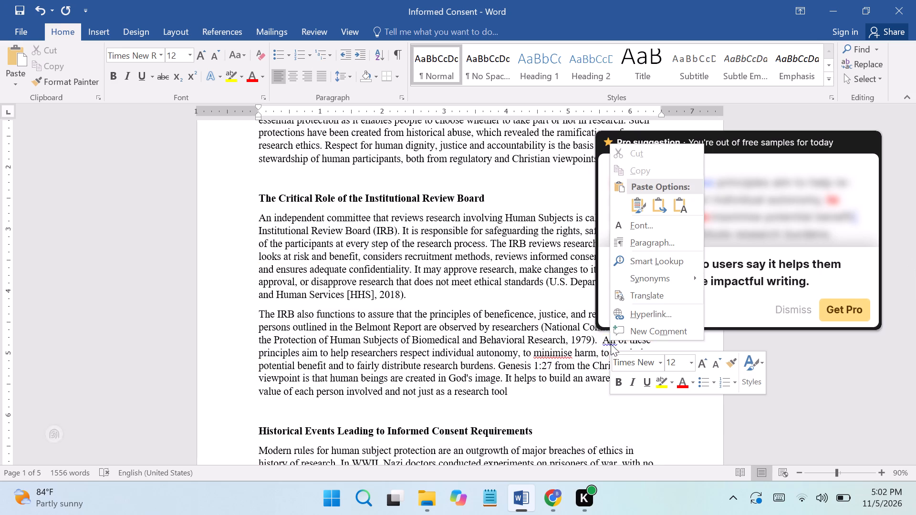
{"action": "left_click", "coordinate": [640, 453]}
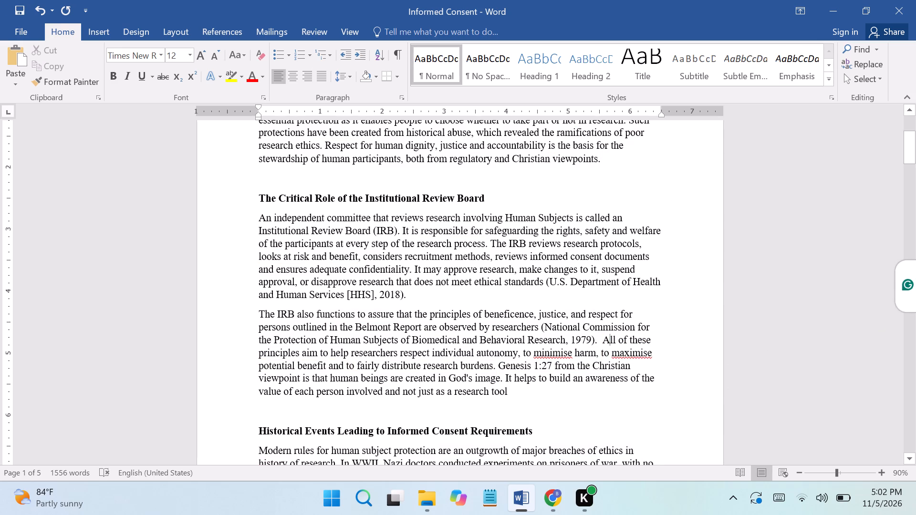
Correct the spellings to "minimize" and "maximize" in the sentence about what the principles help researchers do.
{"action": "left_click", "coordinate": [555, 355]}
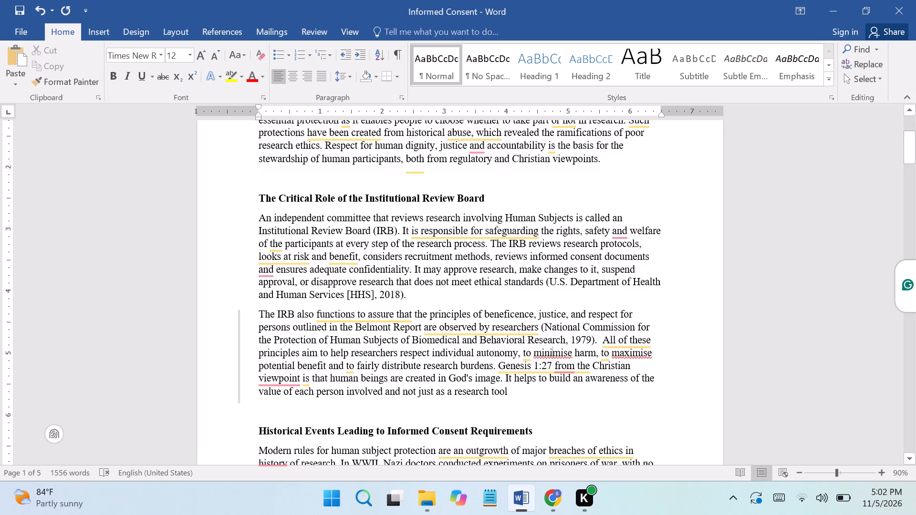
{"action": "right_click", "coordinate": [555, 355]}
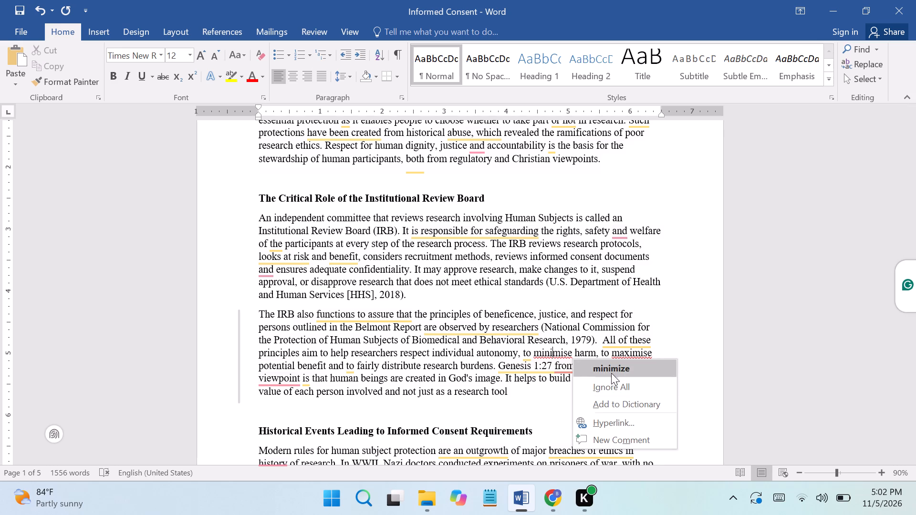
{"action": "left_click", "coordinate": [611, 372]}
{"action": "left_click", "coordinate": [639, 358]}
{"action": "right_click", "coordinate": [639, 358]}
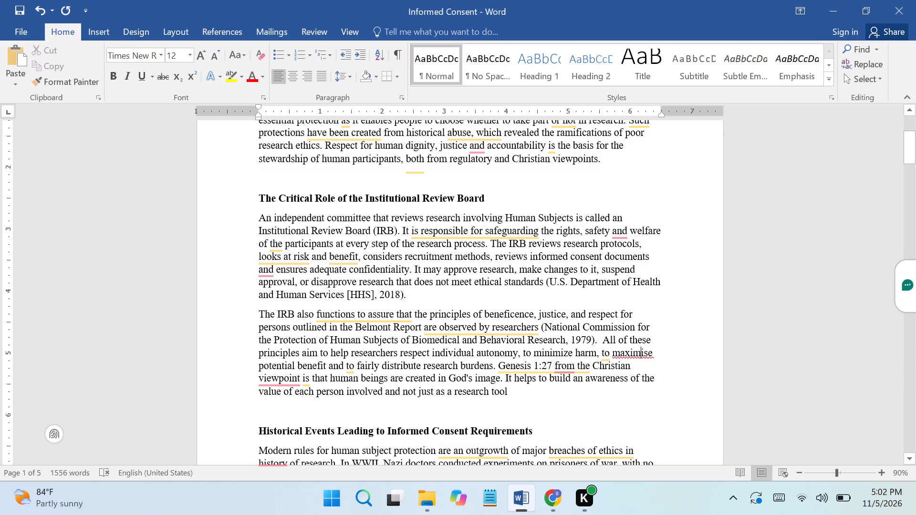
{"action": "left_click", "coordinate": [688, 374]}
Accept the suggested comma after "safety" in "rights, safety and welfare".
{"action": "left_click", "coordinate": [621, 230]}
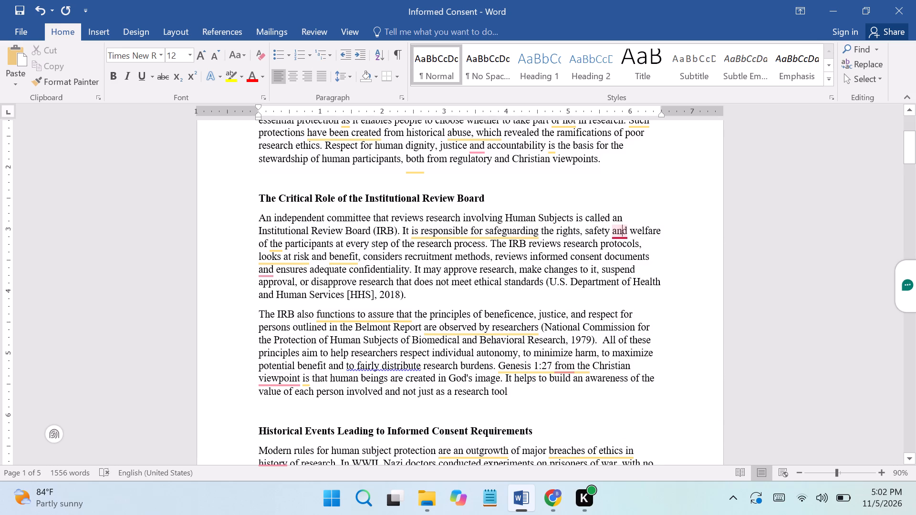
{"action": "left_click", "coordinate": [622, 234]}
{"action": "left_click", "coordinate": [634, 277]}
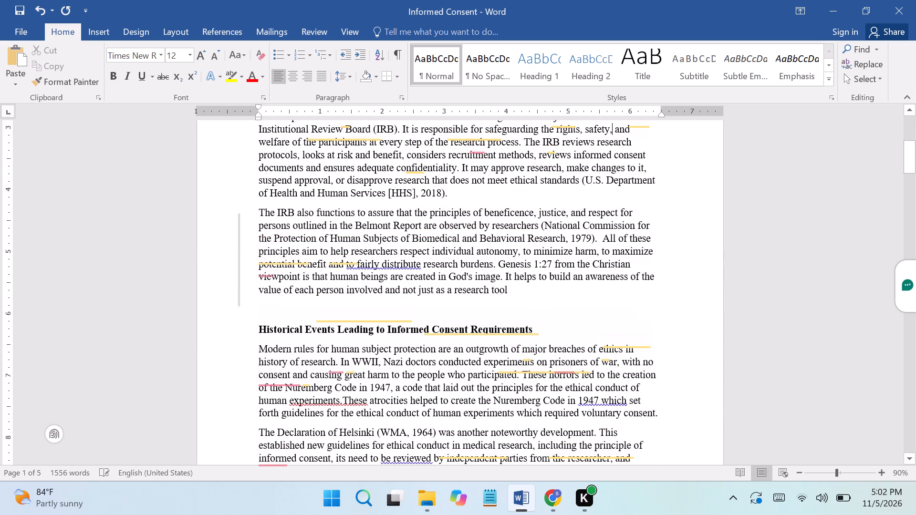
Ignore the split-infinitive flag on "to fairly distribute" in the second Institutional Review Board paragraph.
{"action": "left_click", "coordinate": [394, 262]}
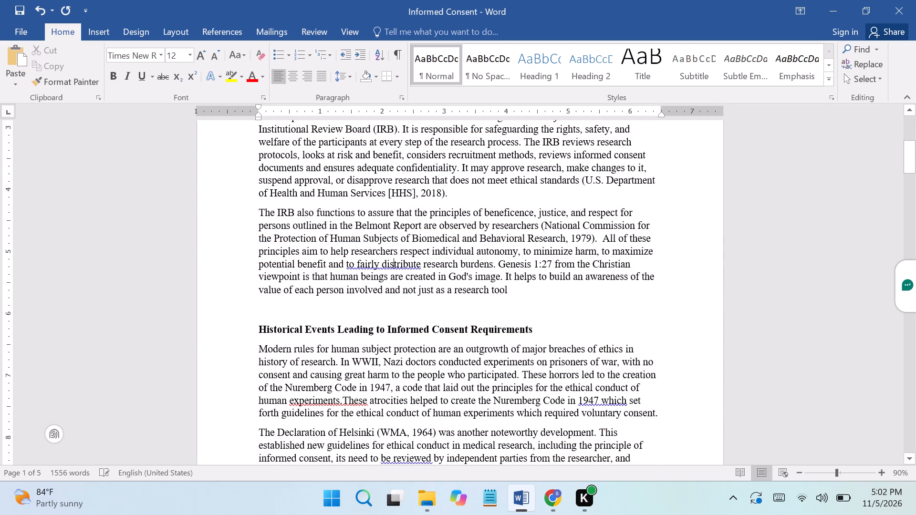
{"action": "right_click", "coordinate": [403, 261]}
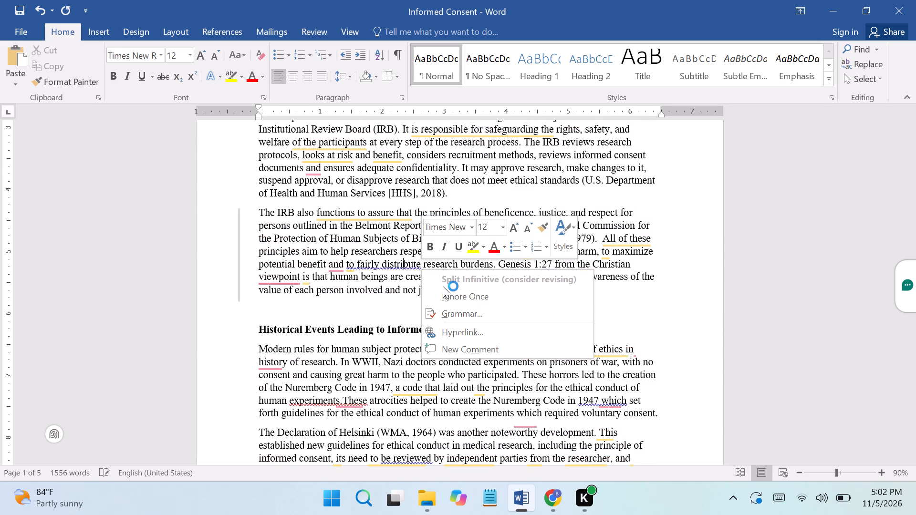
{"action": "left_click", "coordinate": [454, 291]}
{"action": "left_click", "coordinate": [378, 278]}
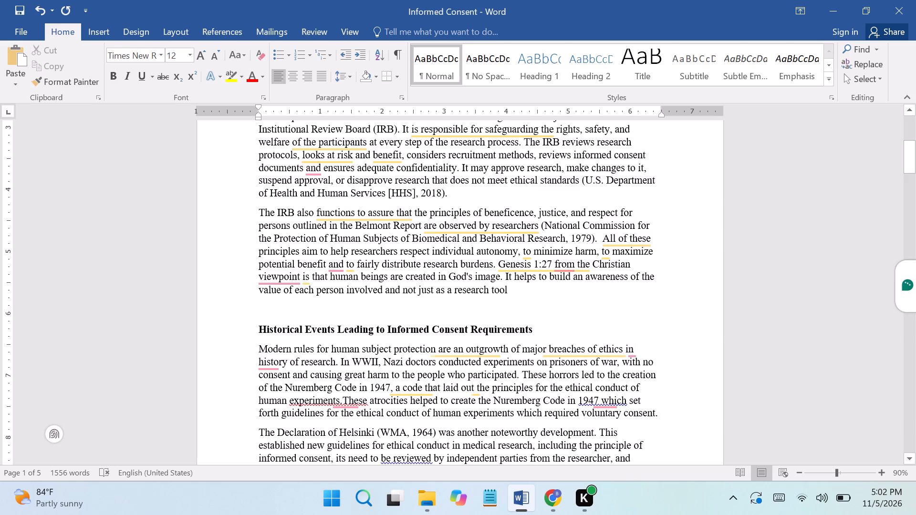
Accept the suggested comma after "Genesis 1:27" in the second Institutional Review Board paragraph.
{"action": "left_click", "coordinate": [563, 268]}
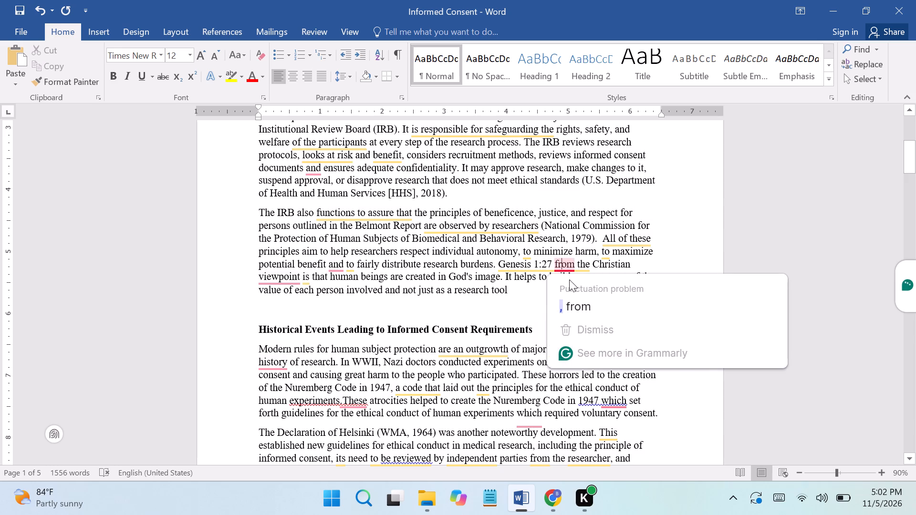
{"action": "left_click", "coordinate": [580, 301]}
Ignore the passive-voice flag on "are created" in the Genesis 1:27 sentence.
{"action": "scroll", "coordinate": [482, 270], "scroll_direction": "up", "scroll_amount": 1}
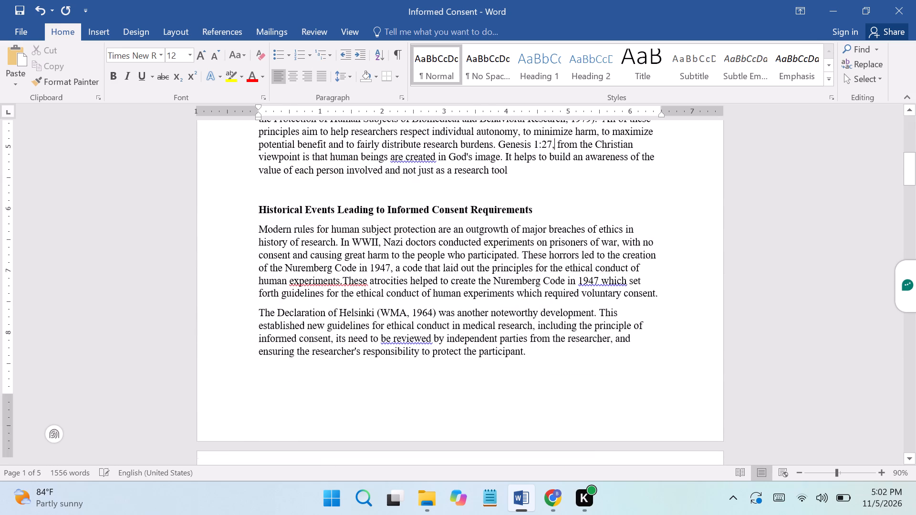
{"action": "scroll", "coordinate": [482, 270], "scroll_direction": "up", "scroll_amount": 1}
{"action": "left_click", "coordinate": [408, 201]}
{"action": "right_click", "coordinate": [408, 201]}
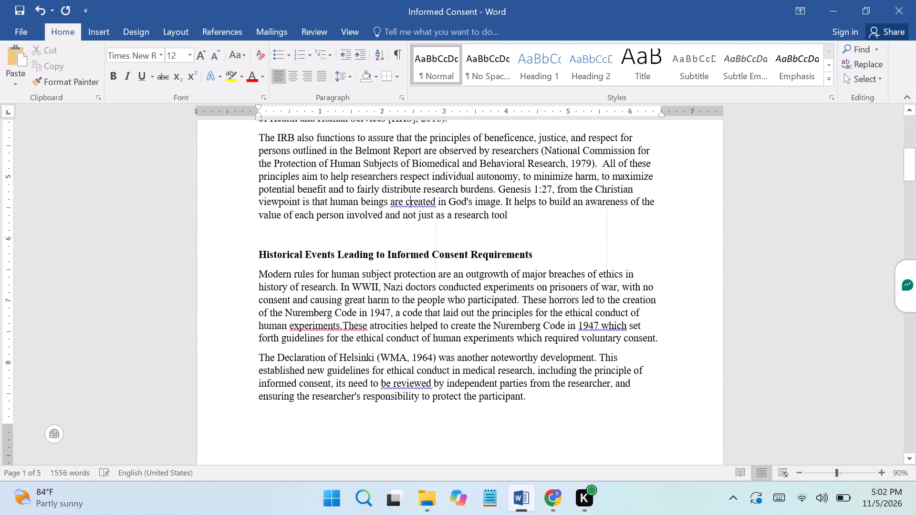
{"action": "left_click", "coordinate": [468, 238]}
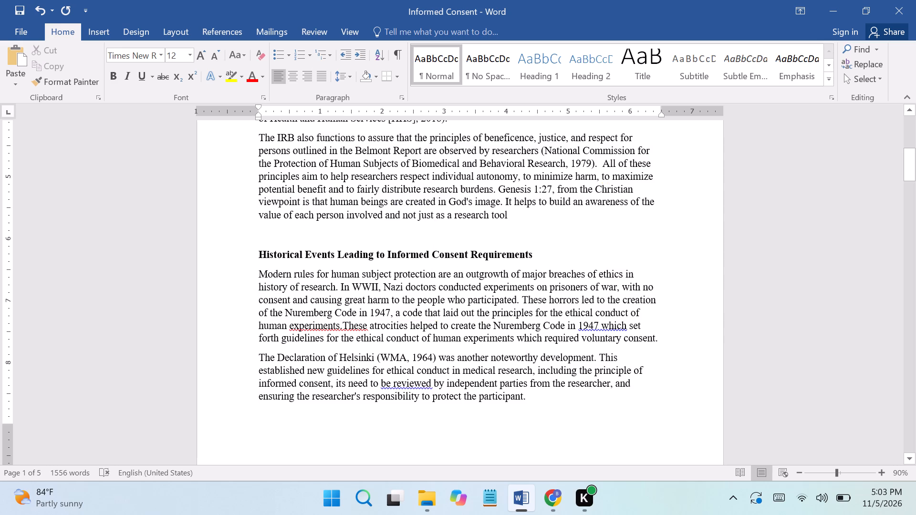
Accept the suggested comma after "potential benefit", before "and to fairly distribute research burdens".
{"action": "left_click", "coordinate": [372, 188]}
{"action": "scroll", "coordinate": [383, 192], "scroll_direction": "down", "scroll_amount": 2}
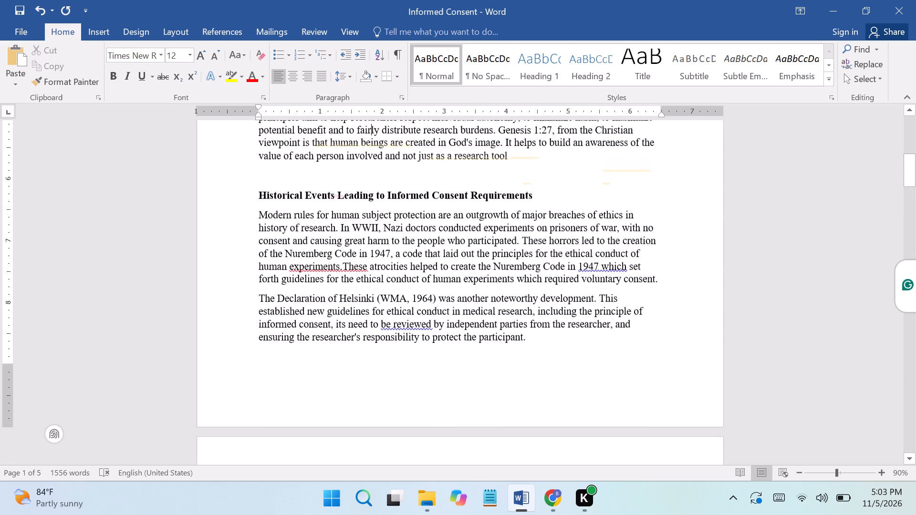
{"action": "scroll", "coordinate": [389, 205], "scroll_direction": "up", "scroll_amount": 2}
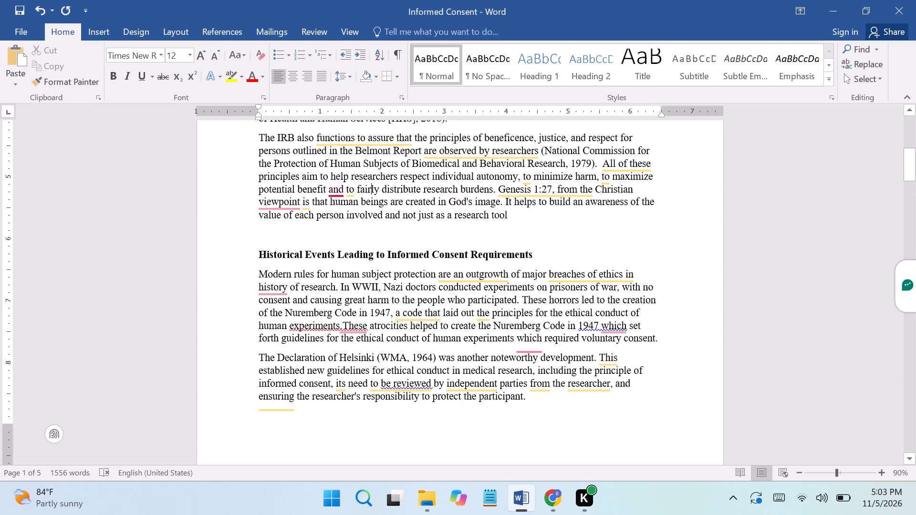
{"action": "left_click", "coordinate": [336, 192]}
{"action": "left_click", "coordinate": [351, 227]}
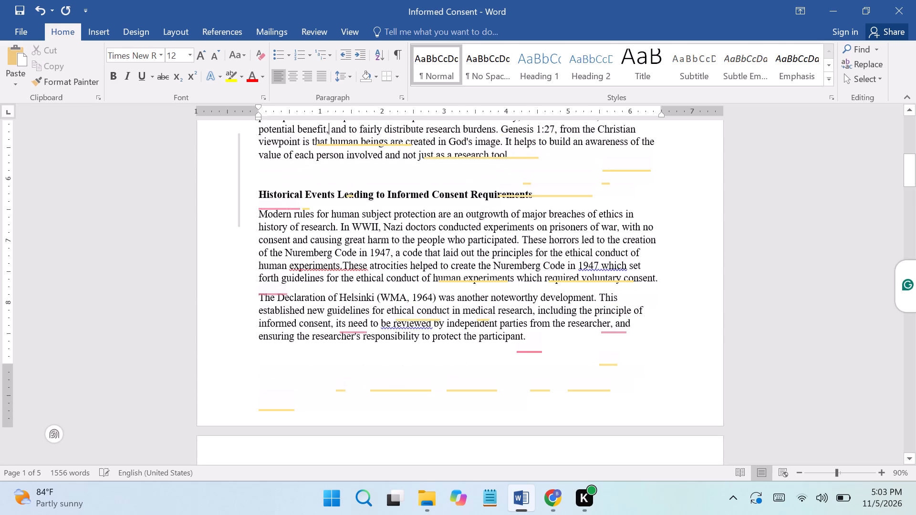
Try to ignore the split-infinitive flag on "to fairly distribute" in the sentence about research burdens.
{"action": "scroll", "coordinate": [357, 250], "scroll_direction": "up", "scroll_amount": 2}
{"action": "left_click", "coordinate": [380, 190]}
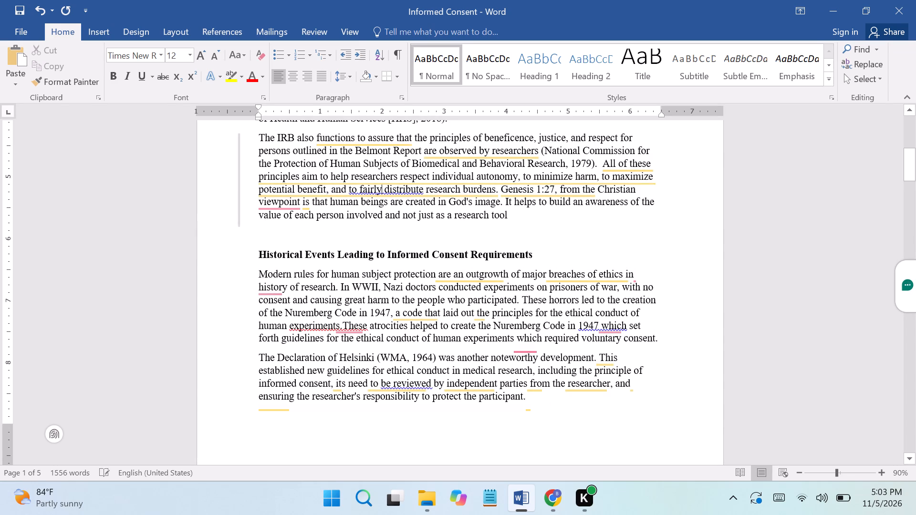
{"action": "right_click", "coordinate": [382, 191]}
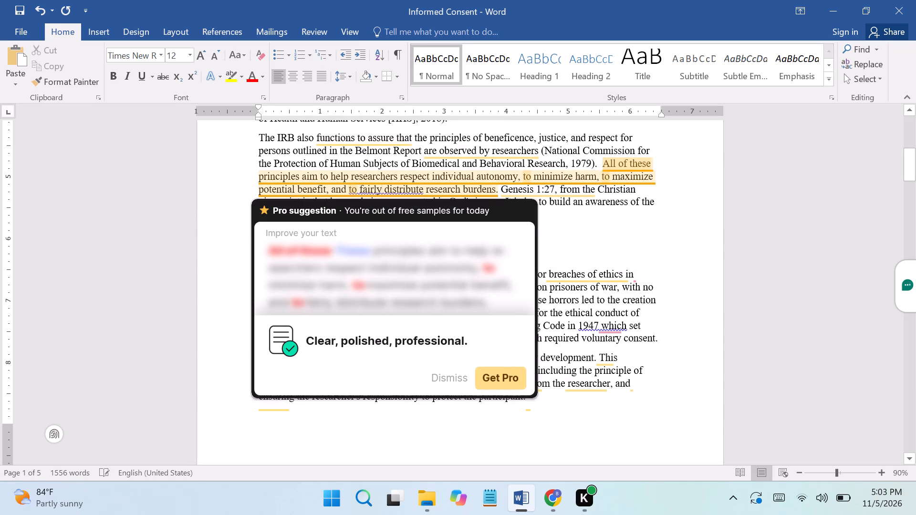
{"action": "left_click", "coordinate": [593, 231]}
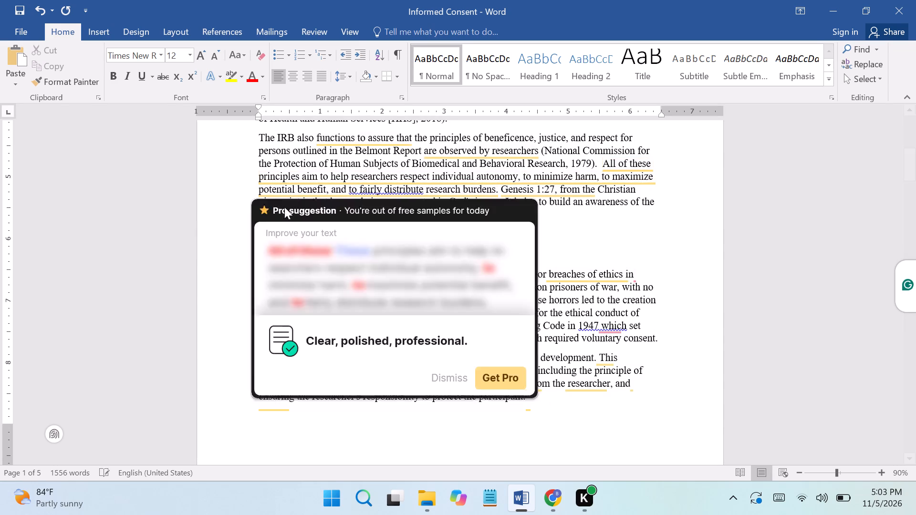
Accept the suggested comma after "viewpoint" in the Genesis 1:27 sentence.
{"action": "left_click", "coordinate": [294, 202]}
{"action": "left_click", "coordinate": [306, 238]}
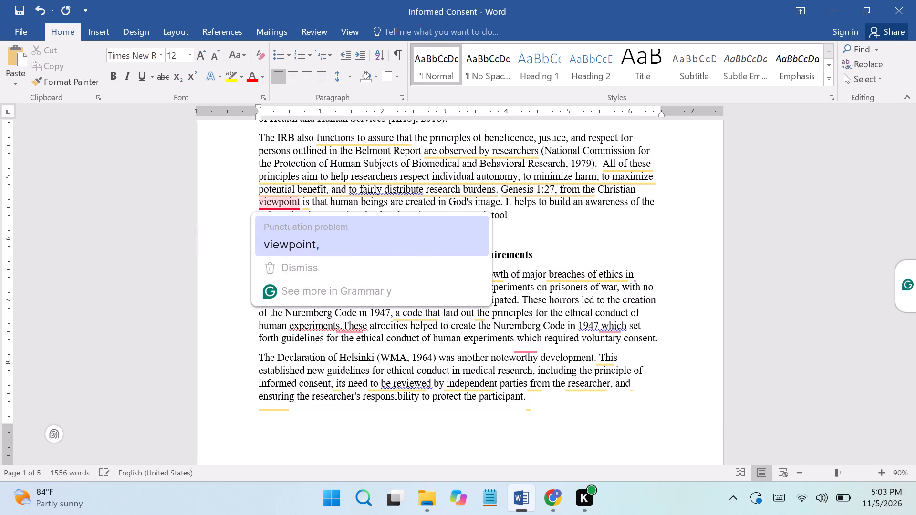
Ignore the split-infinitive flag on "to fairly distribute" in the sentence about research burdens.
{"action": "scroll", "coordinate": [338, 284], "scroll_direction": "up", "scroll_amount": 3}
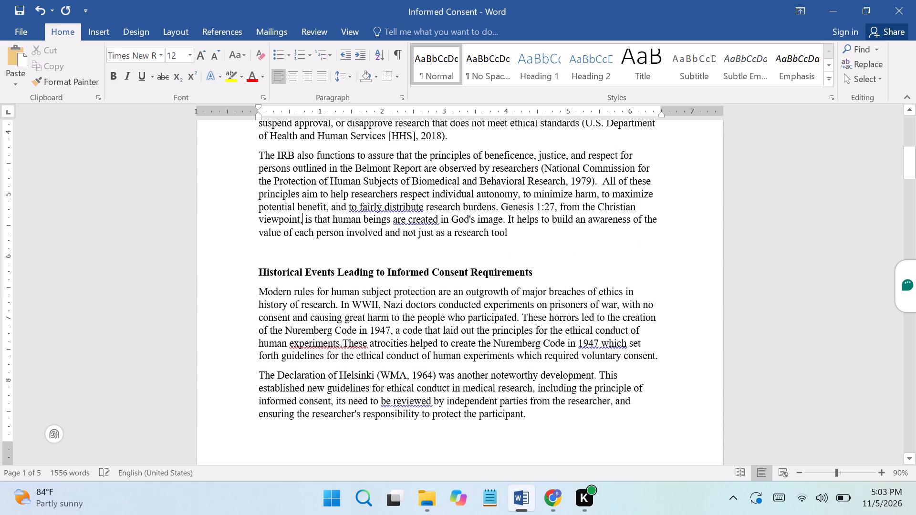
{"action": "left_click", "coordinate": [391, 209]}
{"action": "right_click", "coordinate": [391, 209]}
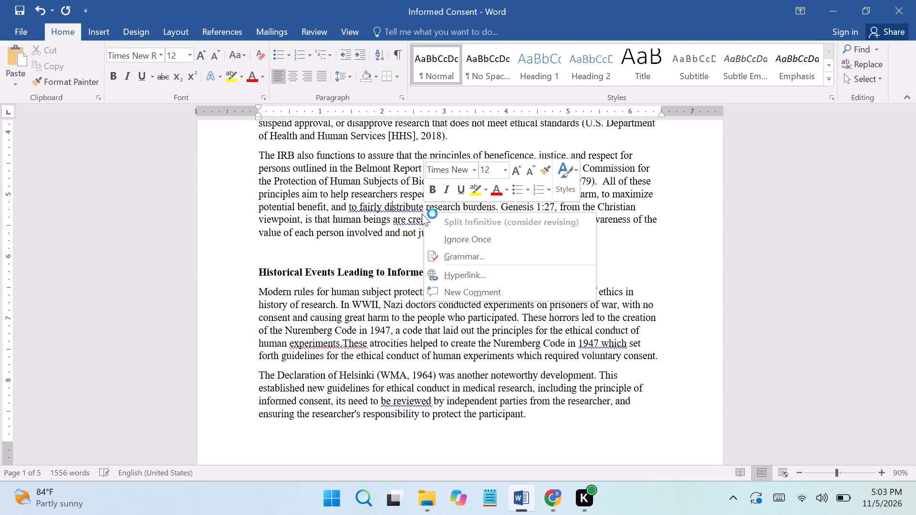
{"action": "left_click", "coordinate": [460, 238]}
Ignore the passive-voice flag on "are created" in the sentence about human beings and God's image.
{"action": "left_click", "coordinate": [416, 221]}
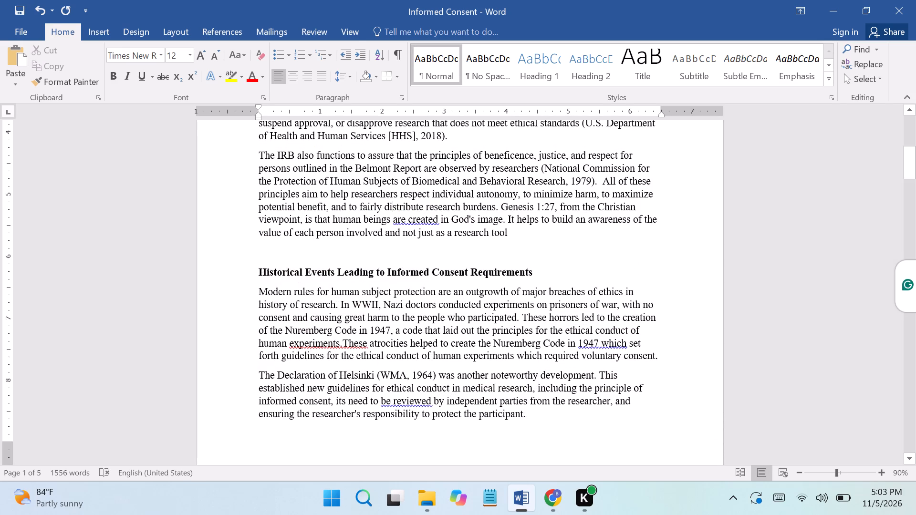
{"action": "right_click", "coordinate": [416, 221]}
{"action": "right_click", "coordinate": [416, 221]}
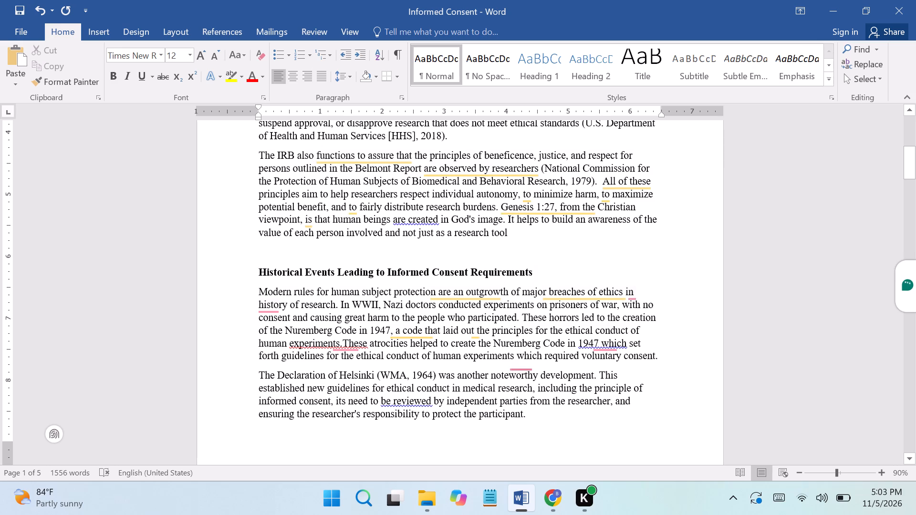
{"action": "left_click", "coordinate": [492, 257]}
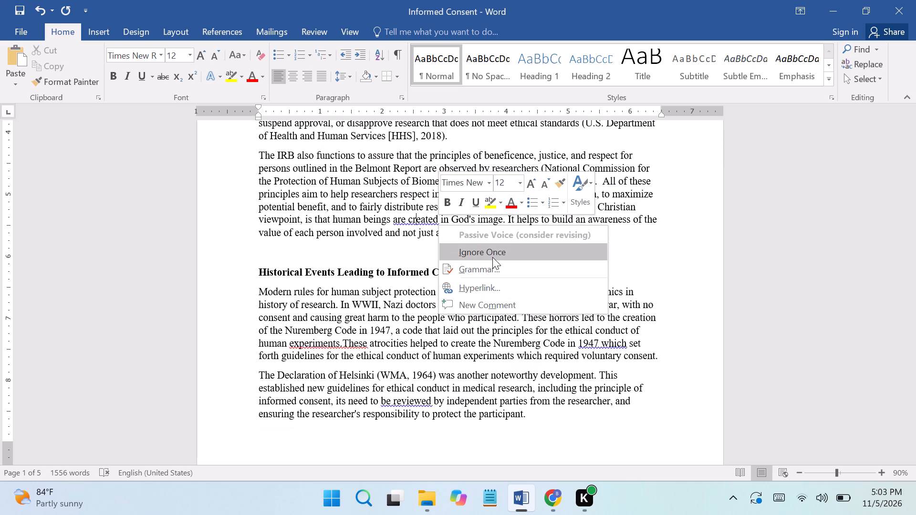
{"action": "left_click", "coordinate": [526, 245]}
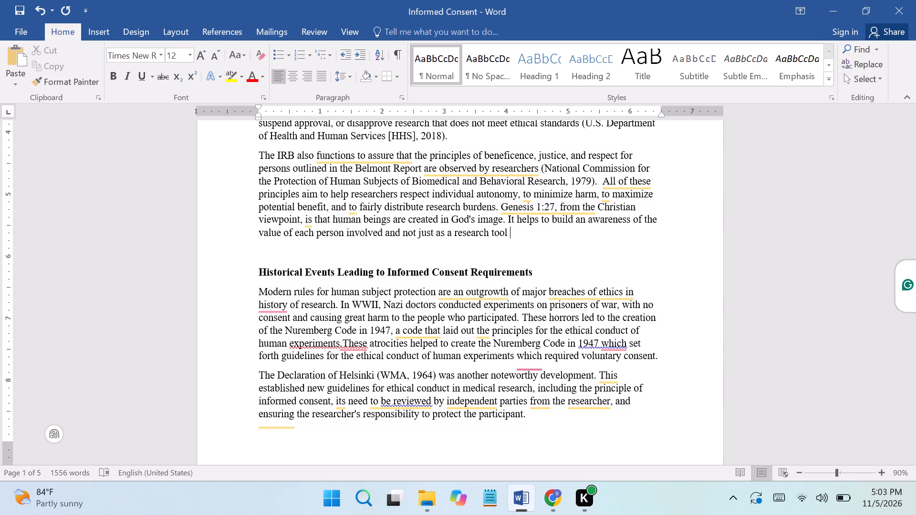
Accept the suggestion to add "the" before "history of research" in the opening Historical Events sentence.
{"action": "left_click", "coordinate": [268, 303]}
{"action": "left_click", "coordinate": [310, 349]}
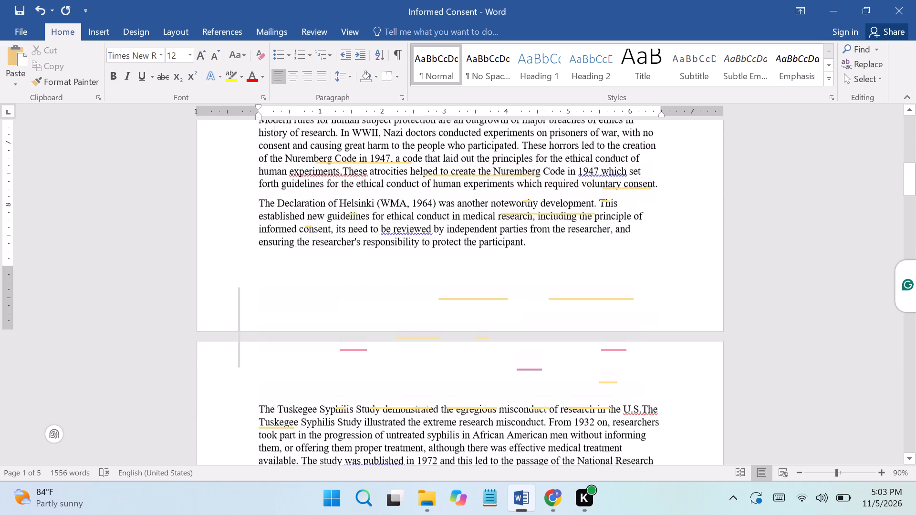
Accept the suggested commas before both uses of "which" in the sentence about atrocities and the Nuremberg Code.
{"action": "scroll", "coordinate": [342, 355], "scroll_direction": "up", "scroll_amount": 5}
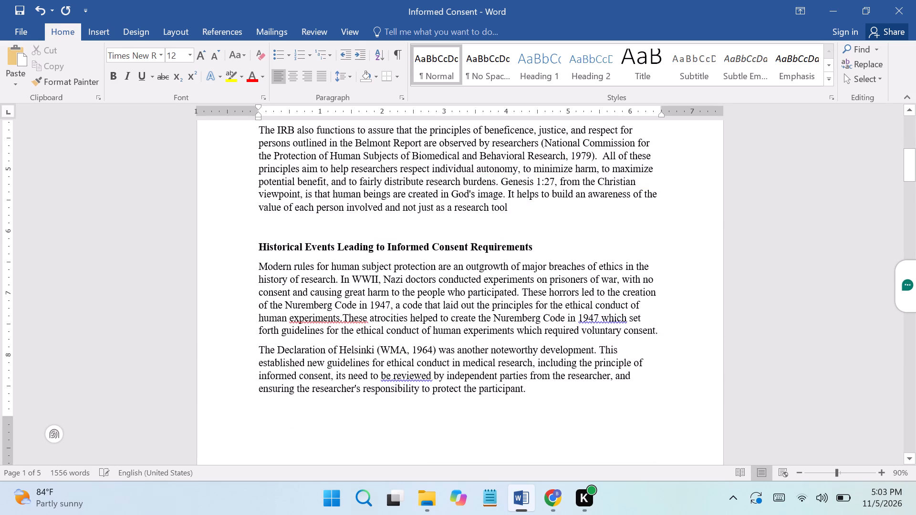
{"action": "left_click", "coordinate": [608, 319]}
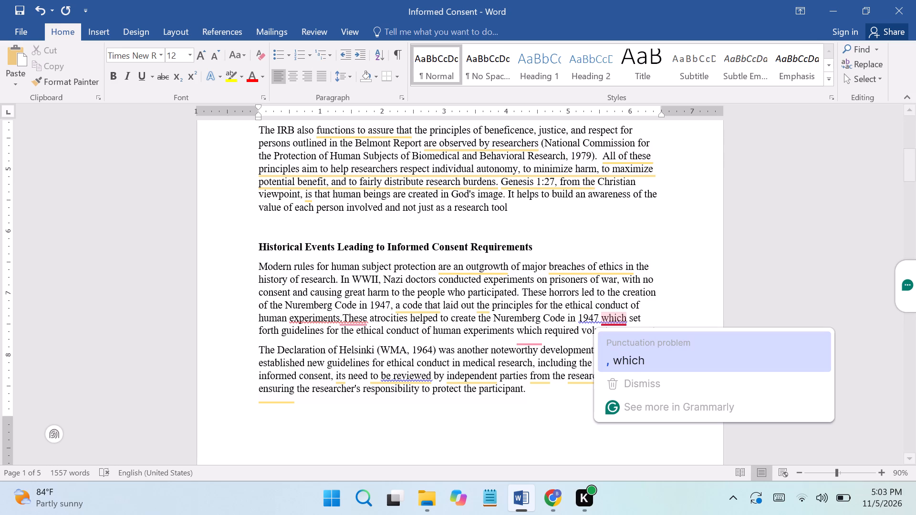
{"action": "left_click", "coordinate": [636, 366]}
{"action": "scroll", "coordinate": [628, 366], "scroll_direction": "up", "scroll_amount": 6}
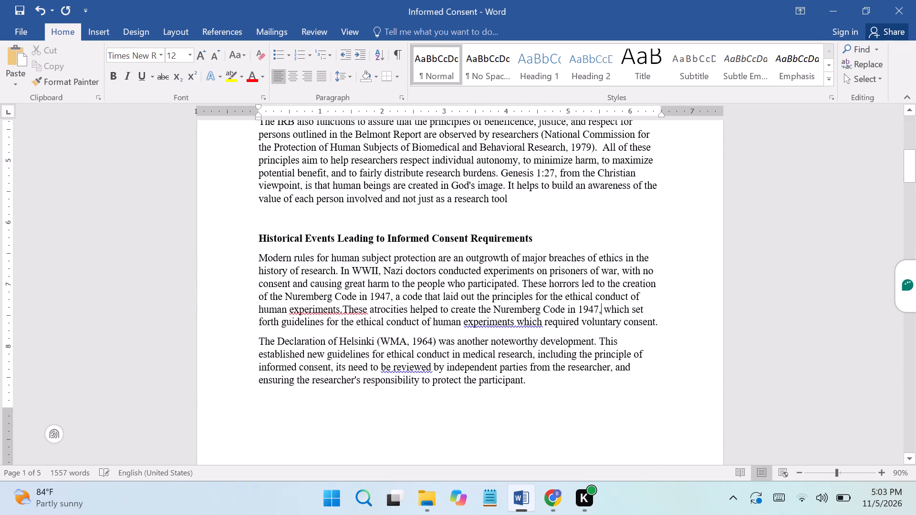
{"action": "left_click", "coordinate": [506, 322]}
{"action": "right_click", "coordinate": [506, 322]}
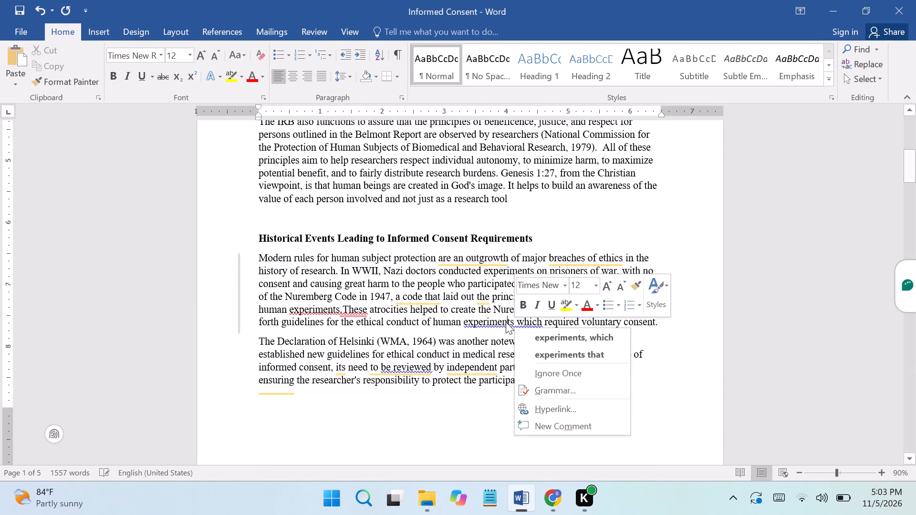
{"action": "left_click", "coordinate": [535, 338]}
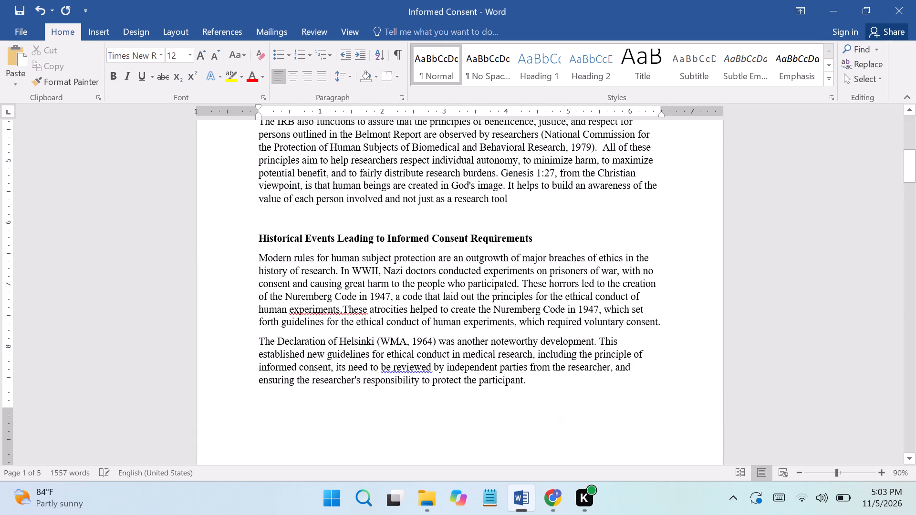
Correct the missing space between sentences to read "experiments. These" in the first Historical Events paragraph.
{"action": "left_click", "coordinate": [342, 312]}
{"action": "right_click", "coordinate": [342, 312]}
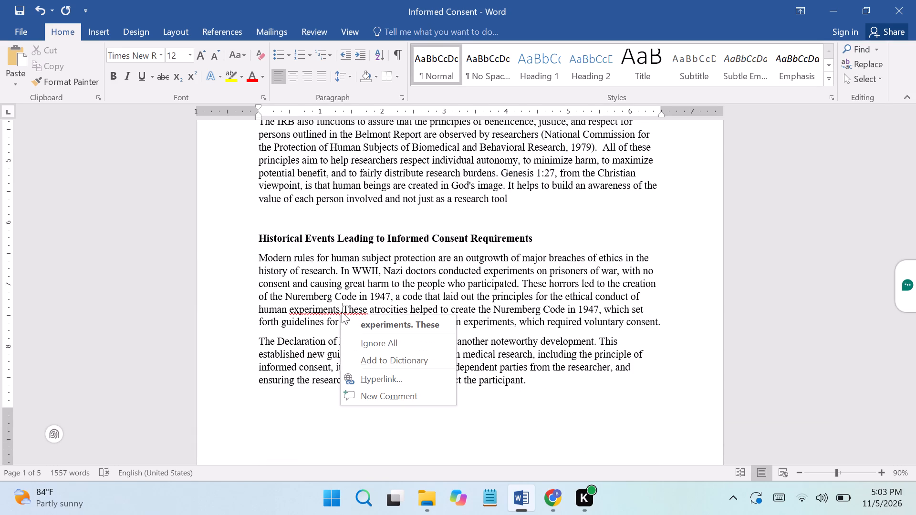
{"action": "left_click", "coordinate": [365, 323]}
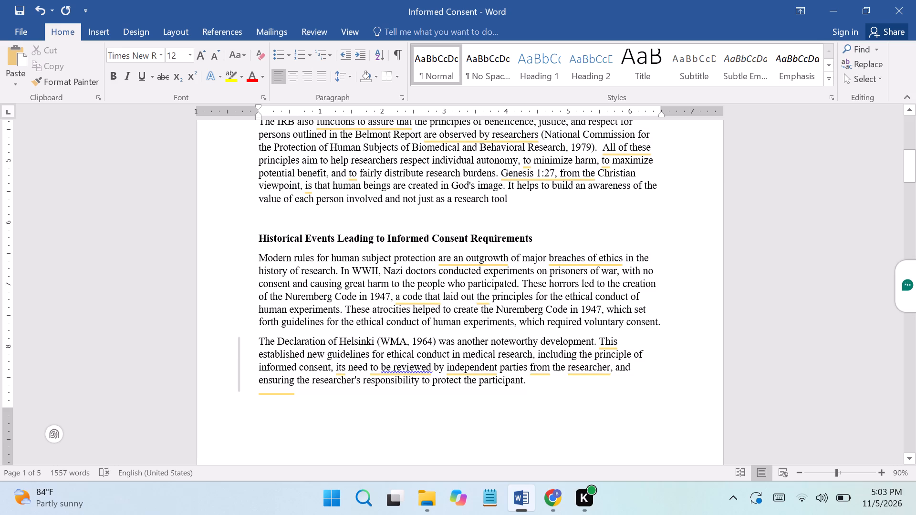
Ignore the passive-voice flag on "be reviewed" in the Declaration of Helsinki paragraph.
{"action": "left_click", "coordinate": [493, 336]}
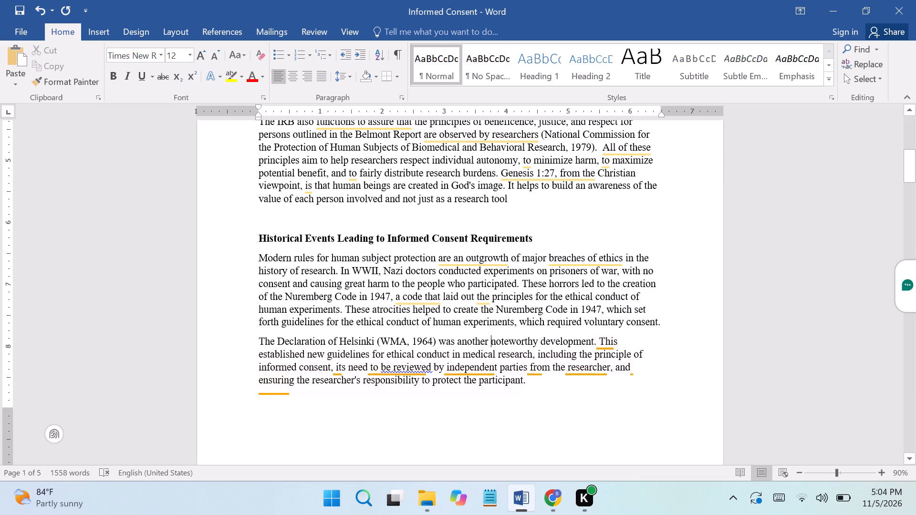
{"action": "left_click", "coordinate": [415, 368]}
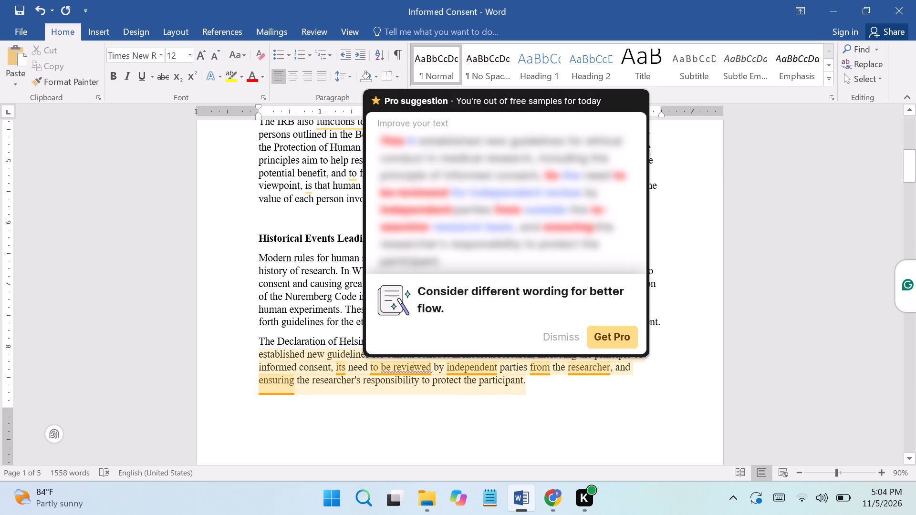
{"action": "right_click", "coordinate": [415, 368]}
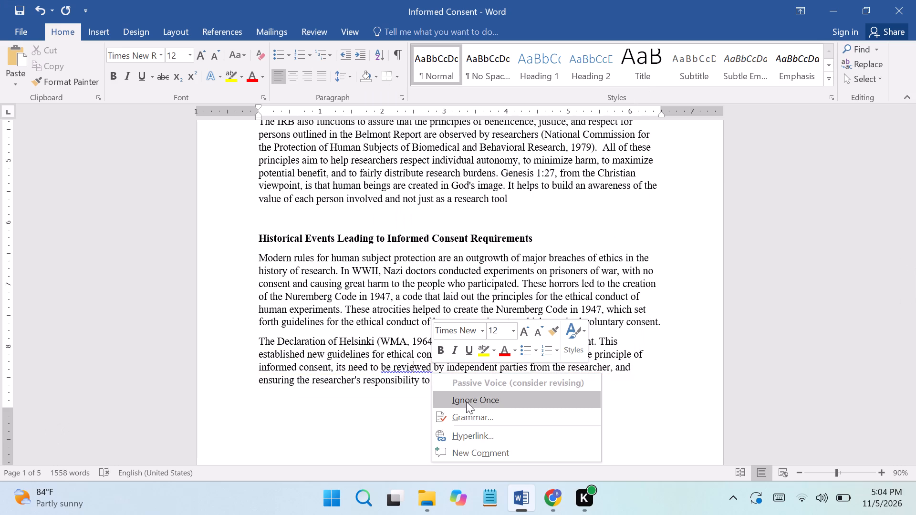
{"action": "left_click", "coordinate": [466, 402]}
{"action": "left_click", "coordinate": [604, 405]}
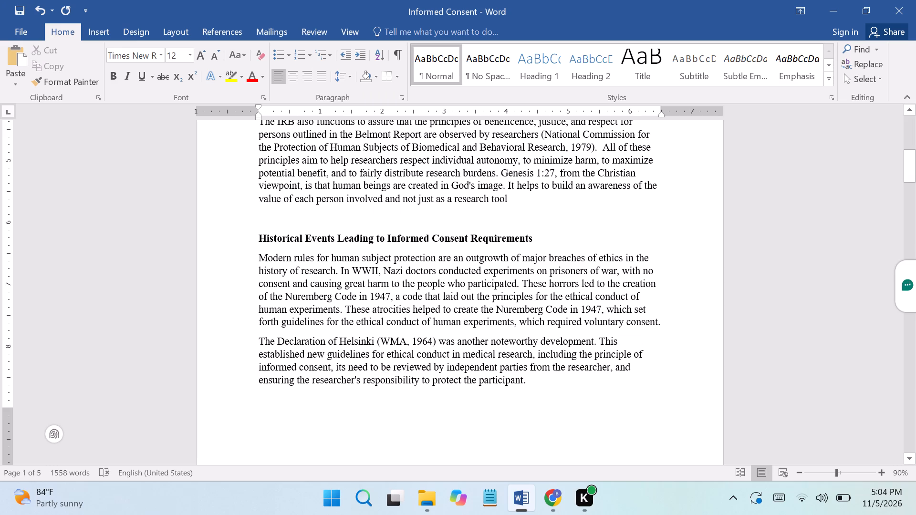
Ignore all spelling flags for "U.S.The" in the Tuskegee Syphilis Study paragraph on page 2.
{"action": "scroll", "coordinate": [604, 405], "scroll_direction": "up", "scroll_amount": 1}
{"action": "left_click", "coordinate": [522, 371]}
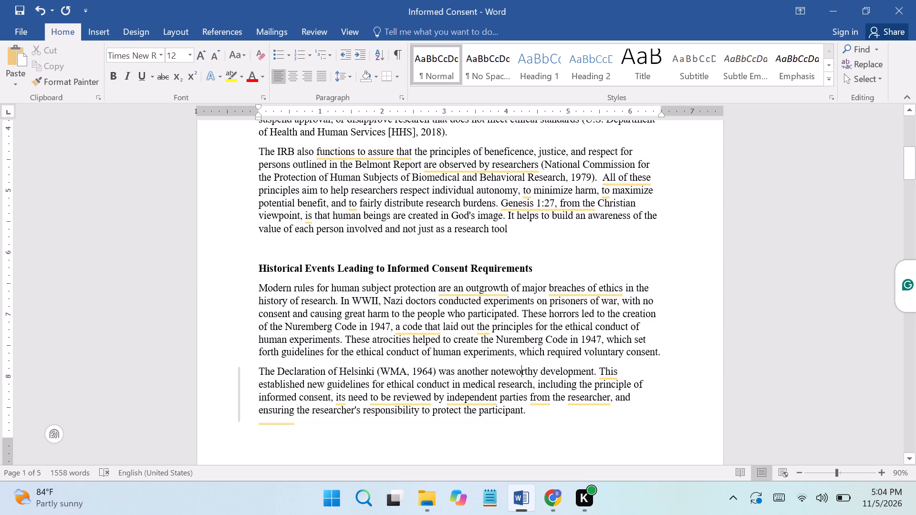
{"action": "scroll", "coordinate": [540, 373], "scroll_direction": "down", "scroll_amount": 10}
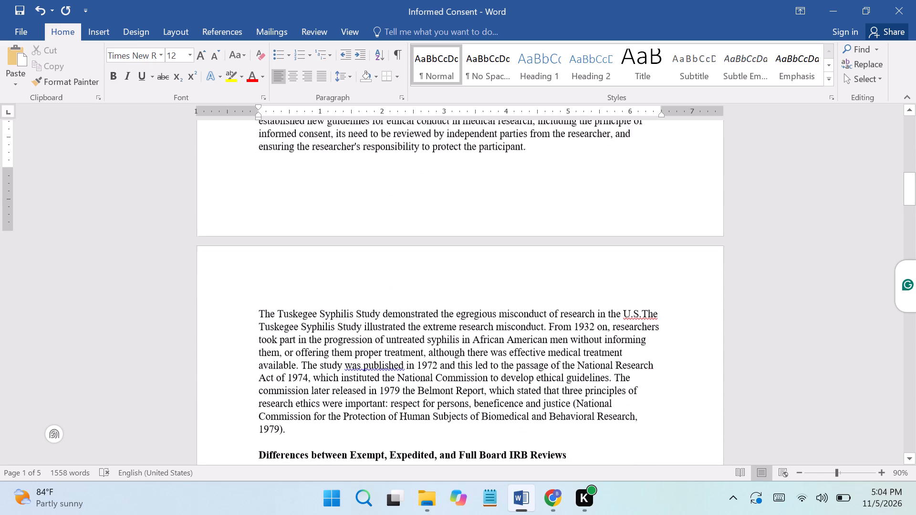
{"action": "left_click", "coordinate": [649, 279]}
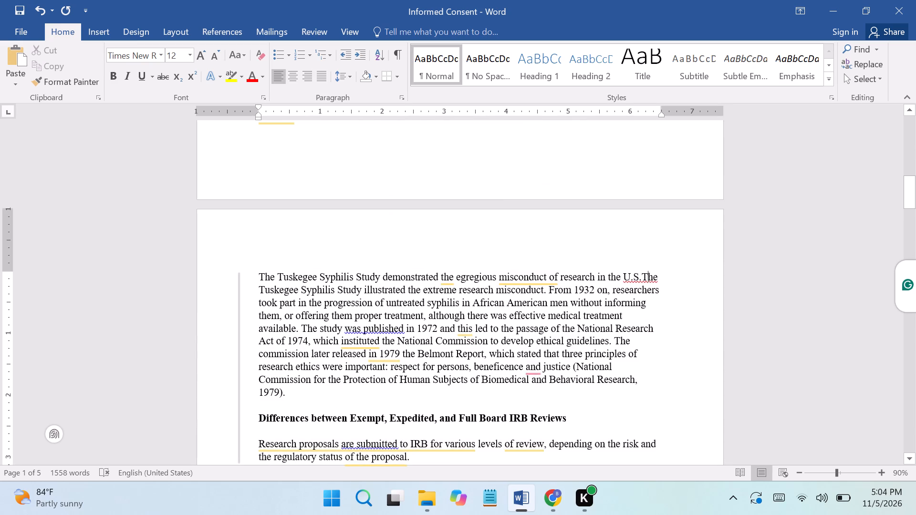
{"action": "right_click", "coordinate": [649, 279]}
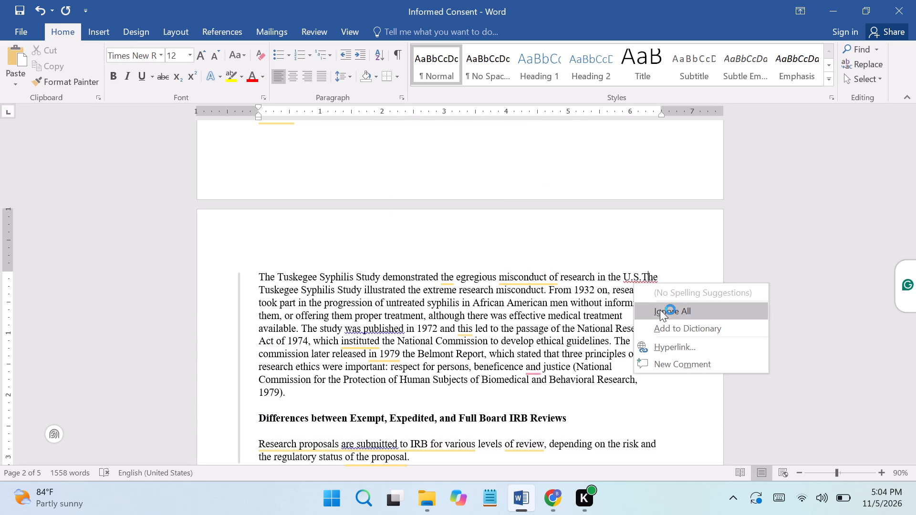
{"action": "left_click", "coordinate": [662, 313]}
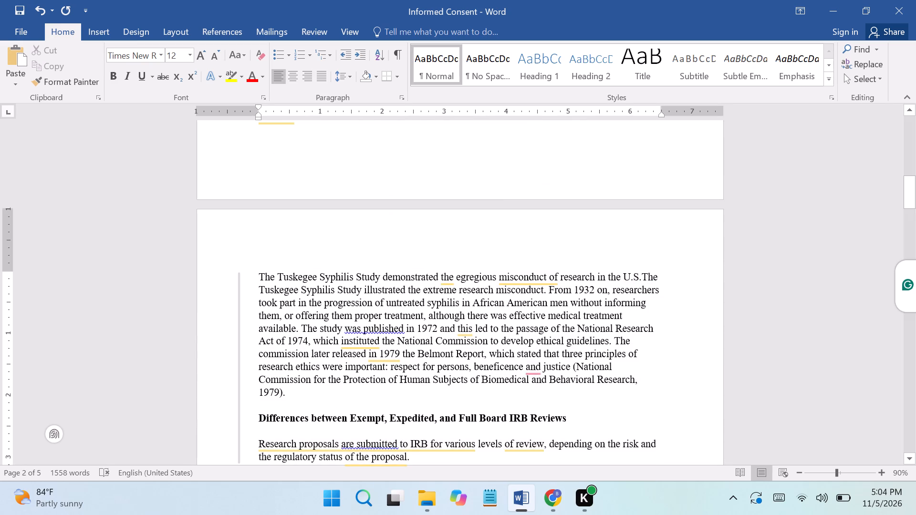
Insert the missing space after "U.S." before "The" in the first sentence of the Tuskegee Syphilis Study paragraph.
{"action": "left_click", "coordinate": [642, 275]}
{"action": "key", "text": "space"}
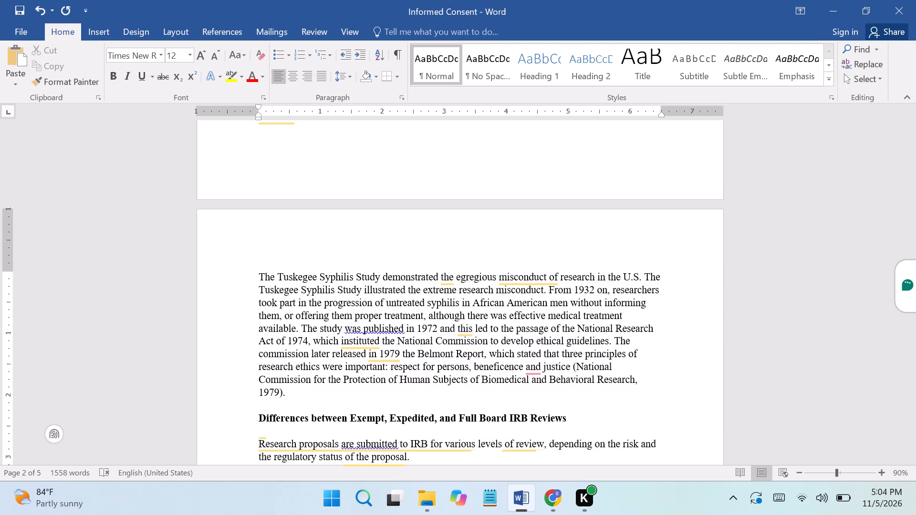
{"action": "left_click", "coordinate": [420, 347]}
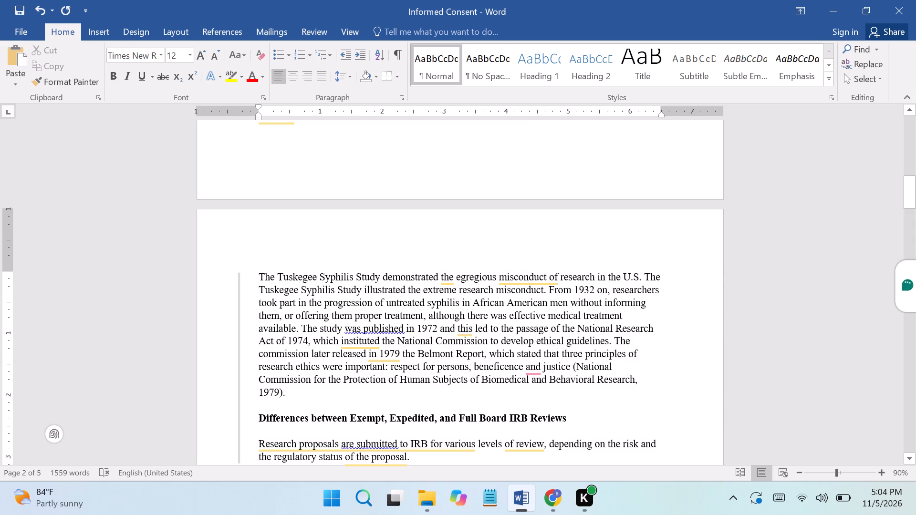
Ignore the passive-voice flag on "was published" in the Tuskegee Syphilis Study paragraph.
{"action": "left_click", "coordinate": [381, 332]}
{"action": "right_click", "coordinate": [381, 332]}
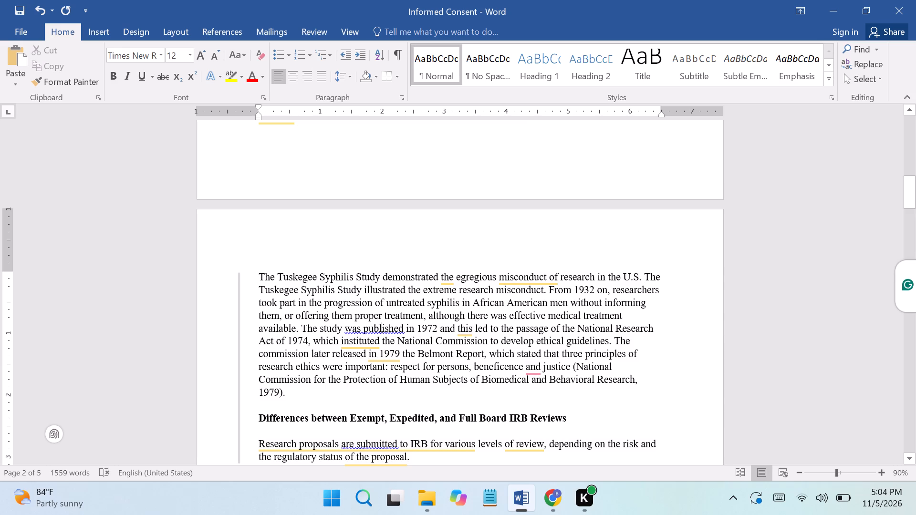
{"action": "right_click", "coordinate": [387, 328]}
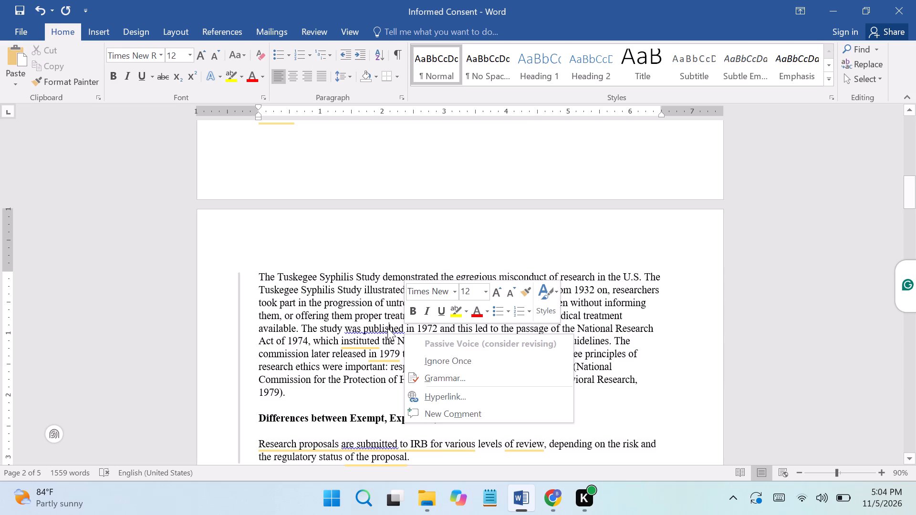
{"action": "left_click", "coordinate": [437, 359]}
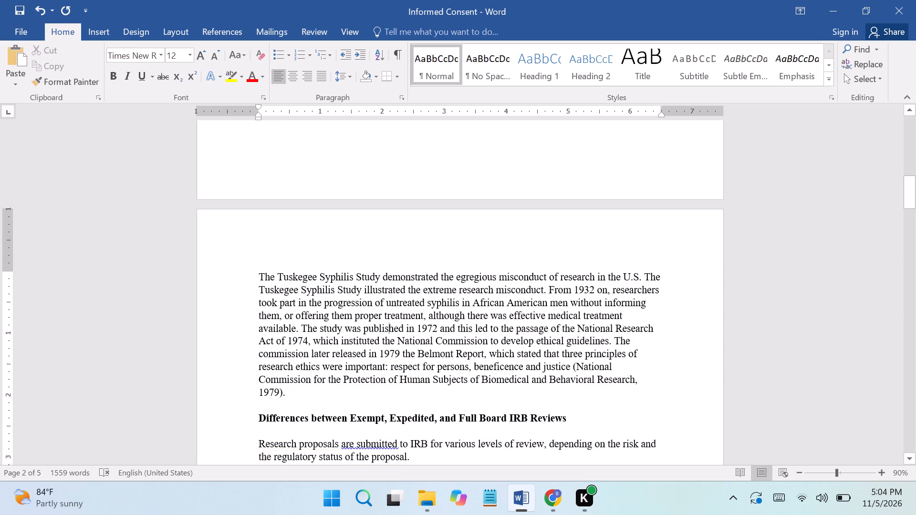
{"action": "left_click", "coordinate": [385, 333]}
Accept the suggested series comma before "and justice" in the Belmont Report sentence.
{"action": "scroll", "coordinate": [470, 339], "scroll_direction": "down", "scroll_amount": 1}
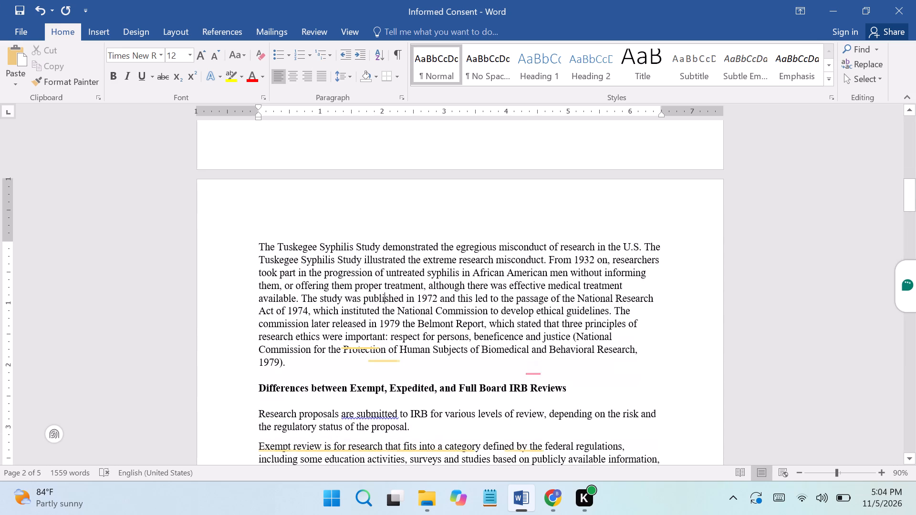
{"action": "left_click", "coordinate": [537, 343]}
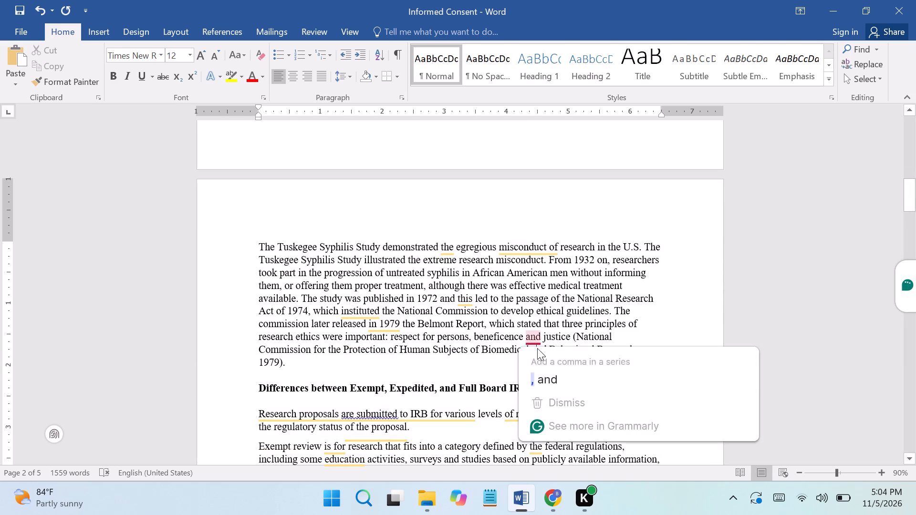
{"action": "left_click", "coordinate": [544, 371]}
Ignore the grammar flag on "are submitted" in the first sentence under the IRB Reviews heading.
{"action": "scroll", "coordinate": [488, 342], "scroll_direction": "down", "scroll_amount": 1}
{"action": "scroll", "coordinate": [488, 342], "scroll_direction": "up", "scroll_amount": 2}
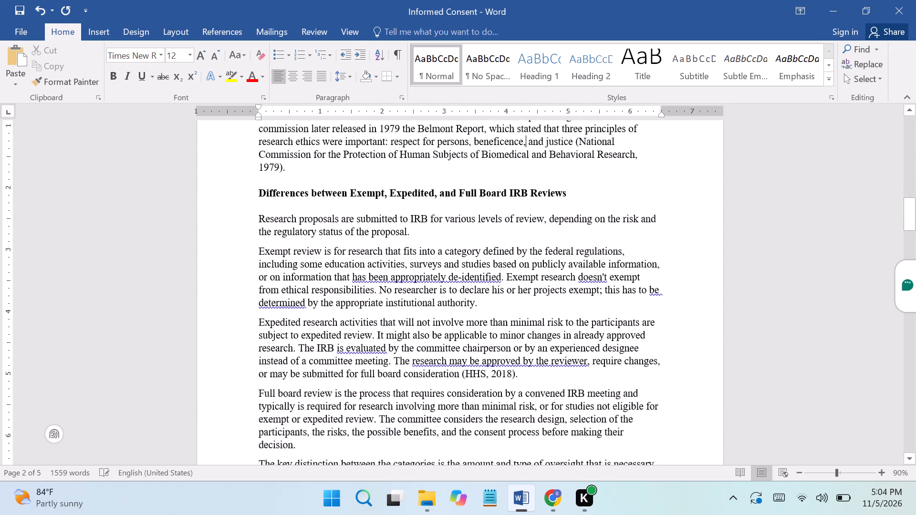
{"action": "left_click", "coordinate": [380, 237]}
{"action": "right_click", "coordinate": [380, 236]}
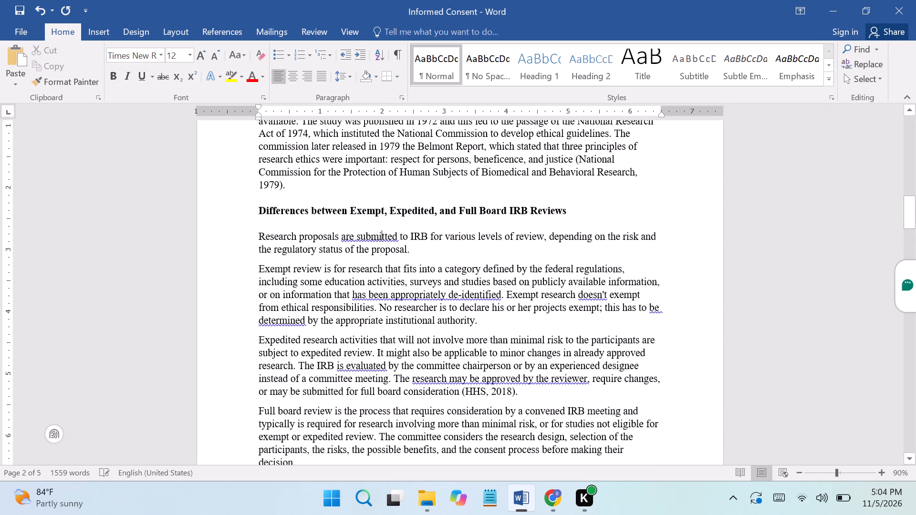
{"action": "right_click", "coordinate": [369, 235]}
{"action": "left_click", "coordinate": [462, 291]}
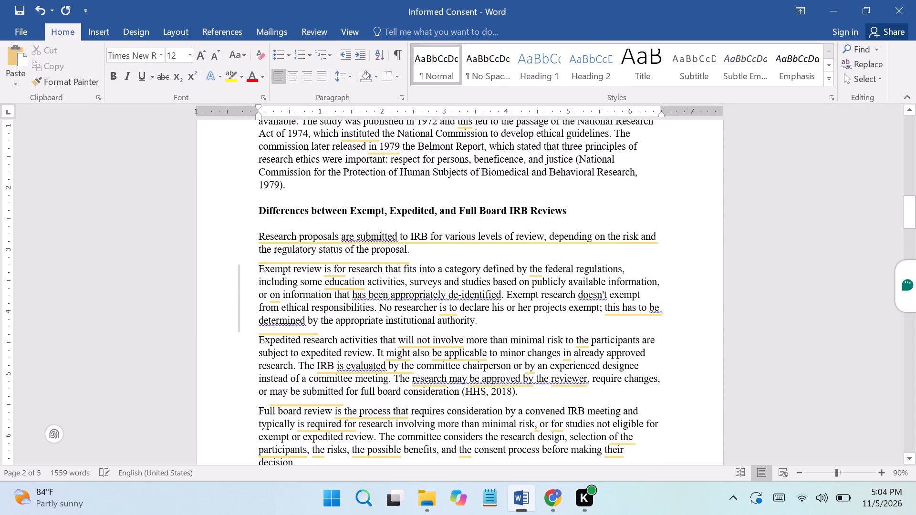
{"action": "left_click", "coordinate": [441, 259]}
{"action": "left_click", "coordinate": [386, 237]}
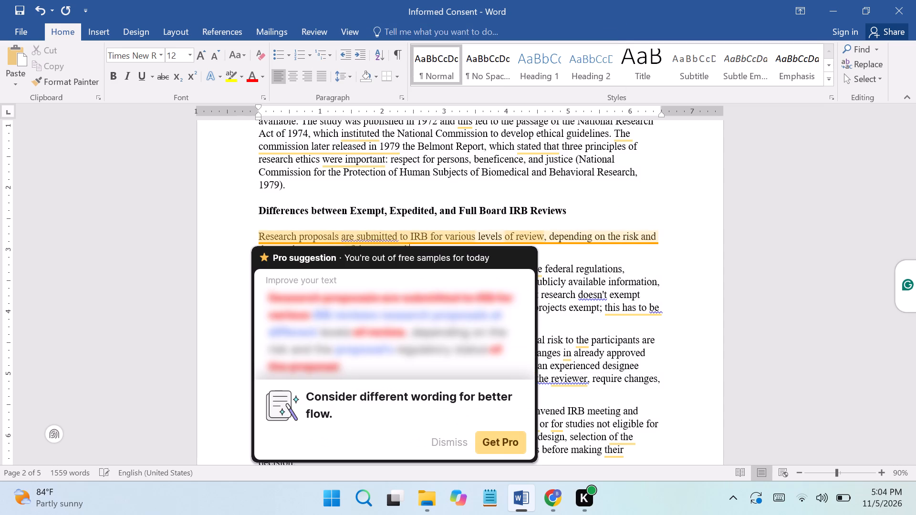
{"action": "right_click", "coordinate": [383, 238]}
{"action": "left_click", "coordinate": [432, 266]}
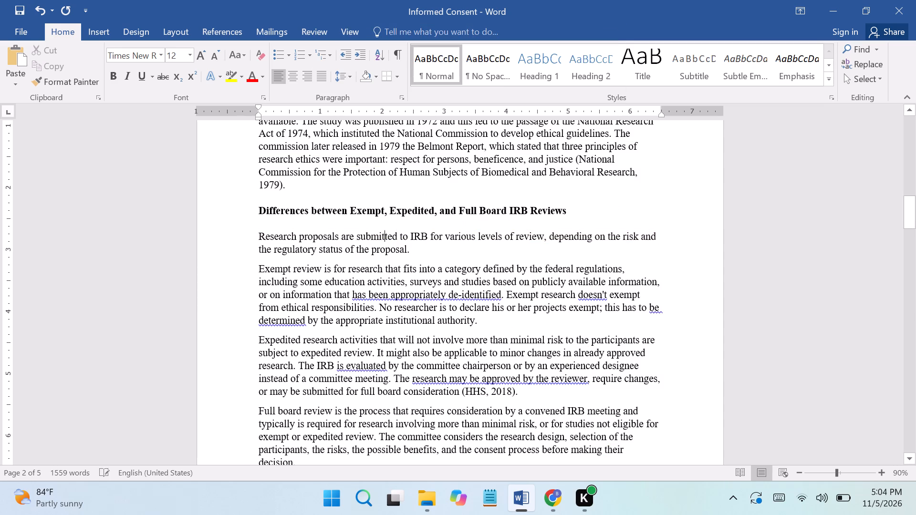
Ignore the grammar flag on "has been appropriately de-identified" in the exempt review paragraph.
{"action": "left_click", "coordinate": [470, 257]}
{"action": "left_click", "coordinate": [443, 298]}
{"action": "right_click", "coordinate": [443, 298]}
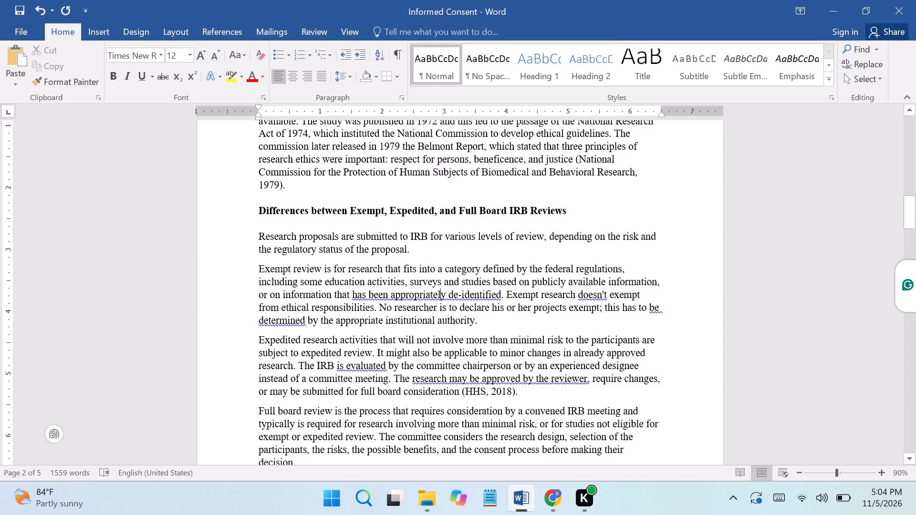
{"action": "left_click", "coordinate": [475, 323]}
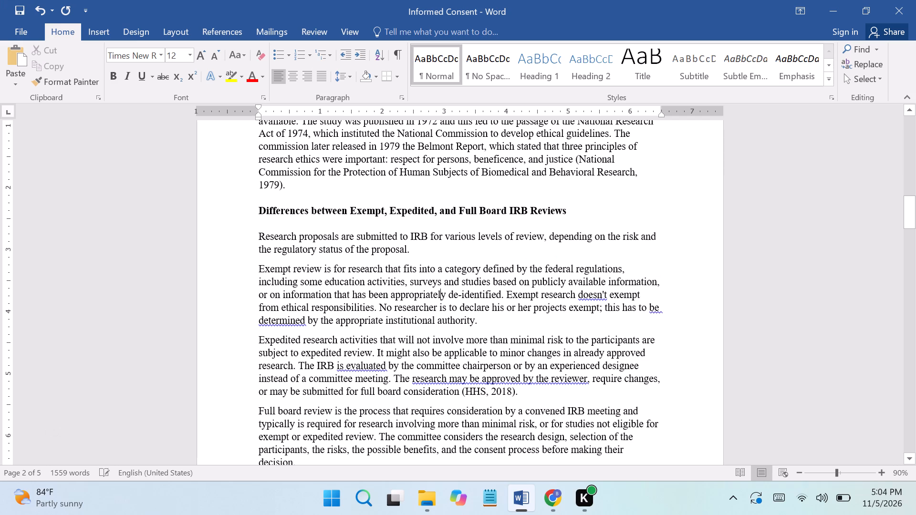
Replace "doesn't" with the suggested "does not" in the exempt review paragraph.
{"action": "left_click", "coordinate": [594, 299]}
{"action": "right_click", "coordinate": [594, 299]}
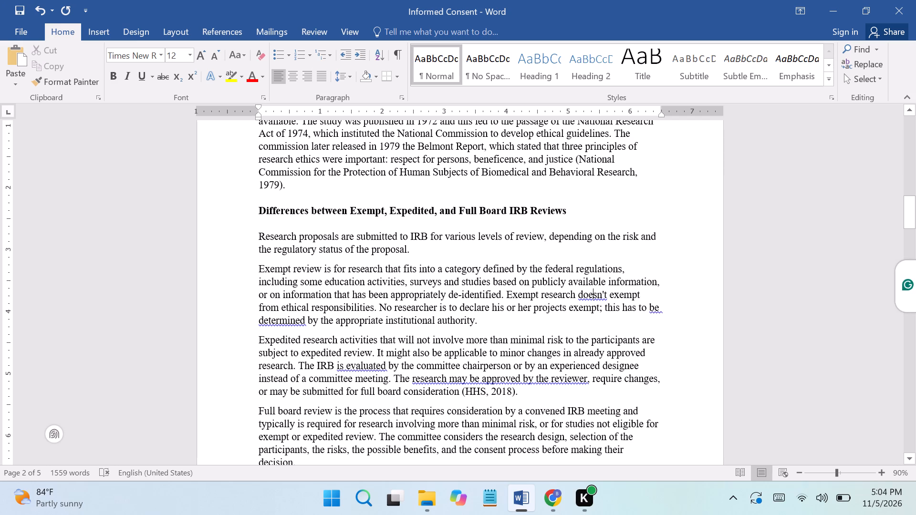
{"action": "right_click", "coordinate": [595, 294]}
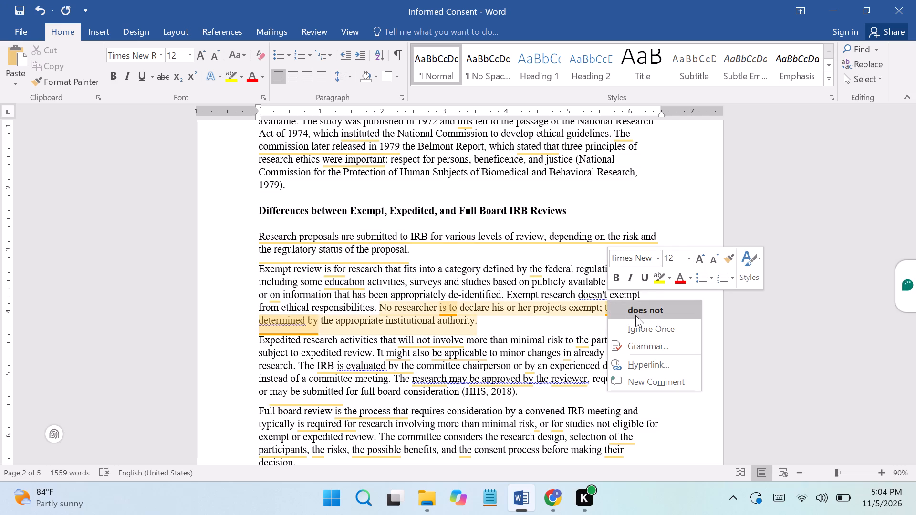
{"action": "left_click", "coordinate": [635, 315]}
Ignore the passive-voice flag on "be determined" at the end of the exempt review paragraph.
{"action": "left_click", "coordinate": [654, 312]}
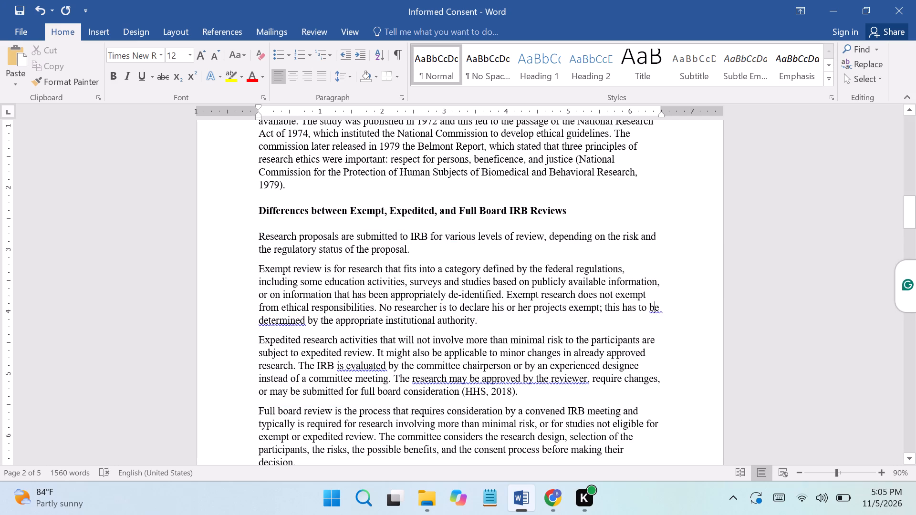
{"action": "right_click", "coordinate": [655, 311]}
{"action": "right_click", "coordinate": [655, 311]}
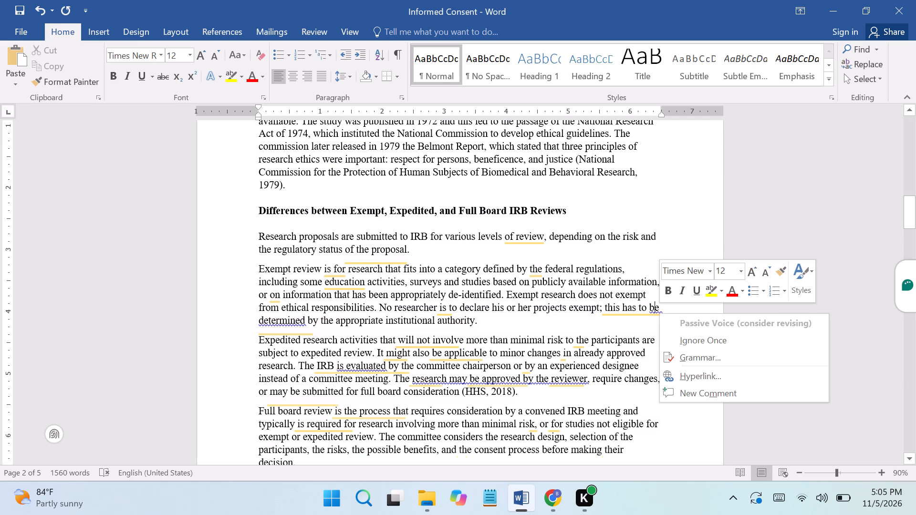
{"action": "left_click", "coordinate": [695, 340]}
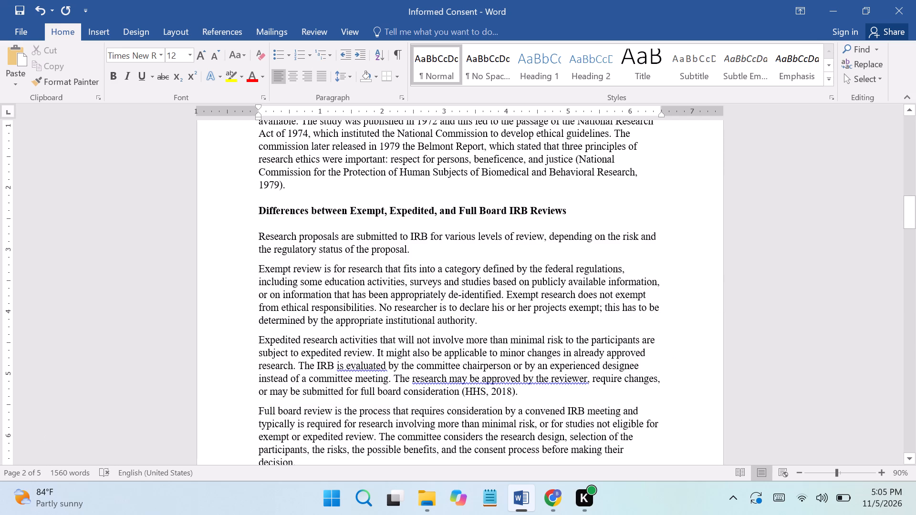
Ignore the passive-voice flag on "is evaluated" in the expedited review paragraph.
{"action": "left_click", "coordinate": [370, 367]}
{"action": "right_click", "coordinate": [370, 367]}
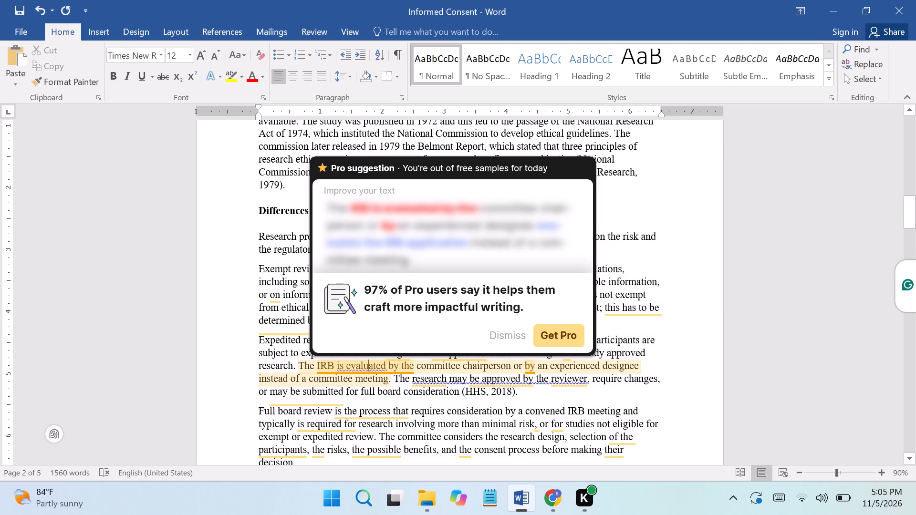
{"action": "right_click", "coordinate": [366, 367]}
{"action": "left_click", "coordinate": [423, 400]}
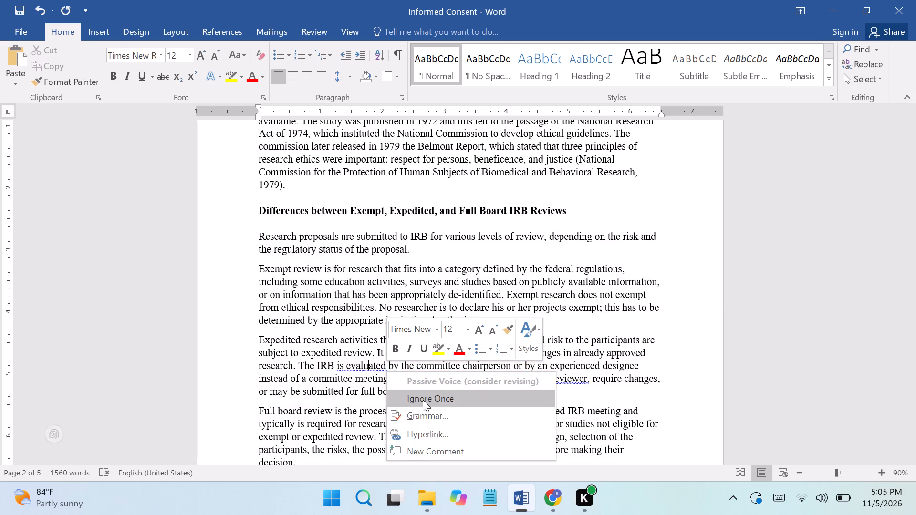
Ignore the grammar flags on "research may be approved by the reviewer" and "may be submitted" in the expedited review paragraph.
{"action": "left_click", "coordinate": [489, 384]}
{"action": "right_click", "coordinate": [489, 384]}
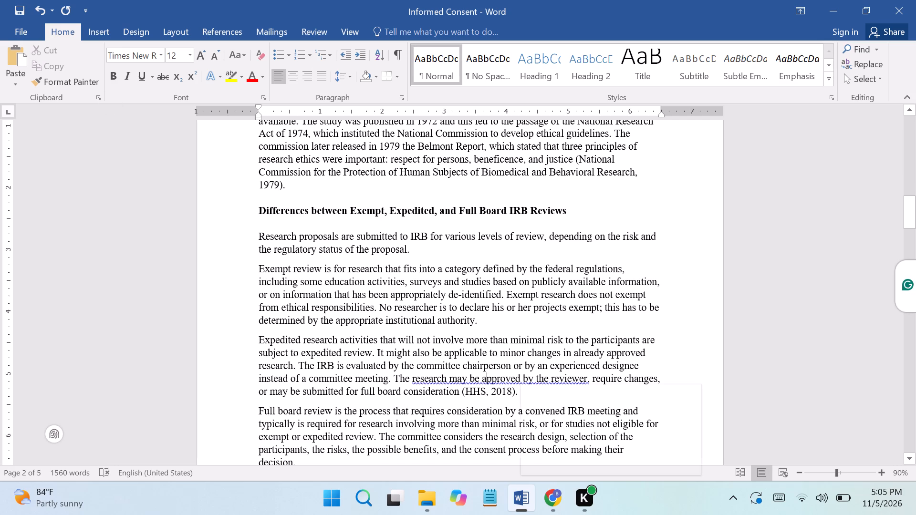
{"action": "left_click", "coordinate": [550, 414]}
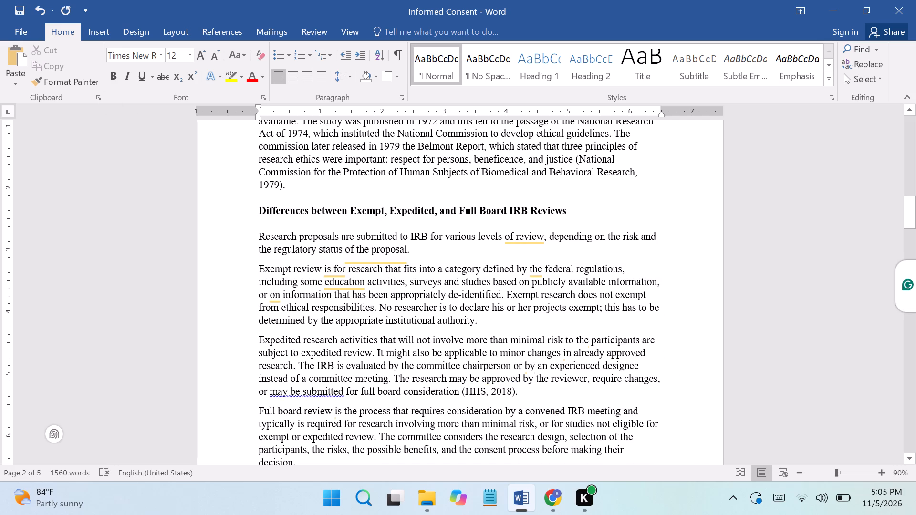
{"action": "left_click", "coordinate": [314, 394]}
{"action": "right_click", "coordinate": [314, 393]}
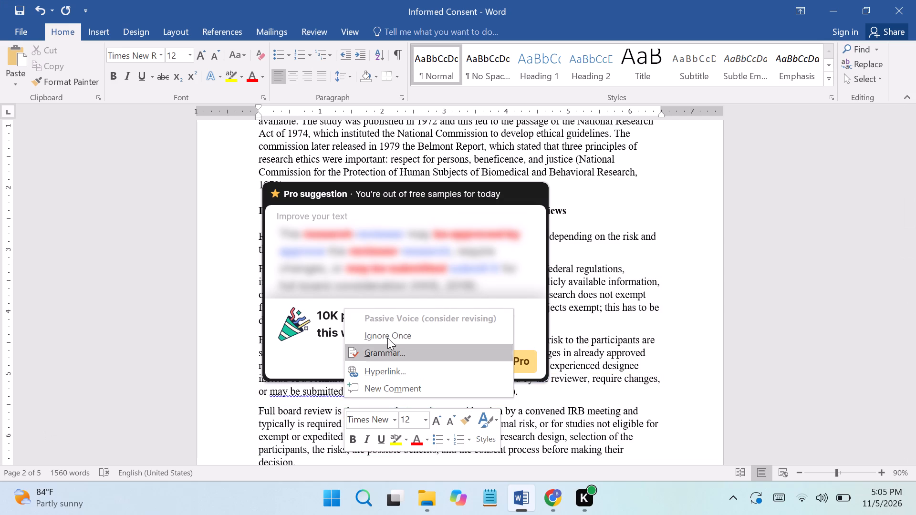
{"action": "left_click", "coordinate": [388, 334]}
Ignore the verb-use flag on "require changes, or may be submitted for full board consideration" in the expedited review paragraph.
{"action": "left_click", "coordinate": [451, 393]}
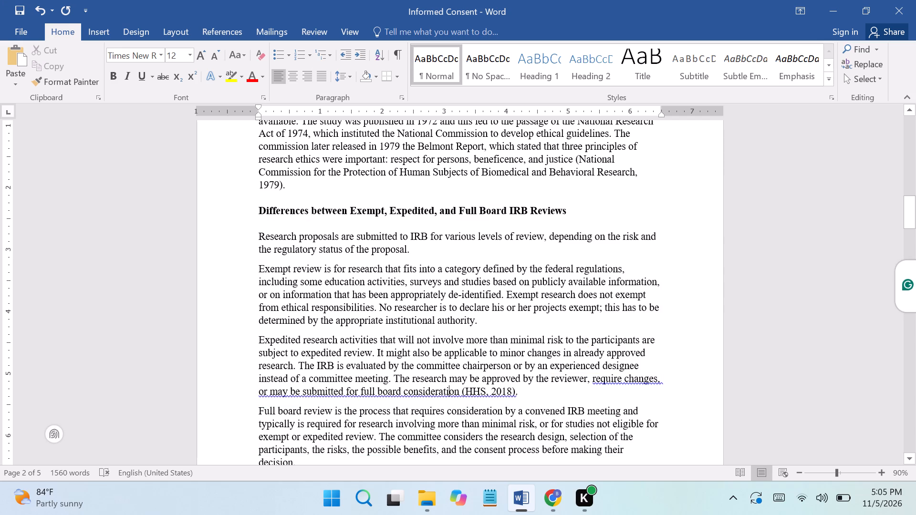
{"action": "right_click", "coordinate": [450, 394]}
{"action": "right_click", "coordinate": [454, 392]}
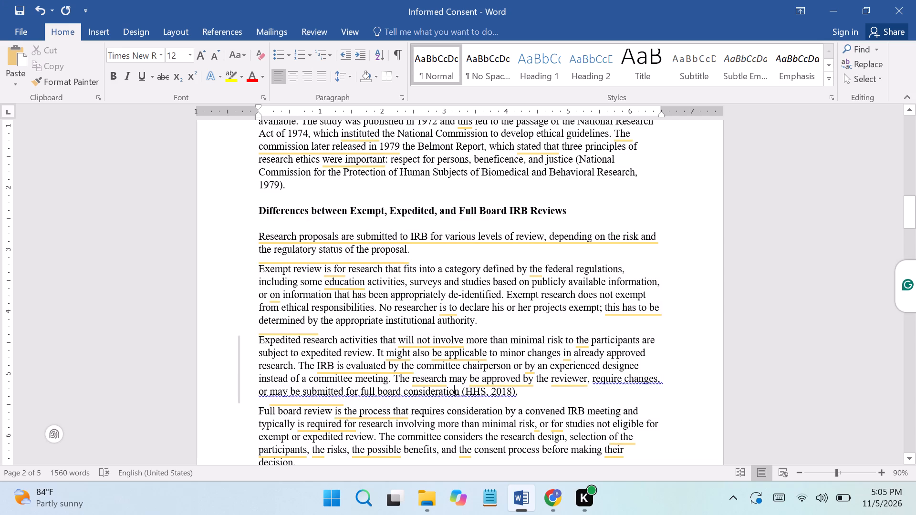
{"action": "right_click", "coordinate": [472, 394]}
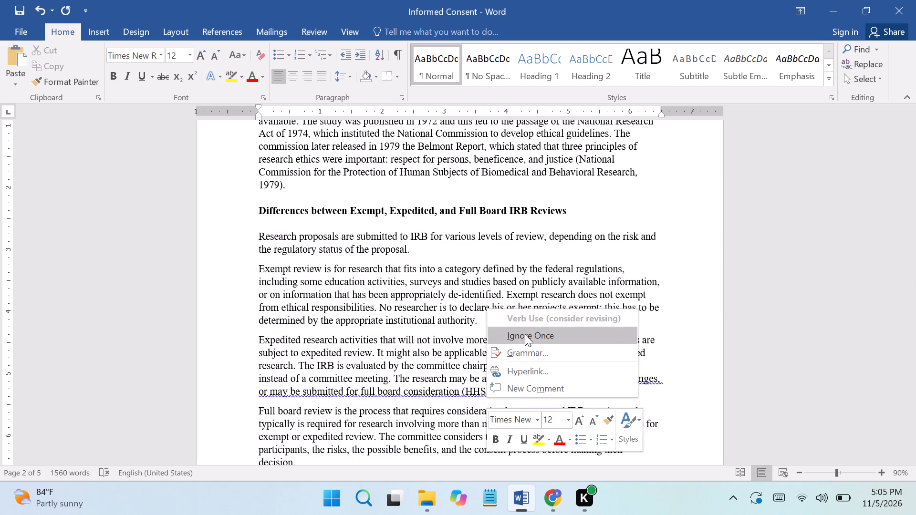
{"action": "left_click", "coordinate": [525, 334]}
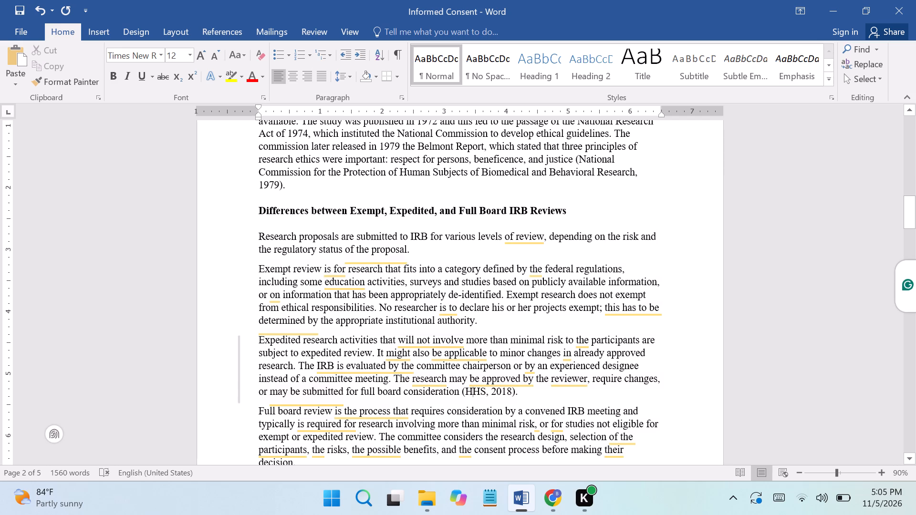
{"action": "left_click", "coordinate": [676, 365]}
Delete one empty line above the heading "The purpose and essential elements of informed consent.".
{"action": "scroll", "coordinate": [640, 391], "scroll_direction": "down", "scroll_amount": 2}
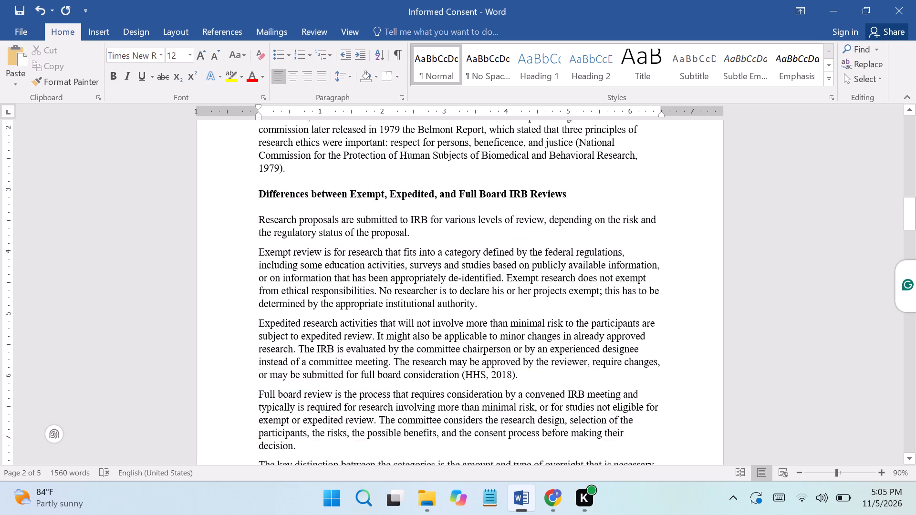
{"action": "scroll", "coordinate": [640, 392], "scroll_direction": "down", "scroll_amount": 3}
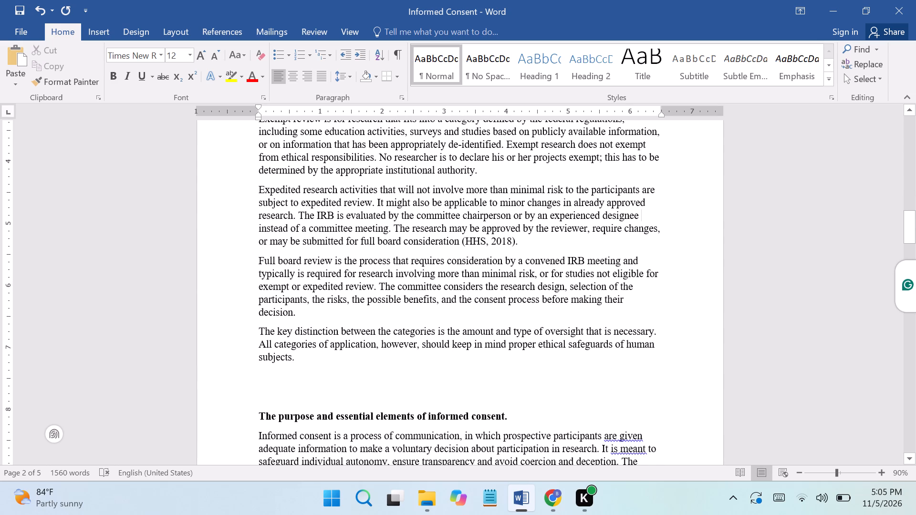
{"action": "left_click", "coordinate": [455, 282]}
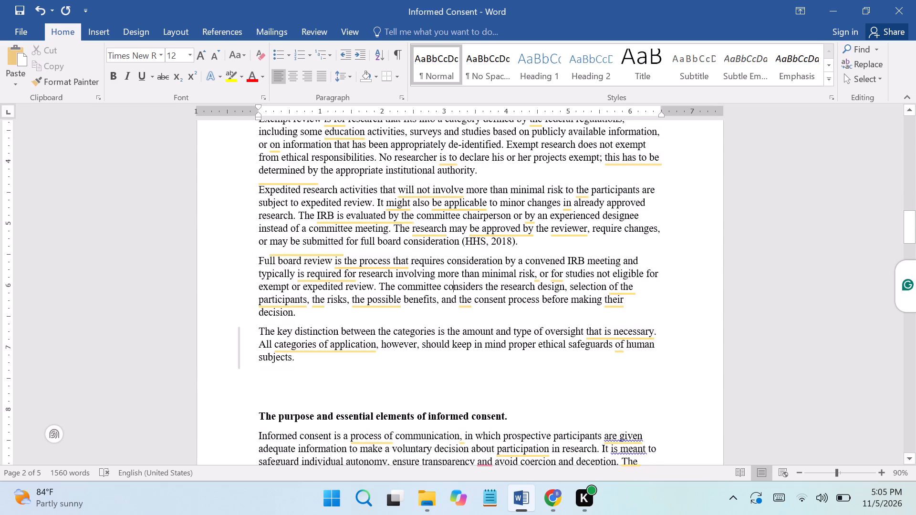
{"action": "scroll", "coordinate": [420, 344], "scroll_direction": "down", "scroll_amount": 3}
{"action": "left_click", "coordinate": [291, 313]}
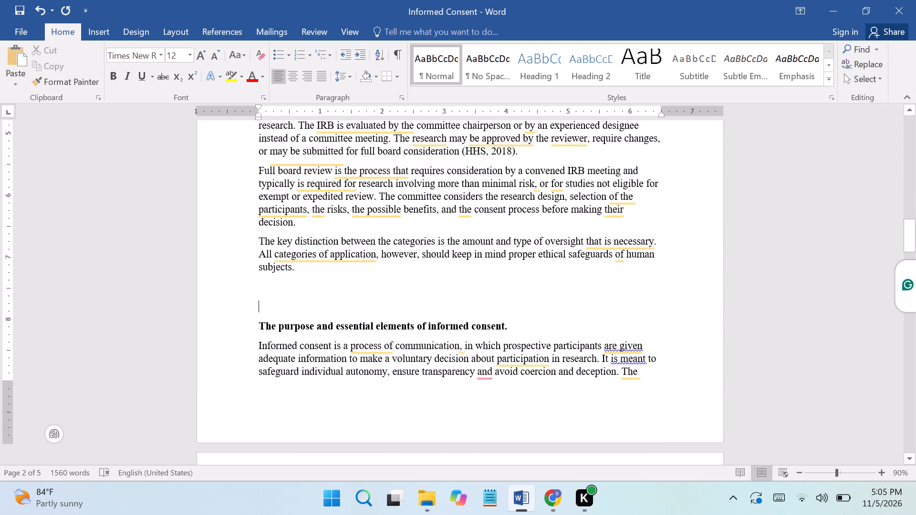
{"action": "key", "text": "BackSpace"}
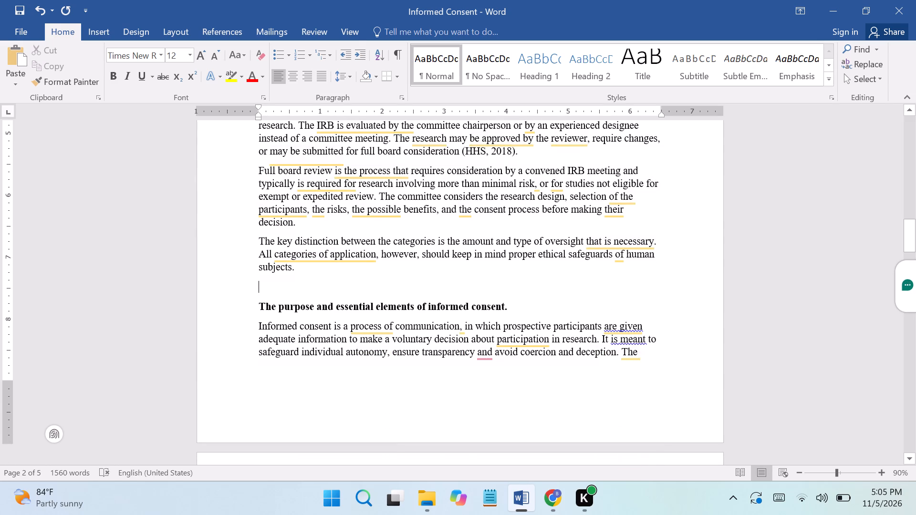
Accept the suggested series comma before "and avoid coercion" in the first informed consent paragraph.
{"action": "left_click", "coordinate": [484, 356]}
{"action": "left_click", "coordinate": [498, 392]}
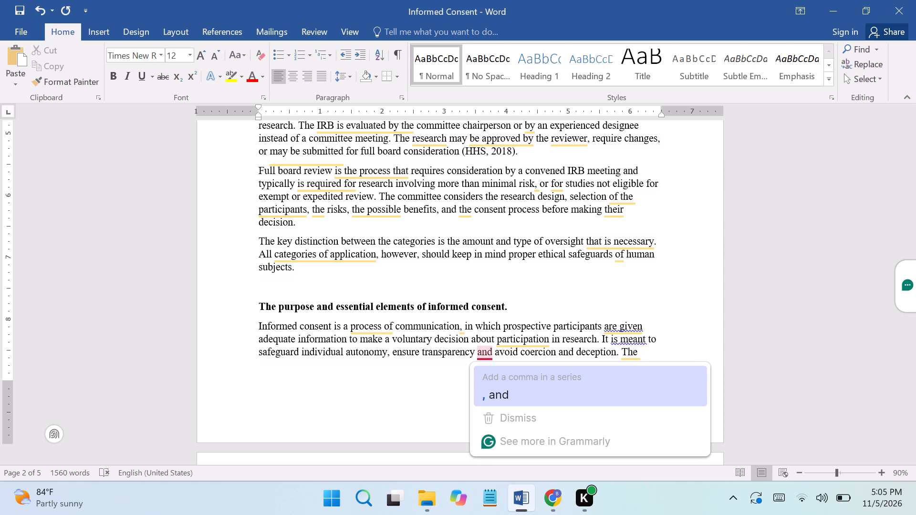
Ignore the passive voice flags on "are given" and "is meant" in the first informed consent paragraph.
{"action": "scroll", "coordinate": [527, 409], "scroll_direction": "up", "scroll_amount": 7}
{"action": "left_click", "coordinate": [570, 374]}
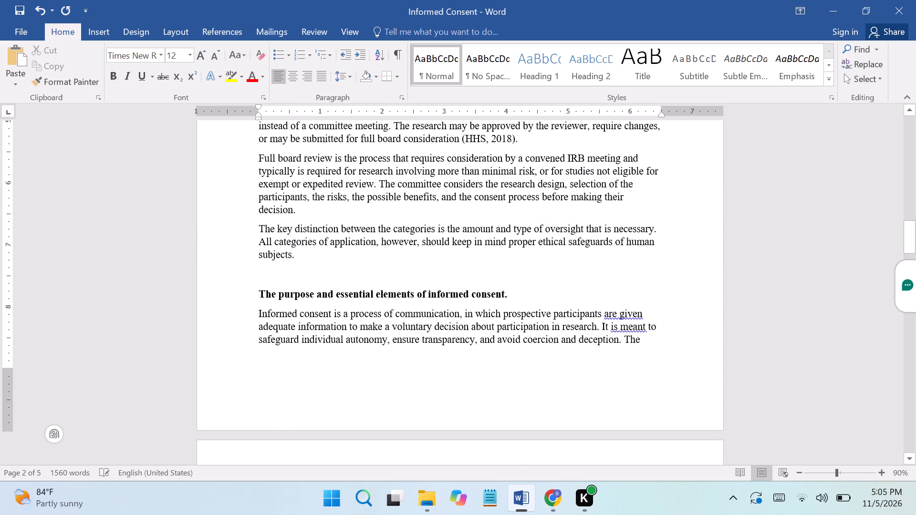
{"action": "left_click", "coordinate": [635, 315]}
{"action": "right_click", "coordinate": [635, 315]}
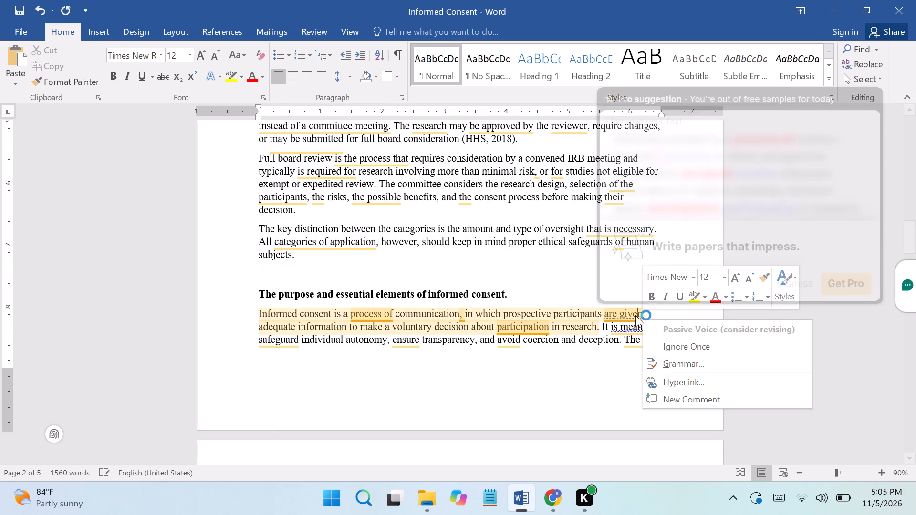
{"action": "left_click", "coordinate": [668, 345]}
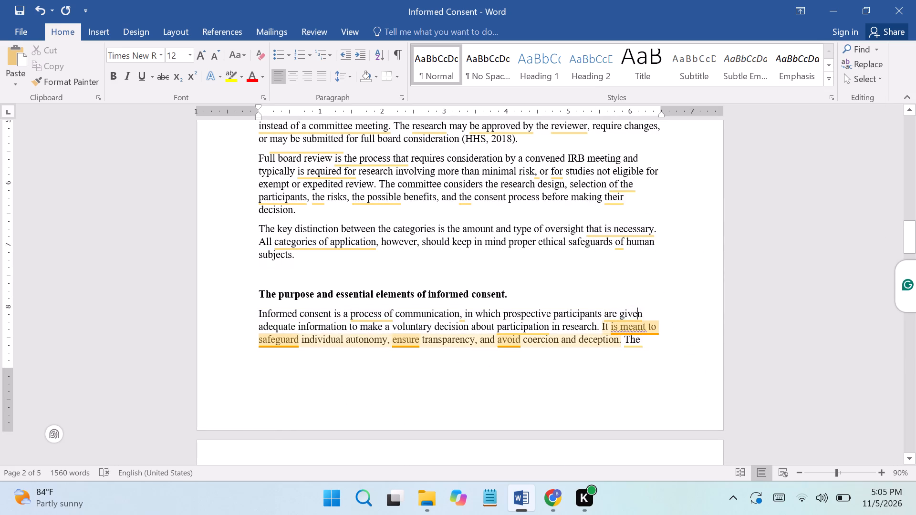
{"action": "left_click", "coordinate": [630, 331]}
{"action": "right_click", "coordinate": [630, 331]}
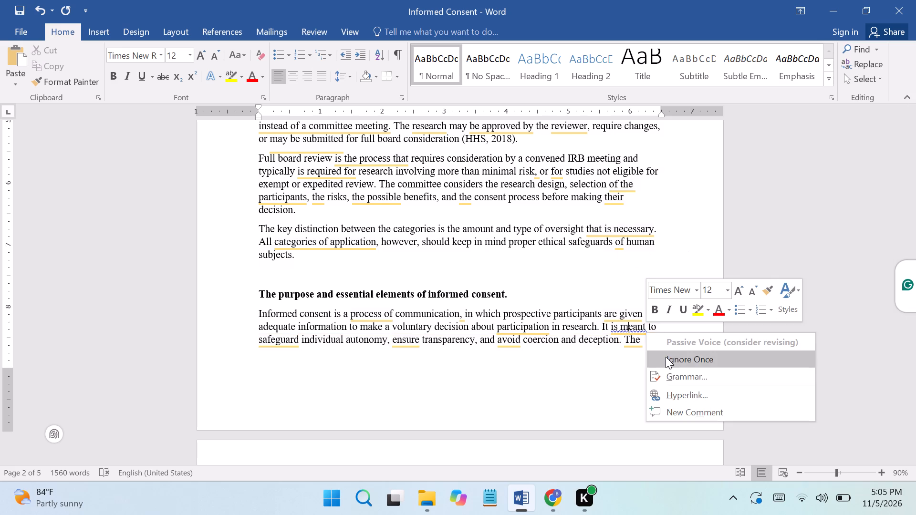
{"action": "left_click", "coordinate": [666, 357]}
{"action": "left_click", "coordinate": [603, 369]}
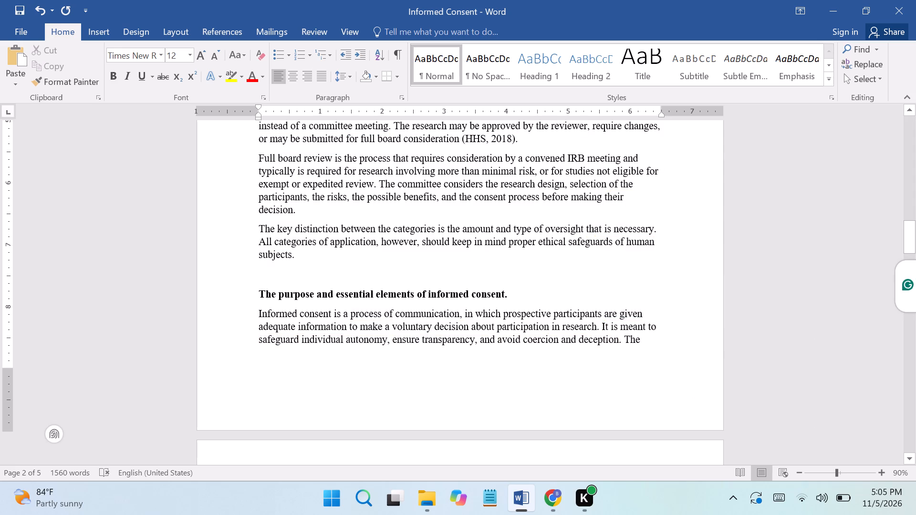
Look back over the exempt, expedited and full board review paragraphs for remaining flagged issues.
{"action": "scroll", "coordinate": [575, 387], "scroll_direction": "up", "scroll_amount": 1}
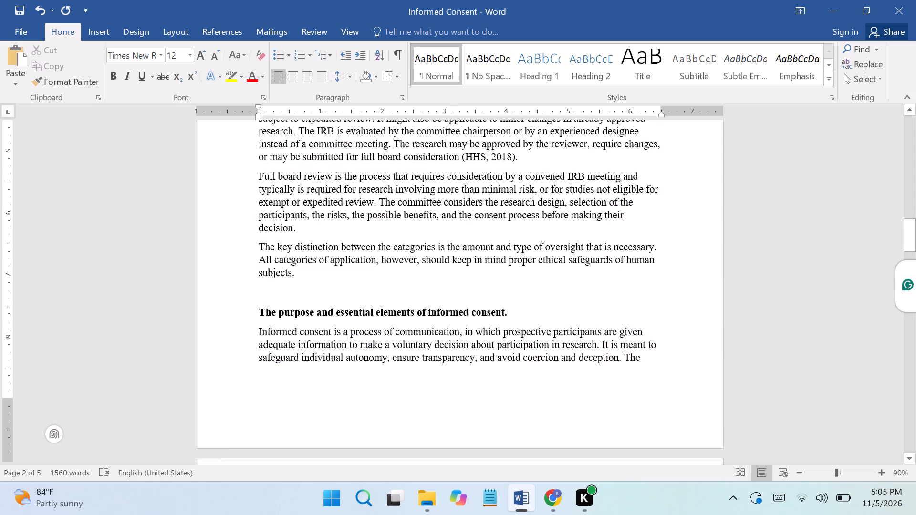
{"action": "scroll", "coordinate": [575, 387], "scroll_direction": "up", "scroll_amount": 1}
{"action": "scroll", "coordinate": [536, 389], "scroll_direction": "up", "scroll_amount": 6}
{"action": "scroll", "coordinate": [541, 390], "scroll_direction": "down", "scroll_amount": 1}
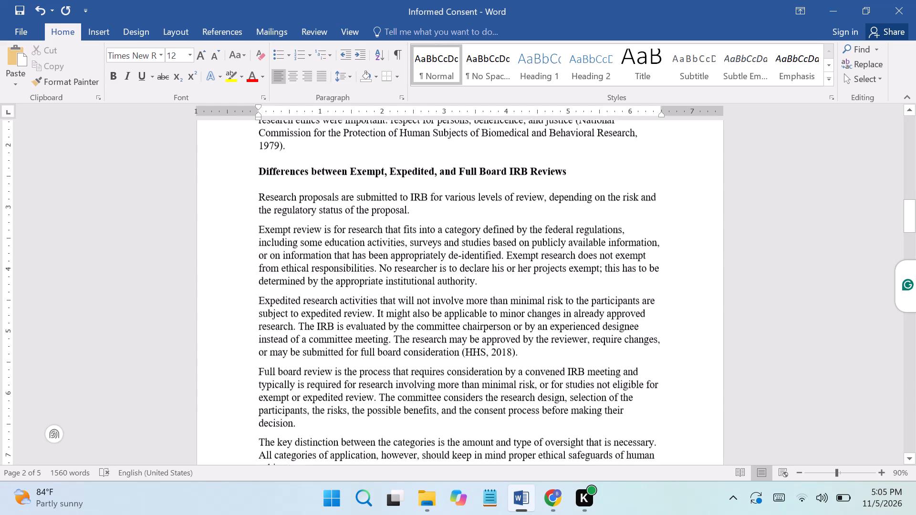
{"action": "scroll", "coordinate": [541, 390], "scroll_direction": "down", "scroll_amount": 5}
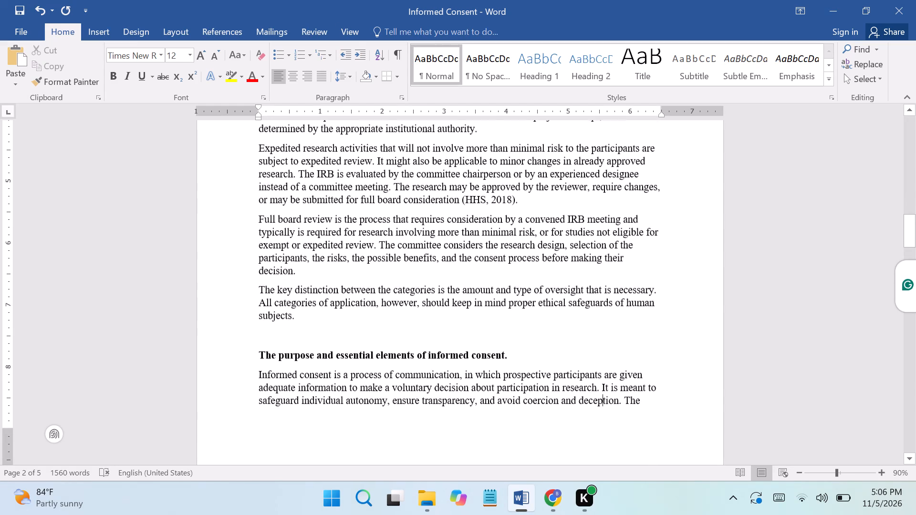
Accept the suggestions "required", "and time" and "for experimental" in the essential element describing the activity's purpose and procedures.
{"action": "scroll", "coordinate": [544, 392], "scroll_direction": "down", "scroll_amount": 5}
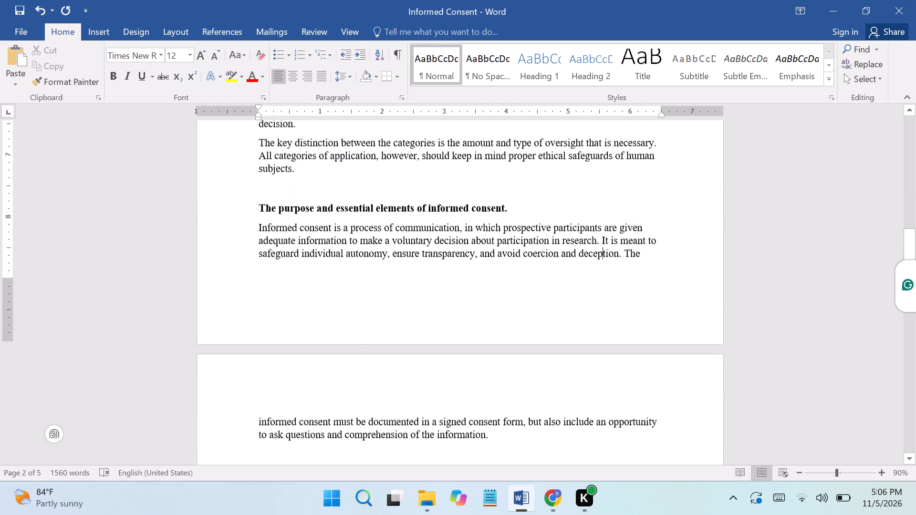
{"action": "scroll", "coordinate": [544, 392], "scroll_direction": "down", "scroll_amount": 6}
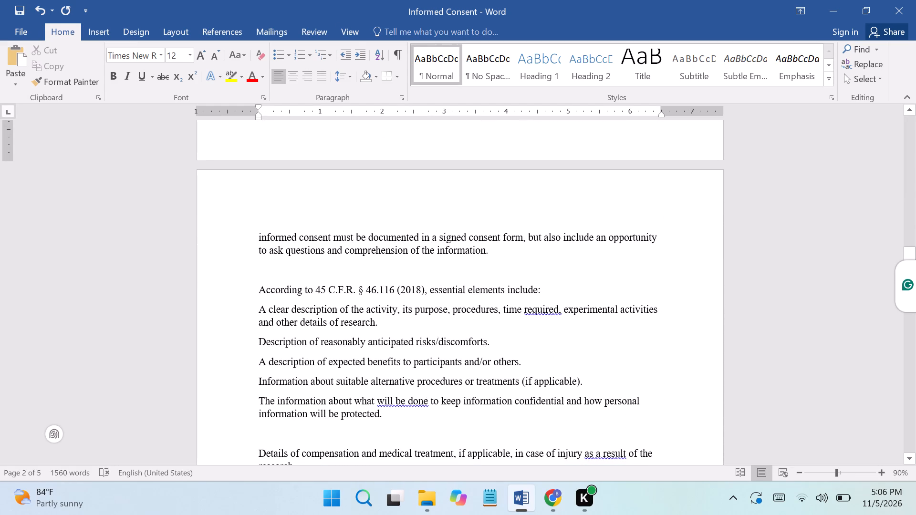
{"action": "left_click", "coordinate": [555, 312]}
{"action": "right_click", "coordinate": [555, 312]}
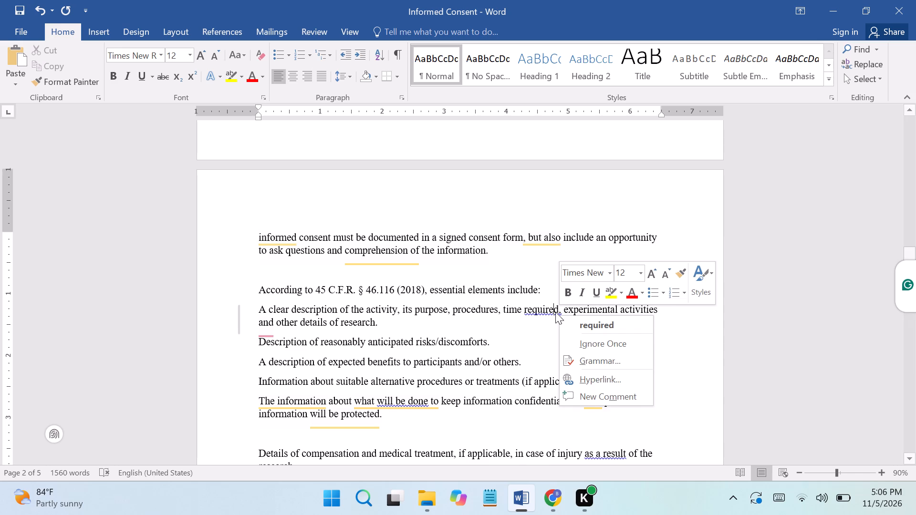
{"action": "left_click", "coordinate": [594, 331]}
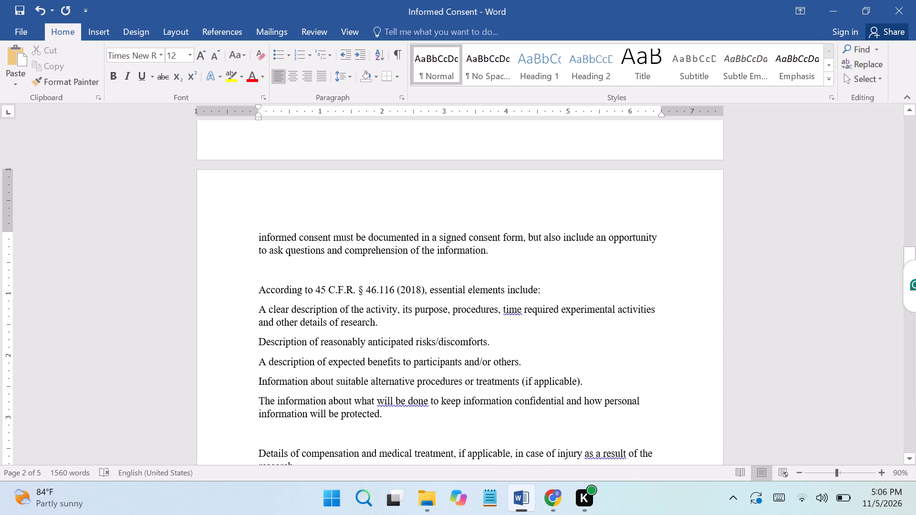
{"action": "left_click", "coordinate": [515, 312]}
{"action": "right_click", "coordinate": [515, 312]}
{"action": "left_click", "coordinate": [557, 327]}
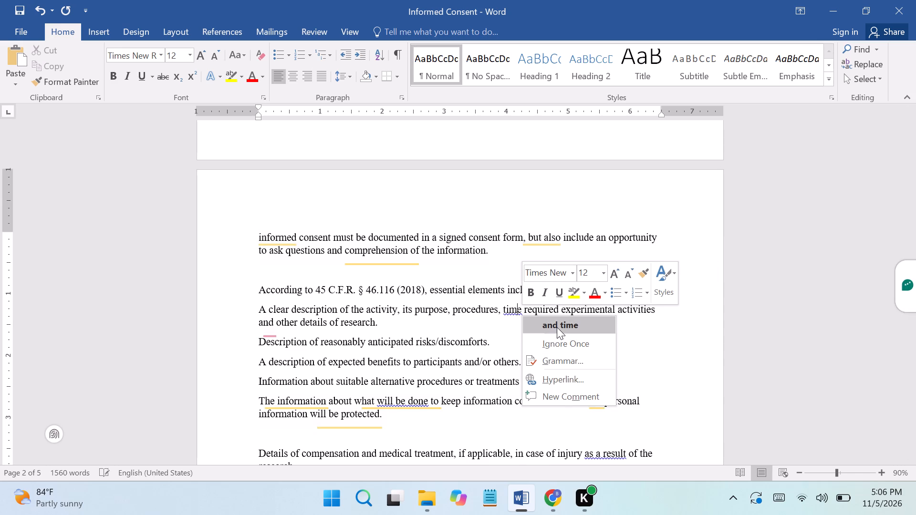
{"action": "left_click", "coordinate": [536, 329]}
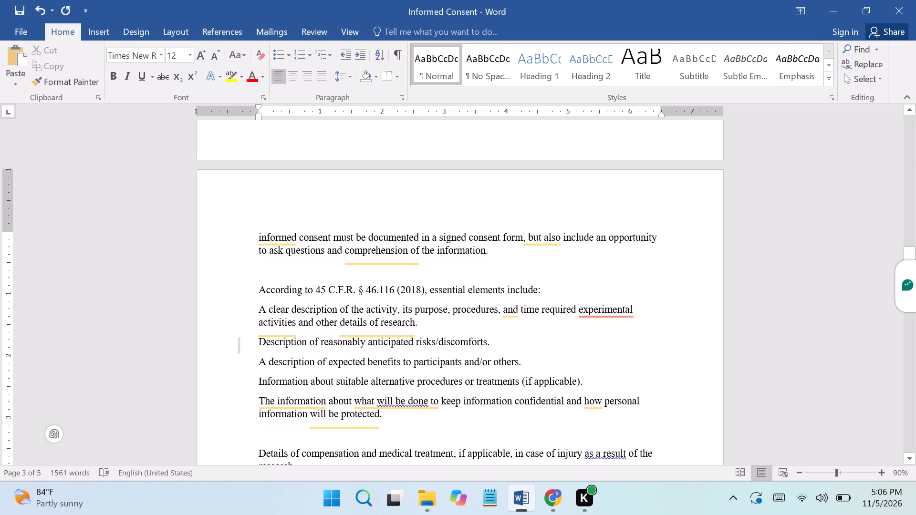
{"action": "left_click", "coordinate": [613, 312]}
{"action": "left_click", "coordinate": [638, 357]}
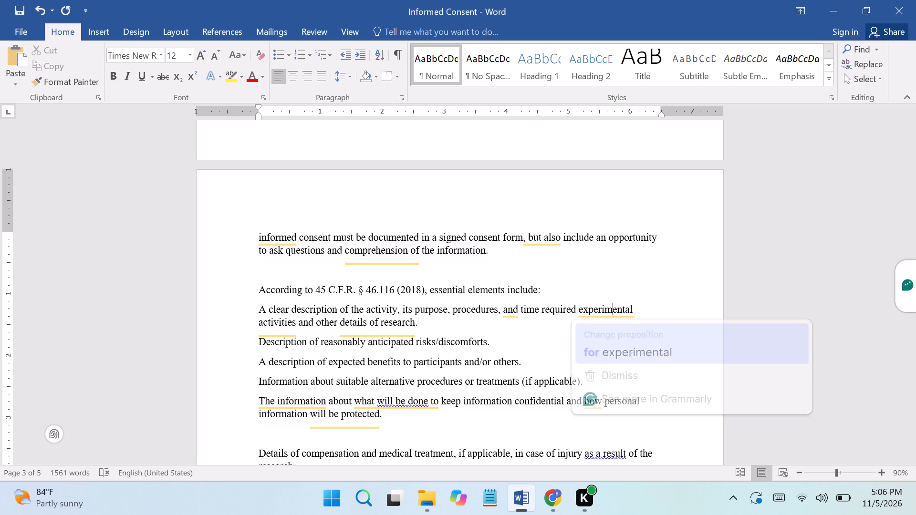
{"action": "scroll", "coordinate": [589, 386], "scroll_direction": "up", "scroll_amount": 6}
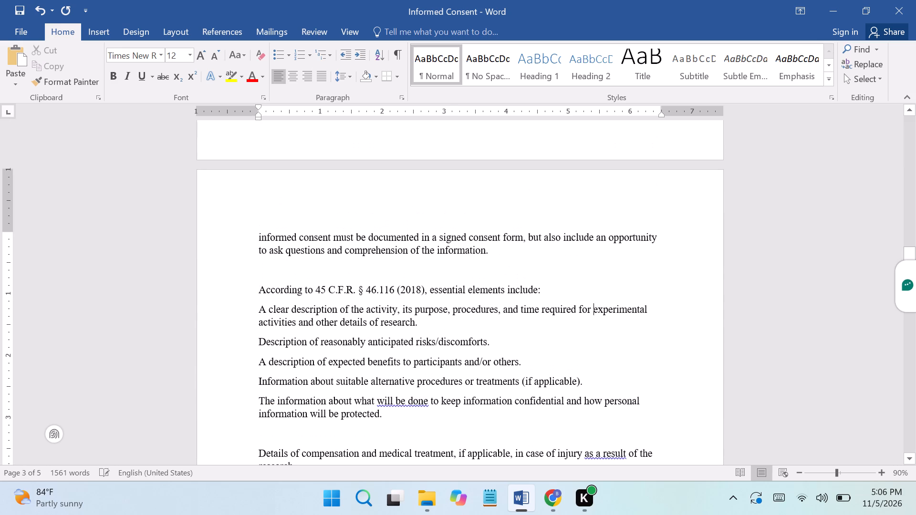
Ignore the passive voice flag on "will be done" in the confidentiality element and try to check the flag on "will be protected".
{"action": "left_click", "coordinate": [401, 403]}
{"action": "right_click", "coordinate": [401, 402]}
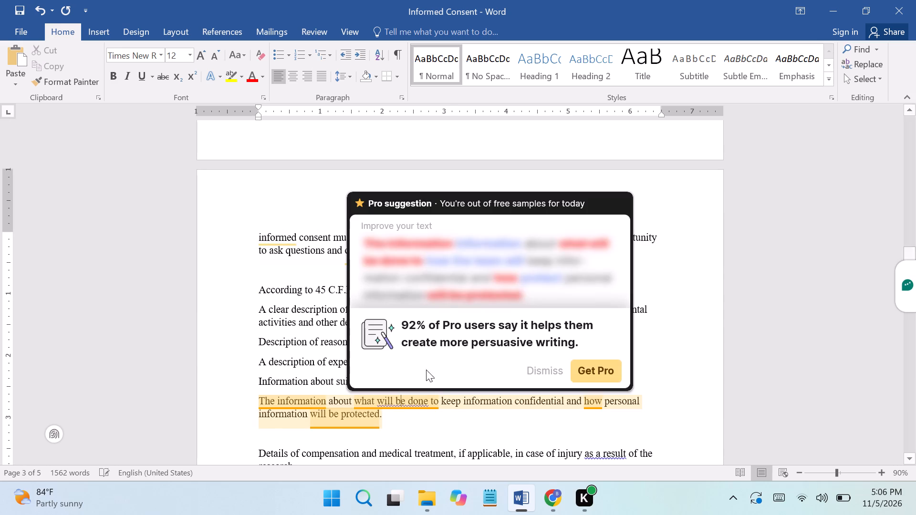
{"action": "left_click", "coordinate": [488, 428]}
{"action": "right_click", "coordinate": [404, 401]}
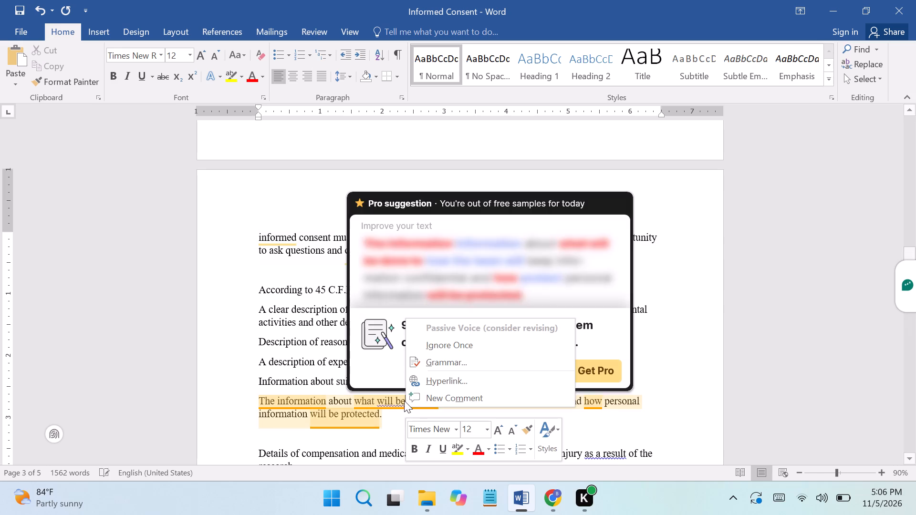
{"action": "left_click", "coordinate": [439, 340]}
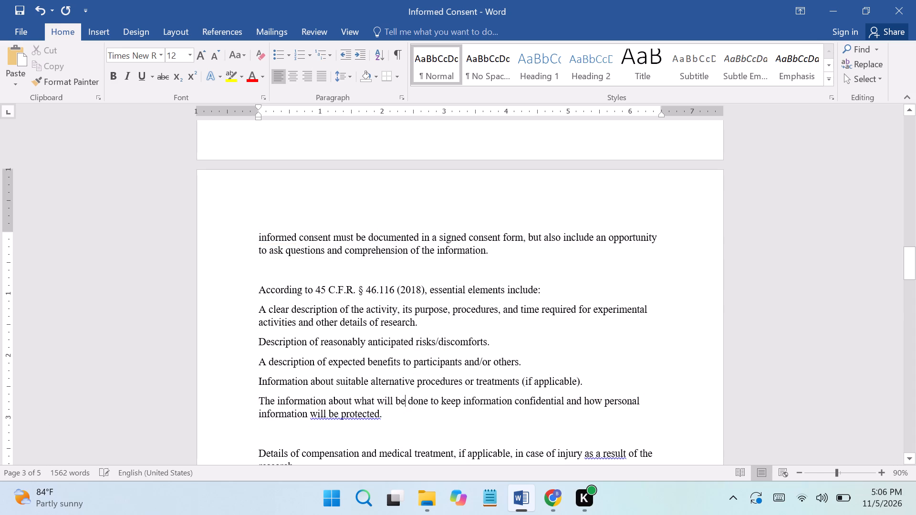
{"action": "left_click", "coordinate": [351, 417]}
{"action": "right_click", "coordinate": [351, 417]}
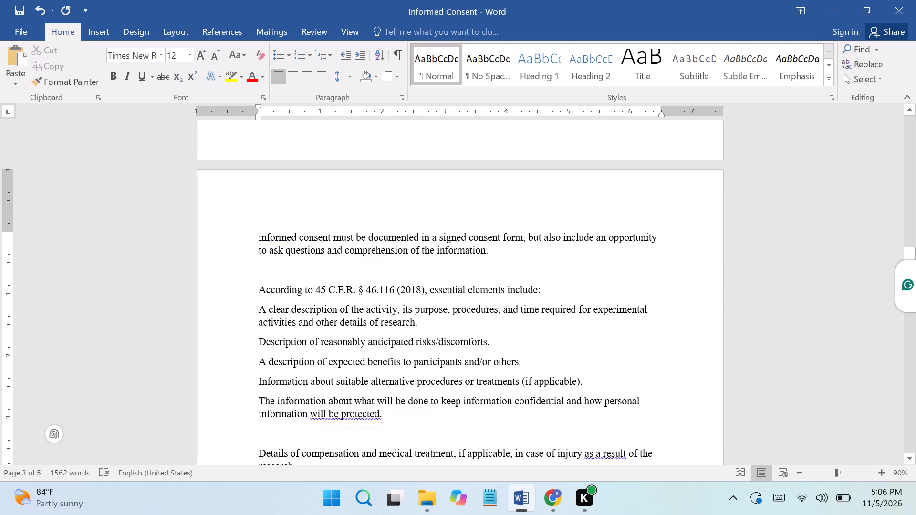
Delete the empty line above the "Details of compensation and medical treatment" element.
{"action": "left_click", "coordinate": [433, 441]}
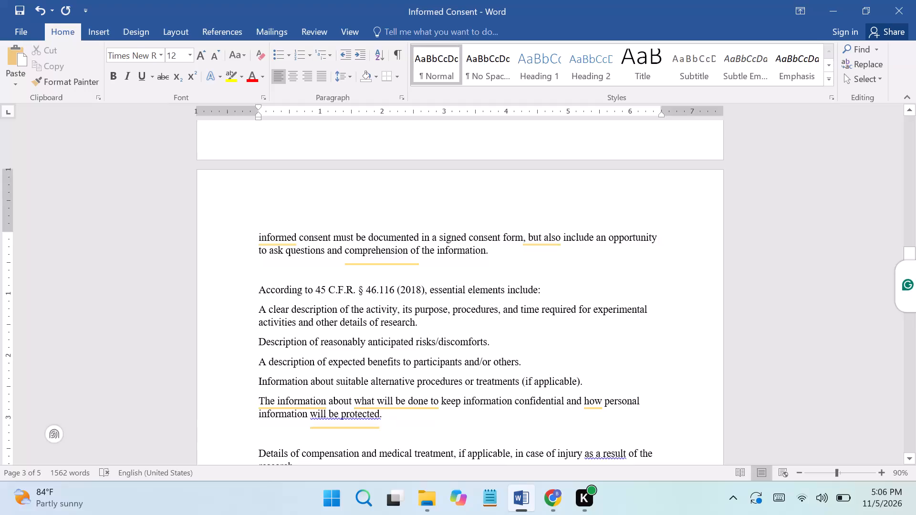
{"action": "key", "text": "BackSpace"}
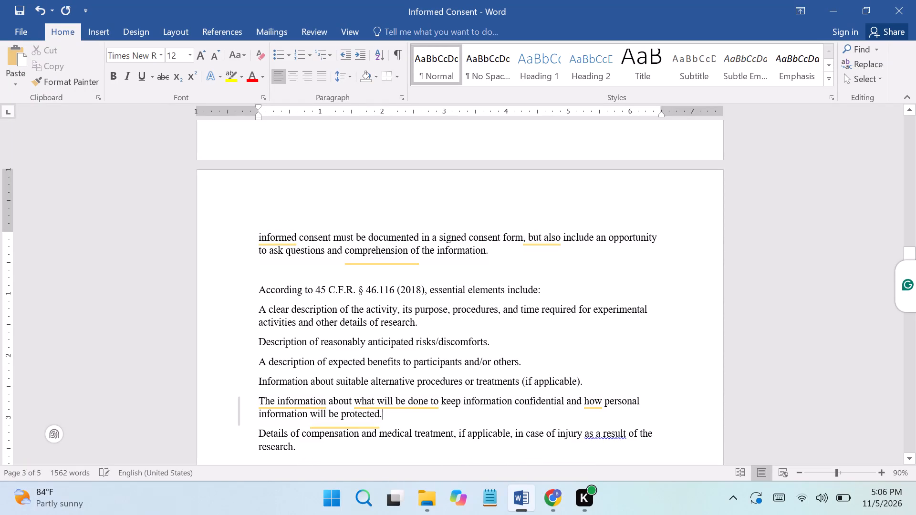
Look through the rest of the document down to the end of the reference list for remaining flags and spacing issues.
{"action": "scroll", "coordinate": [321, 396], "scroll_direction": "down", "scroll_amount": 5}
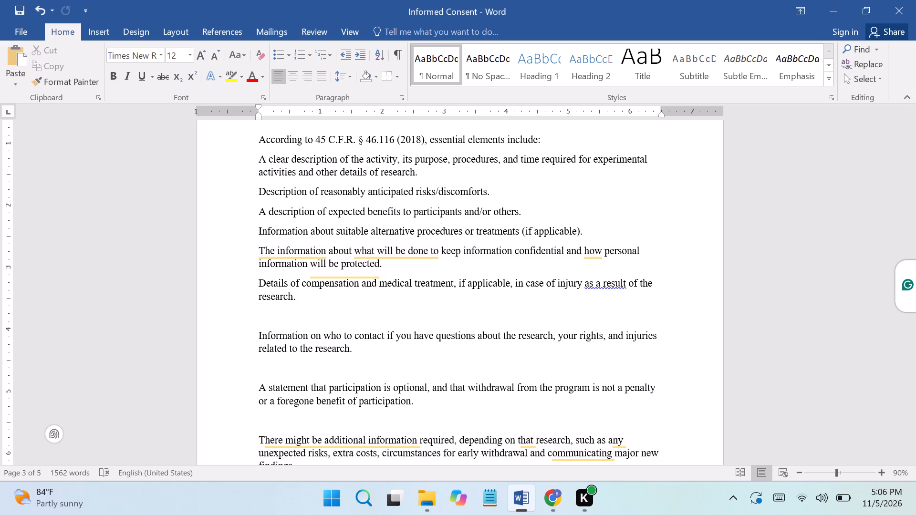
{"action": "scroll", "coordinate": [337, 406], "scroll_direction": "down", "scroll_amount": 15}
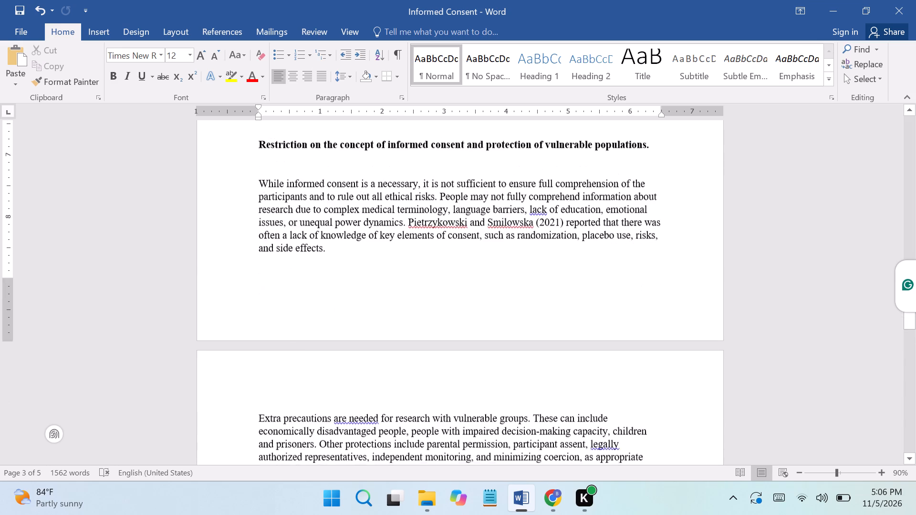
{"action": "scroll", "coordinate": [340, 414], "scroll_direction": "down", "scroll_amount": 20}
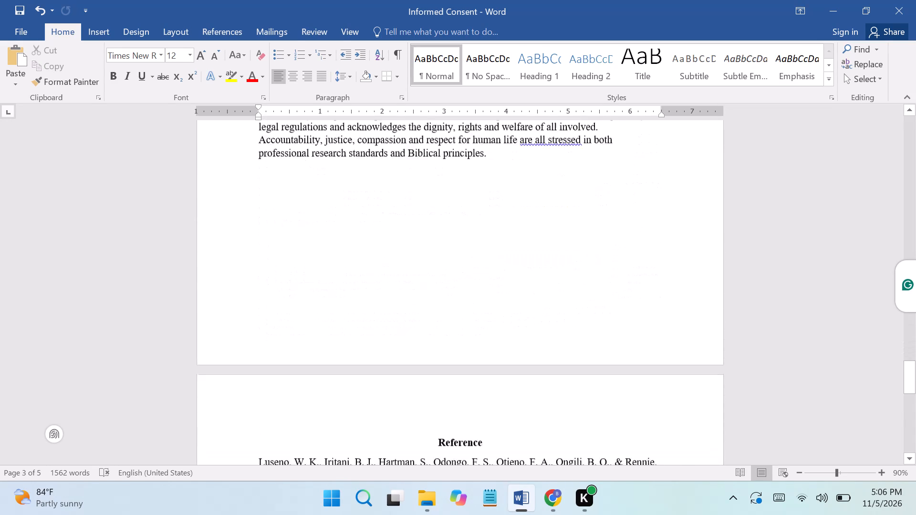
{"action": "scroll", "coordinate": [347, 433], "scroll_direction": "down", "scroll_amount": 8}
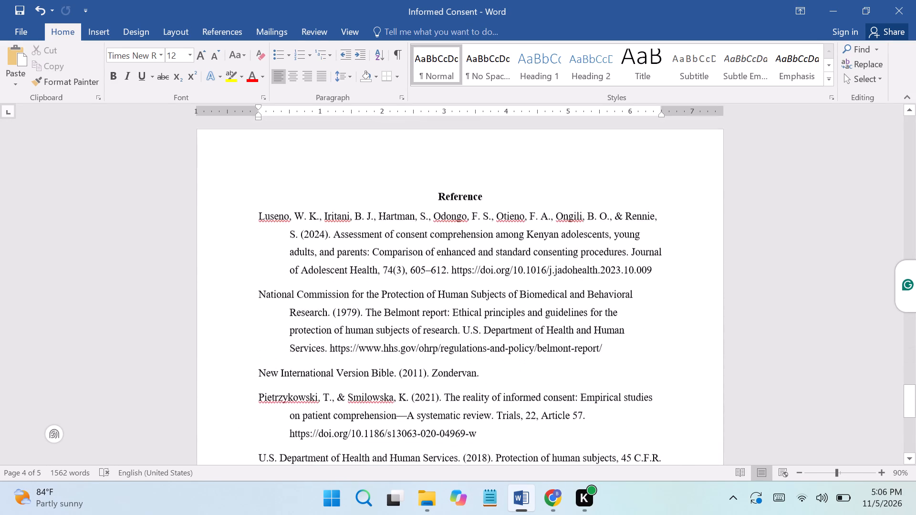
{"action": "scroll", "coordinate": [354, 424], "scroll_direction": "down", "scroll_amount": 3}
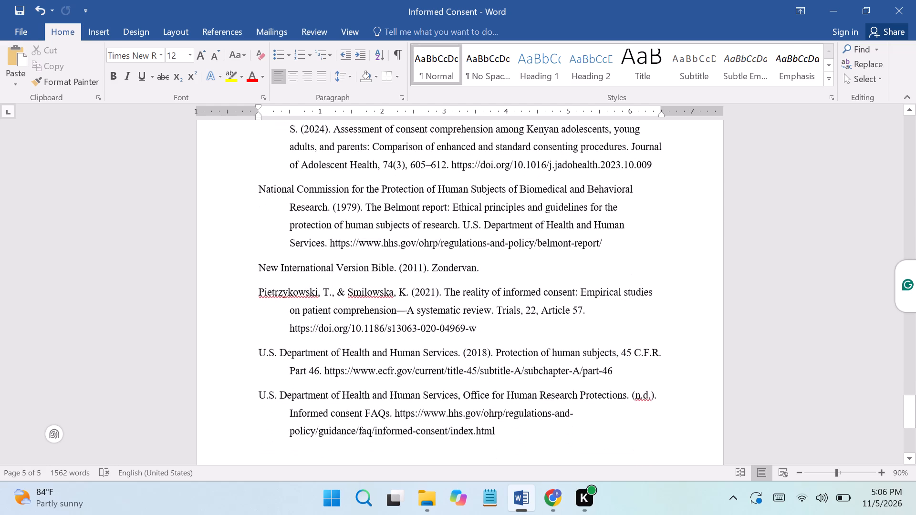
{"action": "scroll", "coordinate": [354, 424], "scroll_direction": "down", "scroll_amount": 13}
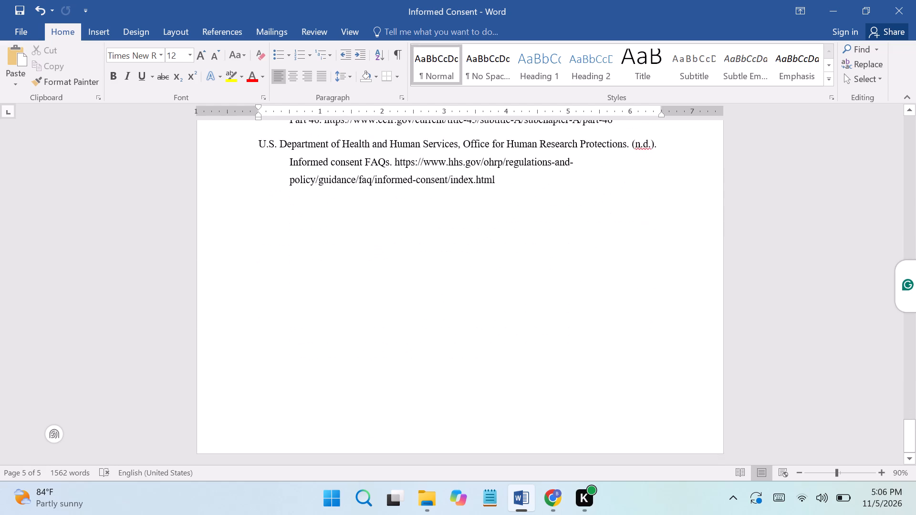
{"action": "scroll", "coordinate": [356, 431], "scroll_direction": "up", "scroll_amount": 7}
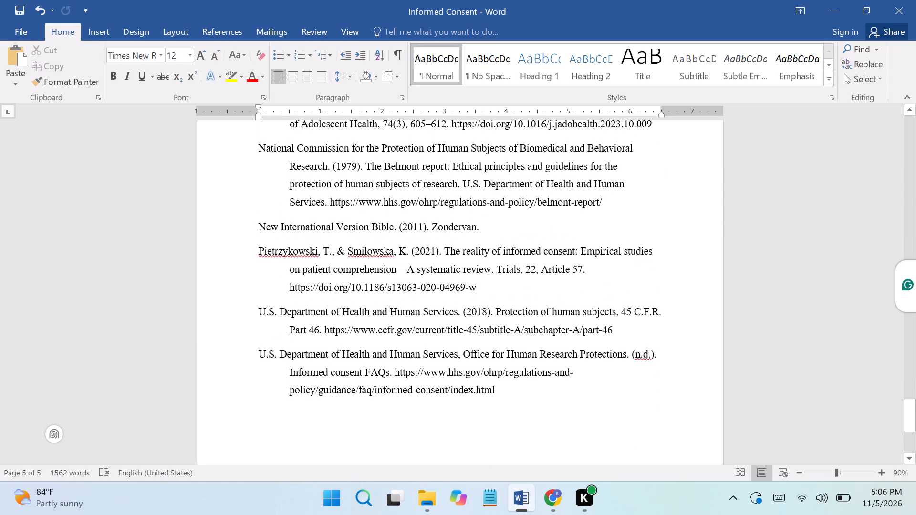
{"action": "scroll", "coordinate": [356, 426], "scroll_direction": "up", "scroll_amount": 20}
{"action": "scroll", "coordinate": [356, 426], "scroll_direction": "up", "scroll_amount": 6}
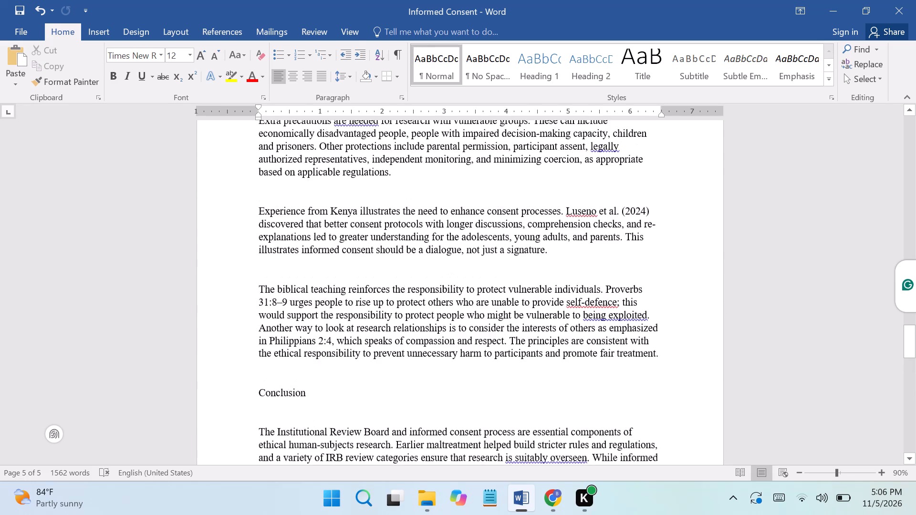
{"action": "scroll", "coordinate": [355, 428], "scroll_direction": "up", "scroll_amount": 18}
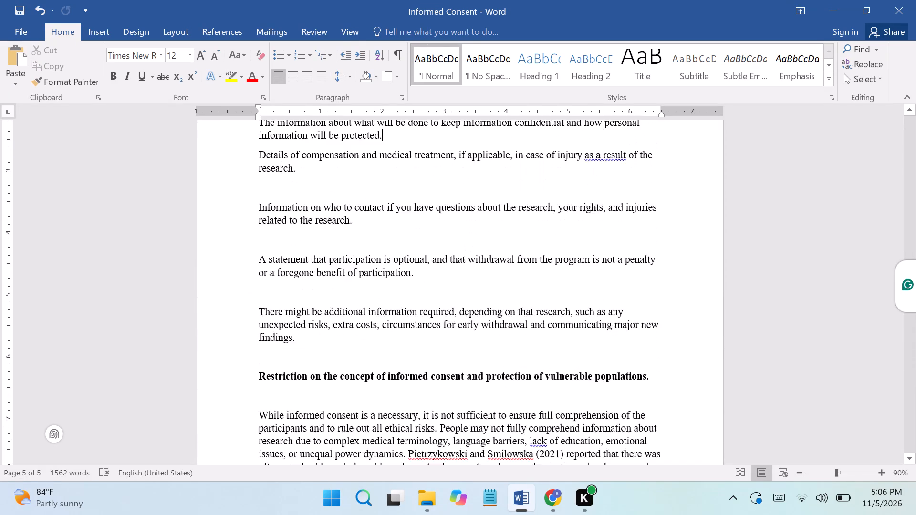
Delete the empty lines above the "Information on who to contact" and "A statement that participation is optional" elements.
{"action": "scroll", "coordinate": [355, 428], "scroll_direction": "up", "scroll_amount": 5}
{"action": "left_click", "coordinate": [284, 371]}
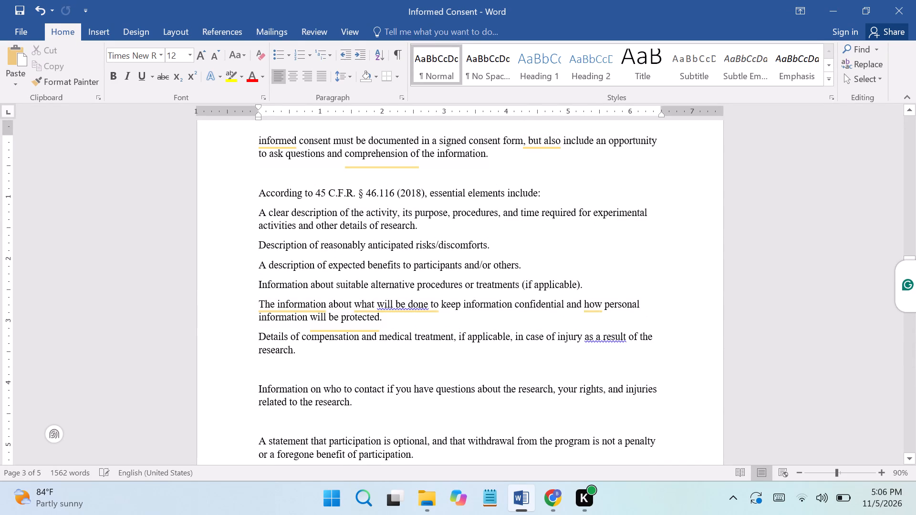
{"action": "key", "text": "BackSpace"}
{"action": "scroll", "coordinate": [299, 368], "scroll_direction": "down", "scroll_amount": 2}
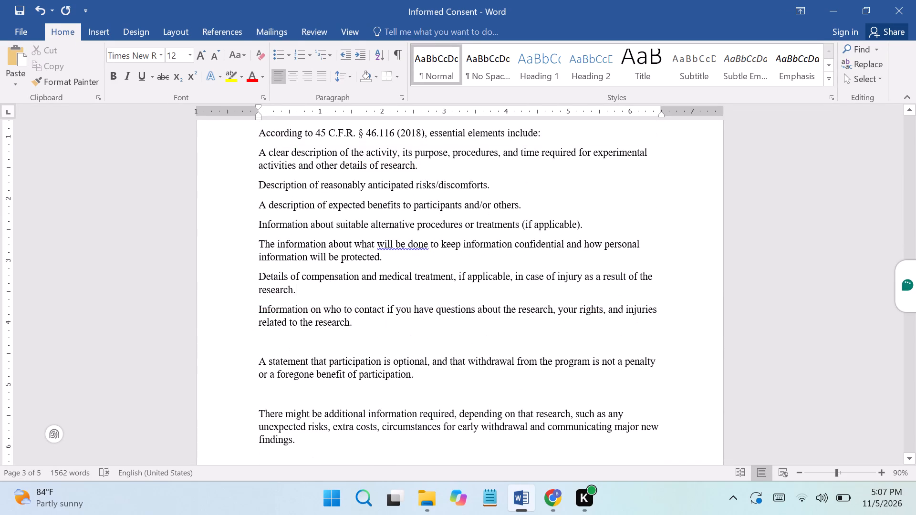
{"action": "left_click", "coordinate": [293, 339]}
{"action": "key", "text": "BackSpace"}
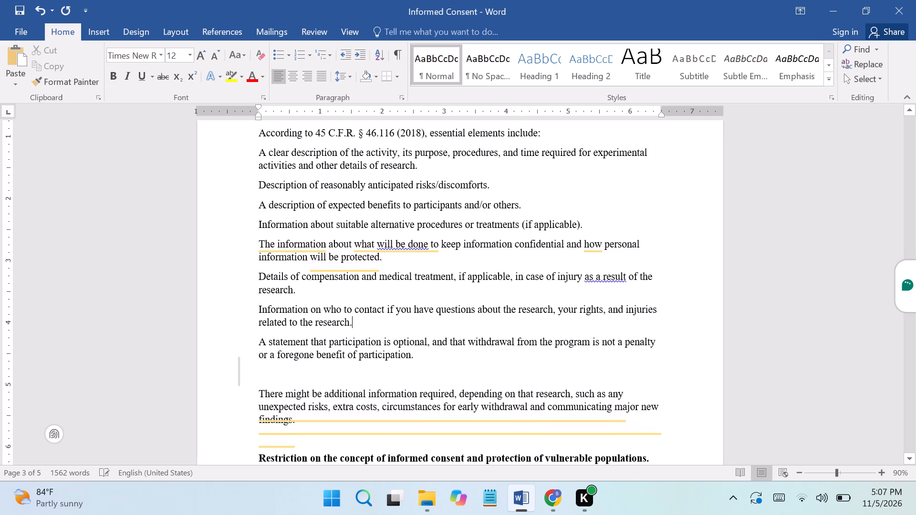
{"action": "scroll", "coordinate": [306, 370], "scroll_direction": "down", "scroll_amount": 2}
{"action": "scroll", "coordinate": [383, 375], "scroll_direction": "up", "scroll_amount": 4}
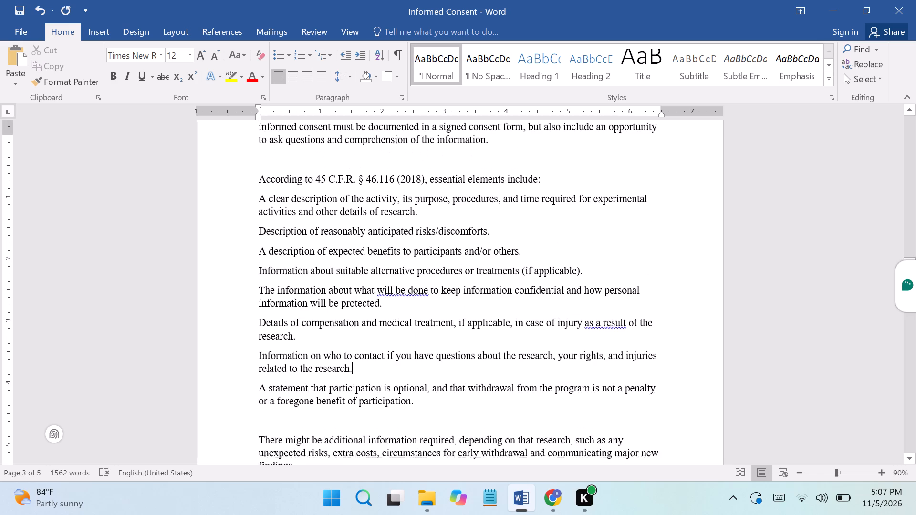
Ignore the passive voice flags on "will be done" and "will be protected" in the confidentiality element.
{"action": "left_click", "coordinate": [399, 306]}
{"action": "right_click", "coordinate": [399, 306]}
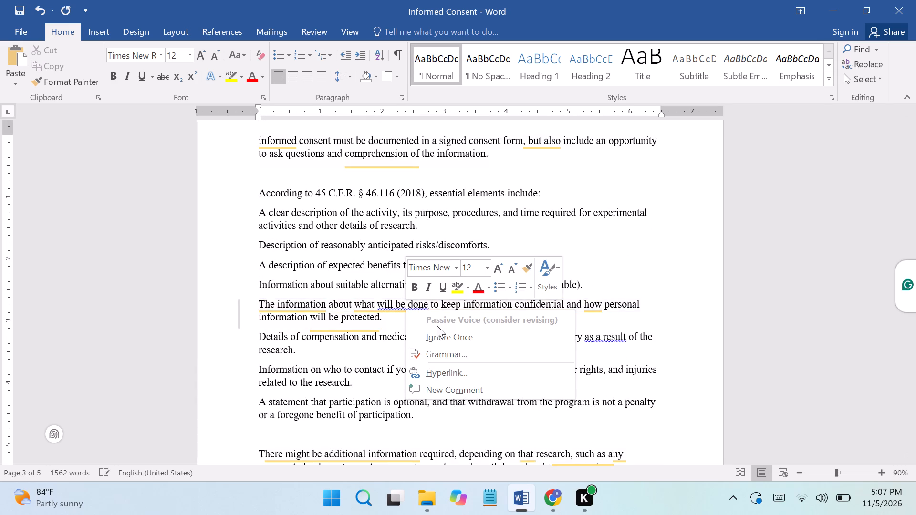
{"action": "left_click", "coordinate": [444, 334]}
{"action": "left_click", "coordinate": [558, 253]}
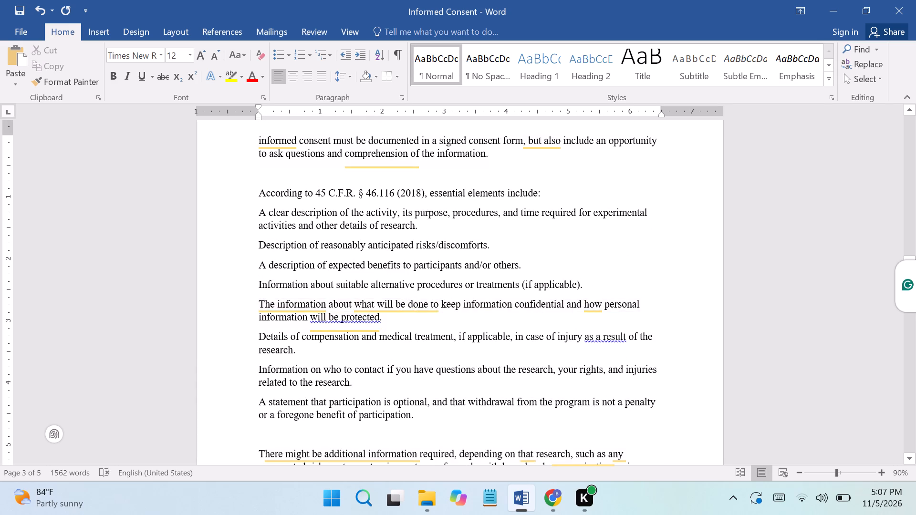
{"action": "scroll", "coordinate": [480, 279], "scroll_direction": "up", "scroll_amount": 9}
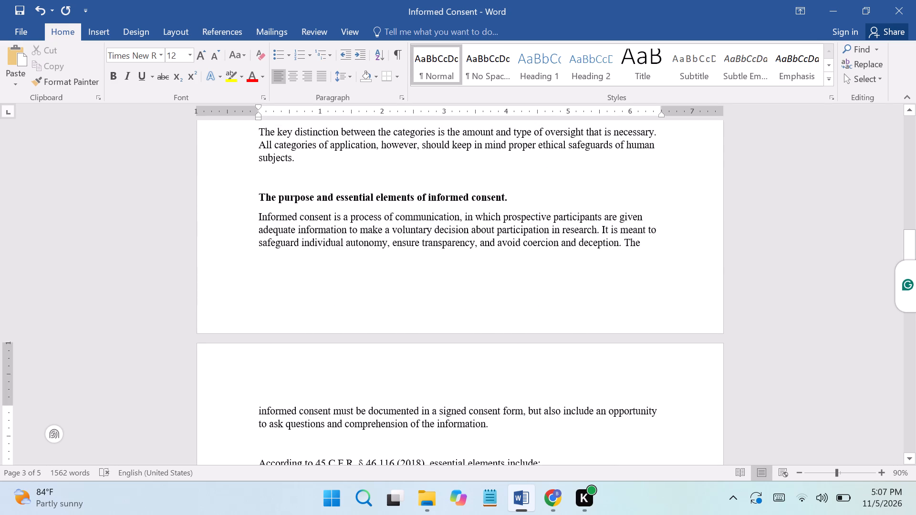
{"action": "scroll", "coordinate": [455, 299], "scroll_direction": "down", "scroll_amount": 10}
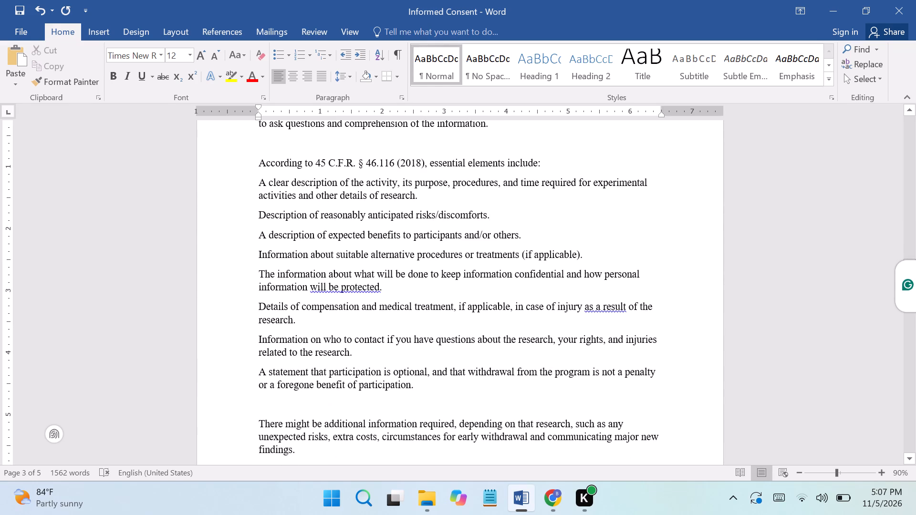
{"action": "left_click", "coordinate": [358, 291]}
{"action": "right_click", "coordinate": [358, 290]}
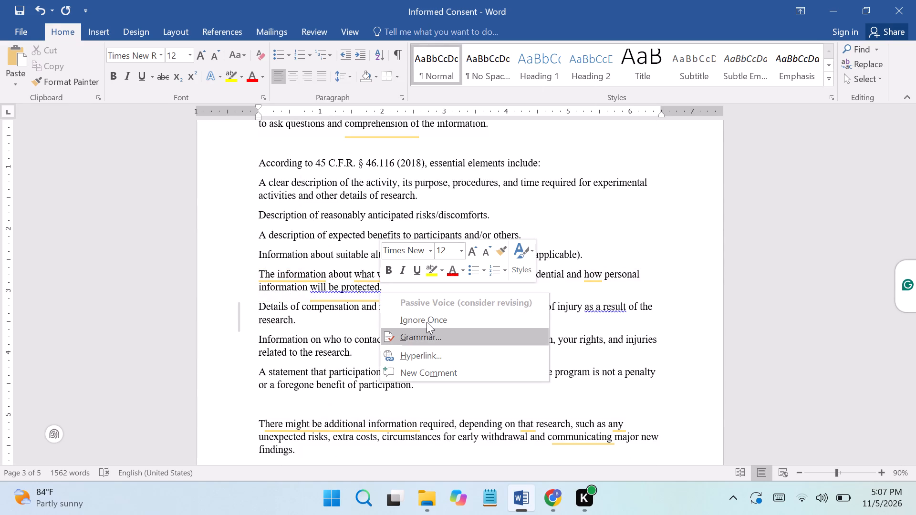
{"action": "left_click", "coordinate": [427, 322]}
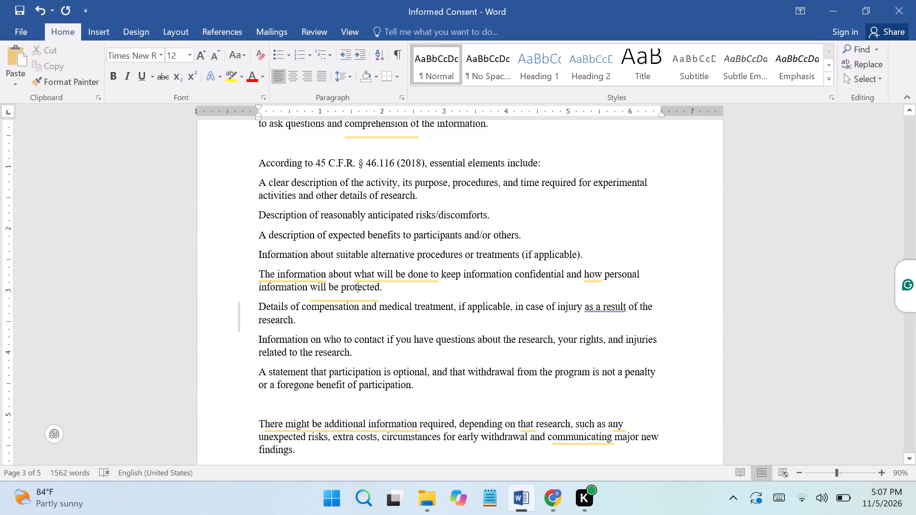
Replace the flagged "as a result" with the suggested "because" in the "Details of compensation and medical treatment" element.
{"action": "left_click", "coordinate": [609, 311]}
{"action": "right_click", "coordinate": [609, 311]}
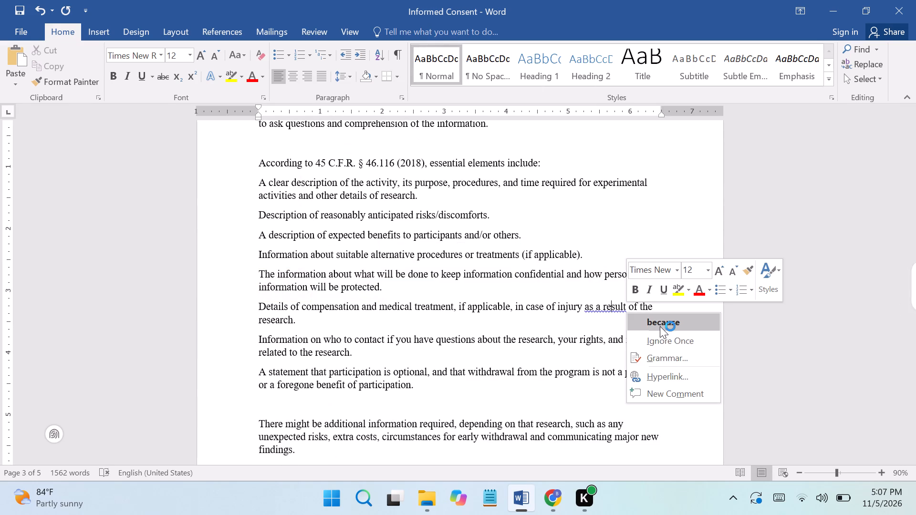
{"action": "left_click", "coordinate": [660, 326]}
{"action": "left_click", "coordinate": [566, 327]}
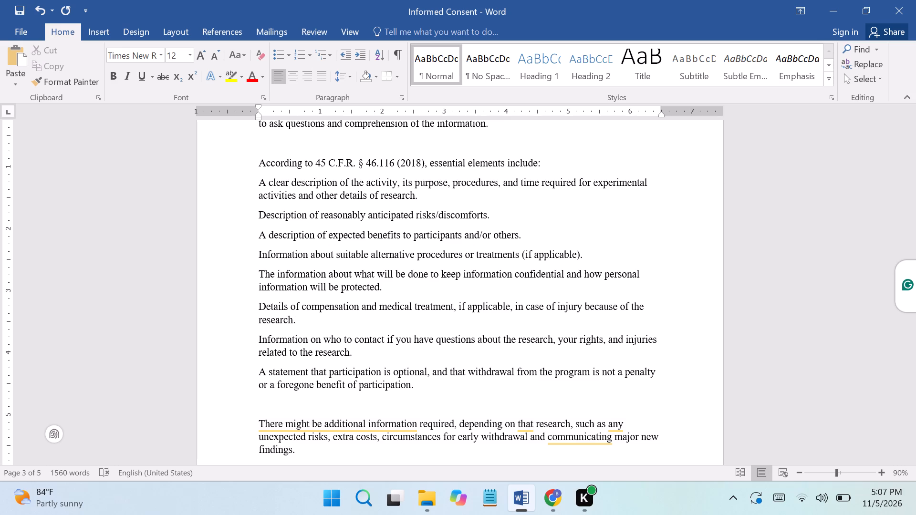
Delete the empty line below the heading "Restriction on the concept of informed consent and protection of vulnerable populations.".
{"action": "scroll", "coordinate": [366, 340], "scroll_direction": "down", "scroll_amount": 2}
{"action": "scroll", "coordinate": [381, 394], "scroll_direction": "down", "scroll_amount": 5}
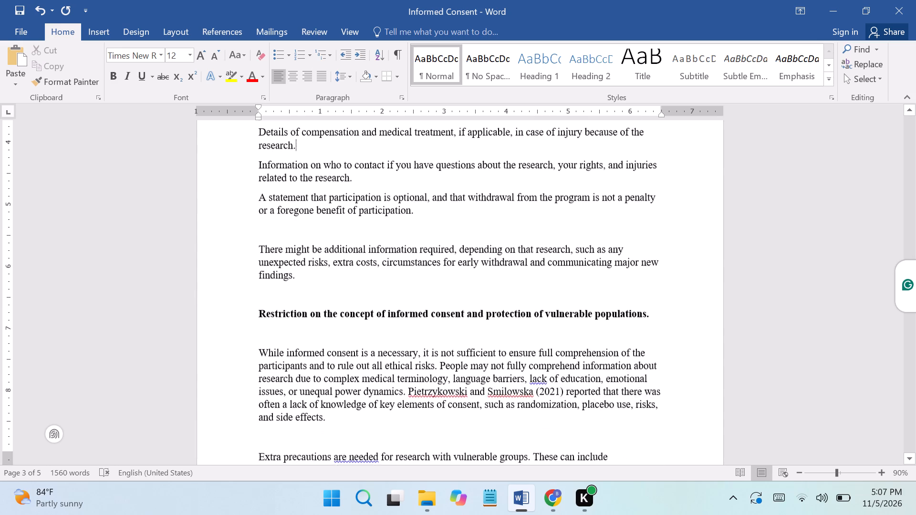
{"action": "scroll", "coordinate": [391, 395], "scroll_direction": "down", "scroll_amount": 2}
{"action": "scroll", "coordinate": [392, 394], "scroll_direction": "up", "scroll_amount": 1}
{"action": "left_click", "coordinate": [281, 273]}
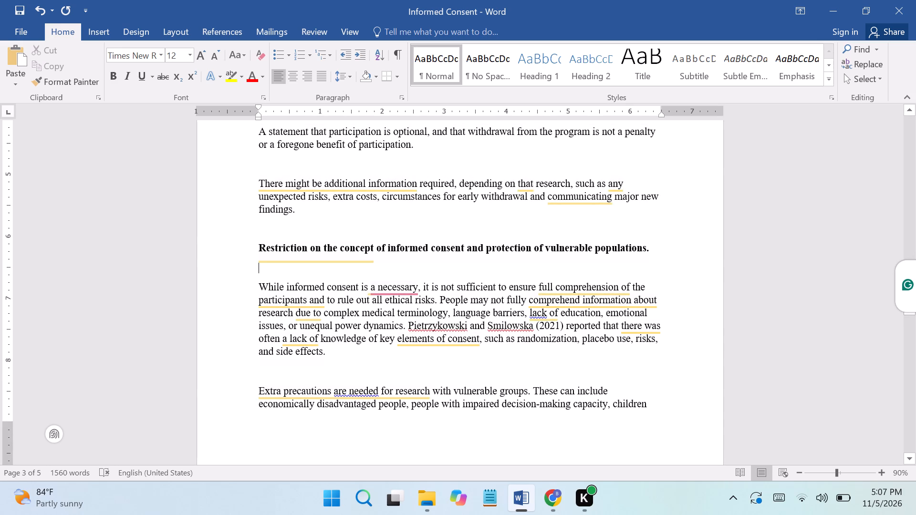
{"action": "key", "text": "BackSpace"}
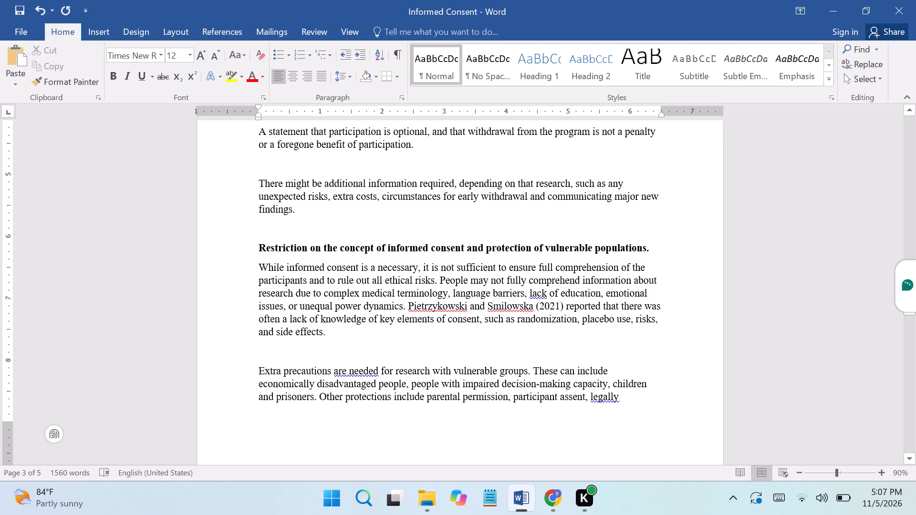
Correct the flagged "a necessary" to "necessary" in the paragraph beginning "While informed consent is".
{"action": "left_click", "coordinate": [665, 351]}
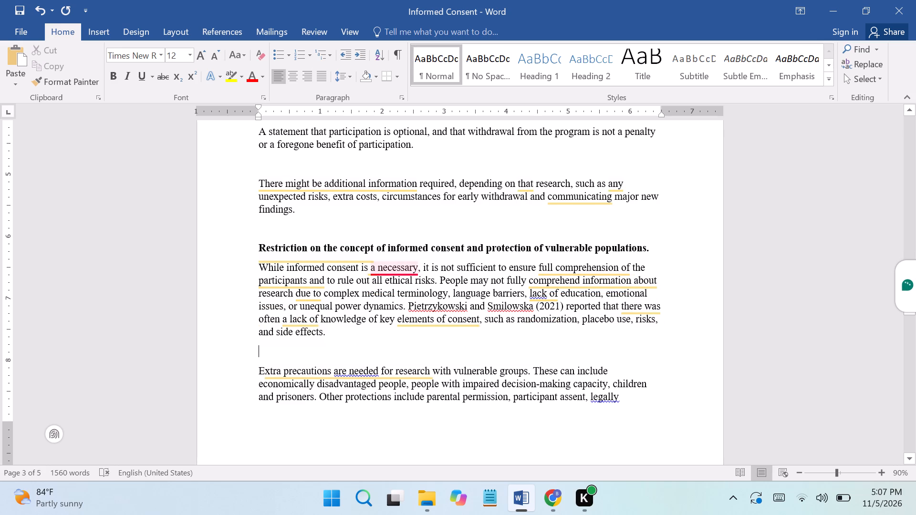
{"action": "left_click", "coordinate": [404, 268]}
{"action": "left_click", "coordinate": [418, 314]}
{"action": "scroll", "coordinate": [522, 346], "scroll_direction": "up", "scroll_amount": 3}
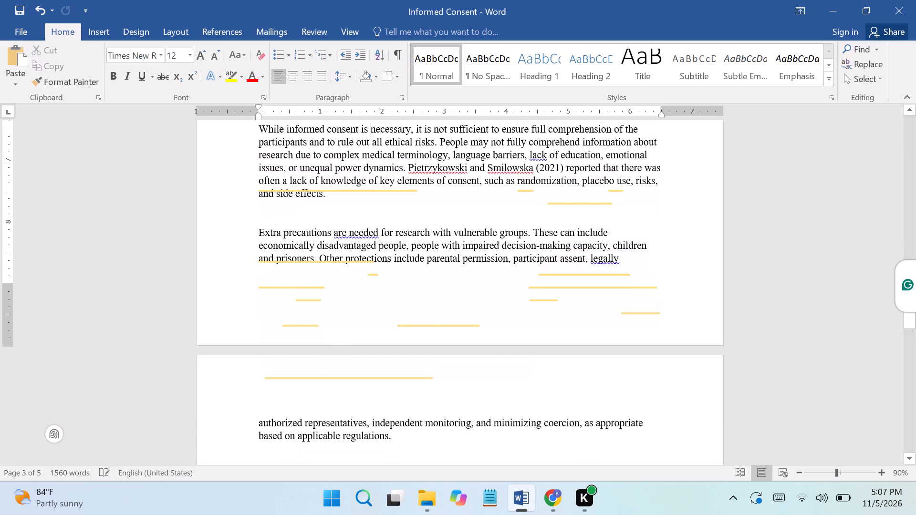
{"action": "scroll", "coordinate": [524, 344], "scroll_direction": "up", "scroll_amount": 1}
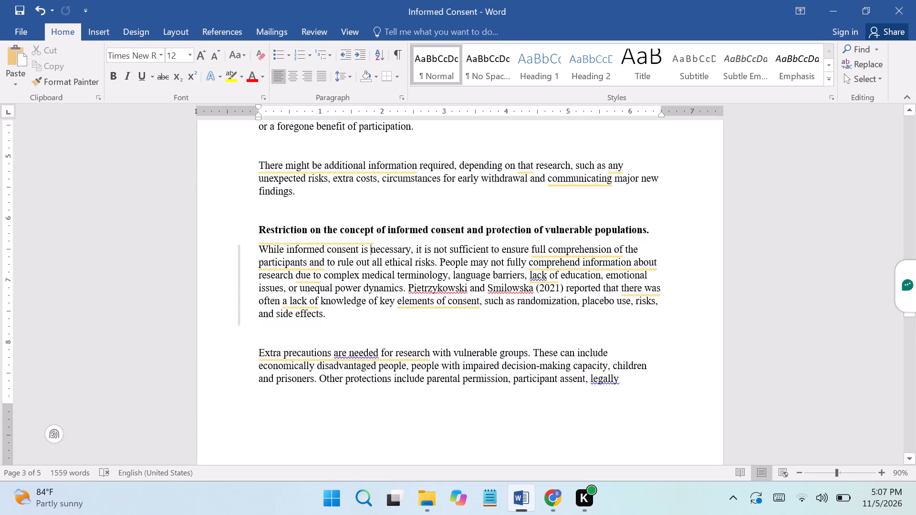
Accept the suggested "and lack" for the flagged "lack" before "of education" in the same paragraph.
{"action": "left_click", "coordinate": [536, 278]}
{"action": "right_click", "coordinate": [536, 278]}
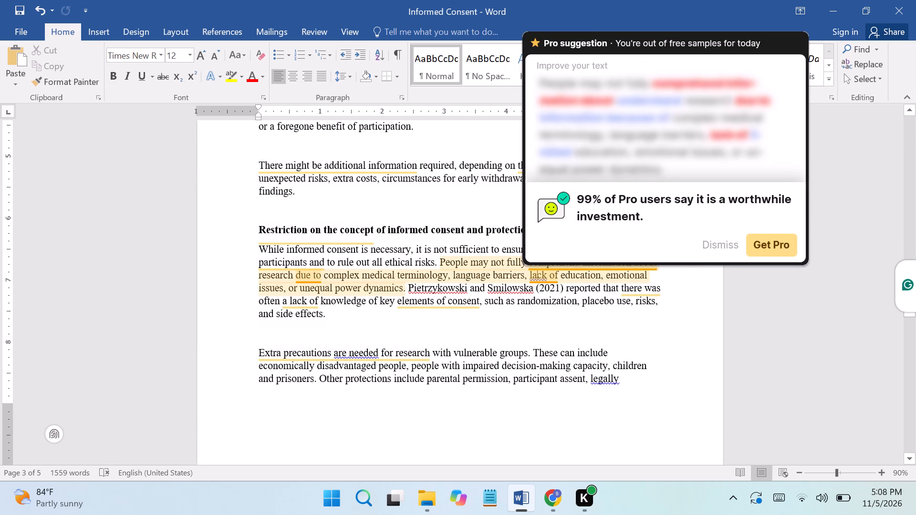
{"action": "left_click", "coordinate": [586, 293]}
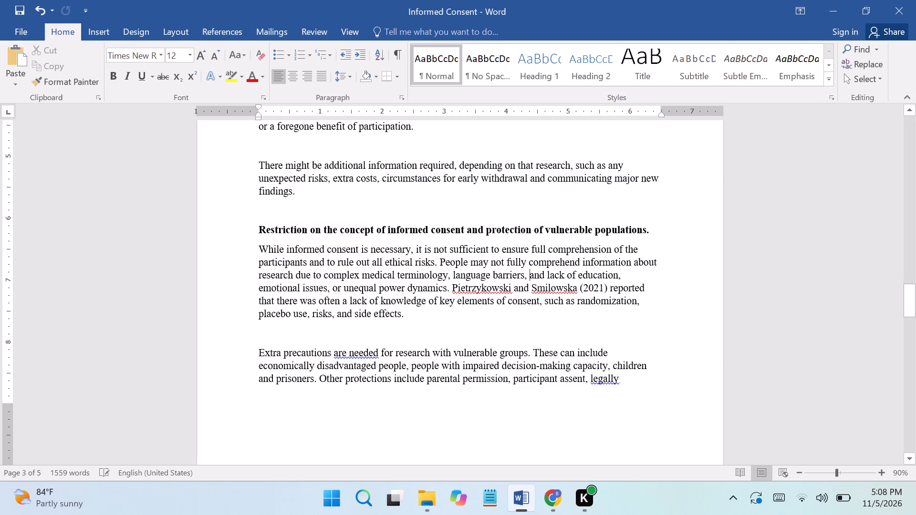
{"action": "left_click", "coordinate": [642, 331]}
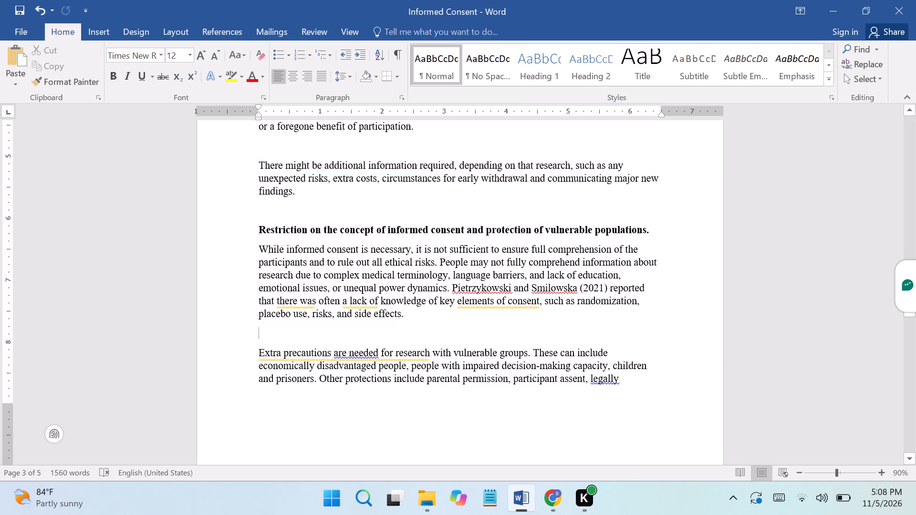
Look through the whole document, from the Introduction to the end of the reference list, for remaining flags and spacing or layout issues.
{"action": "scroll", "coordinate": [504, 331], "scroll_direction": "down", "scroll_amount": 1}
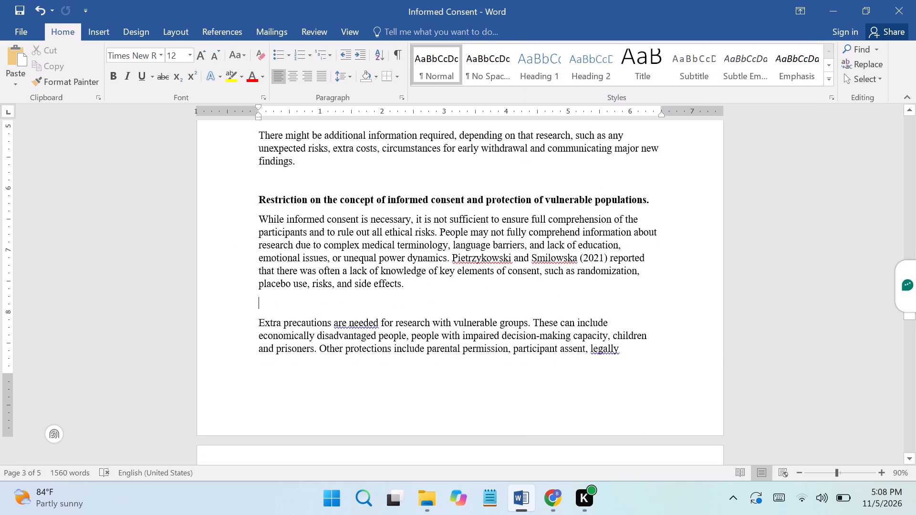
{"action": "scroll", "coordinate": [322, 305], "scroll_direction": "up", "scroll_amount": 13}
{"action": "scroll", "coordinate": [343, 296], "scroll_direction": "up", "scroll_amount": 10}
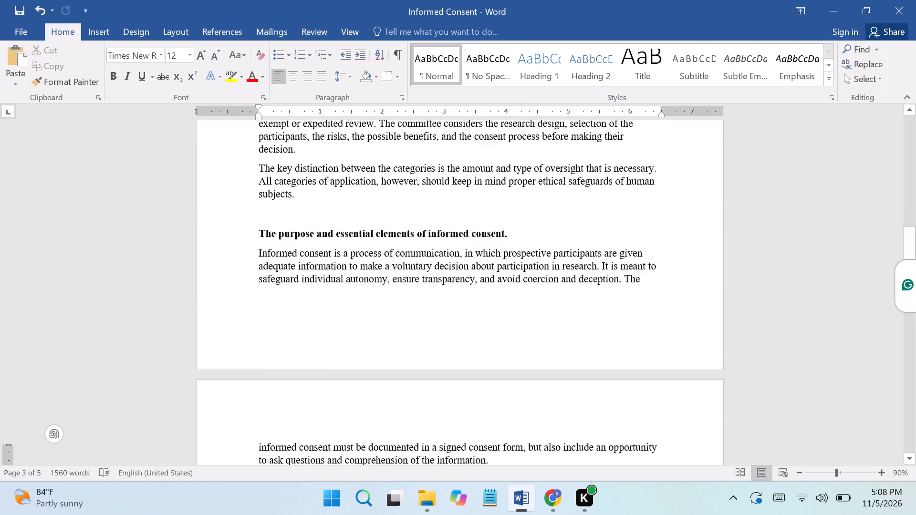
{"action": "scroll", "coordinate": [343, 296], "scroll_direction": "up", "scroll_amount": 4}
{"action": "scroll", "coordinate": [343, 295], "scroll_direction": "down", "scroll_amount": 5}
{"action": "scroll", "coordinate": [348, 291], "scroll_direction": "up", "scroll_amount": 17}
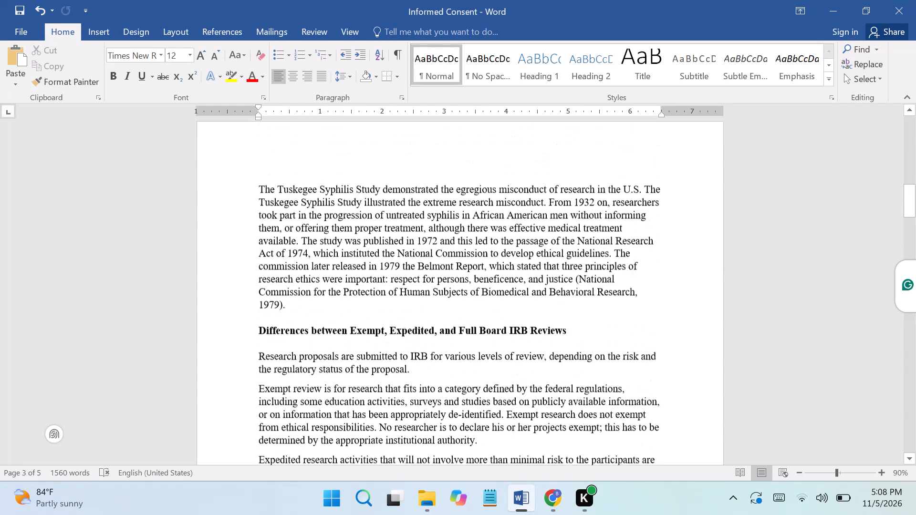
{"action": "scroll", "coordinate": [348, 290], "scroll_direction": "up", "scroll_amount": 20}
{"action": "scroll", "coordinate": [348, 290], "scroll_direction": "up", "scroll_amount": 7}
{"action": "scroll", "coordinate": [345, 290], "scroll_direction": "down", "scroll_amount": 2}
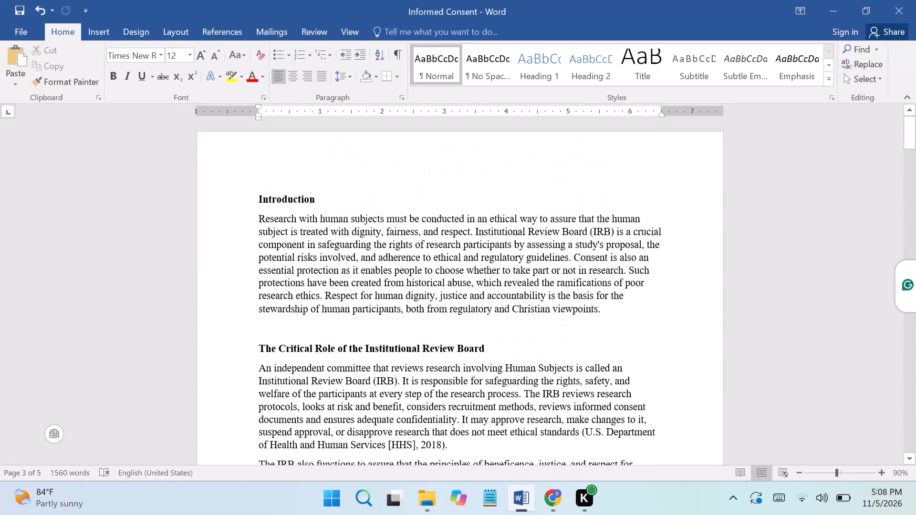
{"action": "scroll", "coordinate": [345, 290], "scroll_direction": "down", "scroll_amount": 20}
{"action": "scroll", "coordinate": [345, 290], "scroll_direction": "down", "scroll_amount": 11}
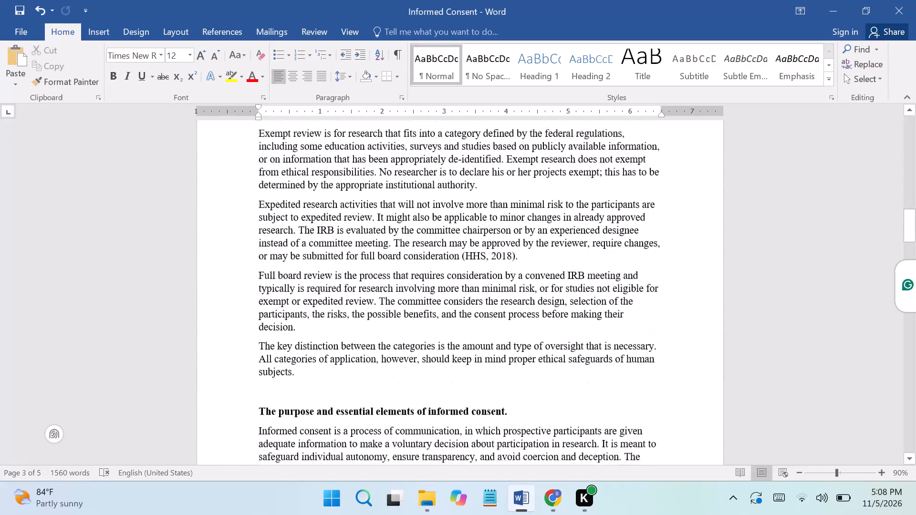
{"action": "scroll", "coordinate": [351, 295], "scroll_direction": "down", "scroll_amount": 20}
{"action": "scroll", "coordinate": [351, 295], "scroll_direction": "down", "scroll_amount": 19}
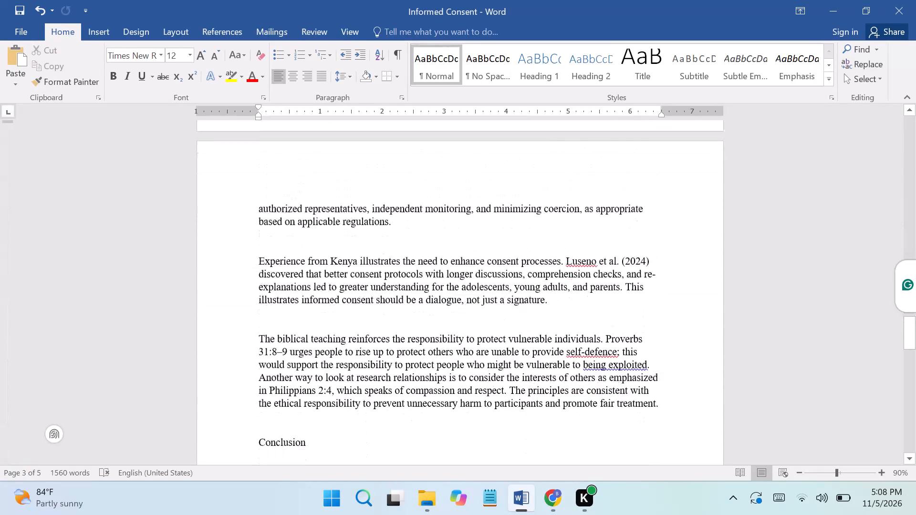
{"action": "scroll", "coordinate": [351, 296], "scroll_direction": "down", "scroll_amount": 19}
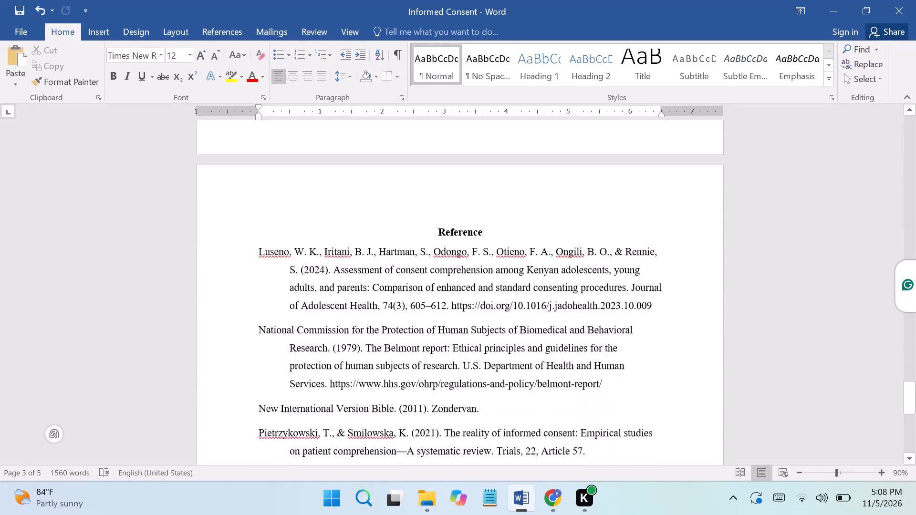
{"action": "scroll", "coordinate": [352, 297], "scroll_direction": "down", "scroll_amount": 16}
{"action": "scroll", "coordinate": [352, 297], "scroll_direction": "up", "scroll_amount": 5}
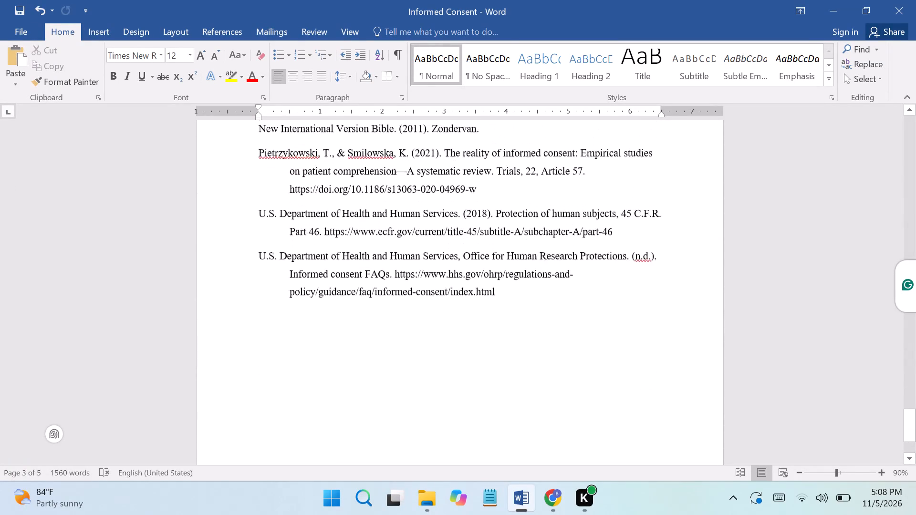
{"action": "scroll", "coordinate": [352, 298], "scroll_direction": "up", "scroll_amount": 13}
{"action": "scroll", "coordinate": [352, 298], "scroll_direction": "up", "scroll_amount": 13}
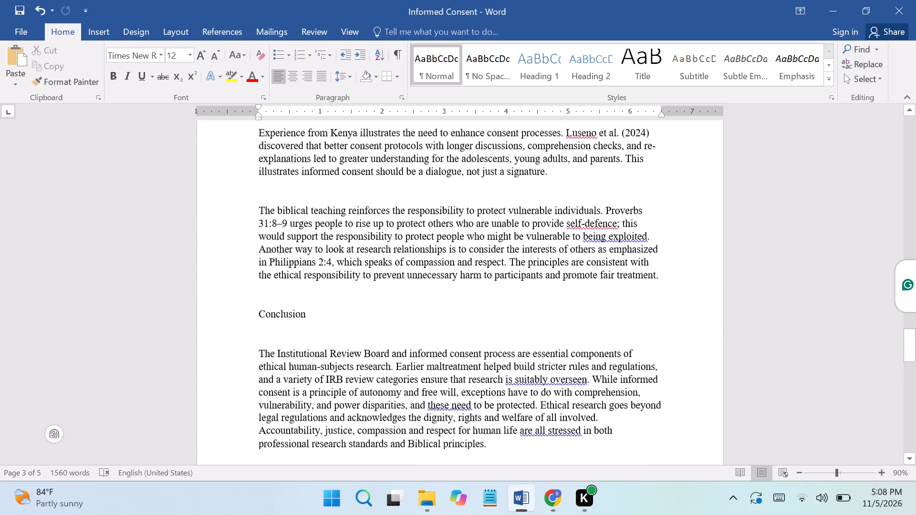
{"action": "scroll", "coordinate": [352, 298], "scroll_direction": "up", "scroll_amount": 3}
{"action": "scroll", "coordinate": [333, 328], "scroll_direction": "down", "scroll_amount": 4}
{"action": "scroll", "coordinate": [418, 361], "scroll_direction": "up", "scroll_amount": 4}
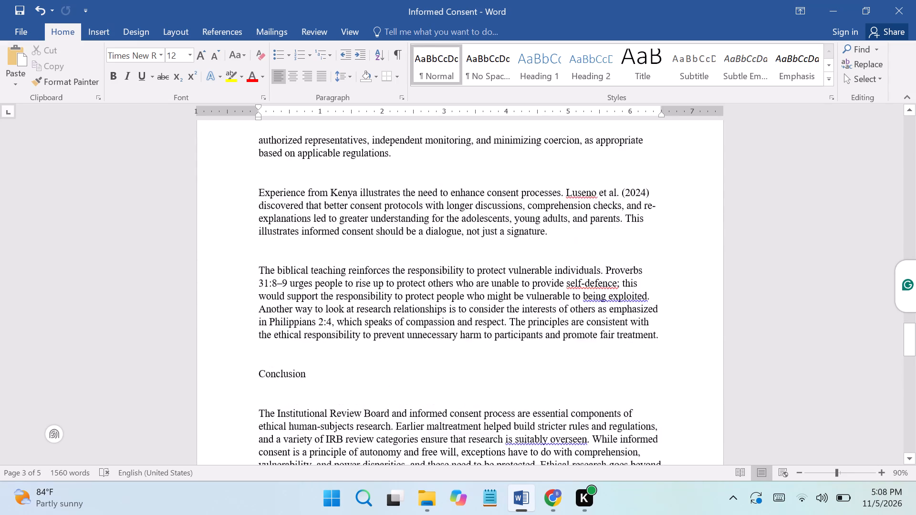
{"action": "scroll", "coordinate": [420, 362], "scroll_direction": "up", "scroll_amount": 20}
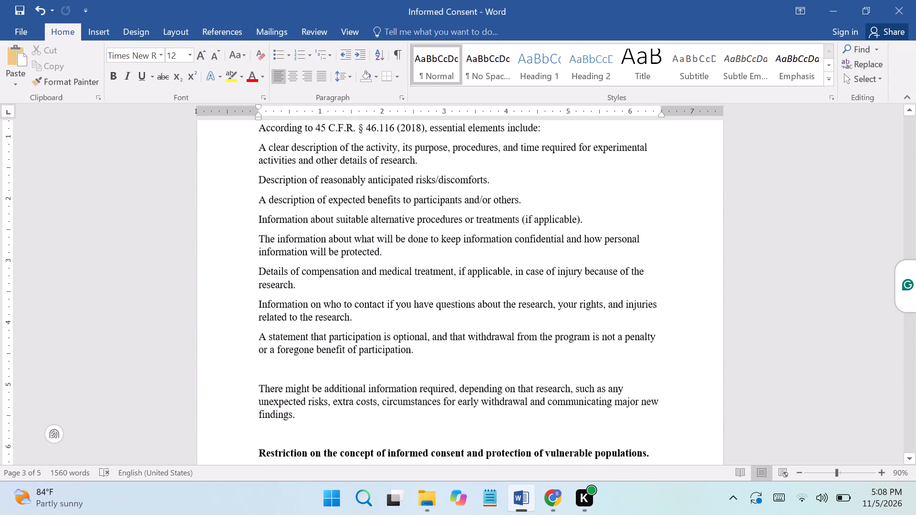
{"action": "scroll", "coordinate": [421, 362], "scroll_direction": "down", "scroll_amount": 2}
{"action": "scroll", "coordinate": [543, 292], "scroll_direction": "up", "scroll_amount": 3}
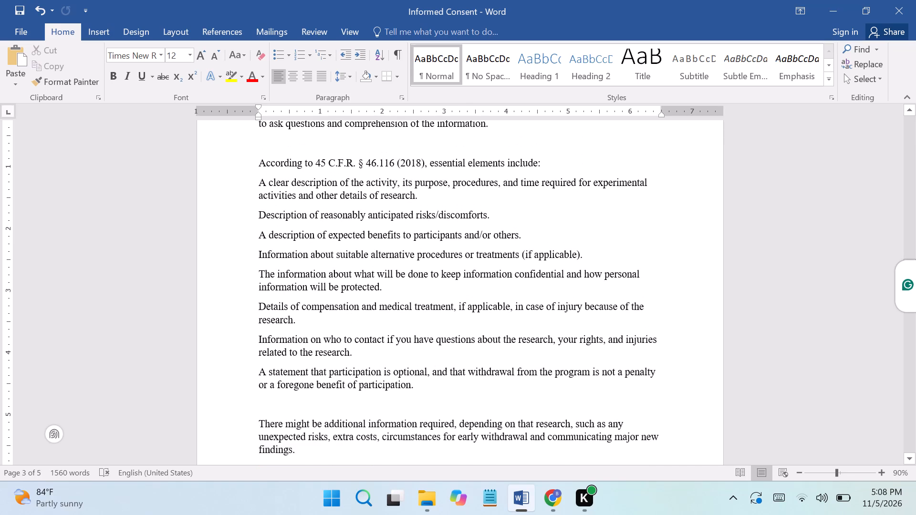
{"action": "scroll", "coordinate": [543, 292], "scroll_direction": "up", "scroll_amount": 1}
{"action": "scroll", "coordinate": [436, 324], "scroll_direction": "down", "scroll_amount": 2}
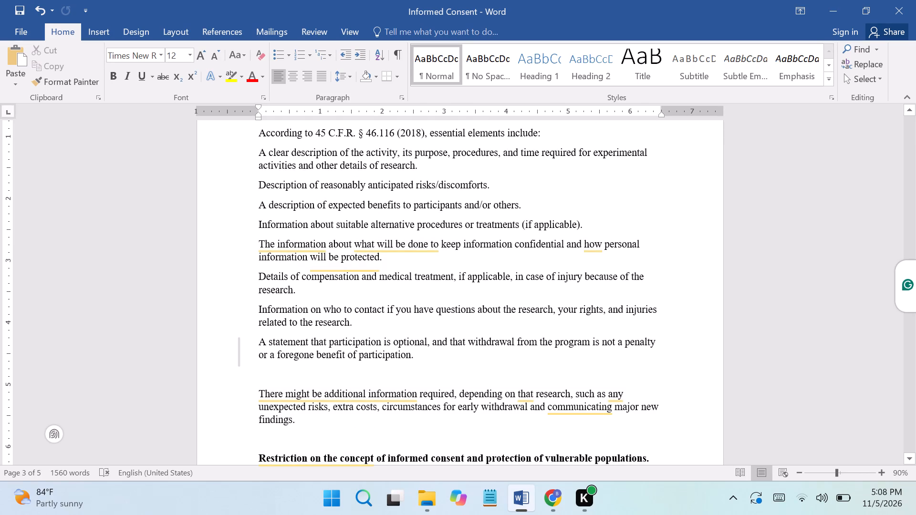
{"action": "scroll", "coordinate": [434, 353], "scroll_direction": "up", "scroll_amount": 5}
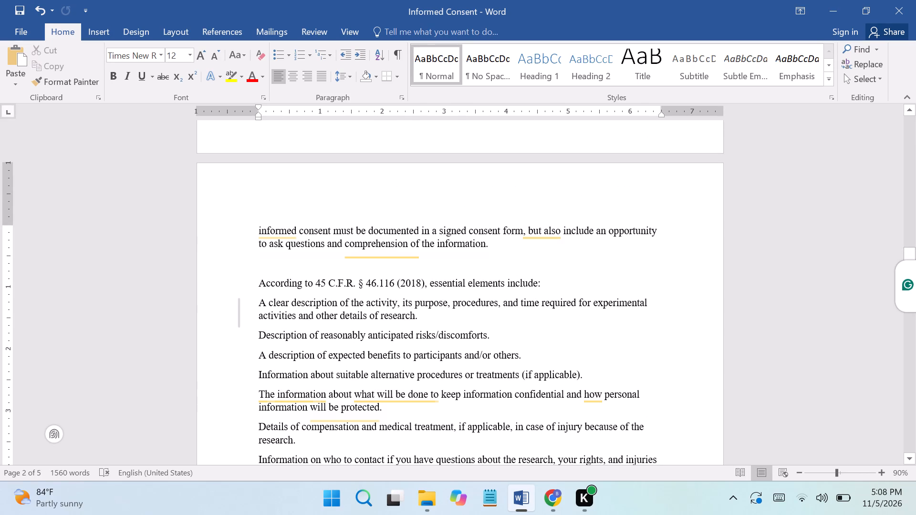
{"action": "scroll", "coordinate": [456, 310], "scroll_direction": "up", "scroll_amount": 2}
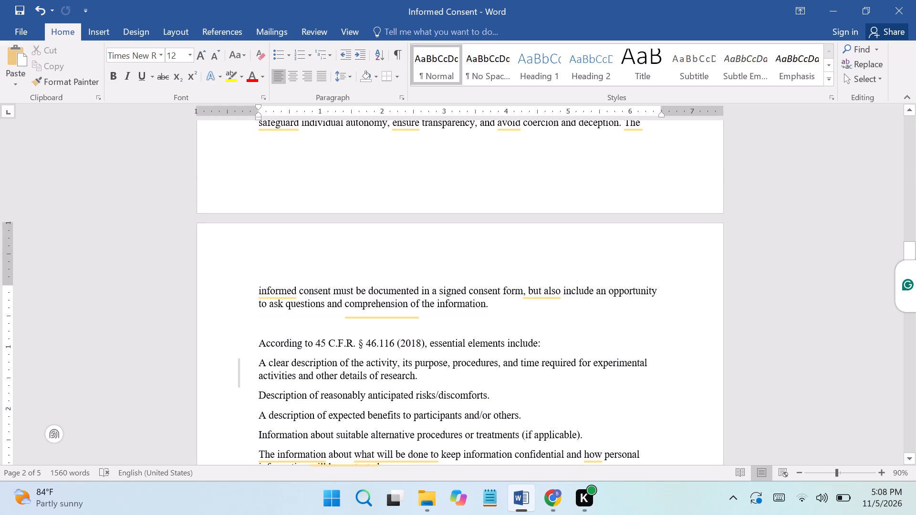
Format the eight essential elements listed below "According to 45 C.F.R. § 46.116 (2018)" as a numbered list.
{"action": "scroll", "coordinate": [413, 368], "scroll_direction": "down", "scroll_amount": 6}
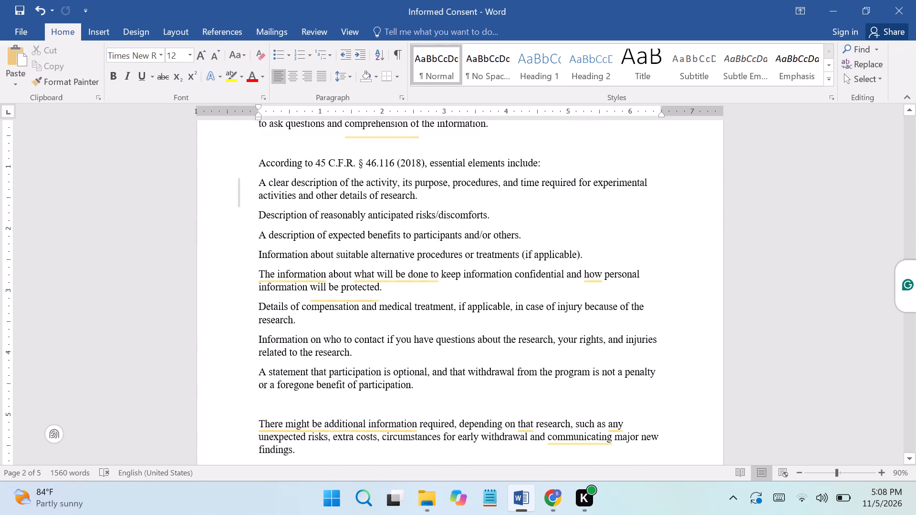
{"action": "scroll", "coordinate": [422, 375], "scroll_direction": "down", "scroll_amount": 1}
{"action": "left_click_drag", "start_coordinate": [423, 357], "coordinate": [333, 341]}
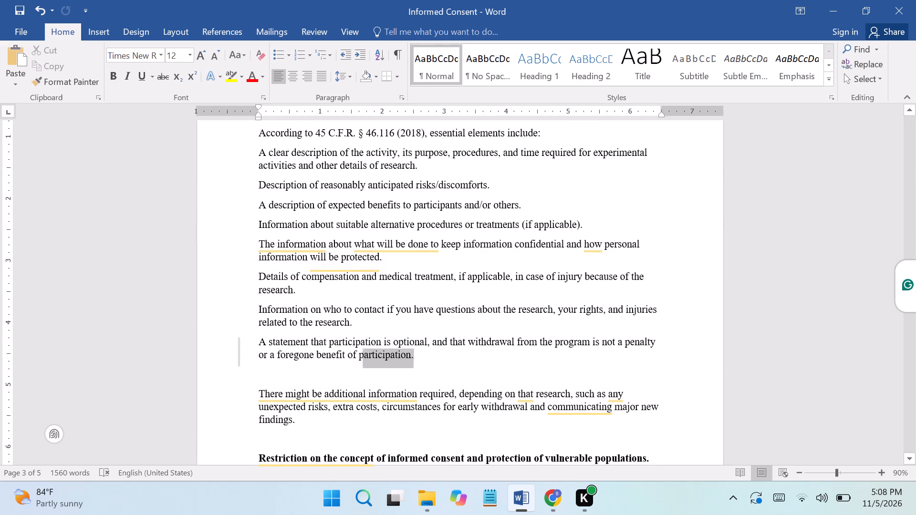
{"action": "left_click_drag", "start_coordinate": [333, 341], "coordinate": [261, 159]}
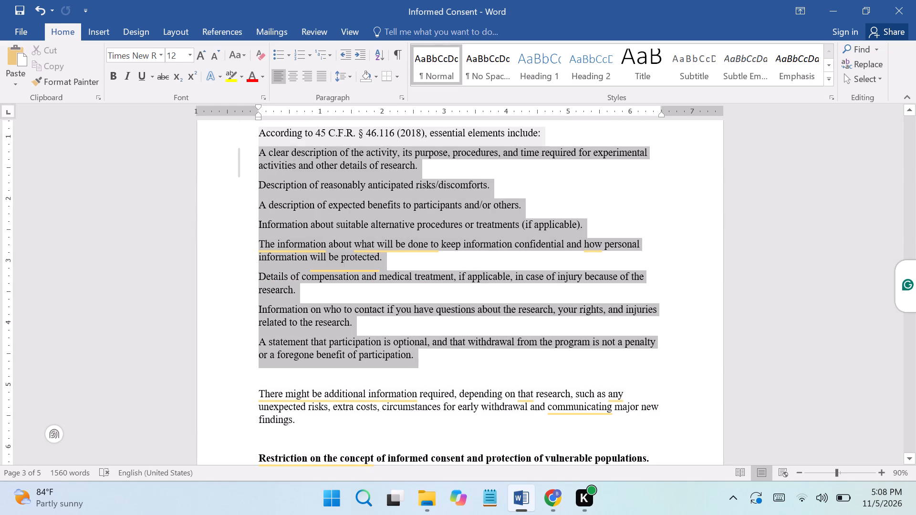
{"action": "left_click_drag", "start_coordinate": [261, 159], "coordinate": [252, 152]}
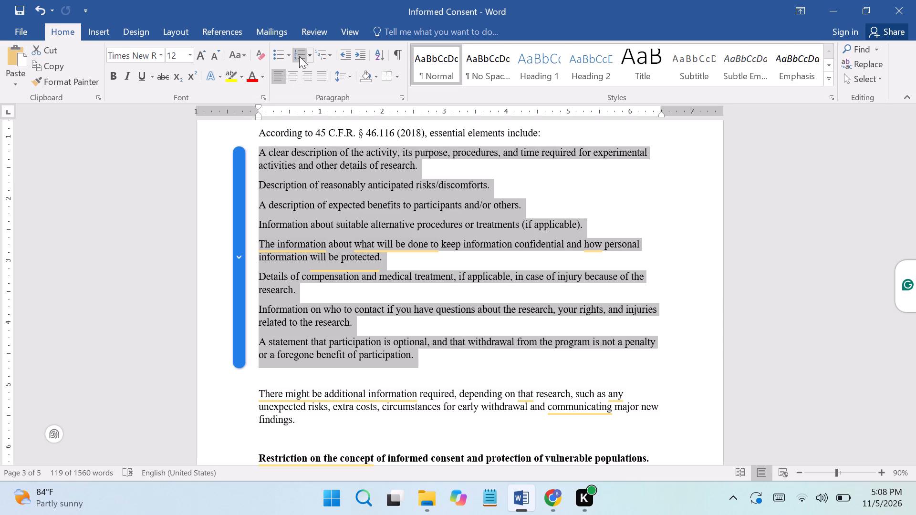
{"action": "left_click", "coordinate": [299, 55]}
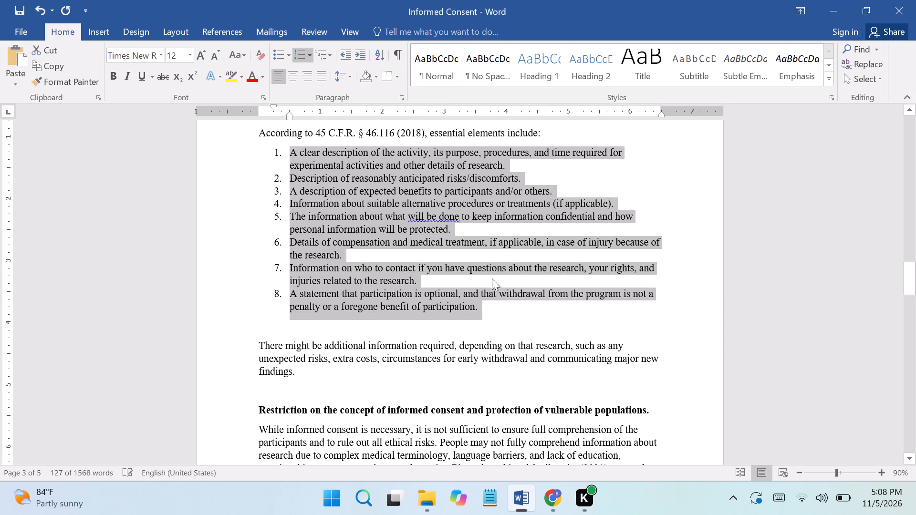
{"action": "left_click", "coordinate": [525, 322]}
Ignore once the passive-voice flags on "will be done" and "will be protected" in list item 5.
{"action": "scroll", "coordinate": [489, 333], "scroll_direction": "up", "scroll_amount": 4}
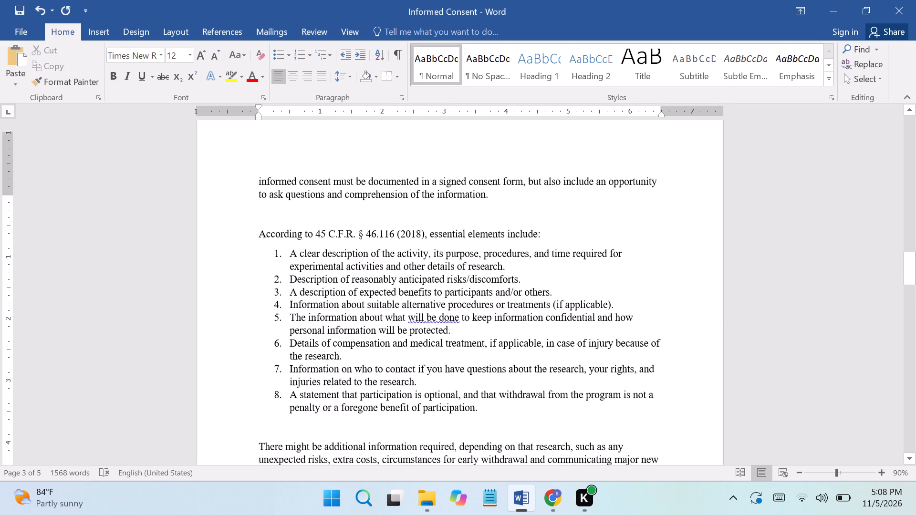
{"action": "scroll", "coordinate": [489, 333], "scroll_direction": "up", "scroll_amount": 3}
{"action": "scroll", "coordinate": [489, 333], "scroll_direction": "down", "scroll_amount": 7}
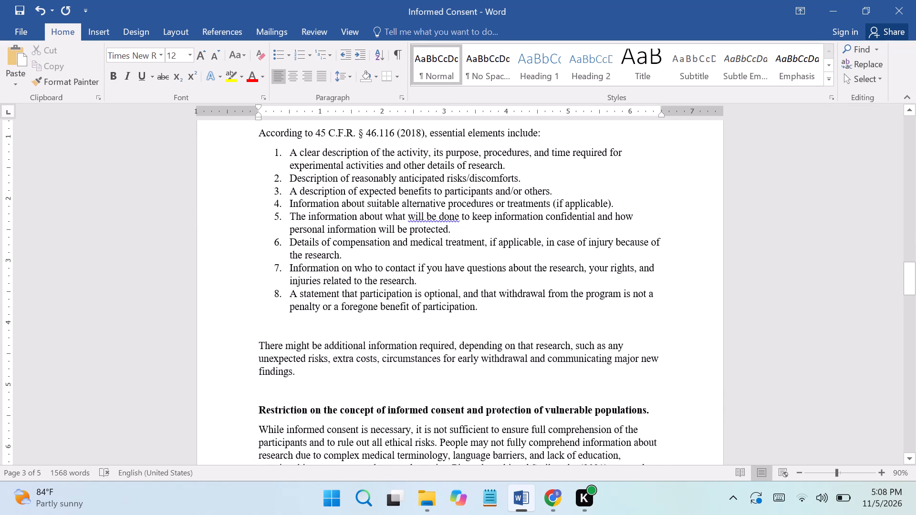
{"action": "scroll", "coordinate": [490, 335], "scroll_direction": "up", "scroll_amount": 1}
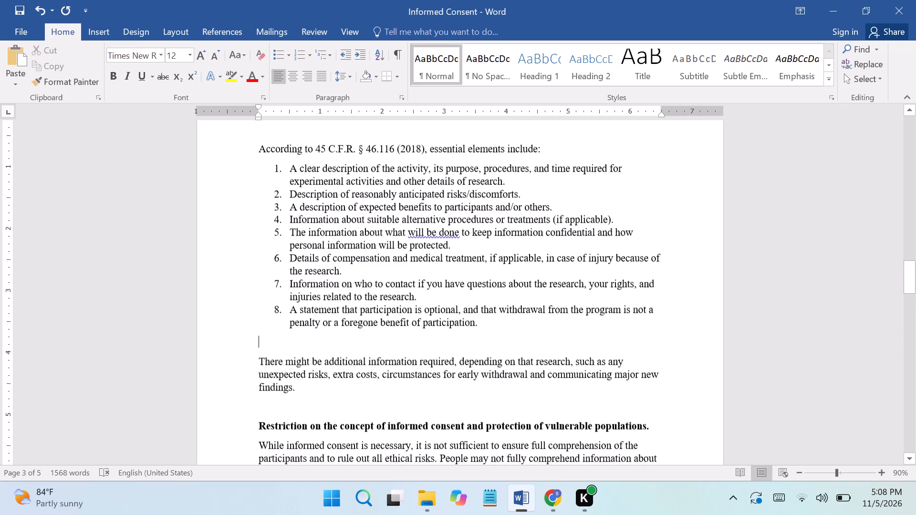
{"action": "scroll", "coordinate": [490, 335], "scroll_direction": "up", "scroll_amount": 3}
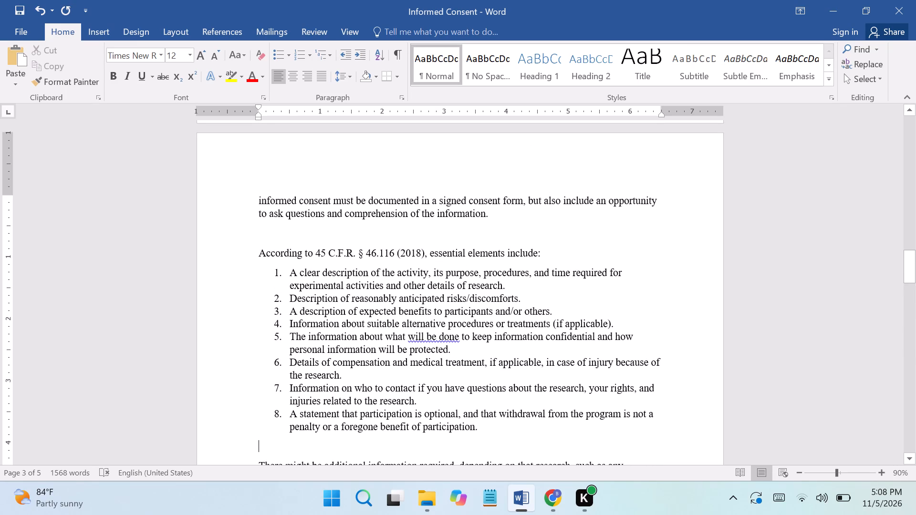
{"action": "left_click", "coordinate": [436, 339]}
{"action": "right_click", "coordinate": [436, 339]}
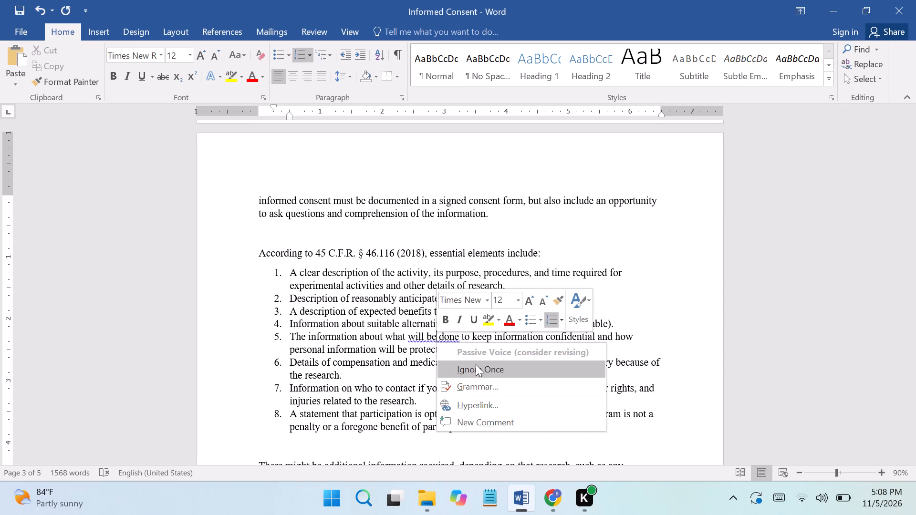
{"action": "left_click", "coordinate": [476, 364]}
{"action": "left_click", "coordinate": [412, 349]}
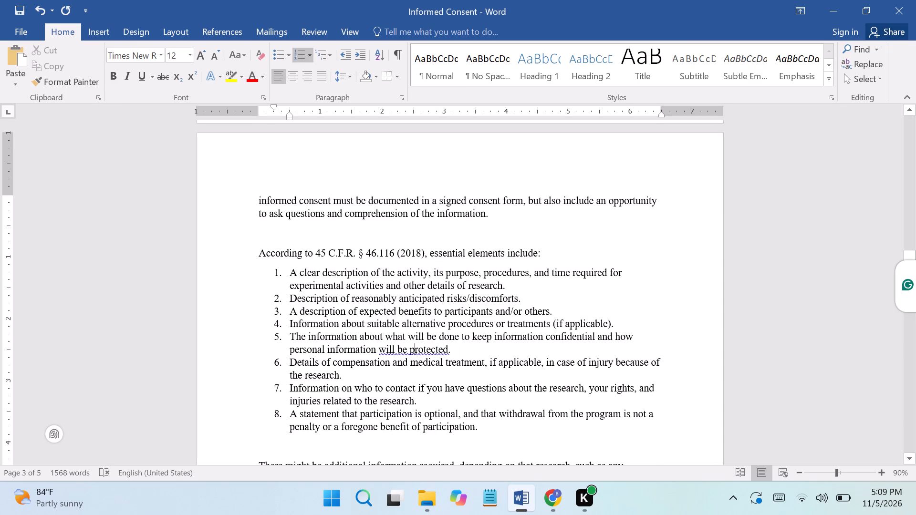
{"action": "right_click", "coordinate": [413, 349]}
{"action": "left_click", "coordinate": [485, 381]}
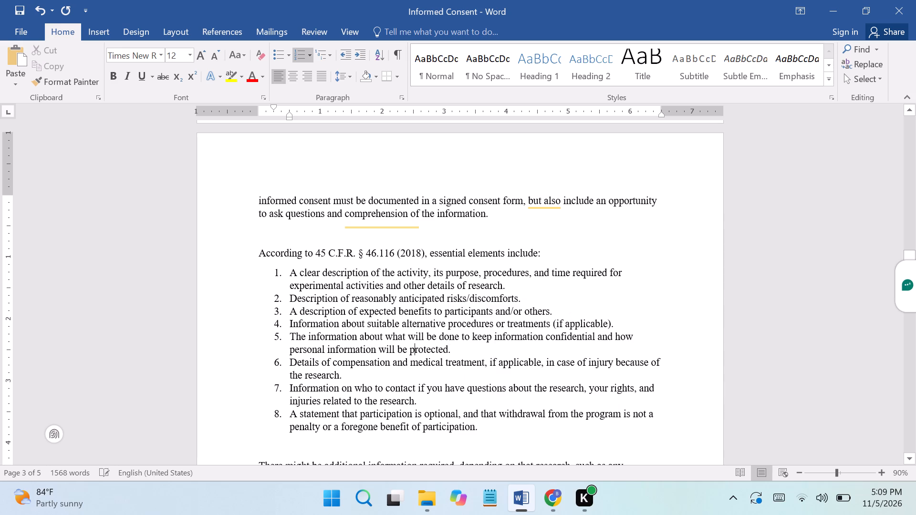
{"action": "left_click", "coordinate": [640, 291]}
Accept the suggested "Information" in place of "The information" at the start of list item 5.
{"action": "scroll", "coordinate": [580, 326], "scroll_direction": "down", "scroll_amount": 4}
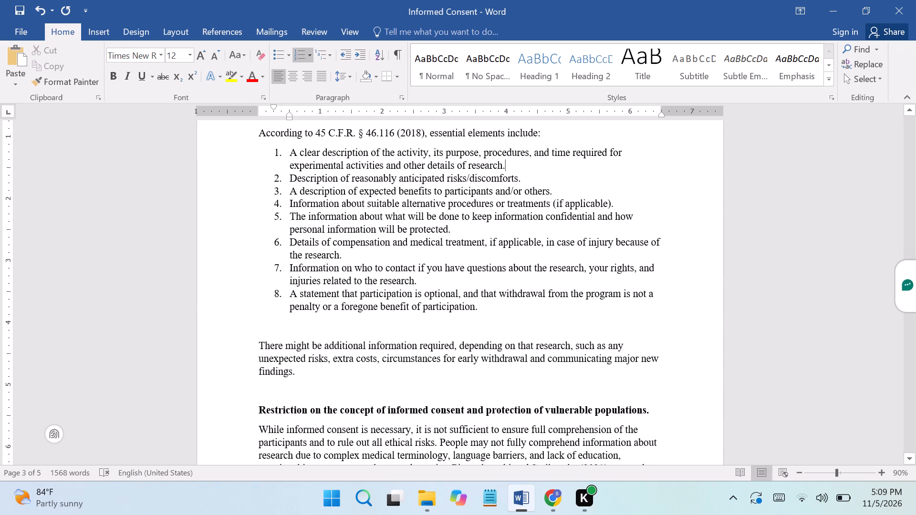
{"action": "left_click", "coordinate": [329, 222]}
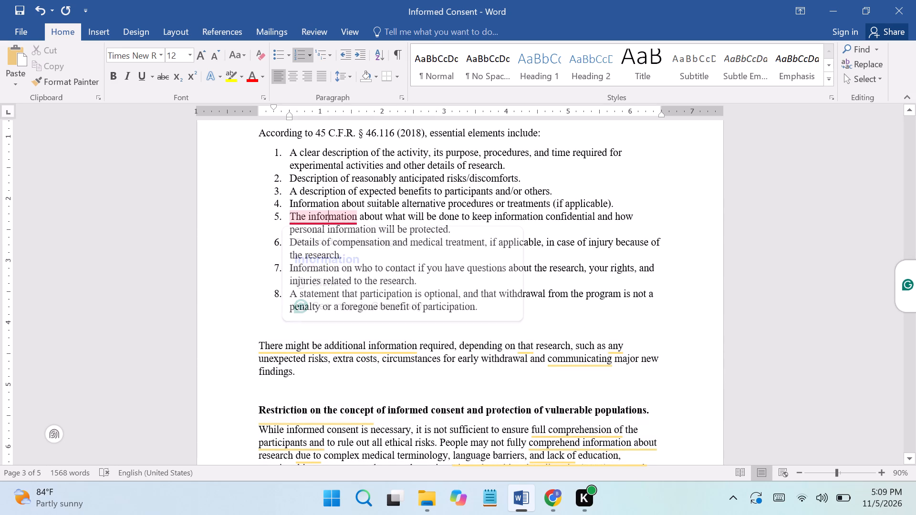
{"action": "left_click", "coordinate": [340, 255]}
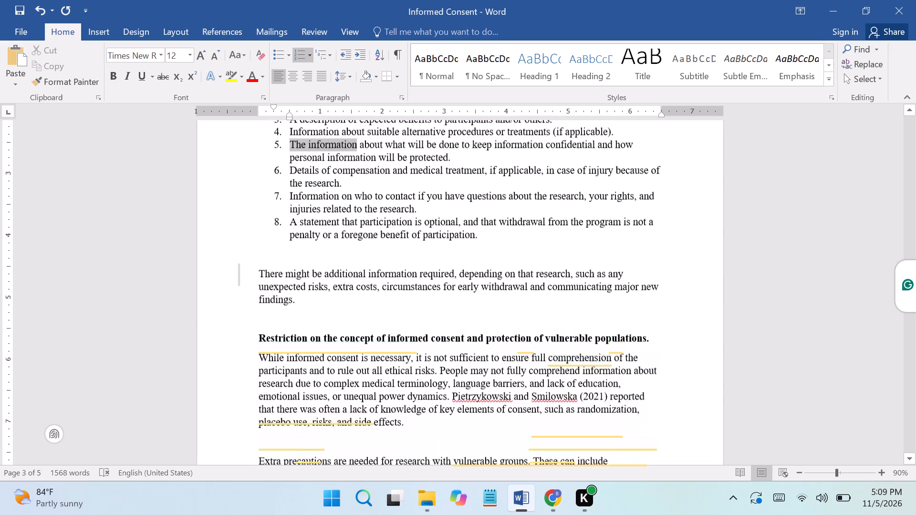
{"action": "scroll", "coordinate": [452, 273], "scroll_direction": "up", "scroll_amount": 3}
{"action": "left_click", "coordinate": [501, 251]}
Ignore once the passive-voice flags on "will be done" and "will be protected" in the reworded list item 5.
{"action": "left_click", "coordinate": [417, 224]}
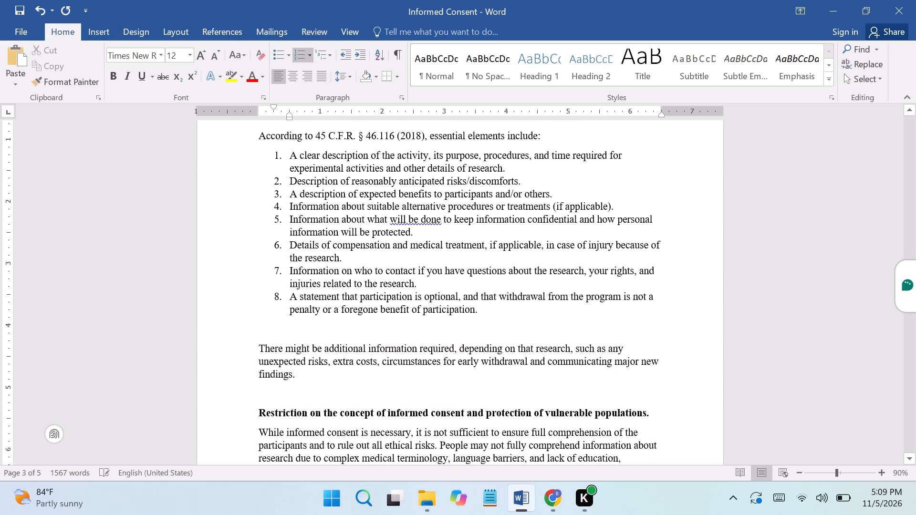
{"action": "right_click", "coordinate": [417, 224]}
{"action": "left_click", "coordinate": [468, 253]}
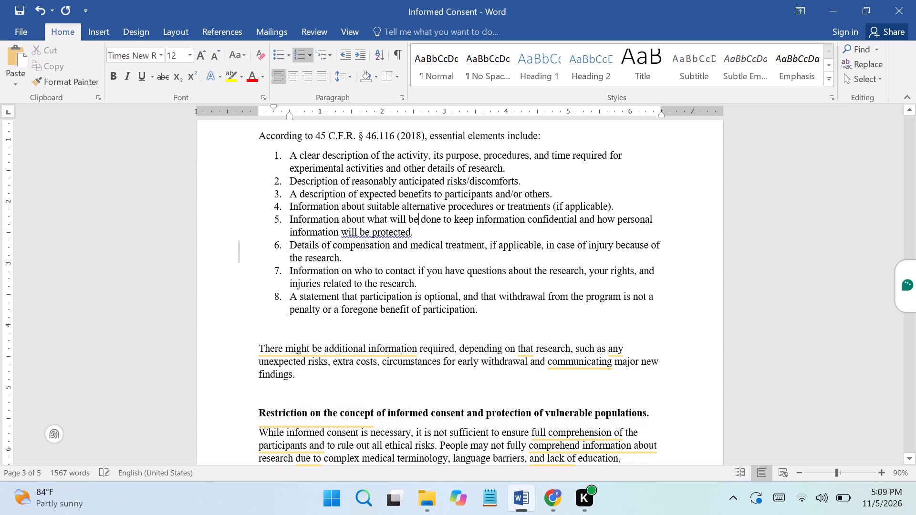
{"action": "left_click", "coordinate": [389, 235]}
{"action": "right_click", "coordinate": [389, 235]}
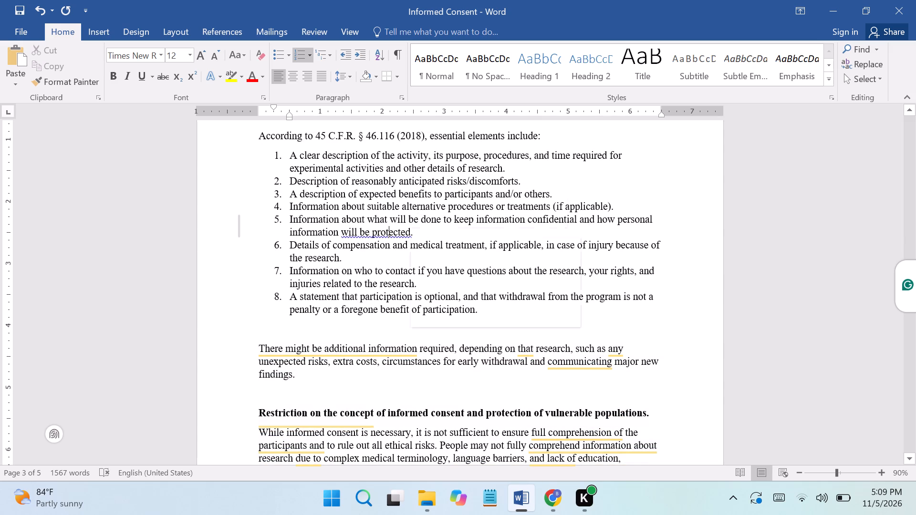
{"action": "left_click", "coordinate": [451, 270]}
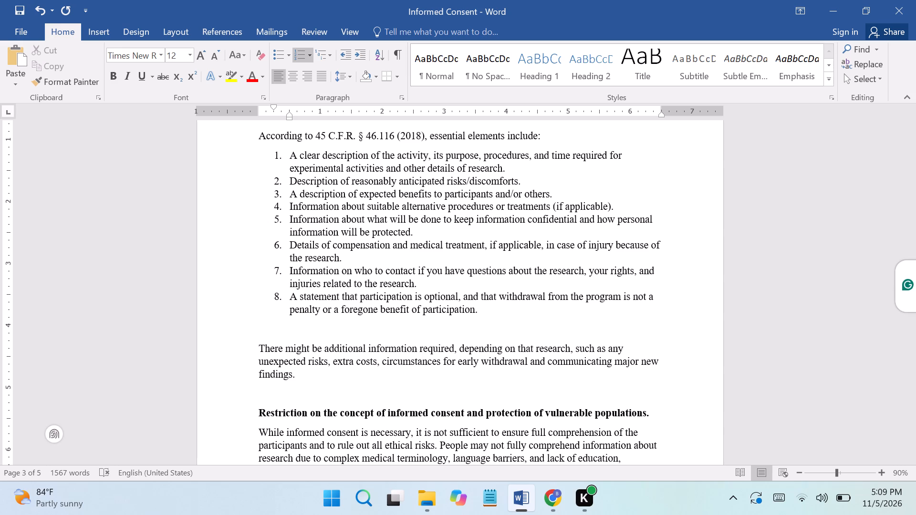
Reduce the font size of the empty line below the numbered list to 2.
{"action": "left_click", "coordinate": [274, 321]}
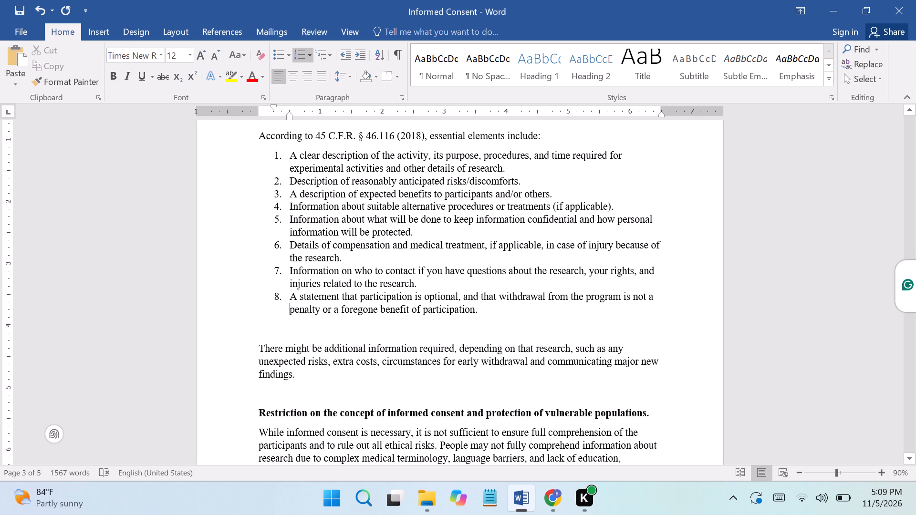
{"action": "left_click", "coordinate": [272, 333]}
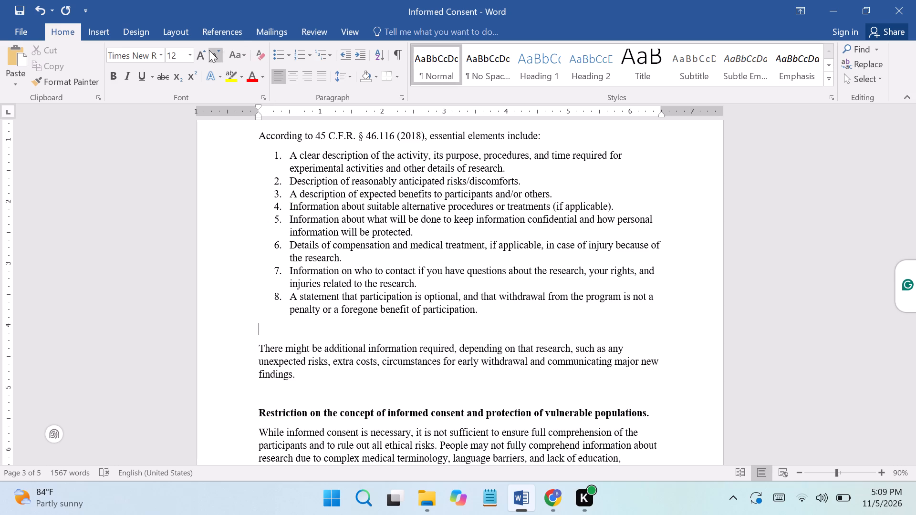
{"action": "left_click", "coordinate": [209, 50]}
{"action": "triple_click", "coordinate": [209, 50]}
{"action": "triple_click", "coordinate": [209, 50]}
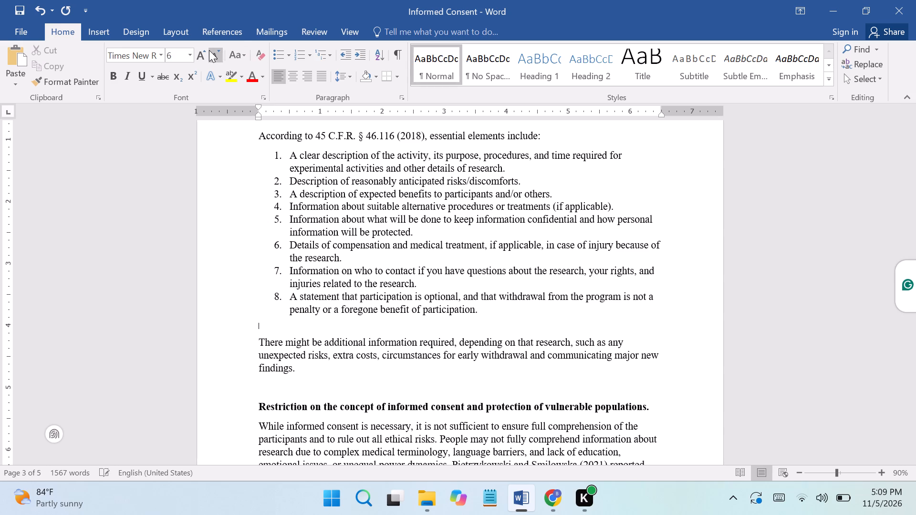
{"action": "double_click", "coordinate": [209, 50]}
{"action": "left_click", "coordinate": [209, 50]}
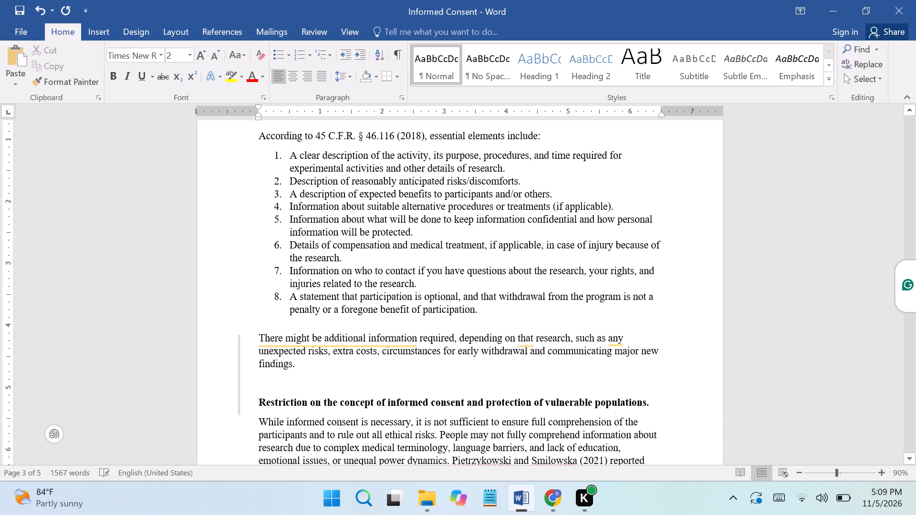
Review the spacing and flags from the section on Exempt, Expedited, and Full Board IRB Reviews through the vulnerable populations section.
{"action": "scroll", "coordinate": [508, 343], "scroll_direction": "up", "scroll_amount": 10}
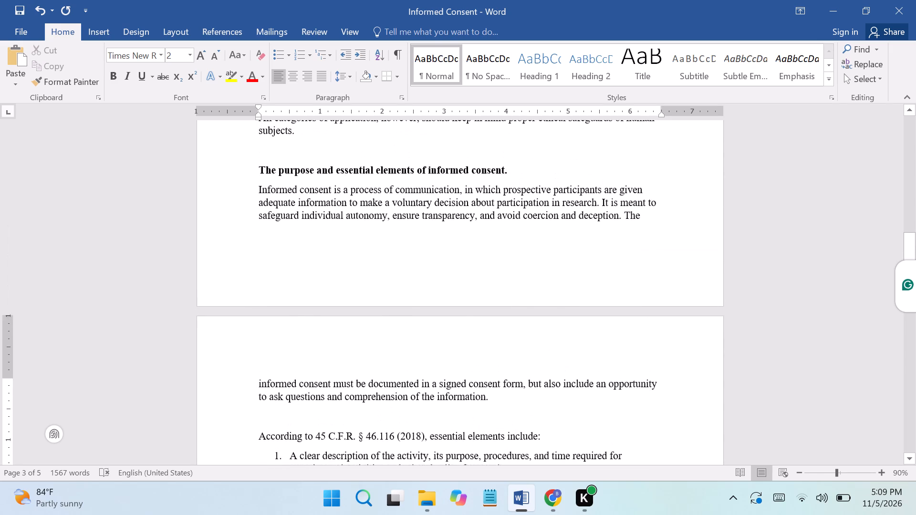
{"action": "scroll", "coordinate": [508, 339], "scroll_direction": "up", "scroll_amount": 14}
{"action": "scroll", "coordinate": [508, 338], "scroll_direction": "down", "scroll_amount": 3}
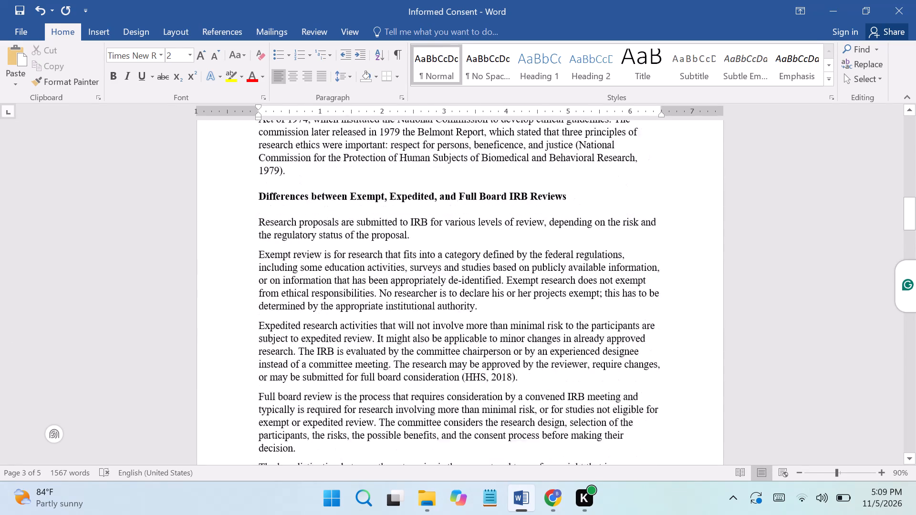
{"action": "scroll", "coordinate": [508, 338], "scroll_direction": "down", "scroll_amount": 19}
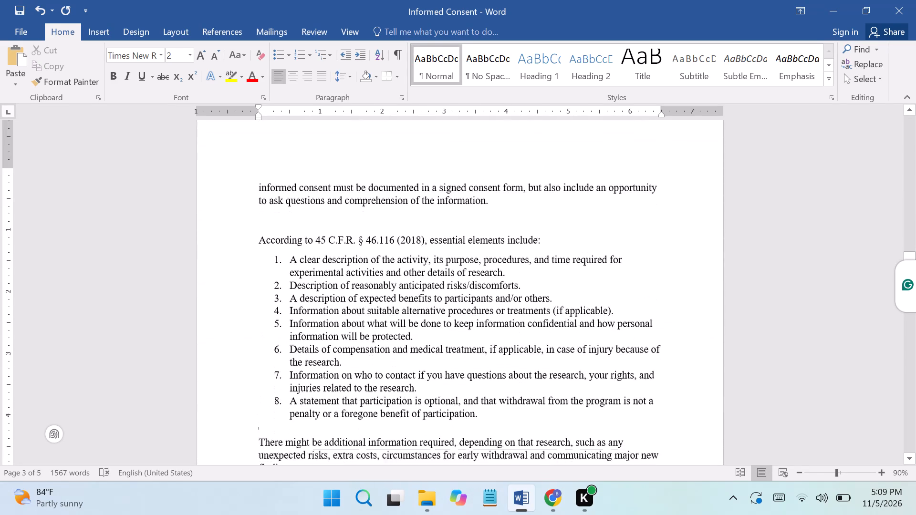
{"action": "scroll", "coordinate": [508, 340], "scroll_direction": "down", "scroll_amount": 8}
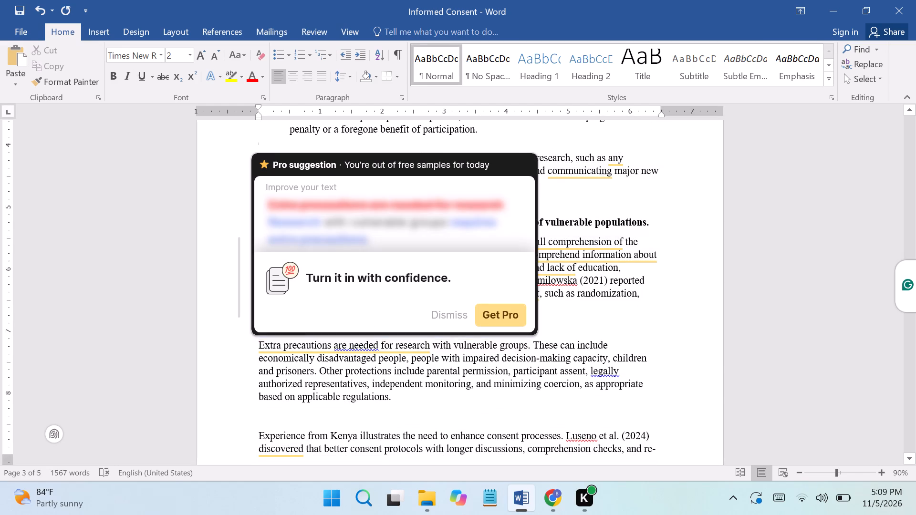
Delete the empty line above the paragraph beginning "Extra precautions are needed".
{"action": "left_click", "coordinate": [591, 314]}
{"action": "left_click", "coordinate": [286, 326]}
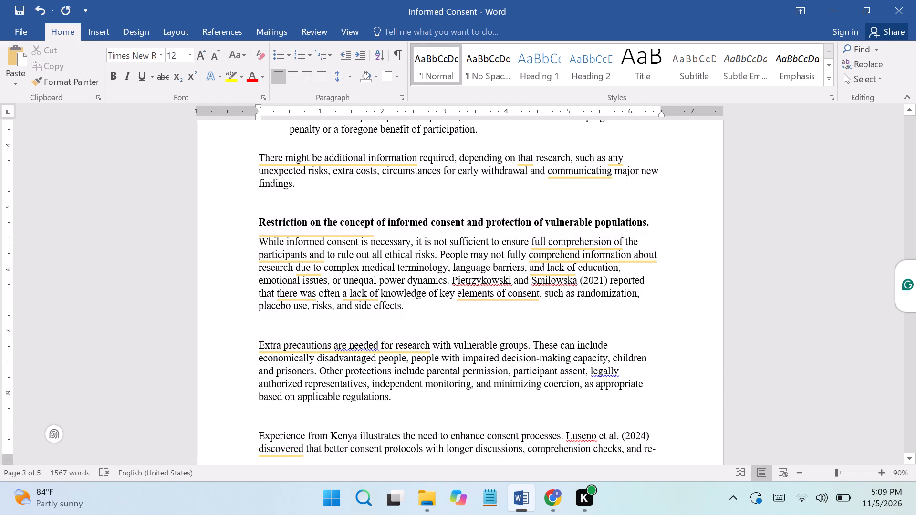
{"action": "key", "text": "BackSpace"}
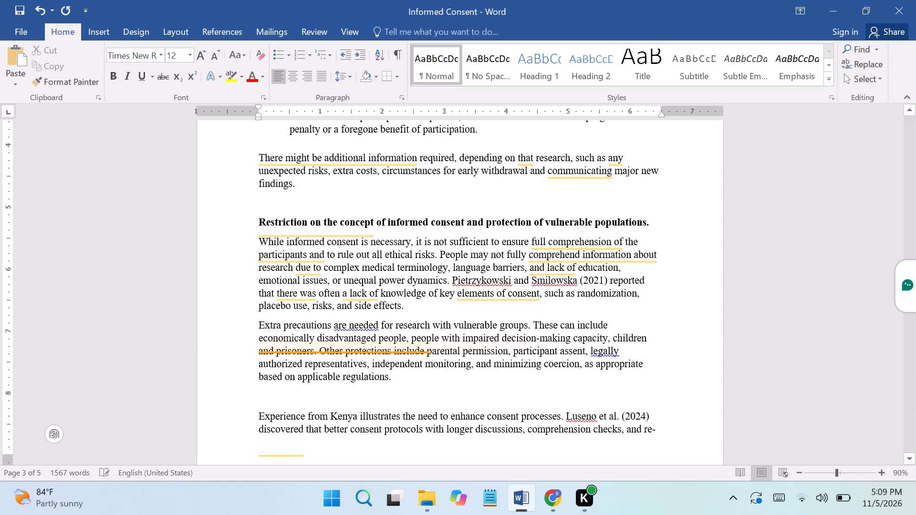
{"action": "left_click", "coordinate": [450, 384]}
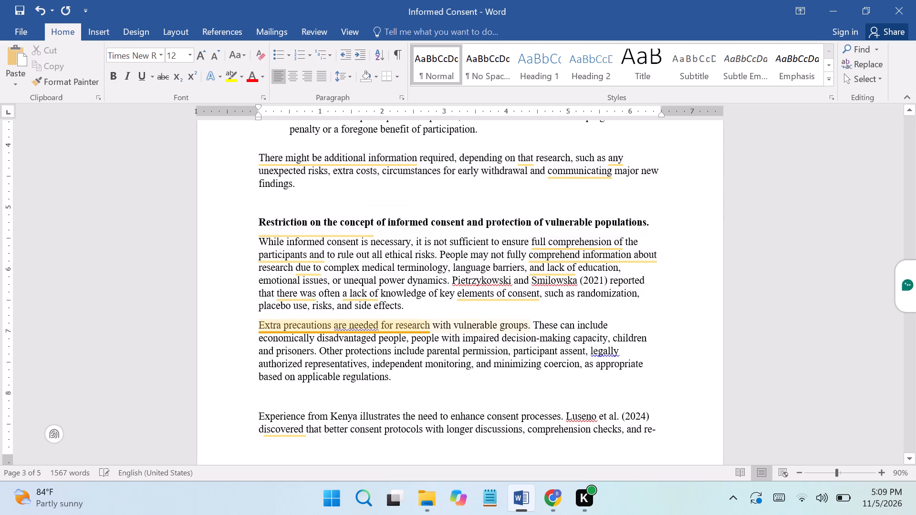
Ignore once the passive-voice flag on "are needed" in the paragraph beginning "Extra precautions".
{"action": "left_click", "coordinate": [356, 330]}
{"action": "right_click", "coordinate": [356, 329]}
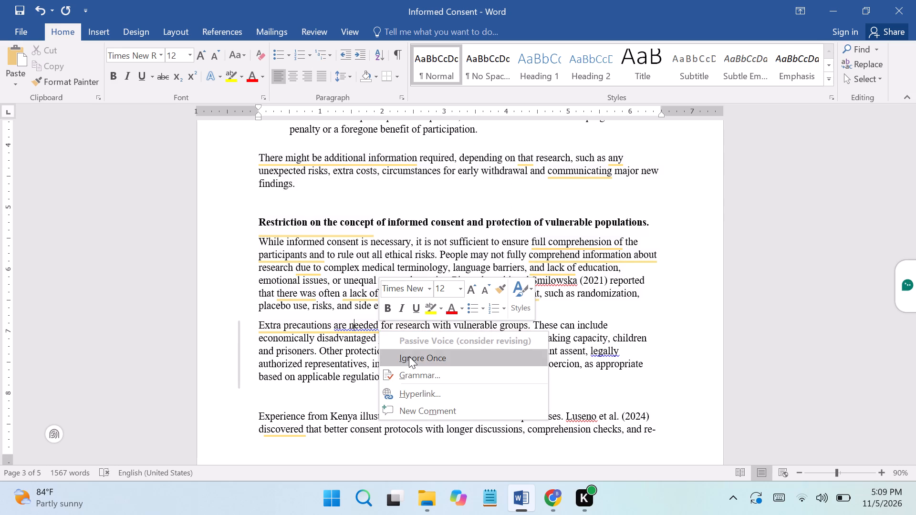
{"action": "left_click", "coordinate": [409, 356]}
{"action": "left_click", "coordinate": [537, 401]}
Accept the suggested "and legally" for the flagged "legally" before "authorized representatives" in the "Extra precautions" paragraph.
{"action": "left_click", "coordinate": [605, 350]}
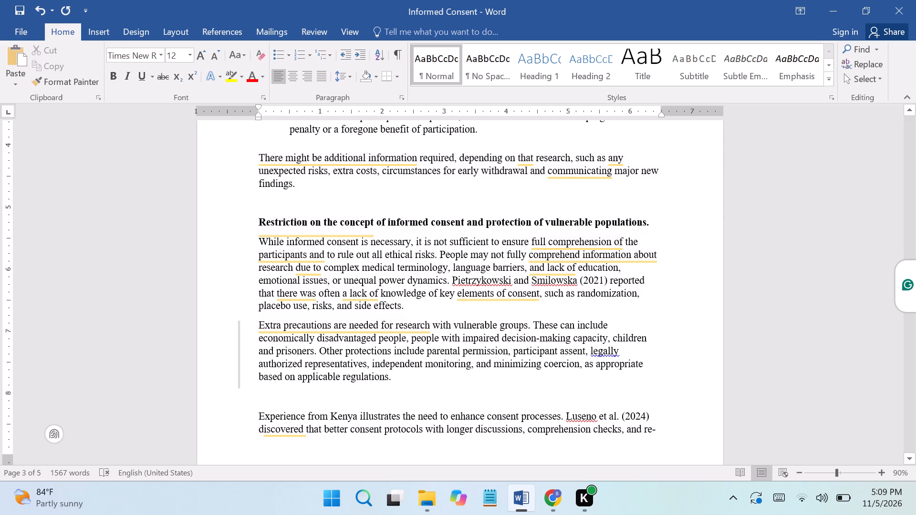
{"action": "right_click", "coordinate": [605, 350]}
{"action": "left_click", "coordinate": [647, 368]}
{"action": "left_click", "coordinate": [530, 385]}
Delete the empty line above the paragraph beginning "Experience from Kenya".
{"action": "scroll", "coordinate": [435, 378], "scroll_direction": "down", "scroll_amount": 2}
{"action": "left_click", "coordinate": [299, 342]}
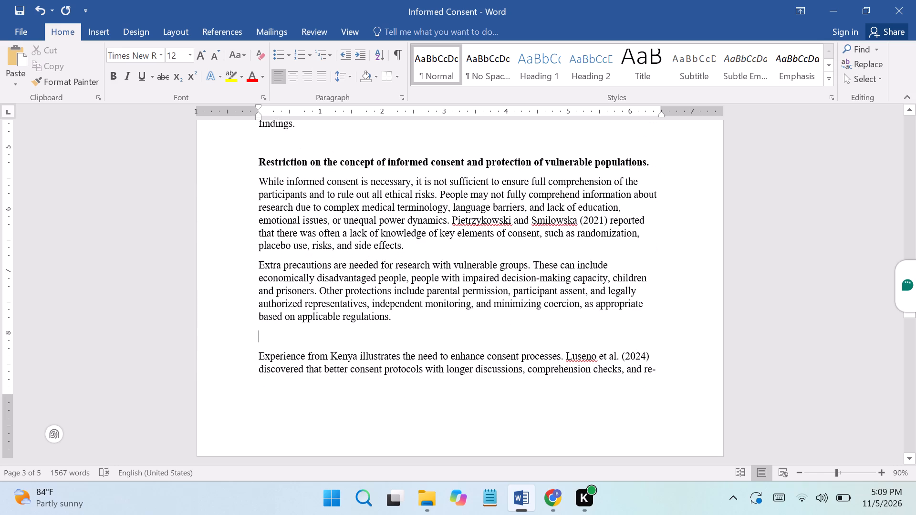
{"action": "key", "text": "BackSpace"}
{"action": "scroll", "coordinate": [338, 337], "scroll_direction": "down", "scroll_amount": 5}
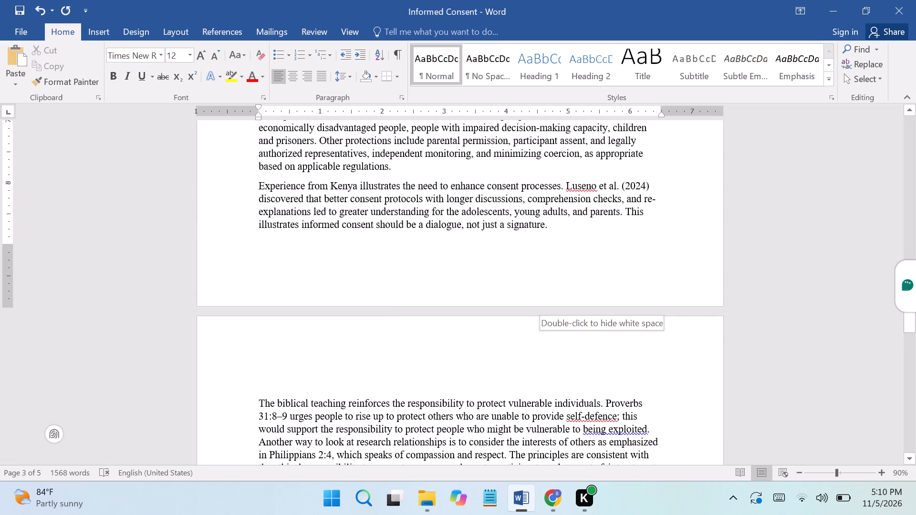
Delete the empty line above the paragraph beginning "The biblical teaching reinforces".
{"action": "left_click", "coordinate": [277, 383]}
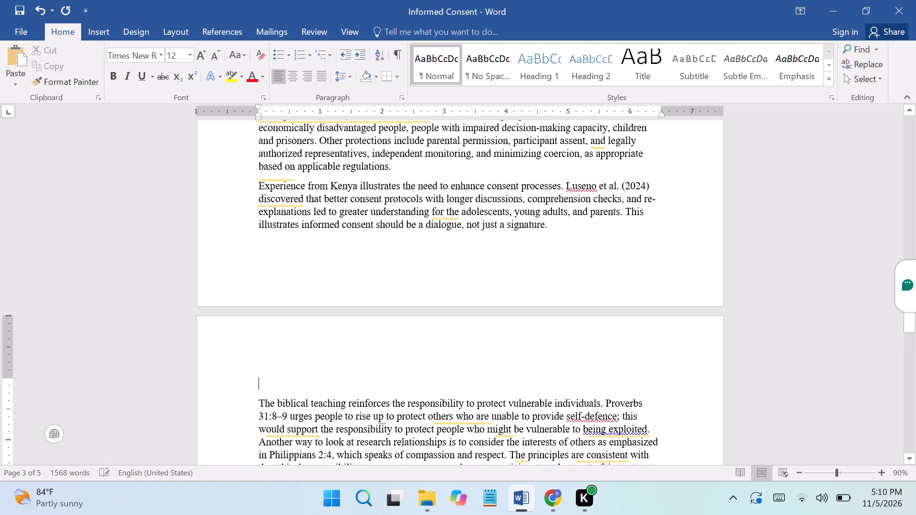
{"action": "key", "text": "BackSpace"}
Replace the flagged "self-defence" with the suggested spelling "self-defense" in the paragraph beginning "The biblical teaching".
{"action": "scroll", "coordinate": [464, 373], "scroll_direction": "down", "scroll_amount": 2}
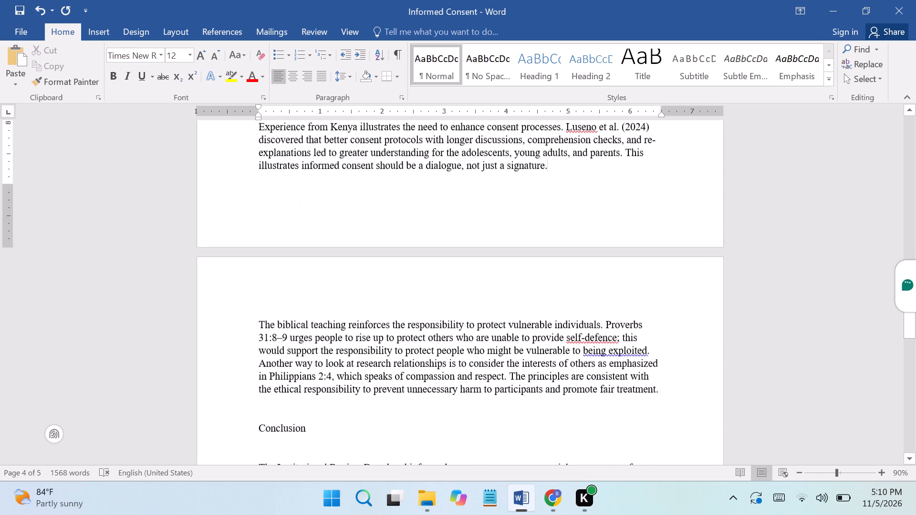
{"action": "left_click", "coordinate": [584, 340]}
{"action": "right_click", "coordinate": [584, 340]}
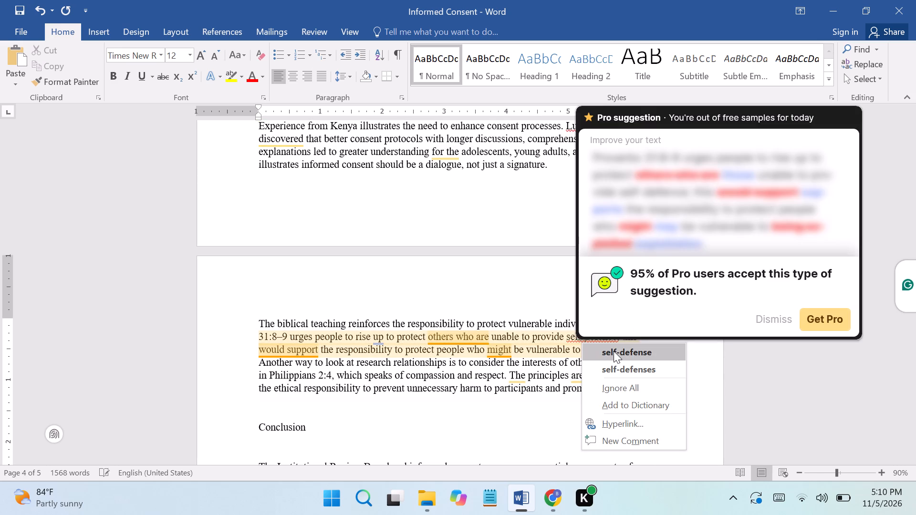
{"action": "left_click", "coordinate": [614, 351]}
{"action": "left_click", "coordinate": [571, 412]}
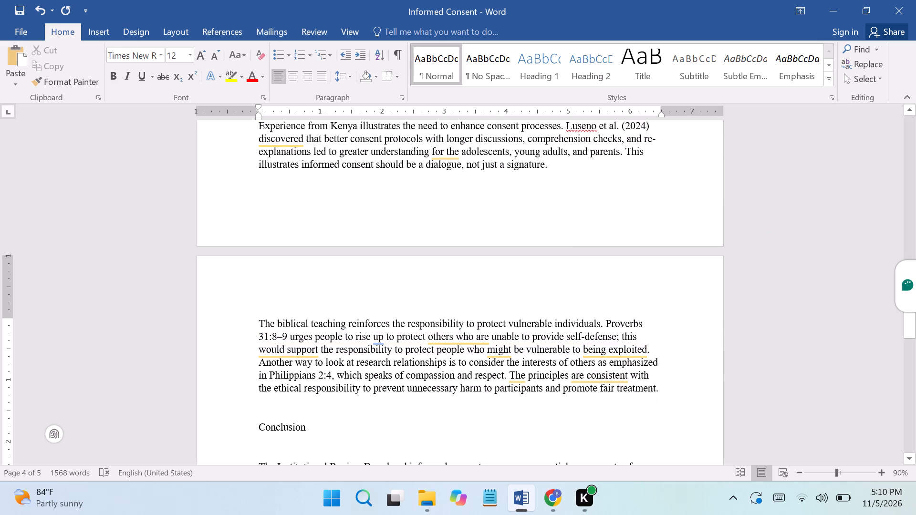
Ignore once the passive-voice flag on "being exploited" in the paragraph beginning "The biblical teaching".
{"action": "left_click", "coordinate": [622, 352]}
{"action": "right_click", "coordinate": [622, 352]}
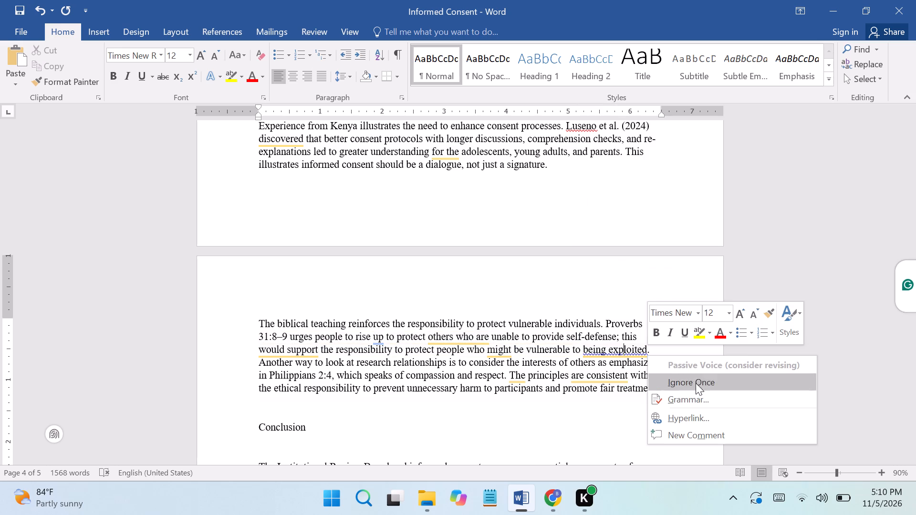
{"action": "left_click", "coordinate": [696, 383]}
{"action": "left_click", "coordinate": [601, 427]}
Delete the empty line between the Conclusion heading and the paragraph beginning "The Institutional Review Board".
{"action": "scroll", "coordinate": [499, 402], "scroll_direction": "down", "scroll_amount": 3}
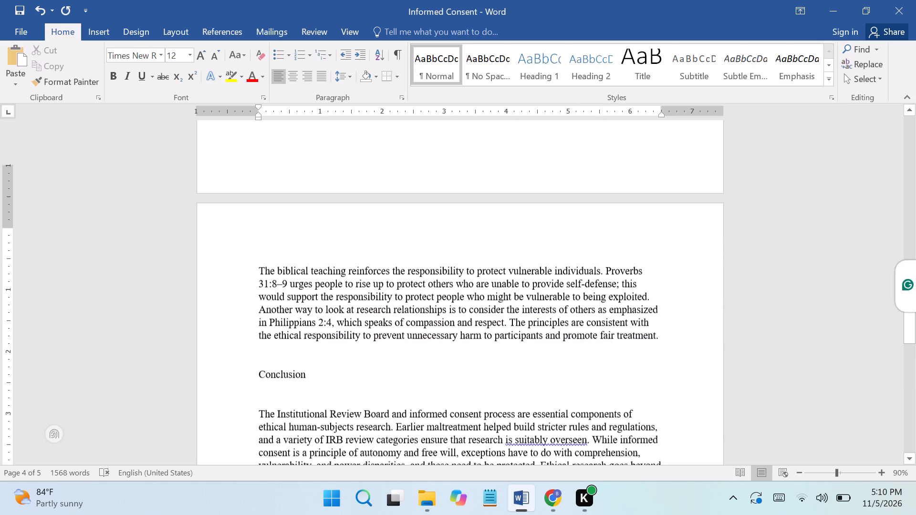
{"action": "left_click", "coordinate": [274, 360]}
{"action": "key", "text": "BackSpace"}
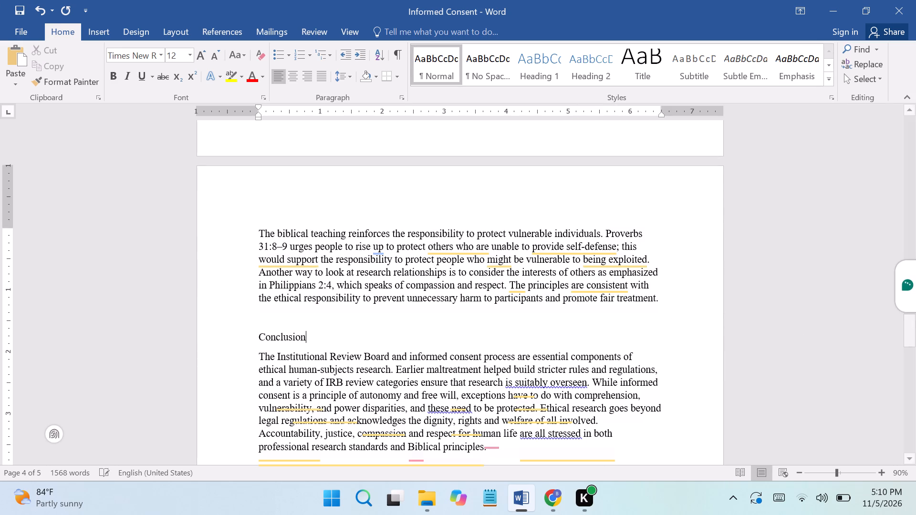
Make the "Conclusion" heading bold.
{"action": "left_click_drag", "start_coordinate": [330, 341], "coordinate": [257, 341]}
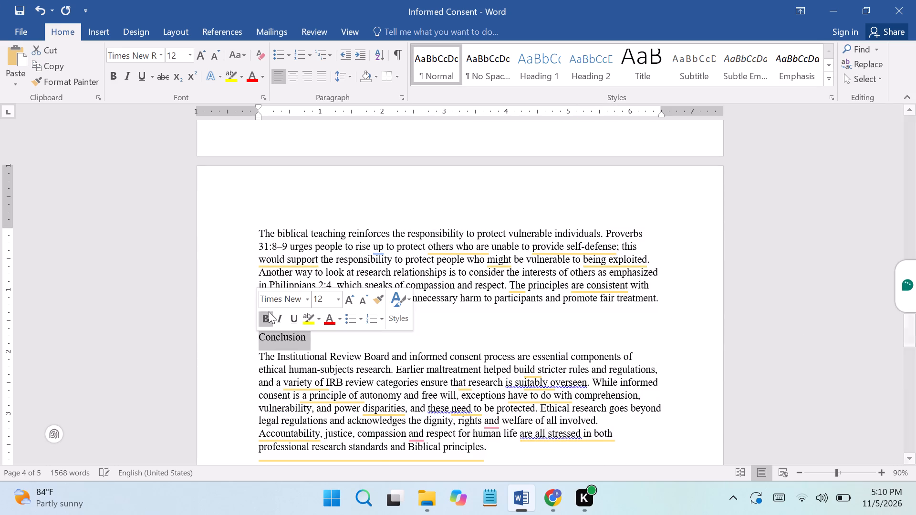
{"action": "left_click", "coordinate": [265, 316]}
{"action": "left_click", "coordinate": [349, 342]}
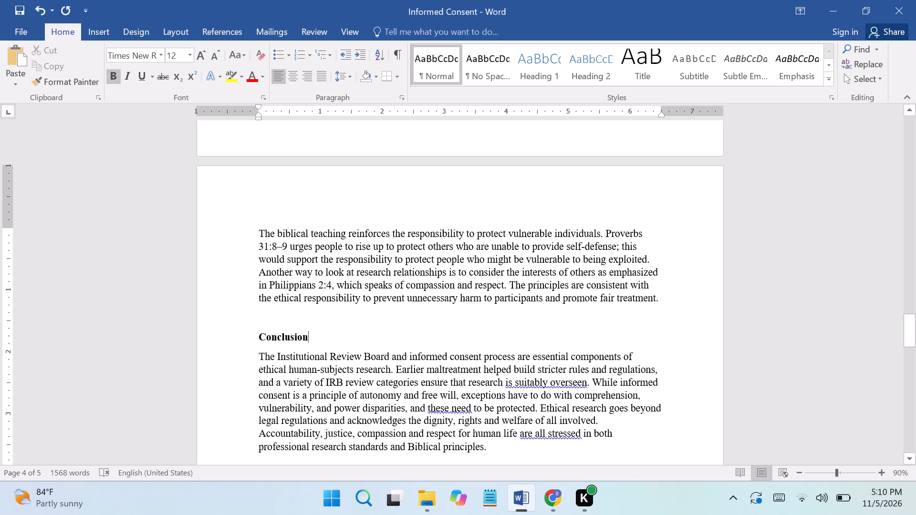
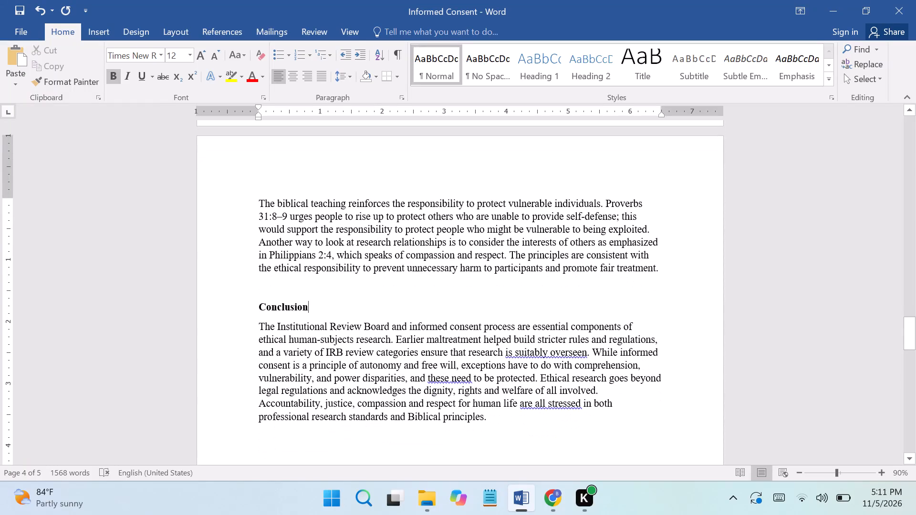
Ignore once the passive-voice flag on "is suitably overseen" in the Conclusion paragraph.
{"action": "left_click", "coordinate": [536, 358]}
{"action": "right_click", "coordinate": [538, 358]}
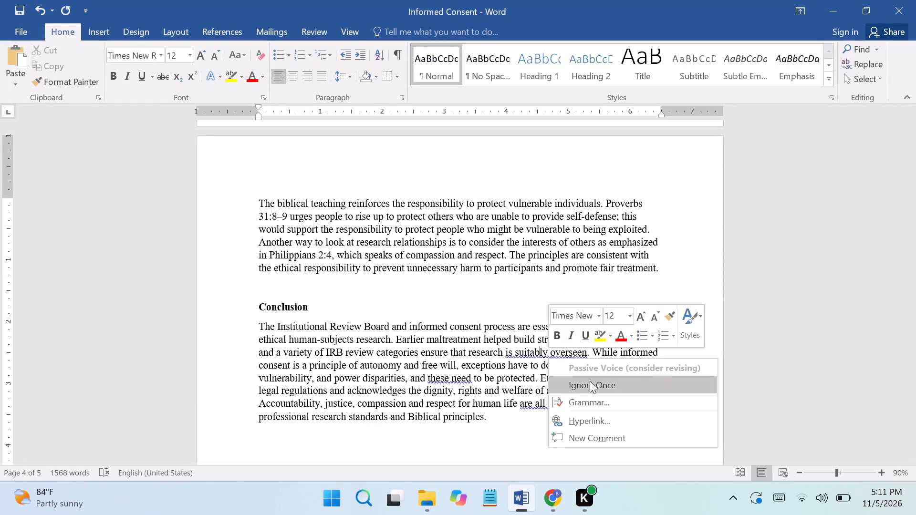
{"action": "left_click", "coordinate": [591, 385]}
Replace the flagged "these need" with the suggested "this need" in the Conclusion paragraph.
{"action": "left_click", "coordinate": [448, 381]}
{"action": "right_click", "coordinate": [448, 381]}
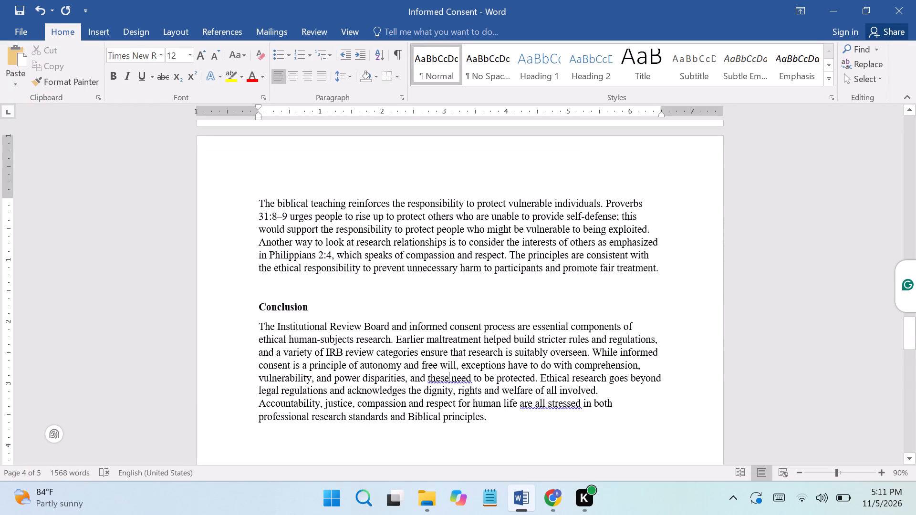
{"action": "right_click", "coordinate": [453, 382]}
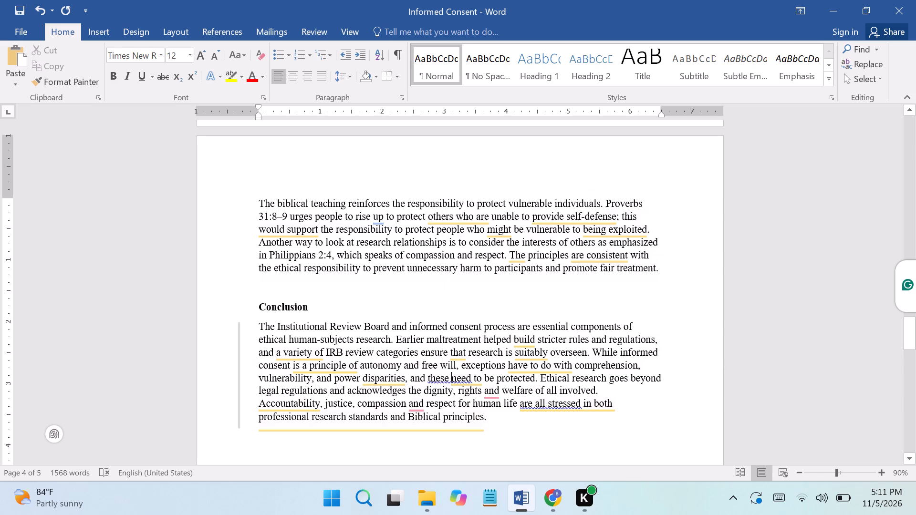
{"action": "left_click", "coordinate": [437, 381]}
{"action": "right_click", "coordinate": [436, 381]}
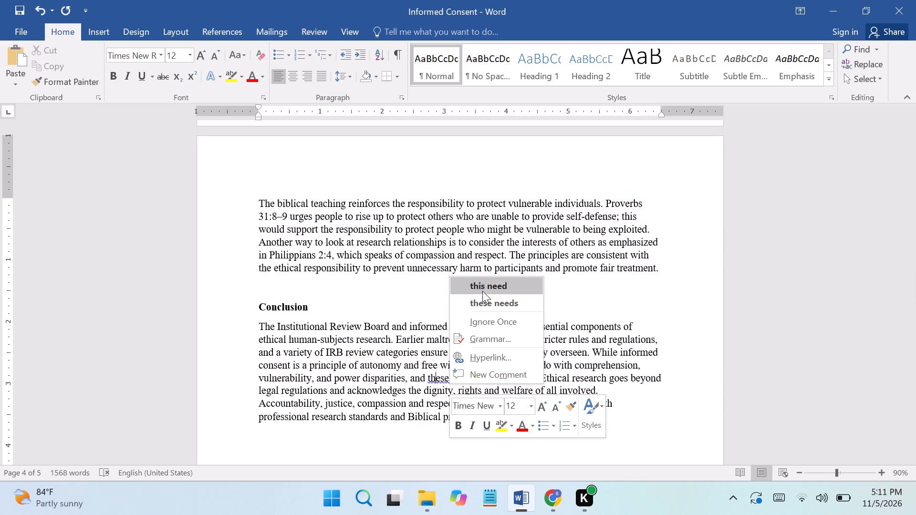
{"action": "left_click", "coordinate": [482, 291]}
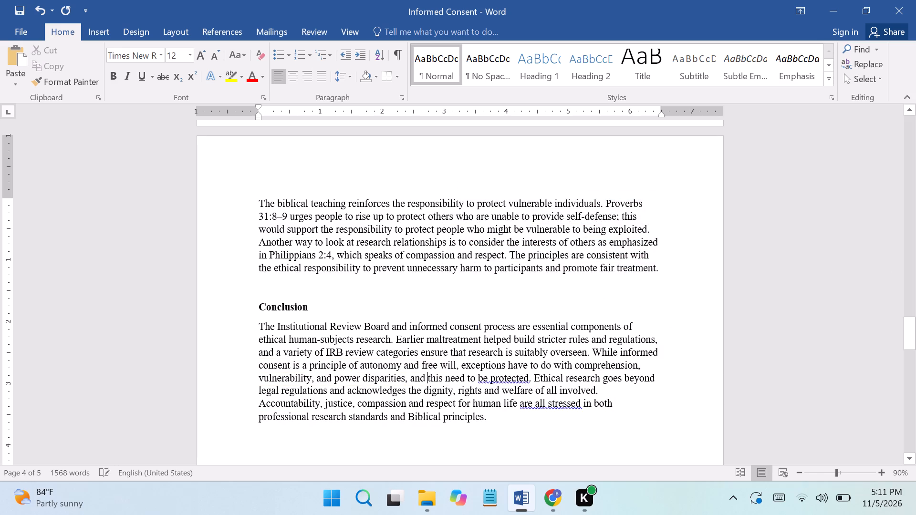
Ignore once the passive-voice flag on "be protected" in the Conclusion paragraph.
{"action": "left_click", "coordinate": [516, 382]}
{"action": "right_click", "coordinate": [515, 382]}
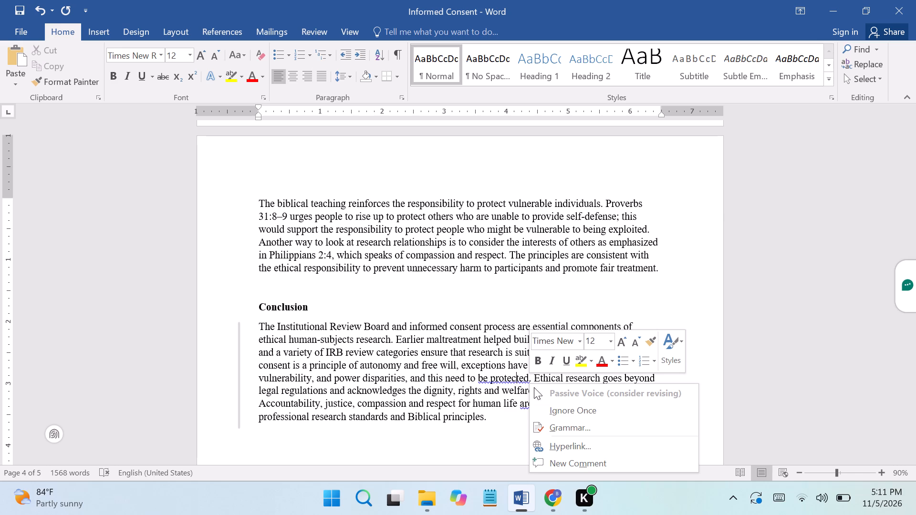
{"action": "left_click", "coordinate": [564, 407]}
Ignore once the passive-voice flag on "are all stressed" in the last sentence of the Conclusion paragraph.
{"action": "left_click", "coordinate": [557, 406]}
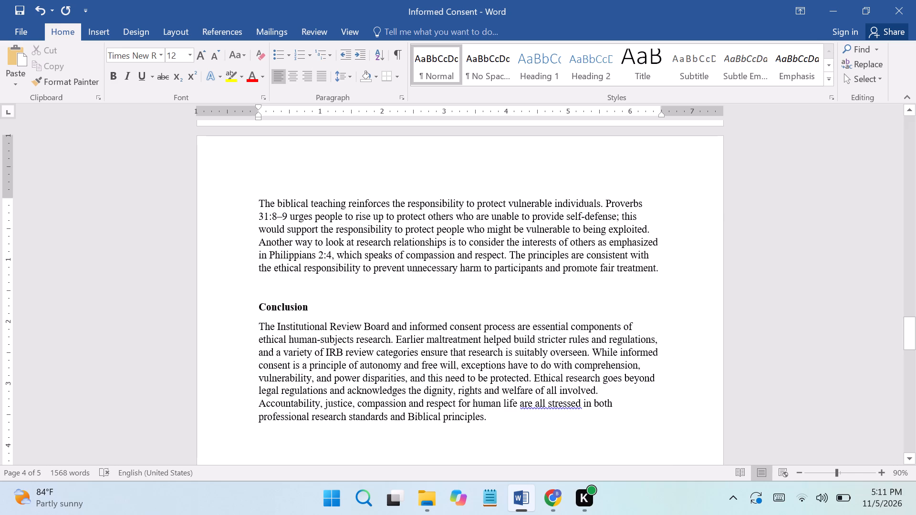
{"action": "right_click", "coordinate": [557, 406]}
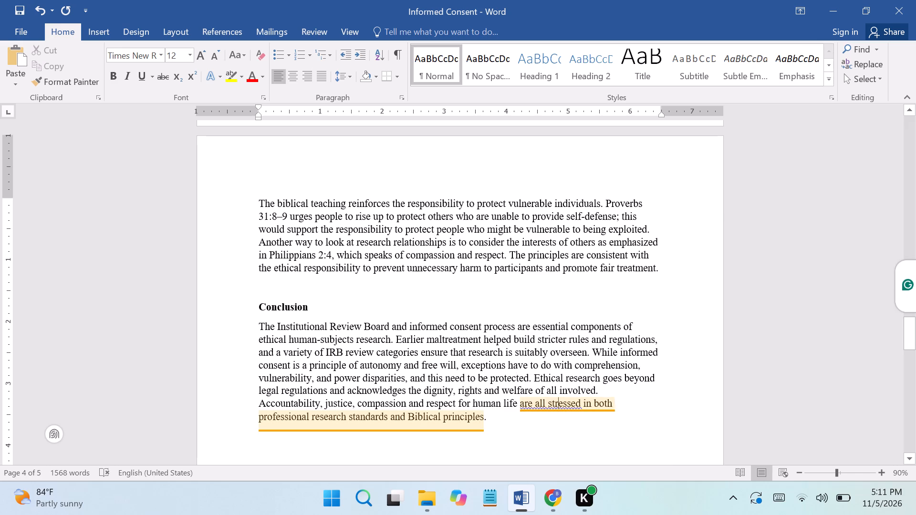
{"action": "right_click", "coordinate": [557, 406]}
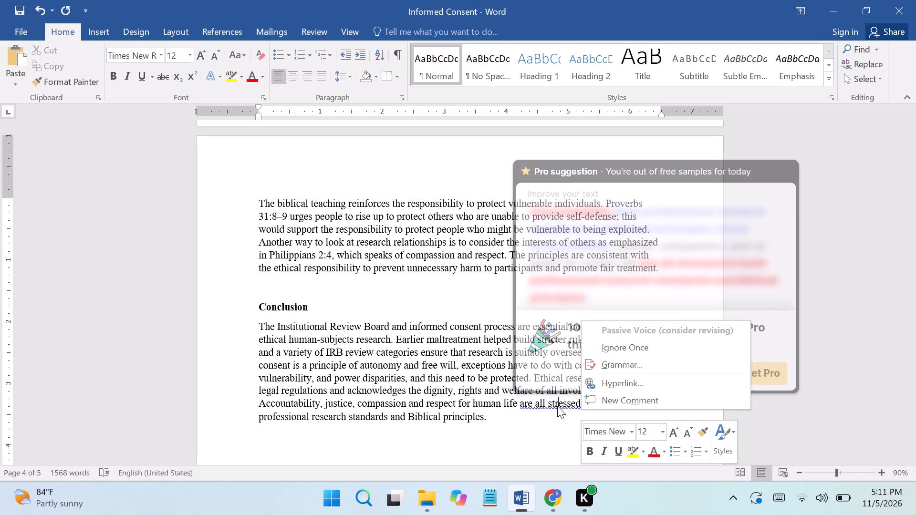
{"action": "left_click", "coordinate": [608, 348]}
{"action": "left_click", "coordinate": [544, 438]}
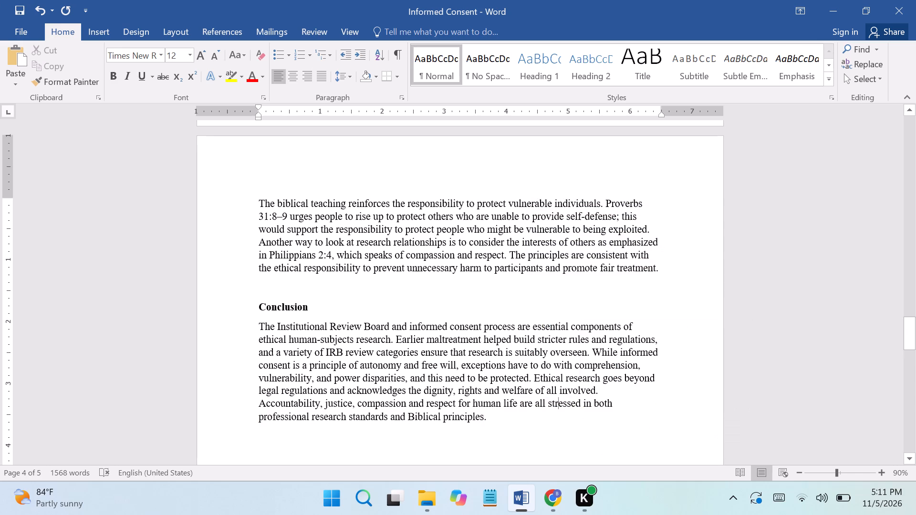
Look back through the document from the Introduction to the Conclusion for remaining flags and layout problems.
{"action": "scroll", "coordinate": [544, 438], "scroll_direction": "up", "scroll_amount": 13}
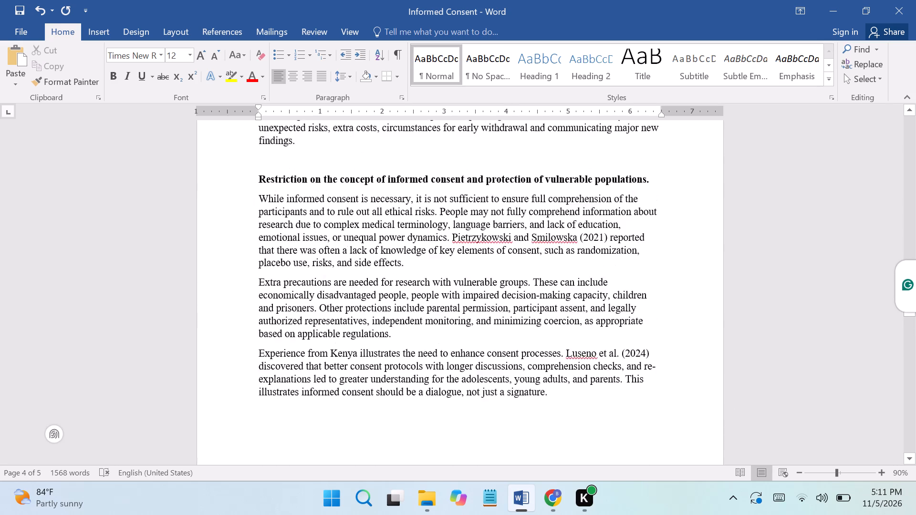
{"action": "scroll", "coordinate": [544, 438], "scroll_direction": "up", "scroll_amount": 5}
{"action": "scroll", "coordinate": [544, 438], "scroll_direction": "down", "scroll_amount": 3}
{"action": "scroll", "coordinate": [514, 383], "scroll_direction": "up", "scroll_amount": 6}
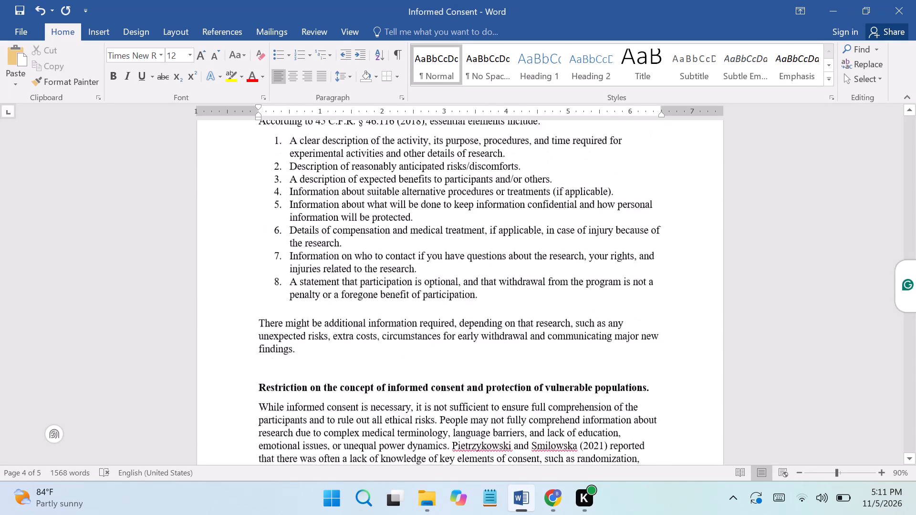
{"action": "scroll", "coordinate": [518, 381], "scroll_direction": "up", "scroll_amount": 10}
{"action": "scroll", "coordinate": [518, 381], "scroll_direction": "down", "scroll_amount": 6}
{"action": "scroll", "coordinate": [518, 384], "scroll_direction": "up", "scroll_amount": 3}
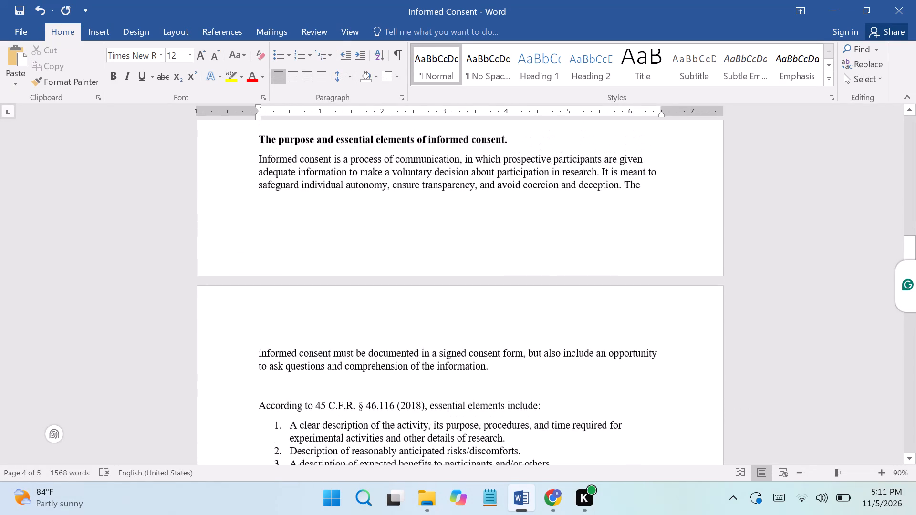
{"action": "scroll", "coordinate": [520, 377], "scroll_direction": "up", "scroll_amount": 20}
{"action": "scroll", "coordinate": [520, 377], "scroll_direction": "up", "scroll_amount": 19}
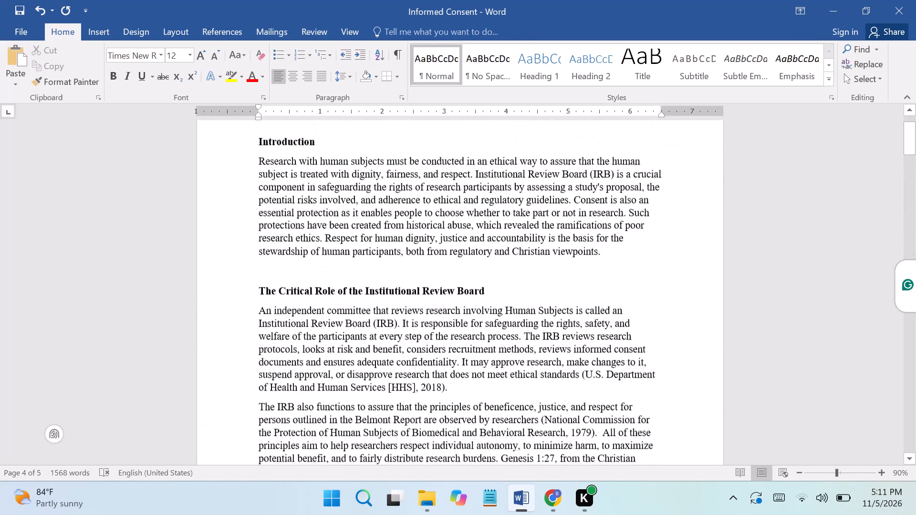
{"action": "scroll", "coordinate": [520, 377], "scroll_direction": "up", "scroll_amount": 13}
{"action": "scroll", "coordinate": [520, 377], "scroll_direction": "down", "scroll_amount": 15}
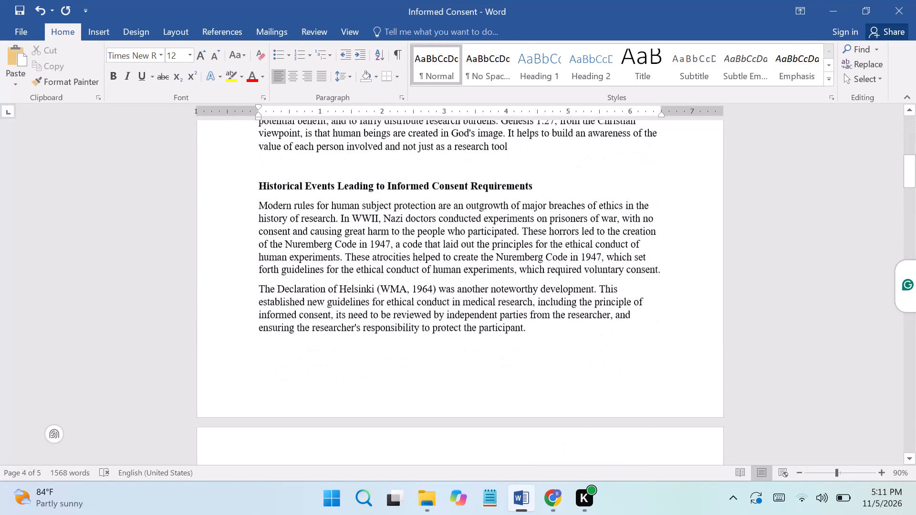
{"action": "scroll", "coordinate": [520, 377], "scroll_direction": "down", "scroll_amount": 20}
{"action": "scroll", "coordinate": [520, 377], "scroll_direction": "down", "scroll_amount": 13}
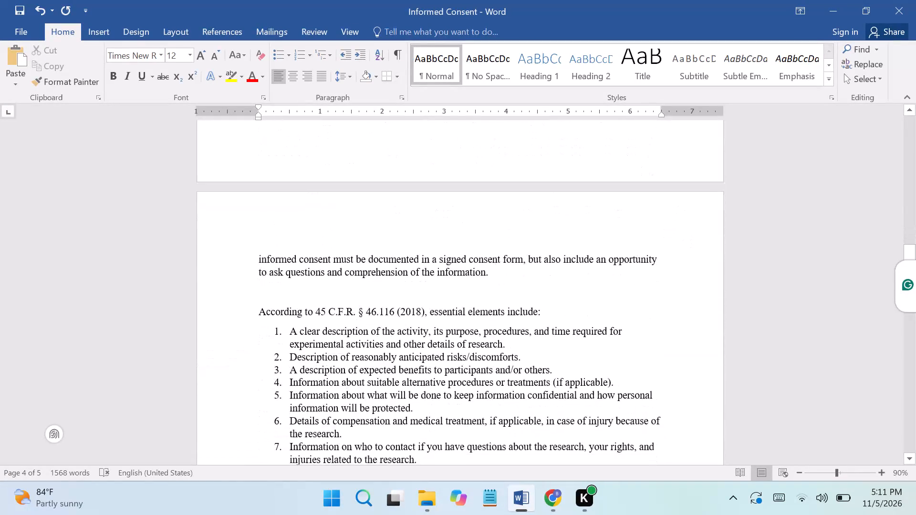
{"action": "scroll", "coordinate": [521, 386], "scroll_direction": "down", "scroll_amount": 7}
{"action": "scroll", "coordinate": [523, 387], "scroll_direction": "down", "scroll_amount": 17}
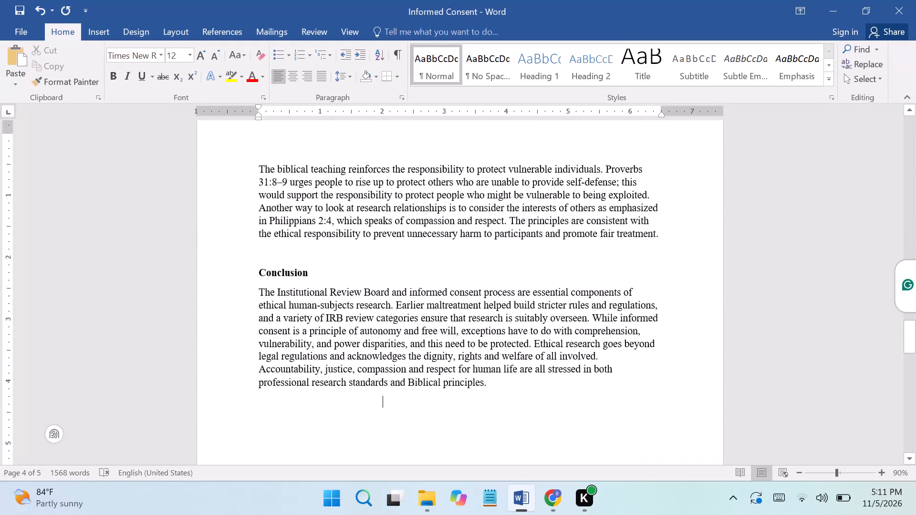
{"action": "scroll", "coordinate": [523, 387], "scroll_direction": "down", "scroll_amount": 1}
{"action": "scroll", "coordinate": [523, 387], "scroll_direction": "up", "scroll_amount": 4}
{"action": "scroll", "coordinate": [523, 387], "scroll_direction": "down", "scroll_amount": 3}
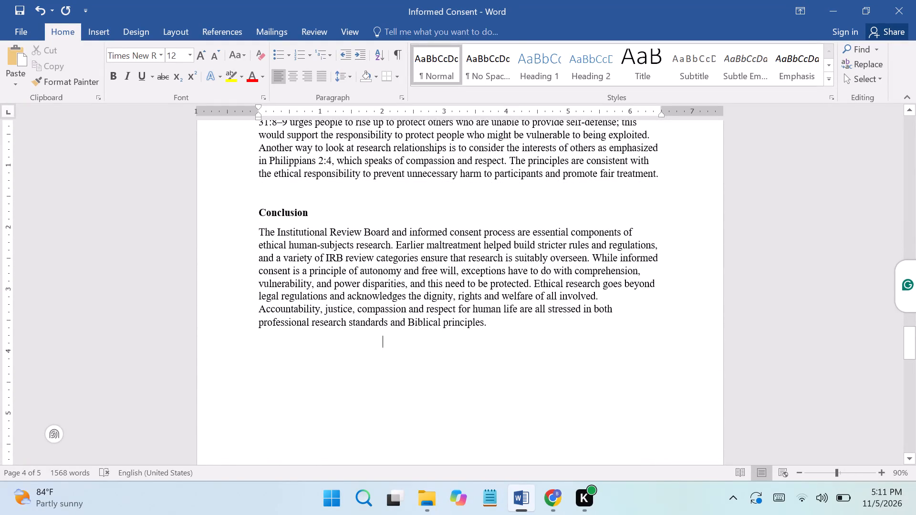
Increase the line spacing of all body text from the Introduction heading through the end of the Conclusion paragraph.
{"action": "left_click_drag", "start_coordinate": [511, 333], "coordinate": [232, 50]}
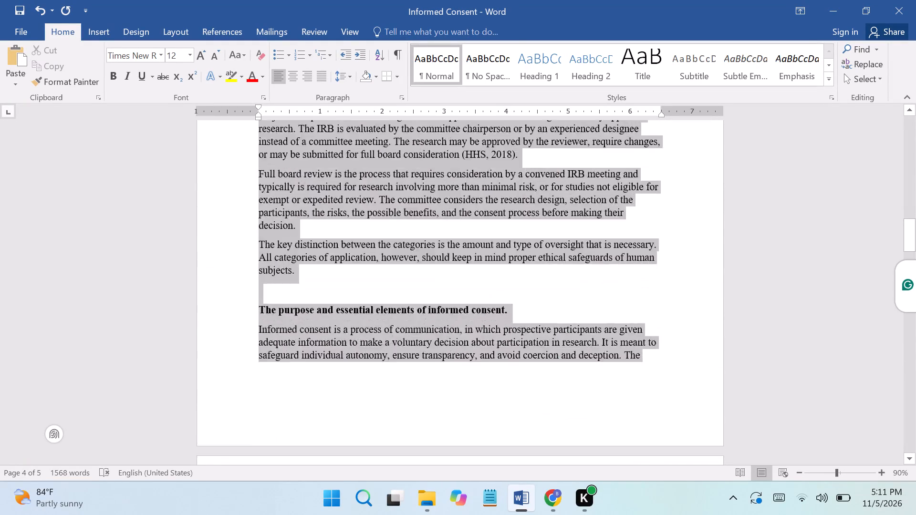
{"action": "left_click_drag", "start_coordinate": [232, 50], "coordinate": [216, 200]}
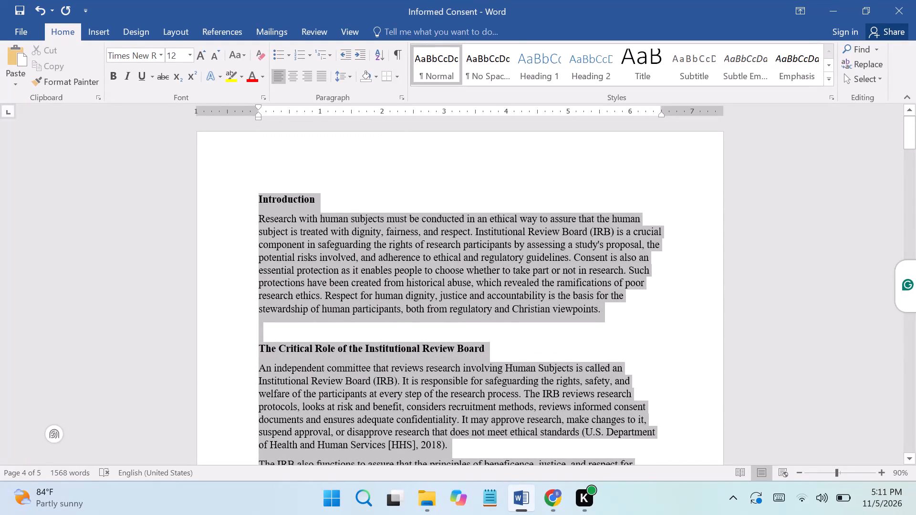
{"action": "left_click_drag", "start_coordinate": [216, 200], "coordinate": [224, 190]}
{"action": "left_click", "coordinate": [349, 74]}
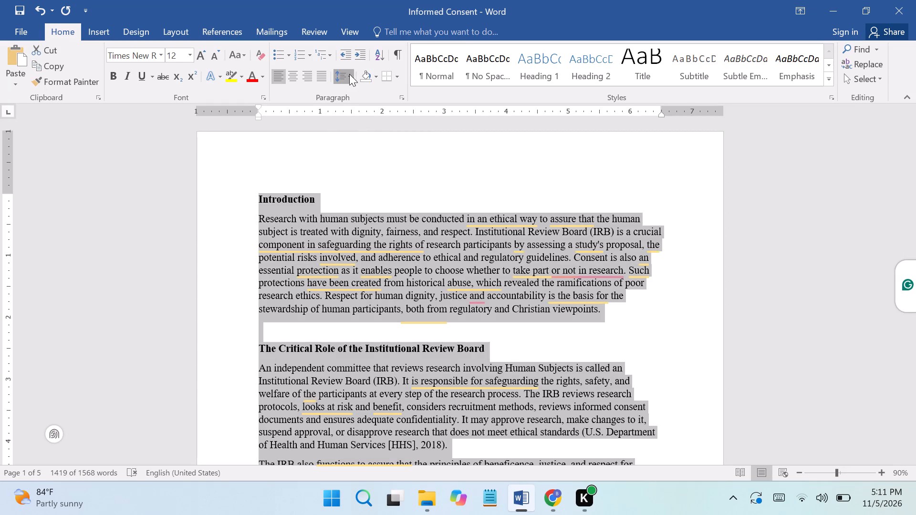
{"action": "left_click", "coordinate": [361, 122]}
{"action": "left_click", "coordinate": [534, 184]}
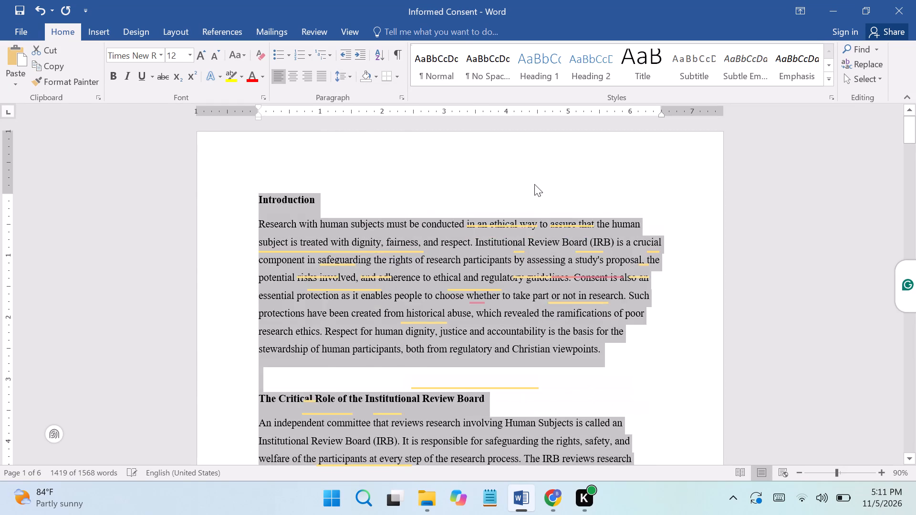
Check the line spacing and page layout from the Introduction down to the Reference page.
{"action": "scroll", "coordinate": [460, 216], "scroll_direction": "down", "scroll_amount": 20}
{"action": "scroll", "coordinate": [460, 216], "scroll_direction": "down", "scroll_amount": 10}
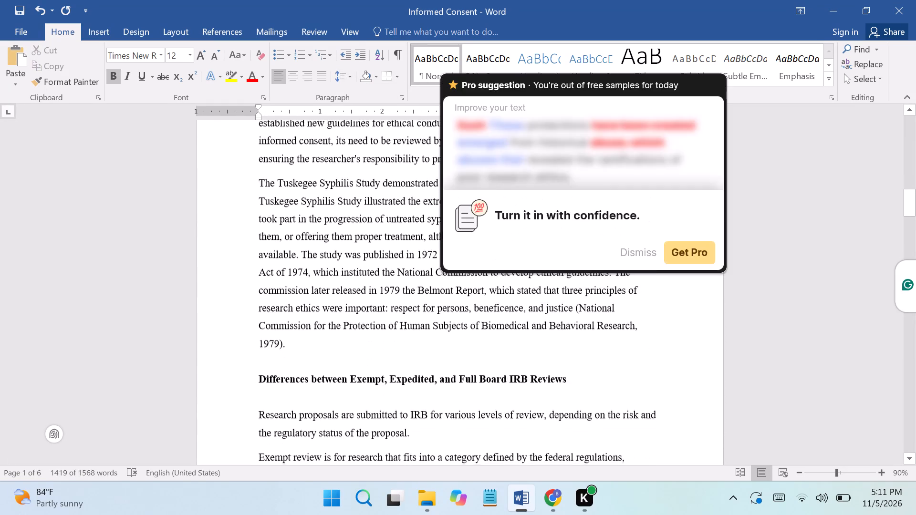
{"action": "scroll", "coordinate": [474, 297], "scroll_direction": "down", "scroll_amount": 4}
{"action": "scroll", "coordinate": [418, 351], "scroll_direction": "down", "scroll_amount": 20}
{"action": "scroll", "coordinate": [418, 351], "scroll_direction": "down", "scroll_amount": 5}
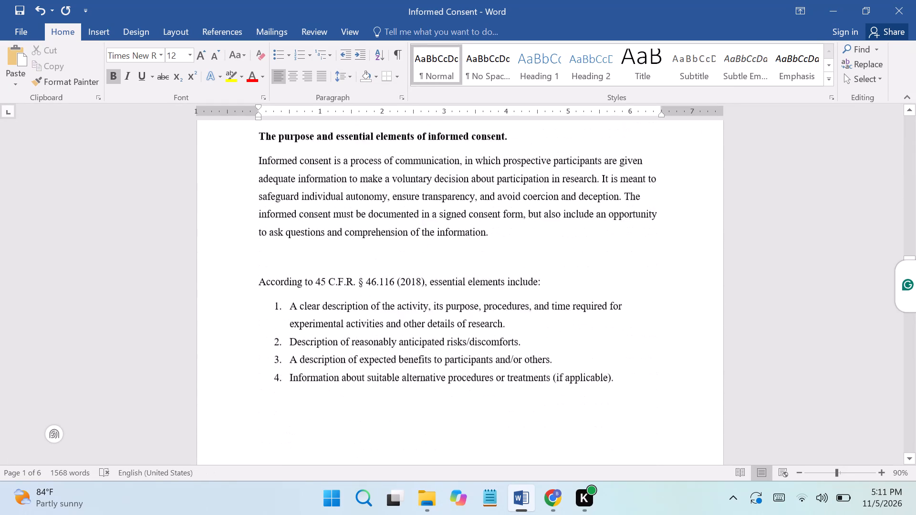
{"action": "scroll", "coordinate": [426, 348], "scroll_direction": "down", "scroll_amount": 20}
{"action": "scroll", "coordinate": [426, 348], "scroll_direction": "down", "scroll_amount": 13}
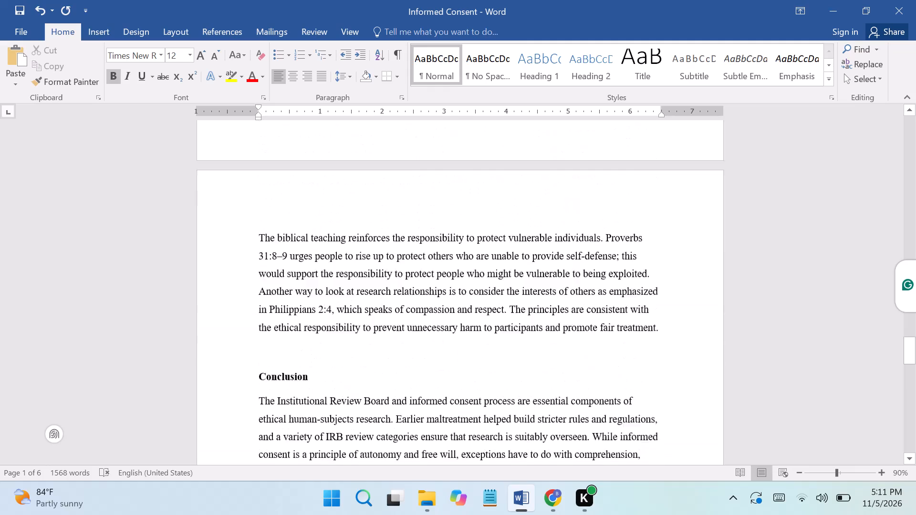
{"action": "scroll", "coordinate": [430, 349], "scroll_direction": "down", "scroll_amount": 19}
{"action": "scroll", "coordinate": [430, 349], "scroll_direction": "up", "scroll_amount": 2}
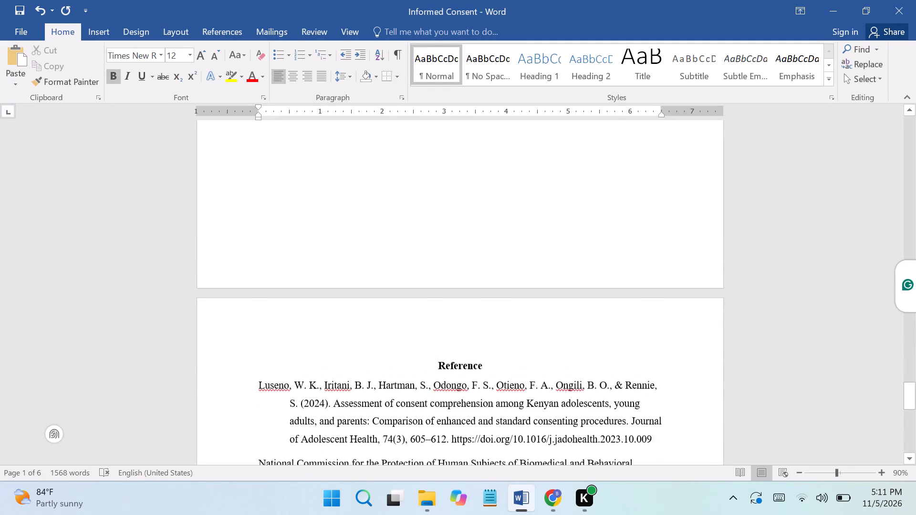
{"action": "left_click", "coordinate": [411, 354]}
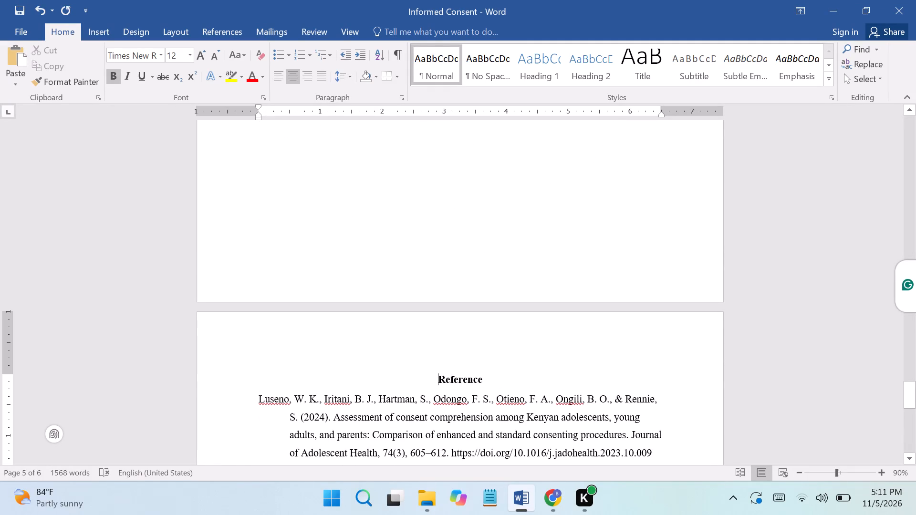
Shrink the empty line above the heading "The purpose and essential elements of informed consent." to font size 1.
{"action": "scroll", "coordinate": [411, 354], "scroll_direction": "up", "scroll_amount": 20}
{"action": "scroll", "coordinate": [411, 354], "scroll_direction": "up", "scroll_amount": 5}
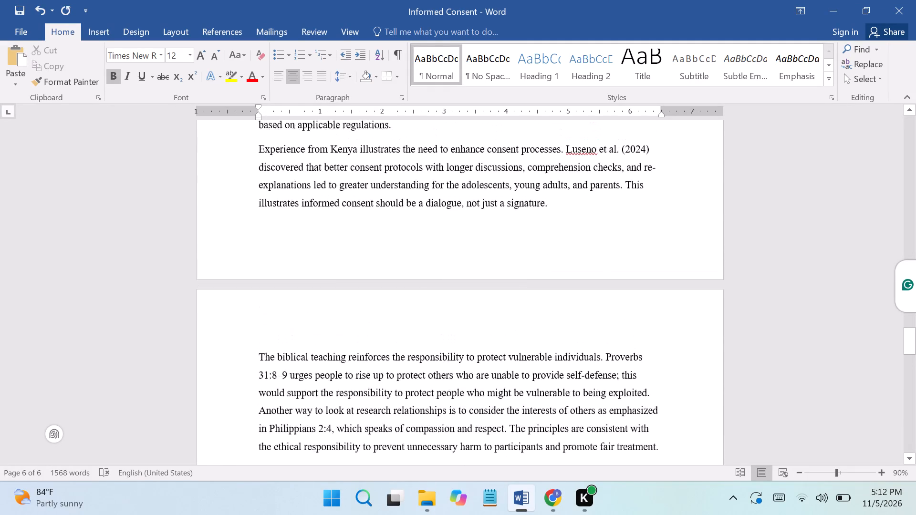
{"action": "scroll", "coordinate": [411, 354], "scroll_direction": "up", "scroll_amount": 20}
{"action": "scroll", "coordinate": [411, 354], "scroll_direction": "up", "scroll_amount": 10}
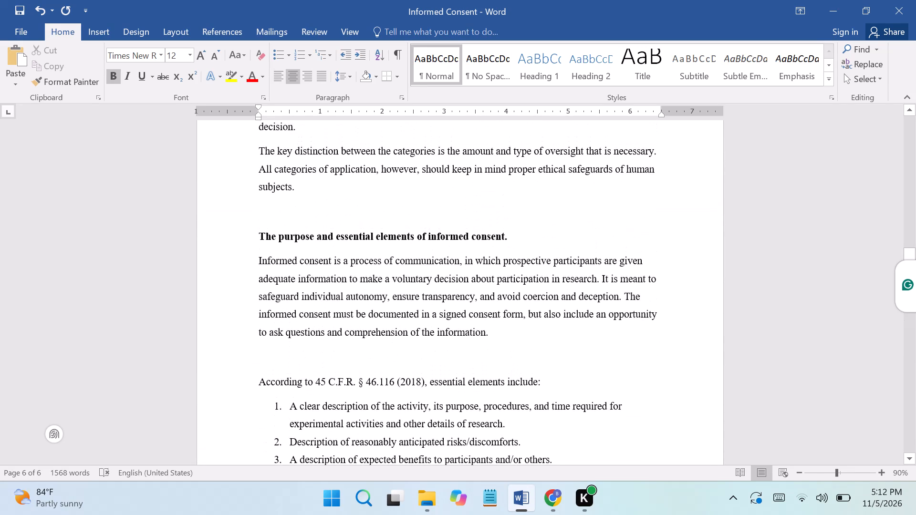
{"action": "scroll", "coordinate": [411, 354], "scroll_direction": "up", "scroll_amount": 4}
{"action": "left_click", "coordinate": [282, 335]}
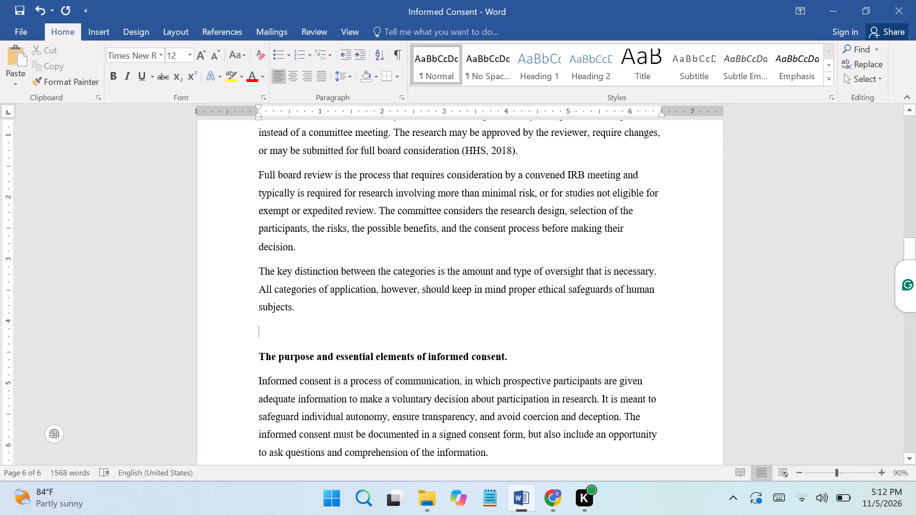
{"action": "triple_click", "coordinate": [214, 57]}
{"action": "triple_click", "coordinate": [214, 57]}
{"action": "triple_click", "coordinate": [214, 57]}
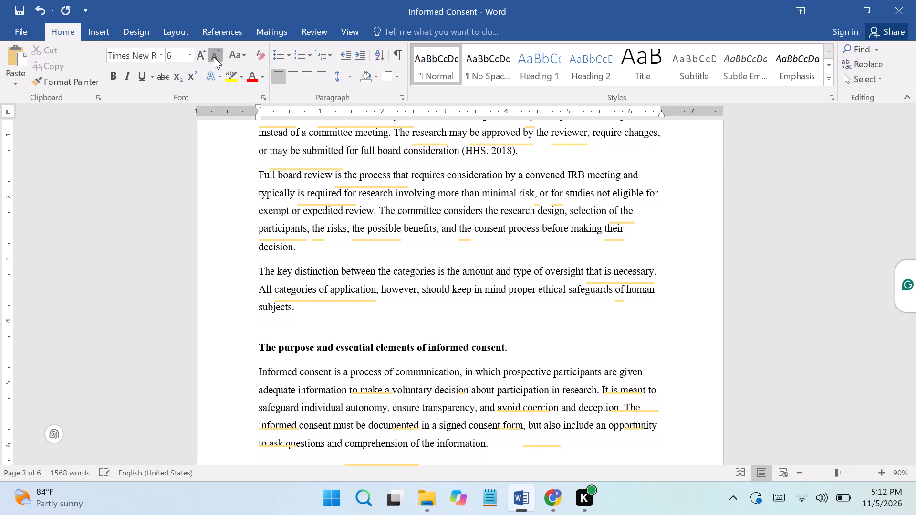
{"action": "triple_click", "coordinate": [214, 57]}
{"action": "double_click", "coordinate": [214, 57]}
{"action": "double_click", "coordinate": [214, 57]}
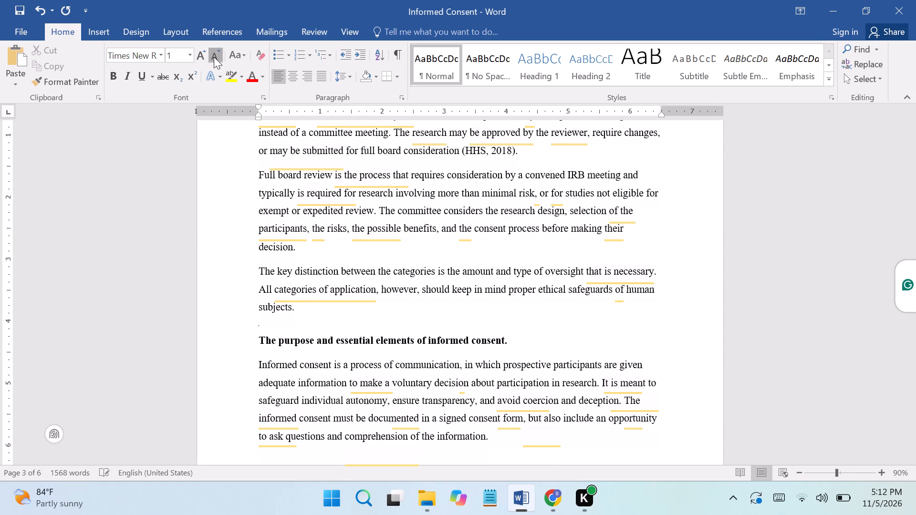
{"action": "left_click", "coordinate": [278, 329]}
Delete the empty line between the heading "Differences between Exempt, Expedited, and Full Board IRB Reviews" and the paragraph beginning "Research proposals".
{"action": "scroll", "coordinate": [322, 312], "scroll_direction": "up", "scroll_amount": 11}
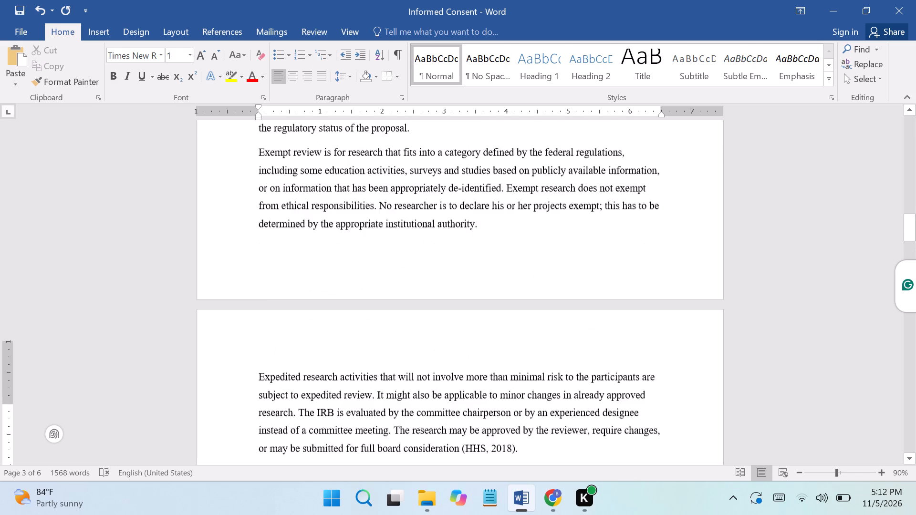
{"action": "scroll", "coordinate": [330, 311], "scroll_direction": "up", "scroll_amount": 6}
{"action": "left_click", "coordinate": [275, 308]}
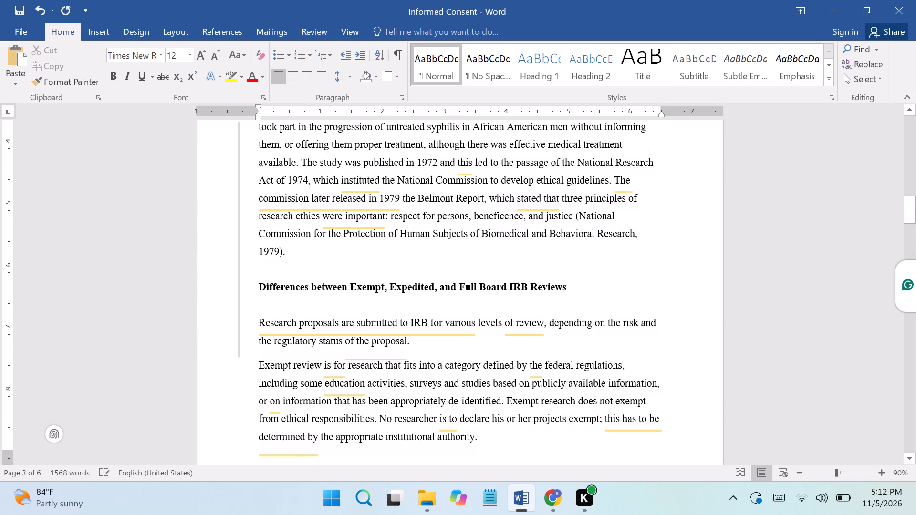
{"action": "key", "text": "BackSpace"}
{"action": "scroll", "coordinate": [300, 298], "scroll_direction": "up", "scroll_amount": 5}
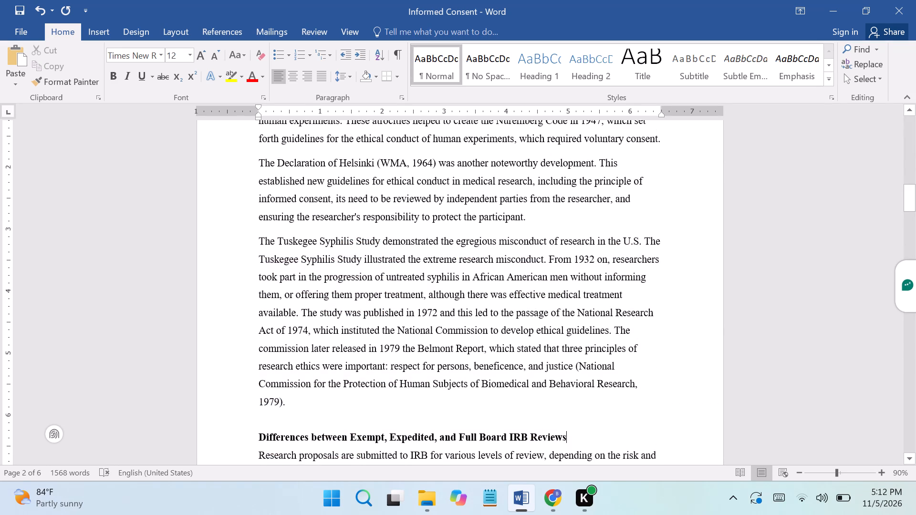
Shrink the empty line above the heading "Historical Events Leading to Informed Consent Requirements" to font size 1.
{"action": "scroll", "coordinate": [305, 354], "scroll_direction": "up", "scroll_amount": 14}
{"action": "left_click", "coordinate": [278, 330]}
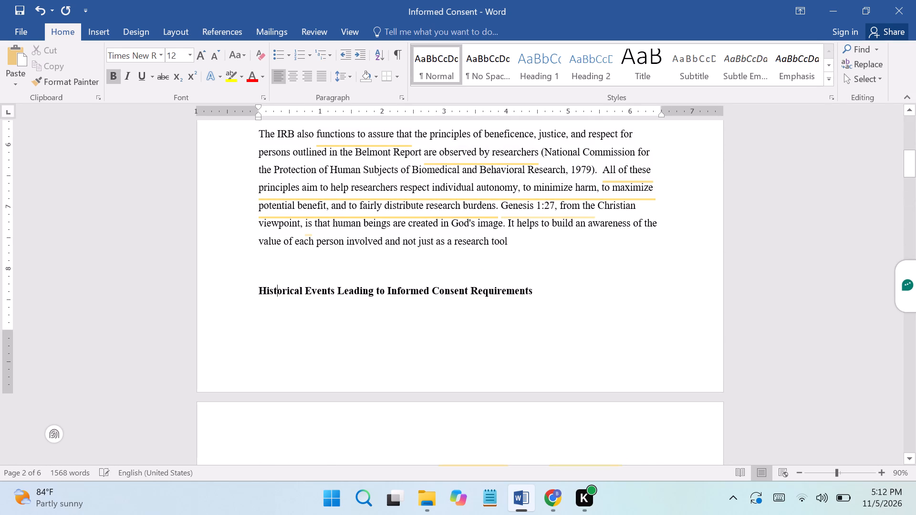
{"action": "left_click", "coordinate": [281, 268]}
{"action": "triple_click", "coordinate": [219, 54]}
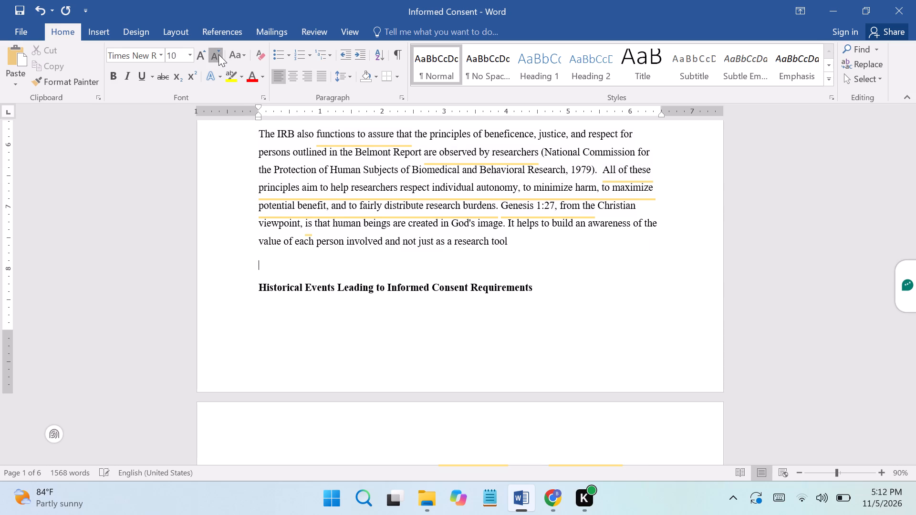
{"action": "triple_click", "coordinate": [219, 54]}
{"action": "triple_click", "coordinate": [219, 54]}
{"action": "triple_click", "coordinate": [219, 54]}
{"action": "double_click", "coordinate": [219, 54]}
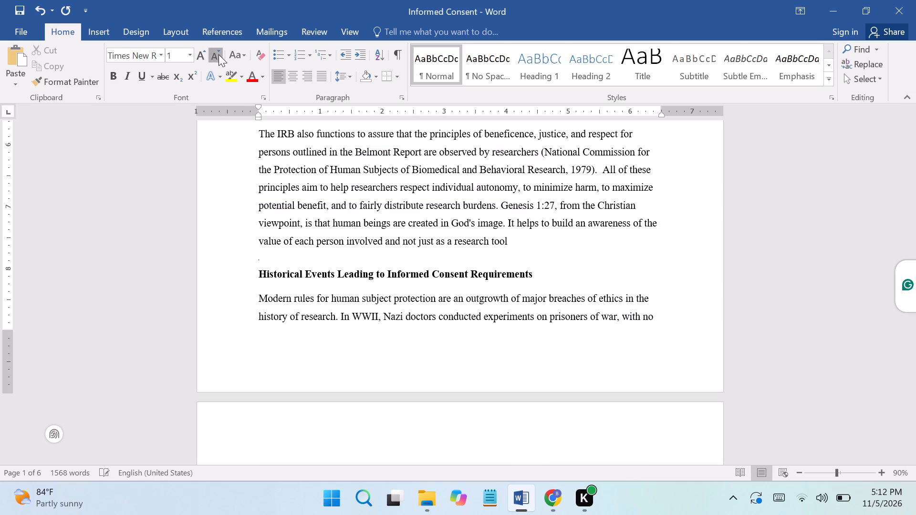
Shrink the empty line above the heading "The Critical Role of the Institutional Review Board" to font size 1.
{"action": "scroll", "coordinate": [284, 267], "scroll_direction": "up", "scroll_amount": 13}
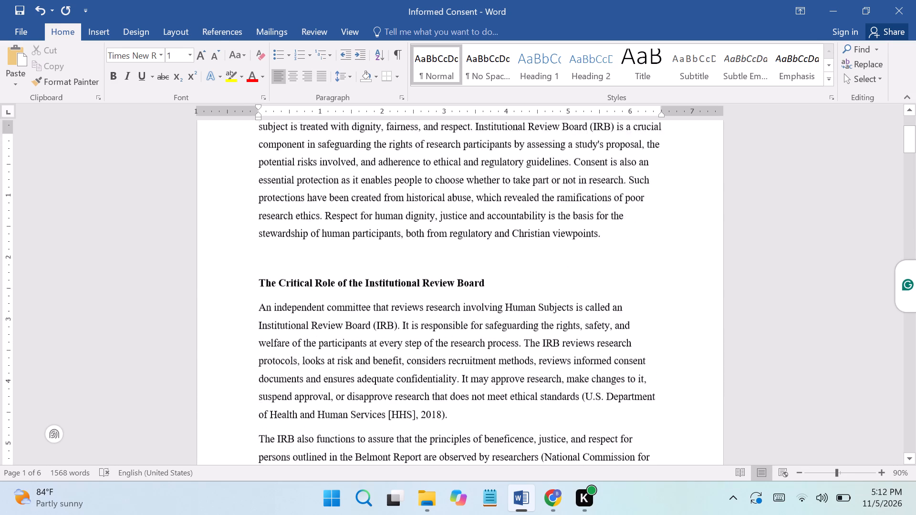
{"action": "left_click", "coordinate": [262, 342]}
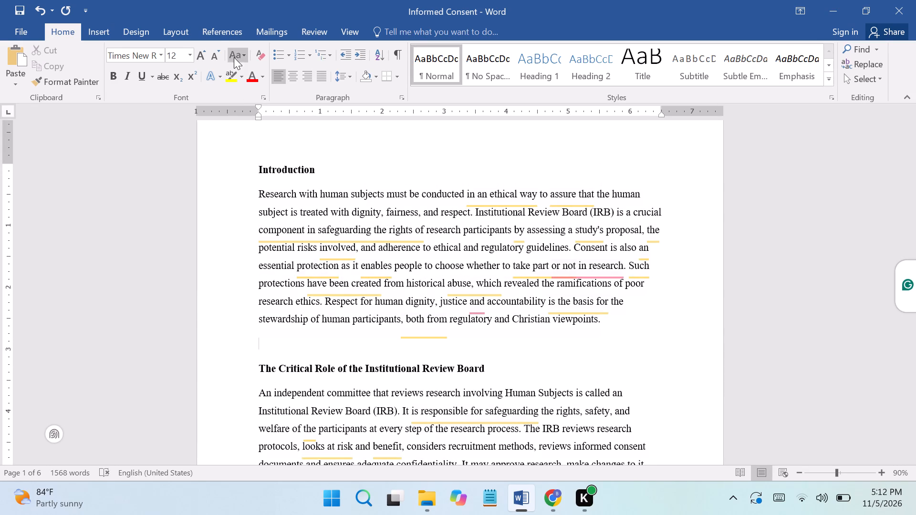
{"action": "triple_click", "coordinate": [213, 51]}
{"action": "triple_click", "coordinate": [213, 51]}
{"action": "triple_click", "coordinate": [213, 51]}
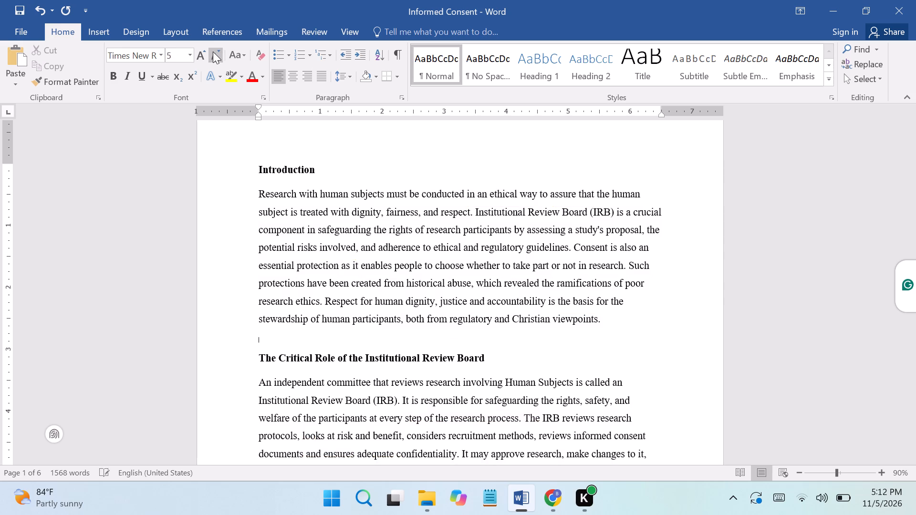
{"action": "triple_click", "coordinate": [213, 51]}
{"action": "left_click", "coordinate": [213, 51]}
{"action": "double_click", "coordinate": [213, 51]}
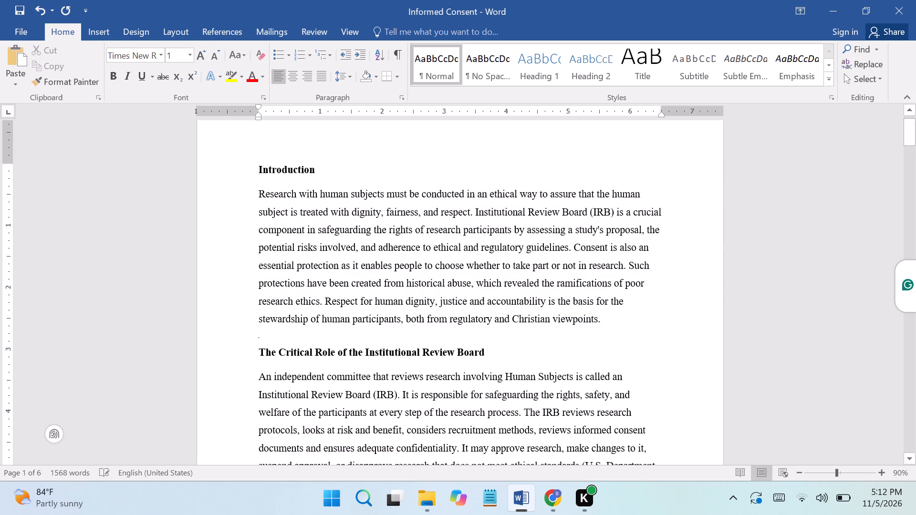
{"action": "left_click", "coordinate": [274, 338]}
Review the heading gaps and page layout from the Introduction through the Reference page and back to the start.
{"action": "scroll", "coordinate": [358, 326], "scroll_direction": "down", "scroll_amount": 4}
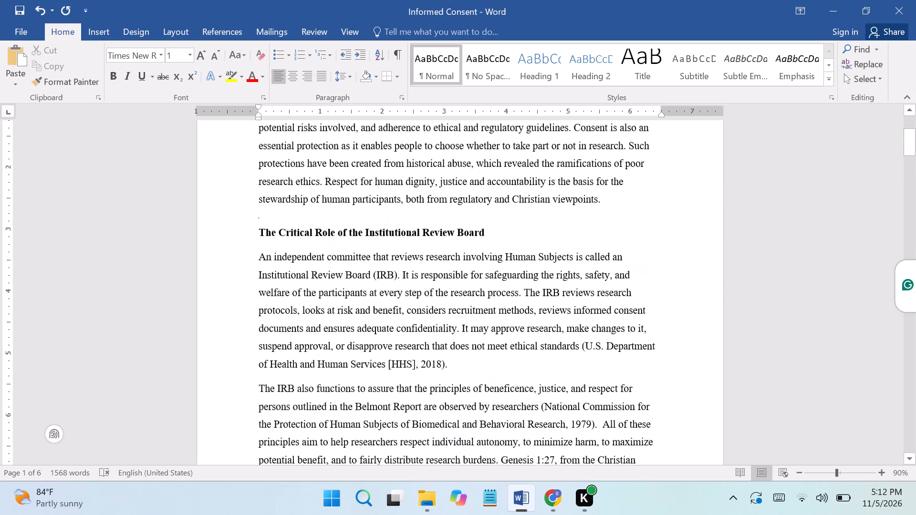
{"action": "scroll", "coordinate": [363, 335], "scroll_direction": "down", "scroll_amount": 8}
{"action": "scroll", "coordinate": [363, 339], "scroll_direction": "down", "scroll_amount": 20}
{"action": "scroll", "coordinate": [363, 339], "scroll_direction": "down", "scroll_amount": 4}
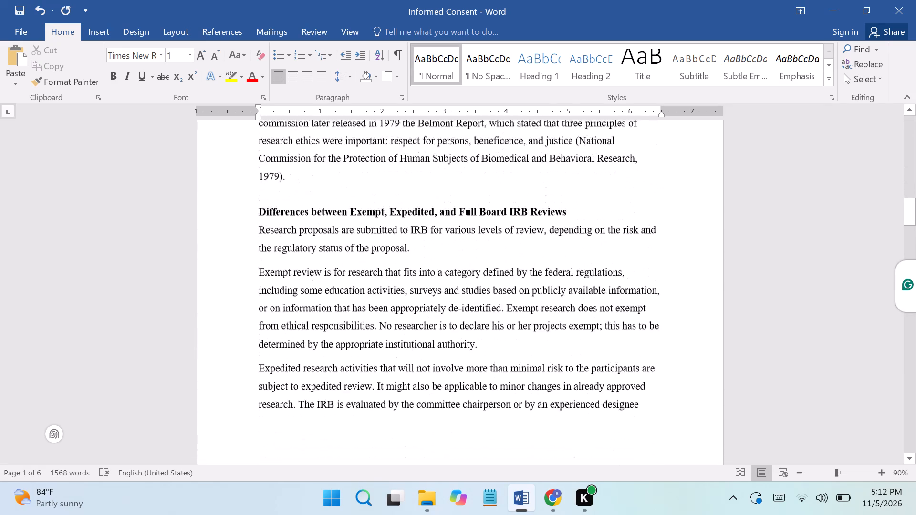
{"action": "scroll", "coordinate": [371, 346], "scroll_direction": "down", "scroll_amount": 20}
{"action": "scroll", "coordinate": [371, 346], "scroll_direction": "down", "scroll_amount": 17}
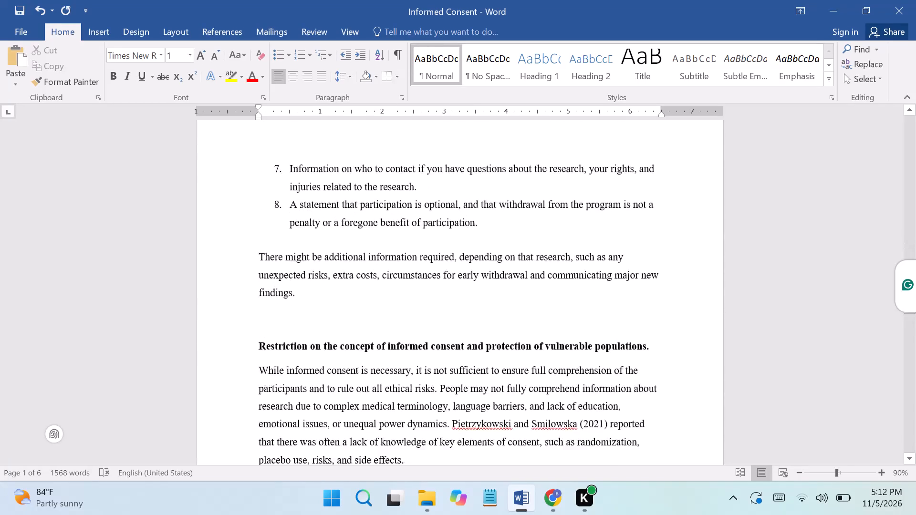
{"action": "scroll", "coordinate": [377, 344], "scroll_direction": "down", "scroll_amount": 18}
{"action": "scroll", "coordinate": [378, 347], "scroll_direction": "down", "scroll_amount": 10}
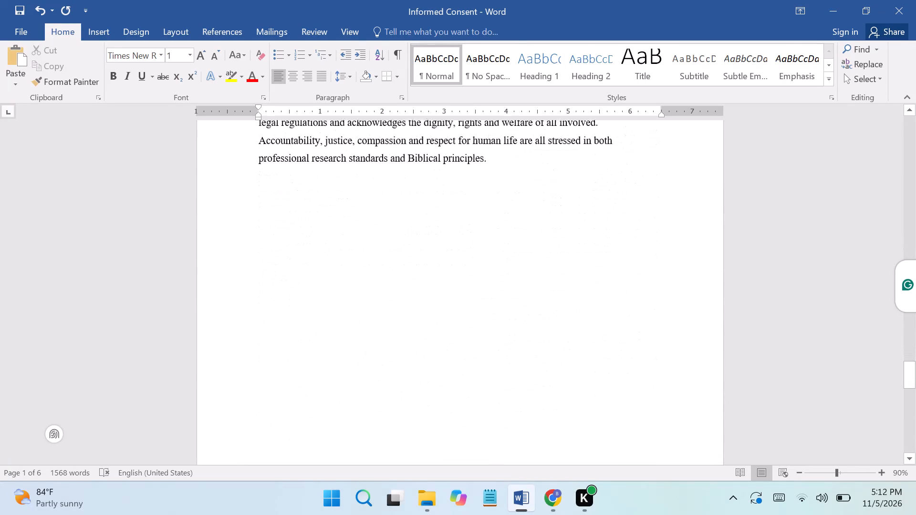
{"action": "scroll", "coordinate": [378, 347], "scroll_direction": "down", "scroll_amount": 9}
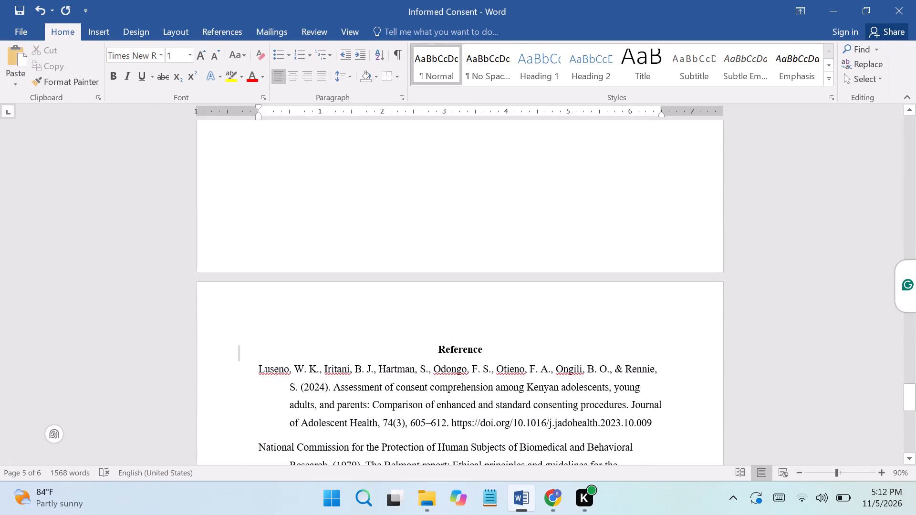
{"action": "scroll", "coordinate": [378, 349], "scroll_direction": "up", "scroll_amount": 20}
{"action": "scroll", "coordinate": [378, 349], "scroll_direction": "up", "scroll_amount": 13}
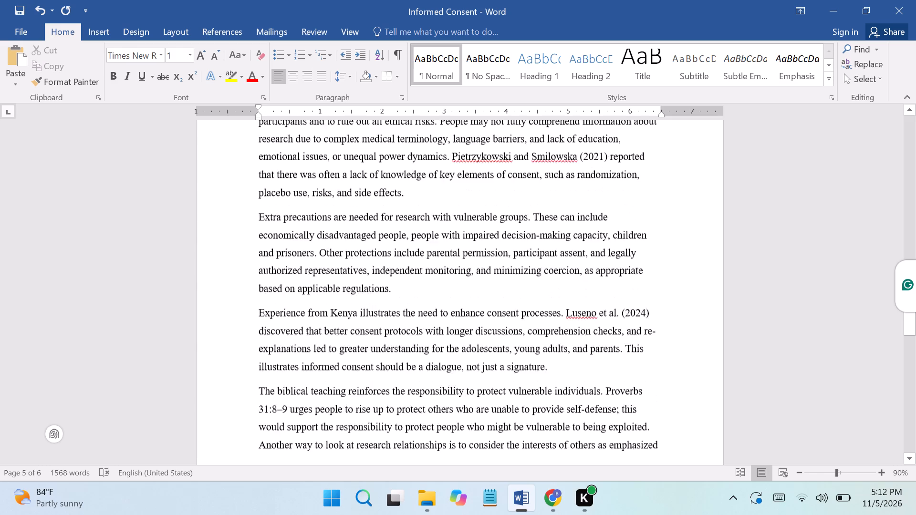
{"action": "scroll", "coordinate": [385, 351], "scroll_direction": "up", "scroll_amount": 8}
{"action": "scroll", "coordinate": [385, 351], "scroll_direction": "down", "scroll_amount": 2}
{"action": "scroll", "coordinate": [385, 352], "scroll_direction": "up", "scroll_amount": 11}
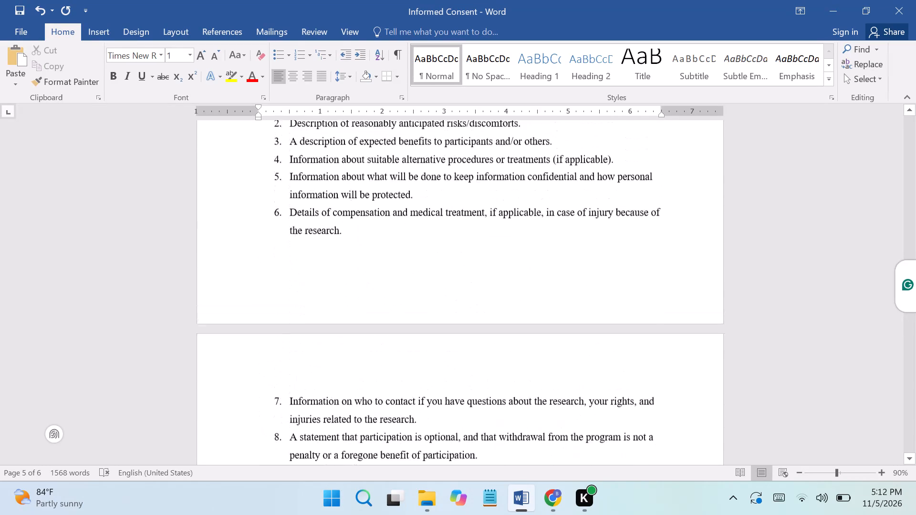
{"action": "scroll", "coordinate": [385, 352], "scroll_direction": "up", "scroll_amount": 20}
{"action": "scroll", "coordinate": [385, 352], "scroll_direction": "up", "scroll_amount": 13}
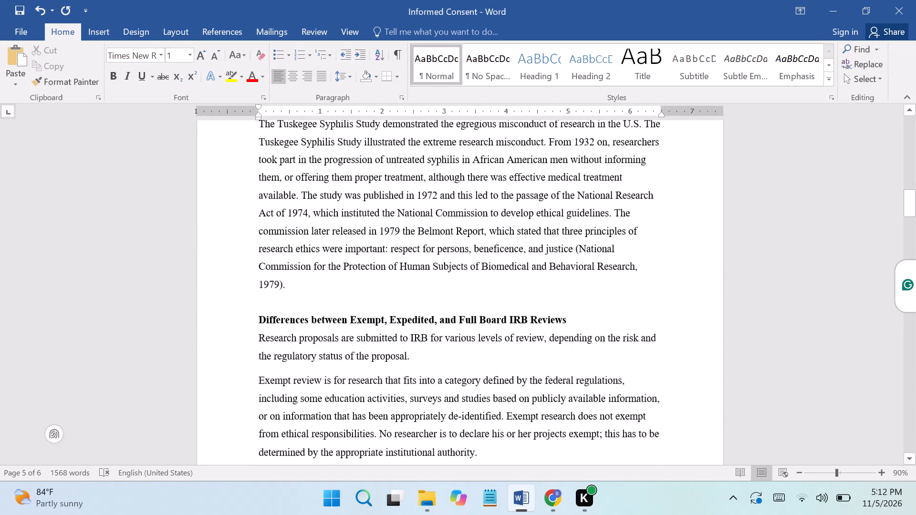
{"action": "scroll", "coordinate": [386, 353], "scroll_direction": "up", "scroll_amount": 18}
{"action": "scroll", "coordinate": [388, 354], "scroll_direction": "up", "scroll_amount": 8}
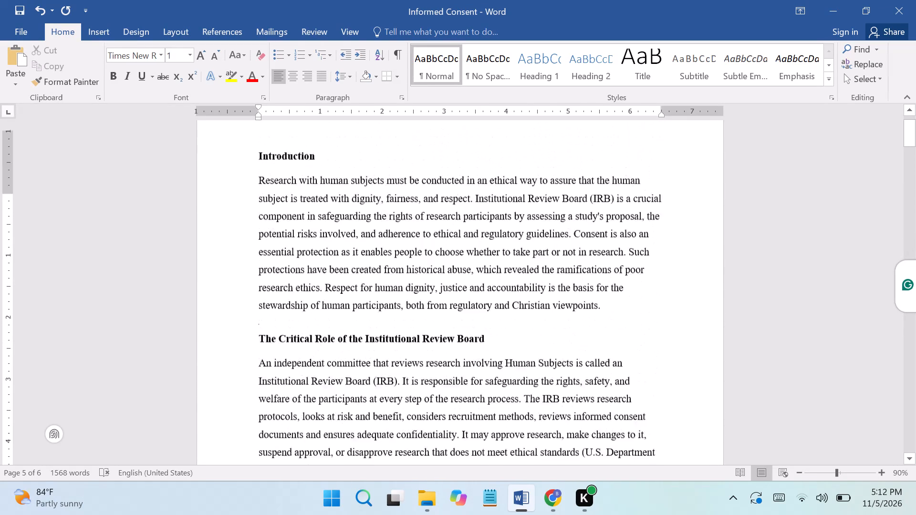
{"action": "scroll", "coordinate": [388, 354], "scroll_direction": "up", "scroll_amount": 7}
{"action": "scroll", "coordinate": [388, 354], "scroll_direction": "down", "scroll_amount": 4}
{"action": "scroll", "coordinate": [388, 354], "scroll_direction": "up", "scroll_amount": 4}
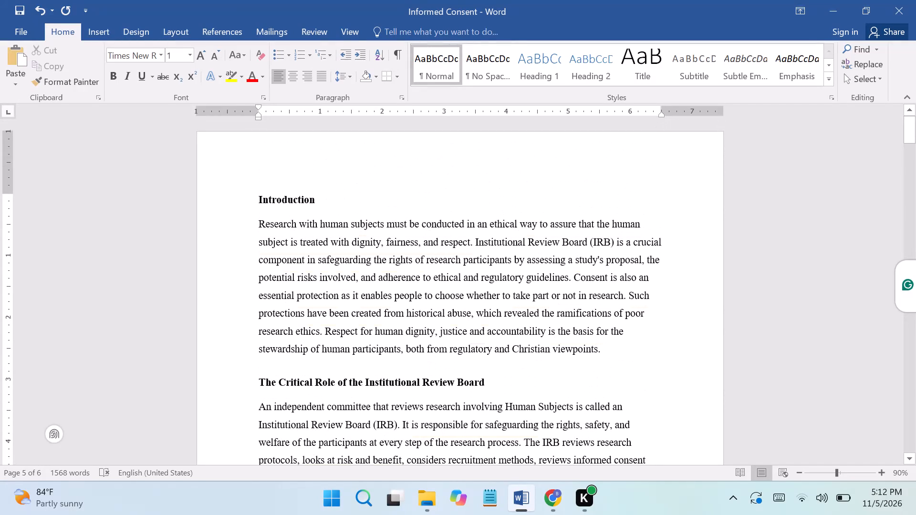
Set the line spacing to 1.15 for all text from the Introduction heading through the end of the Conclusion paragraph.
{"action": "left_click_drag", "start_coordinate": [256, 192], "coordinate": [429, 354]}
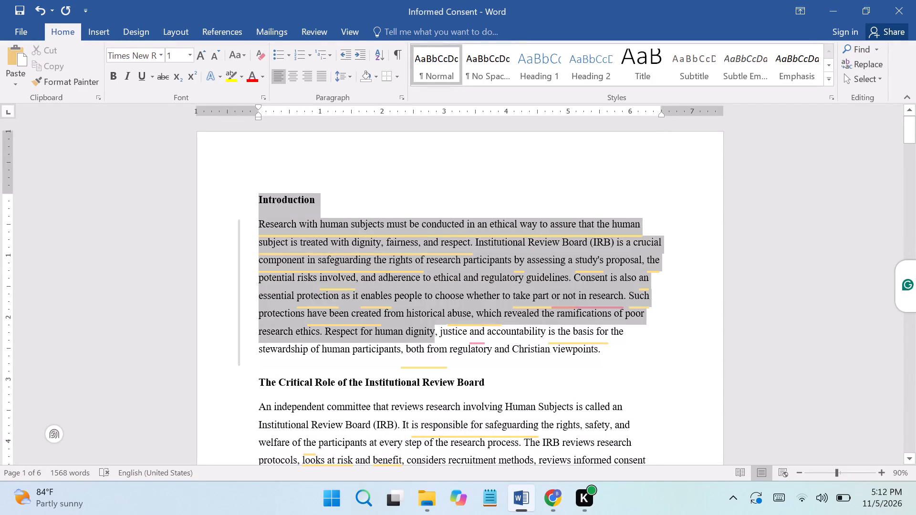
{"action": "left_click_drag", "start_coordinate": [429, 354], "coordinate": [499, 498]}
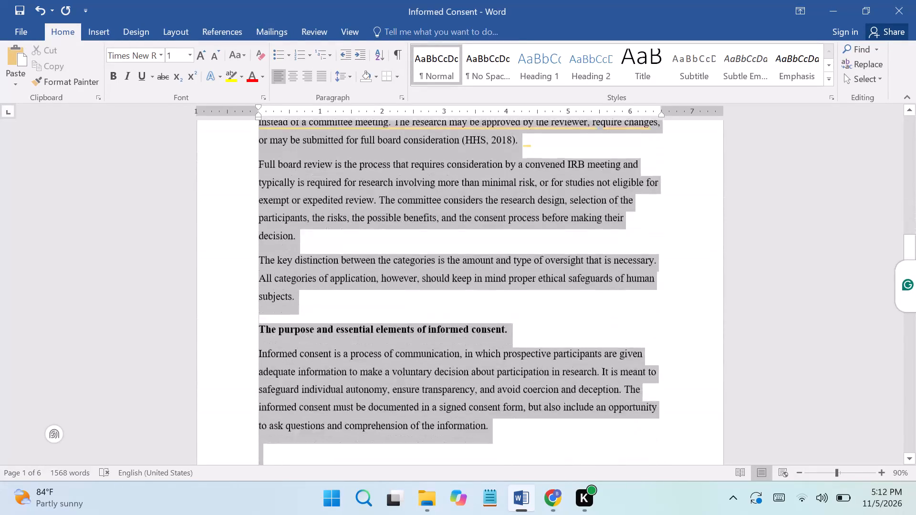
{"action": "left_click_drag", "start_coordinate": [499, 498], "coordinate": [508, 494]}
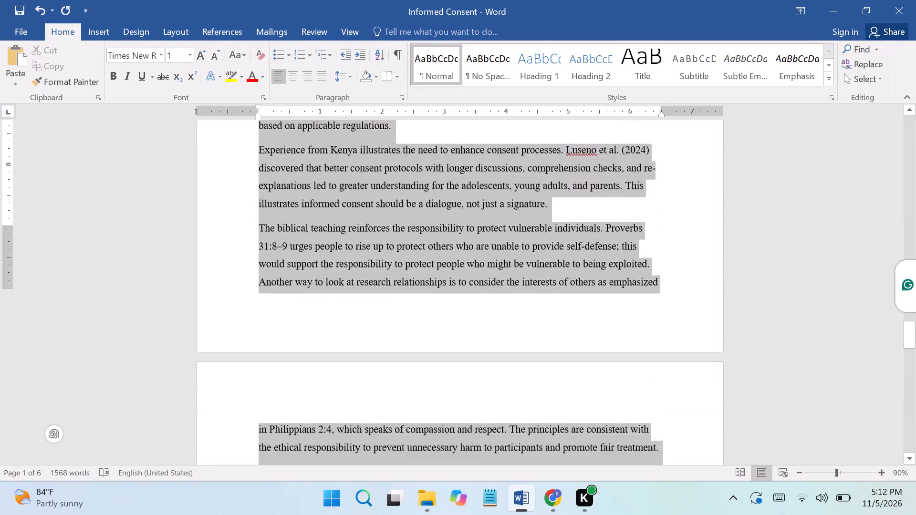
{"action": "left_click_drag", "start_coordinate": [508, 494], "coordinate": [454, 111]}
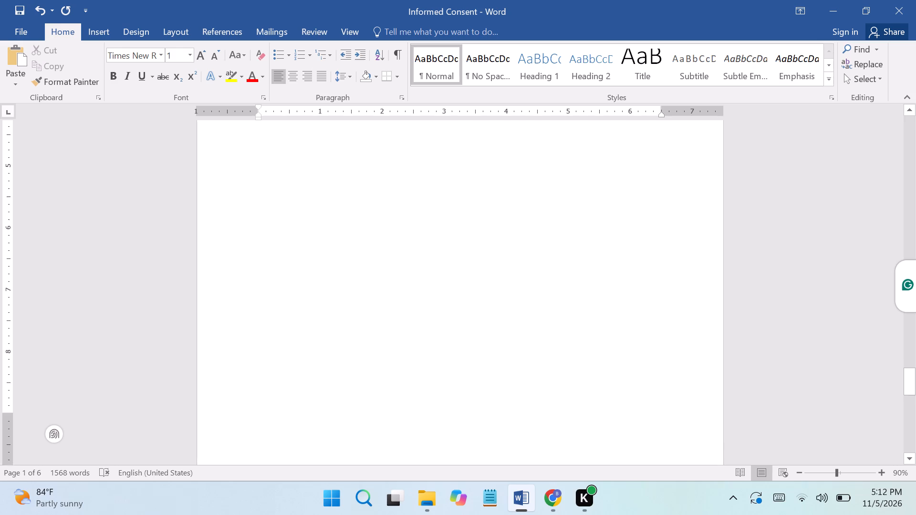
{"action": "left_click_drag", "start_coordinate": [454, 111], "coordinate": [512, 248]}
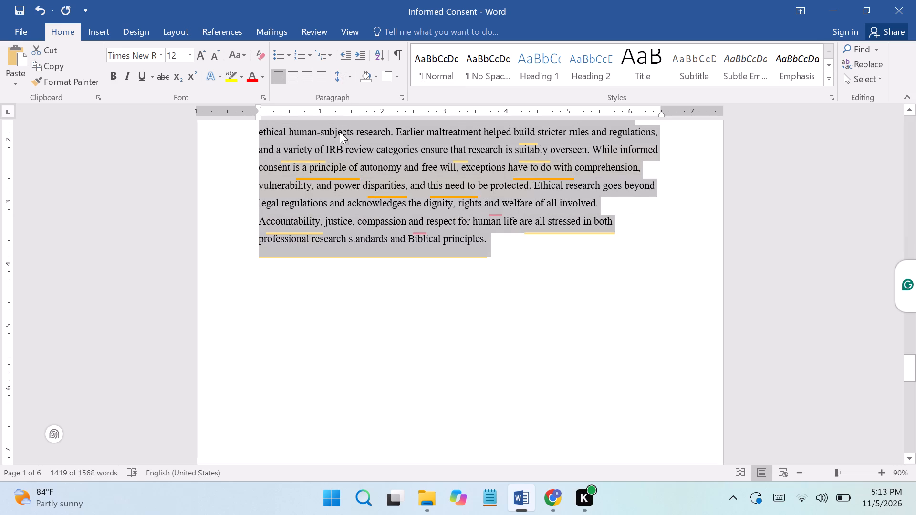
{"action": "left_click", "coordinate": [353, 73]}
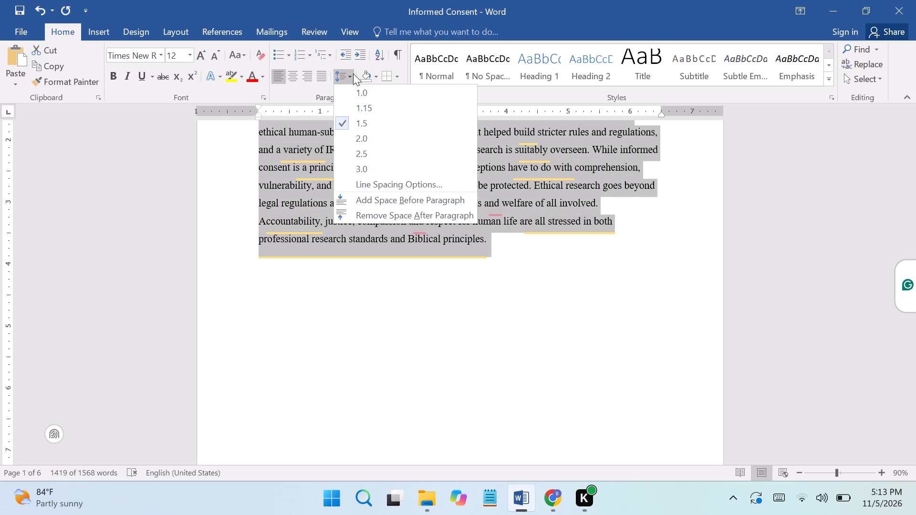
{"action": "left_click", "coordinate": [360, 106]}
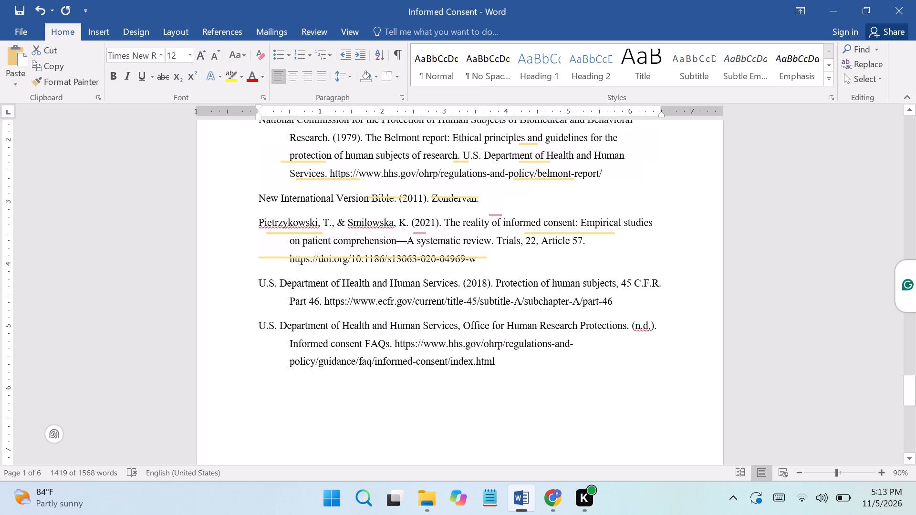
{"action": "scroll", "coordinate": [545, 350], "scroll_direction": "up", "scroll_amount": 12}
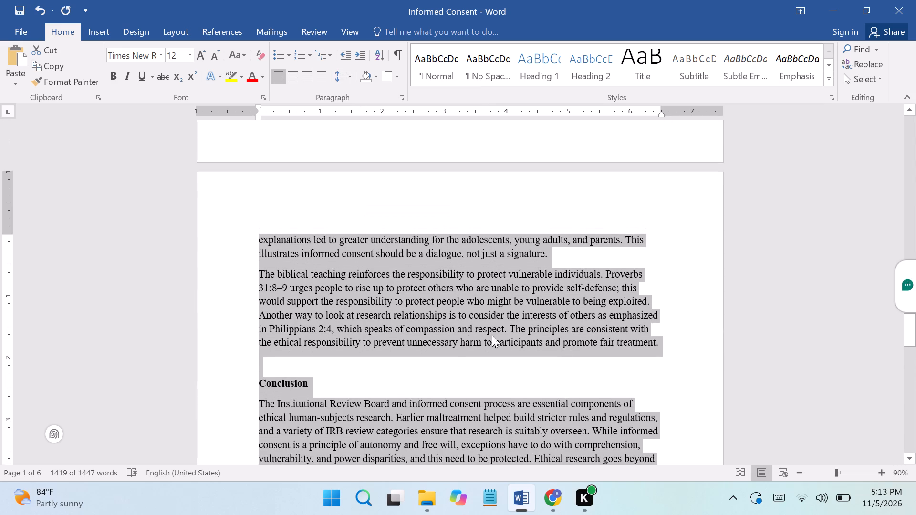
{"action": "left_click", "coordinate": [446, 377]}
Ignore once the passive voice suggestion in the sentence beginning "Research proposals are submitted to IRB".
{"action": "scroll", "coordinate": [446, 377], "scroll_direction": "up", "scroll_amount": 20}
{"action": "scroll", "coordinate": [446, 377], "scroll_direction": "up", "scroll_amount": 8}
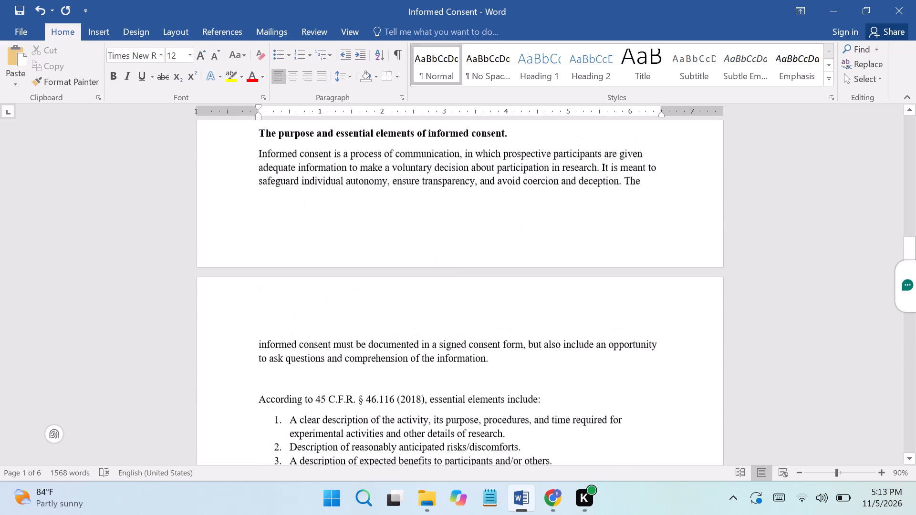
{"action": "scroll", "coordinate": [446, 377], "scroll_direction": "up", "scroll_amount": 19}
{"action": "scroll", "coordinate": [446, 377], "scroll_direction": "down", "scroll_amount": 2}
{"action": "left_click", "coordinate": [364, 373]}
{"action": "right_click", "coordinate": [364, 373]}
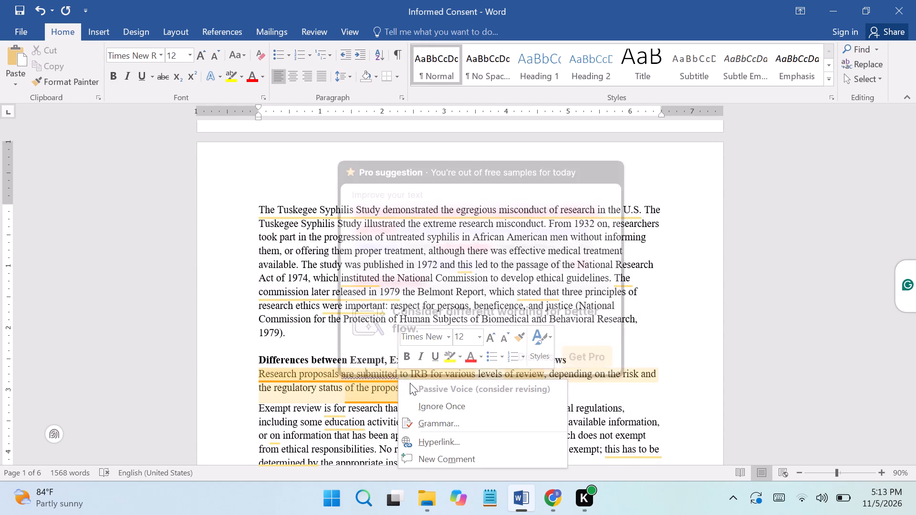
{"action": "left_click", "coordinate": [428, 402]}
{"action": "left_click", "coordinate": [466, 274]}
Check the line spacing and page breaks from the Introduction section down to the numbered list of essential consent elements.
{"action": "scroll", "coordinate": [383, 370], "scroll_direction": "up", "scroll_amount": 5}
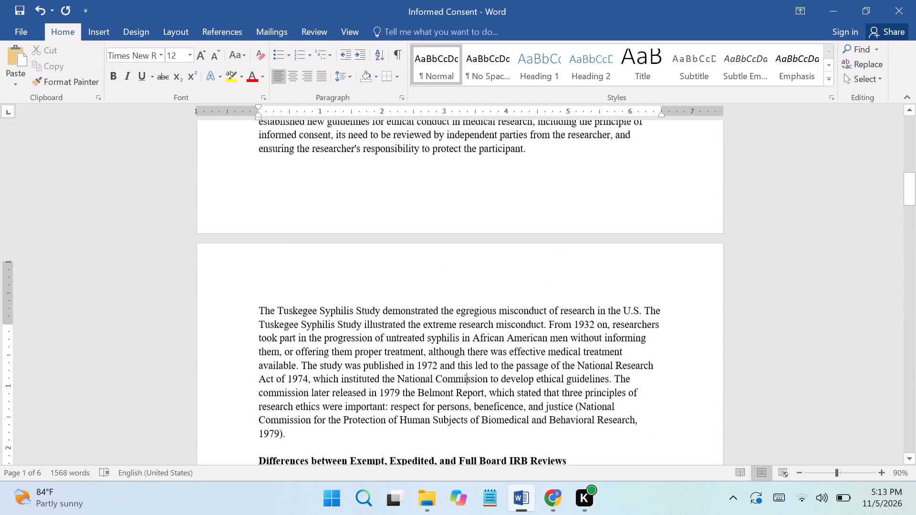
{"action": "scroll", "coordinate": [383, 370], "scroll_direction": "up", "scroll_amount": 20}
{"action": "scroll", "coordinate": [383, 370], "scroll_direction": "up", "scroll_amount": 11}
{"action": "scroll", "coordinate": [383, 370], "scroll_direction": "down", "scroll_amount": 5}
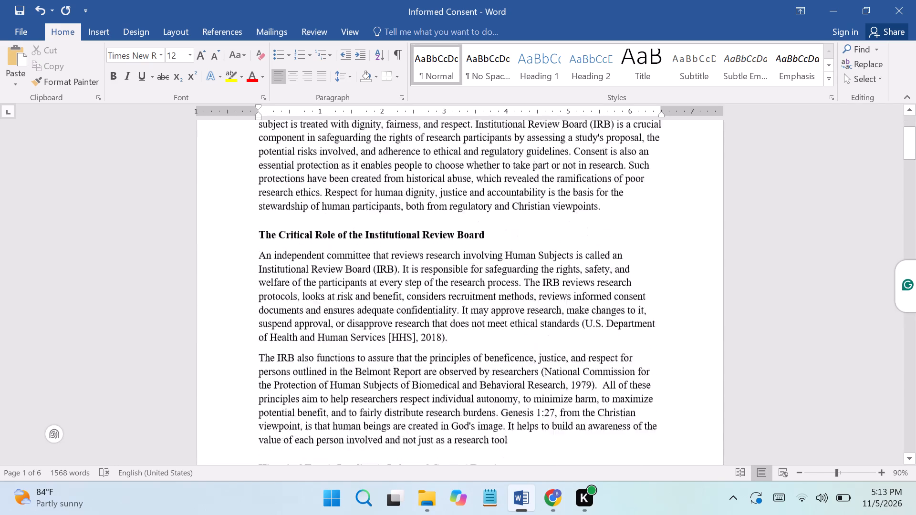
{"action": "scroll", "coordinate": [396, 364], "scroll_direction": "down", "scroll_amount": 20}
{"action": "scroll", "coordinate": [404, 381], "scroll_direction": "down", "scroll_amount": 6}
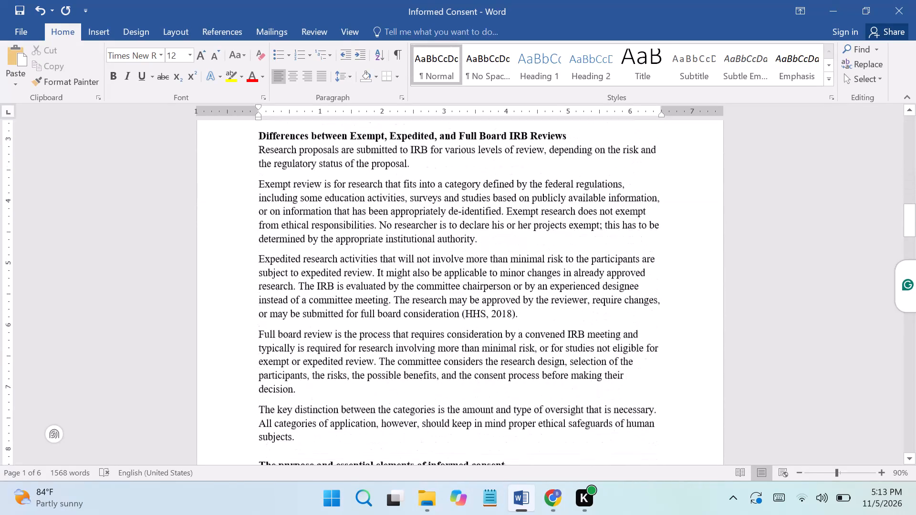
{"action": "scroll", "coordinate": [404, 382], "scroll_direction": "down", "scroll_amount": 15}
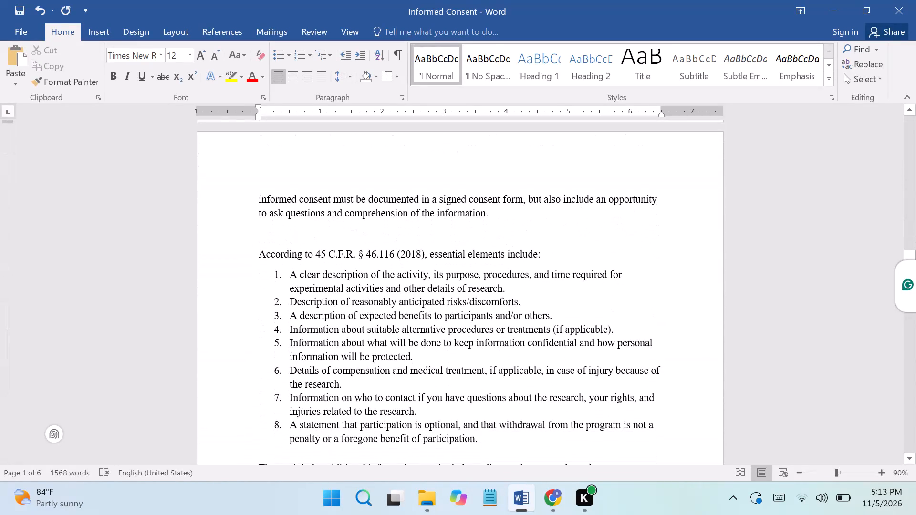
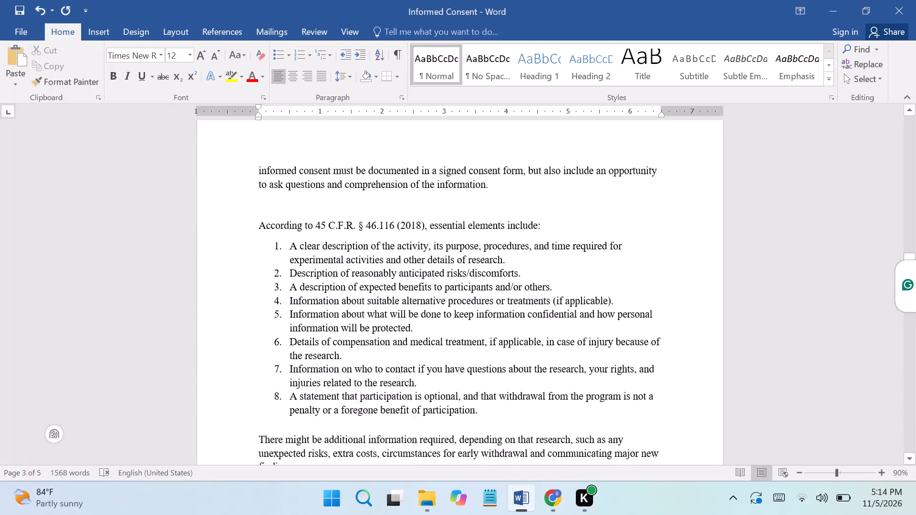
Check the spacing and page breaks from the numbered list of essential elements through the end of the Conclusion.
{"action": "scroll", "coordinate": [415, 334], "scroll_direction": "down", "scroll_amount": 9}
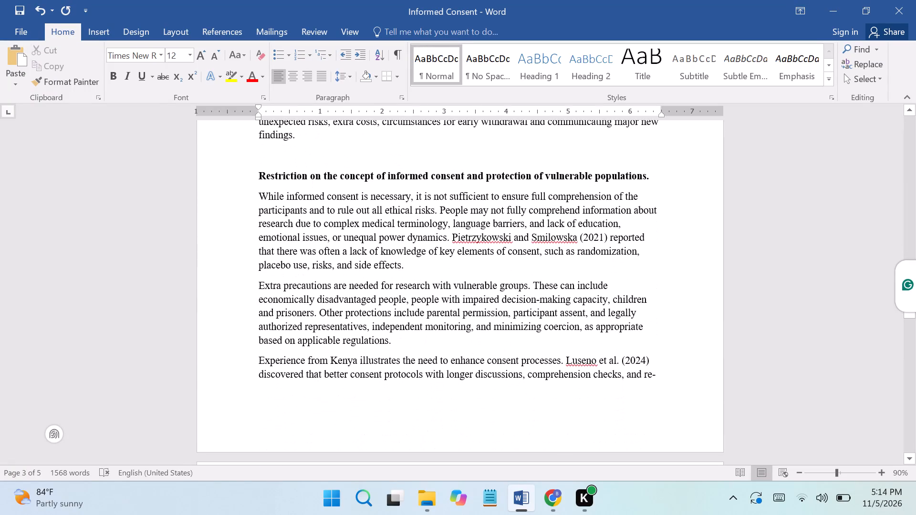
{"action": "left_click", "coordinate": [508, 421]}
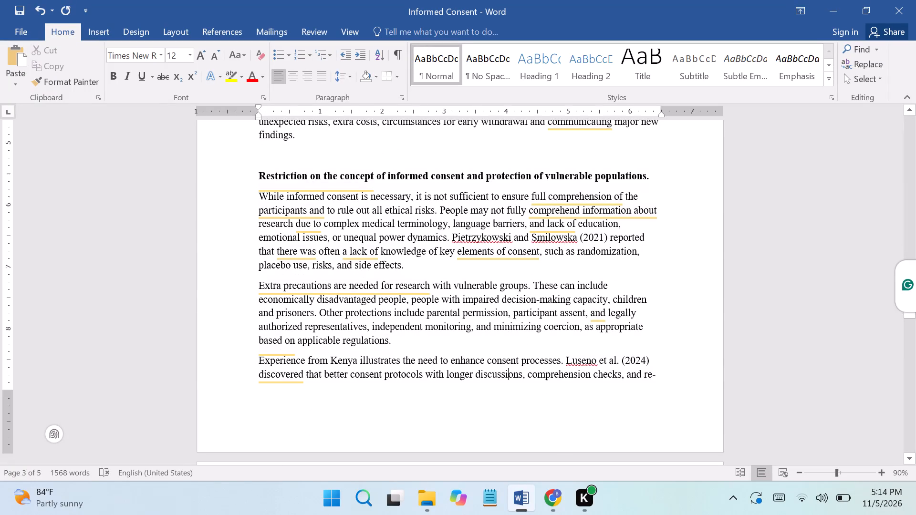
{"action": "scroll", "coordinate": [479, 404], "scroll_direction": "down", "scroll_amount": 17}
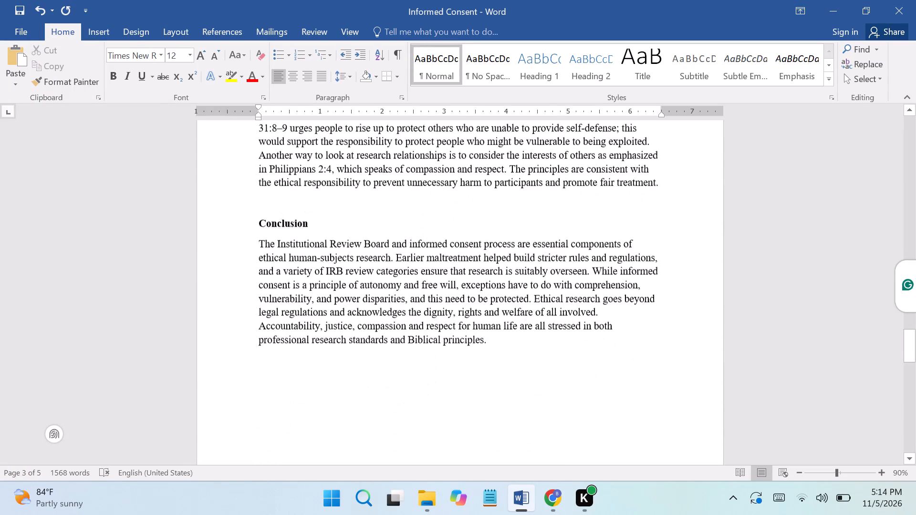
{"action": "scroll", "coordinate": [480, 412], "scroll_direction": "down", "scroll_amount": 12}
{"action": "scroll", "coordinate": [480, 415], "scroll_direction": "up", "scroll_amount": 13}
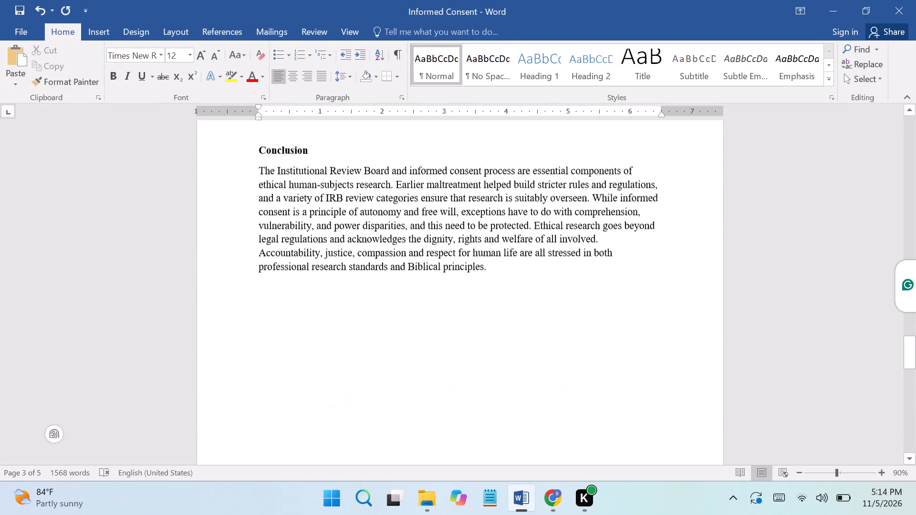
{"action": "scroll", "coordinate": [480, 416], "scroll_direction": "up", "scroll_amount": 6}
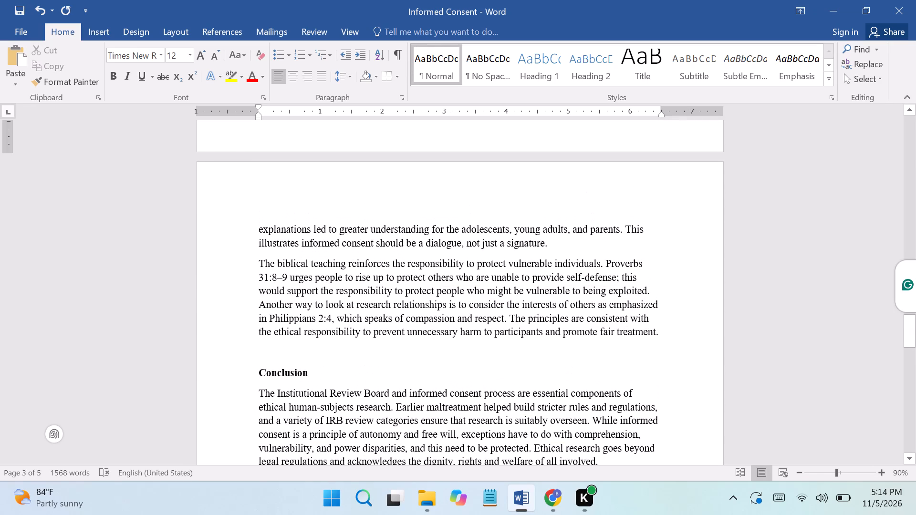
{"action": "left_click", "coordinate": [274, 353]}
{"action": "left_click", "coordinate": [442, 373]}
{"action": "scroll", "coordinate": [442, 373], "scroll_direction": "down", "scroll_amount": 5}
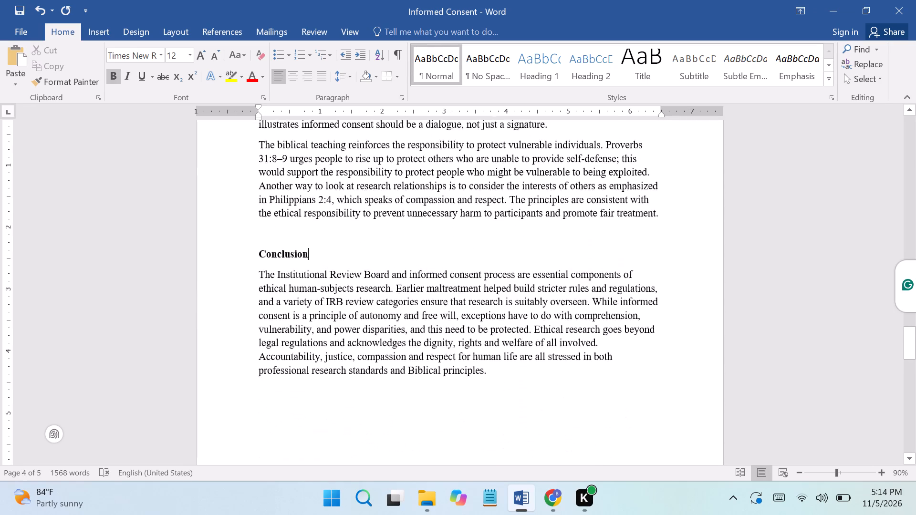
{"action": "scroll", "coordinate": [443, 377], "scroll_direction": "down", "scroll_amount": 6}
Accept the suggested series commas before "and" after "rights" and after "compassion" in the Conclusion paragraph.
{"action": "scroll", "coordinate": [449, 397], "scroll_direction": "up", "scroll_amount": 1}
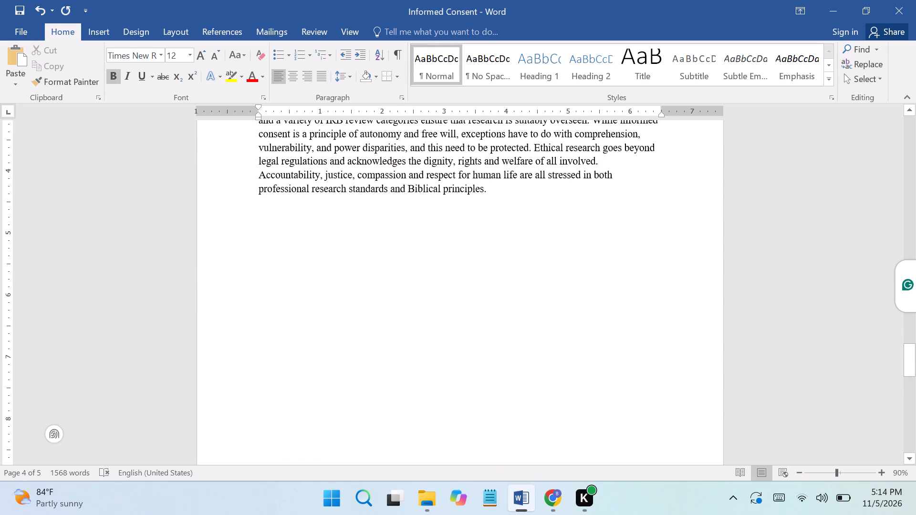
{"action": "scroll", "coordinate": [466, 370], "scroll_direction": "up", "scroll_amount": 2}
{"action": "left_click", "coordinate": [493, 219]}
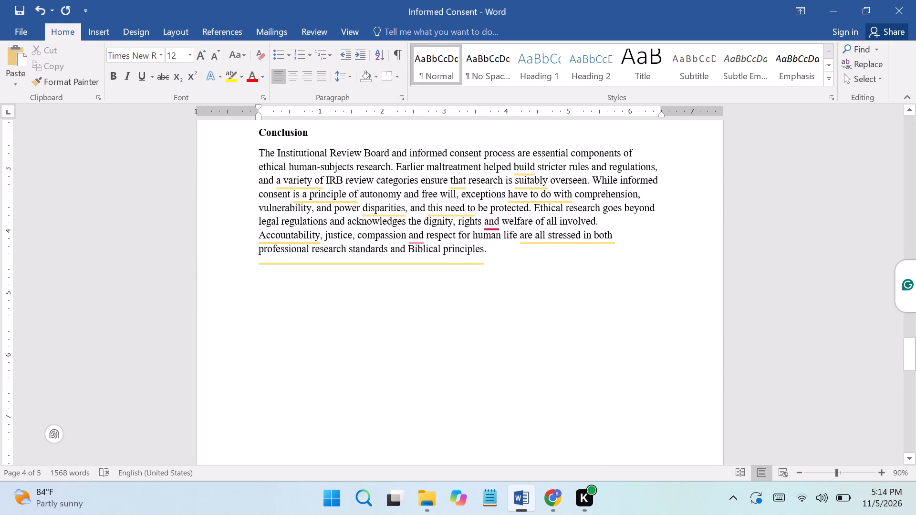
{"action": "left_click", "coordinate": [492, 227]}
{"action": "left_click", "coordinate": [517, 269]}
{"action": "scroll", "coordinate": [510, 275], "scroll_direction": "up", "scroll_amount": 2}
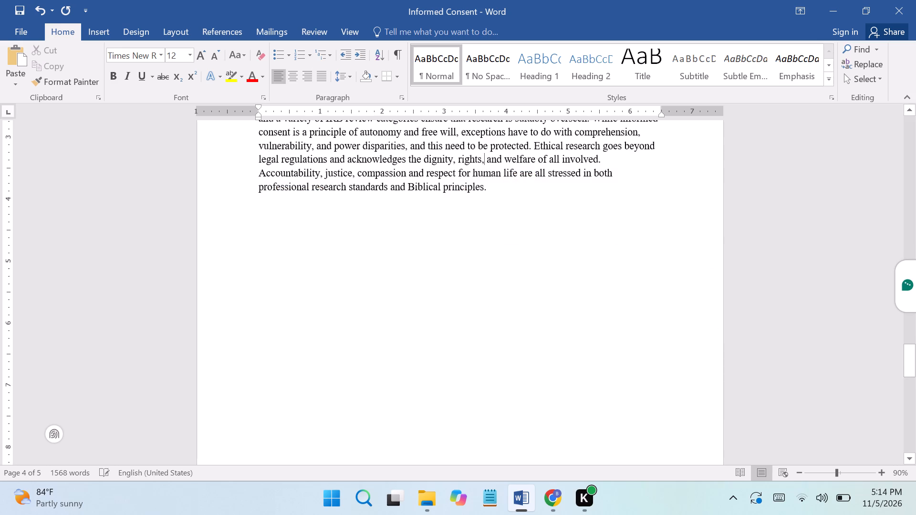
{"action": "scroll", "coordinate": [510, 275], "scroll_direction": "up", "scroll_amount": 1}
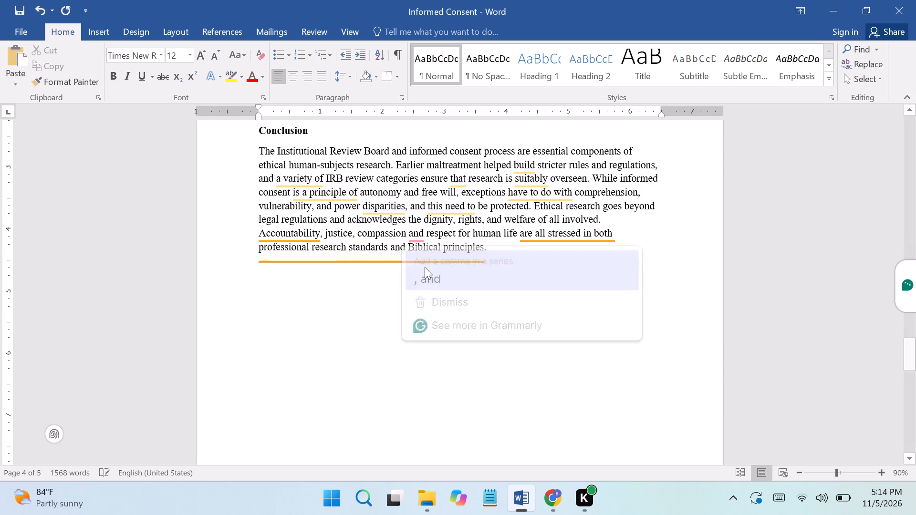
{"action": "left_click", "coordinate": [415, 234]}
{"action": "left_click", "coordinate": [433, 275]}
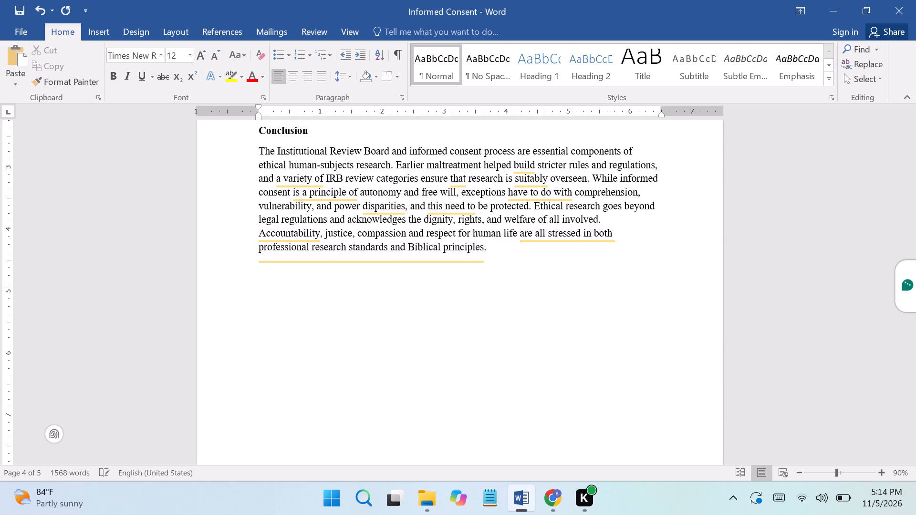
Ignore once the grammar suggestion on "are all stressed" in the last sentence of the Conclusion.
{"action": "scroll", "coordinate": [428, 290], "scroll_direction": "up", "scroll_amount": 4}
{"action": "left_click", "coordinate": [521, 281]}
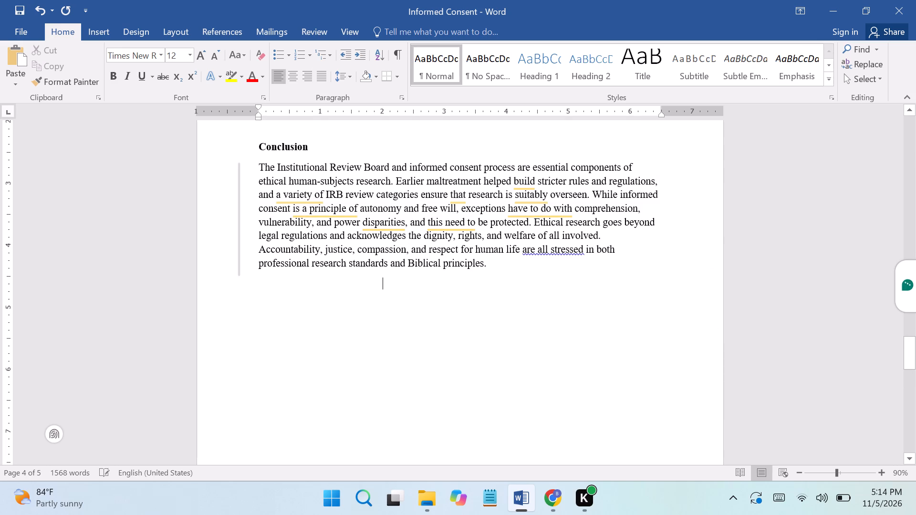
{"action": "left_click", "coordinate": [556, 250]}
{"action": "right_click", "coordinate": [558, 251]}
{"action": "left_click", "coordinate": [624, 284]}
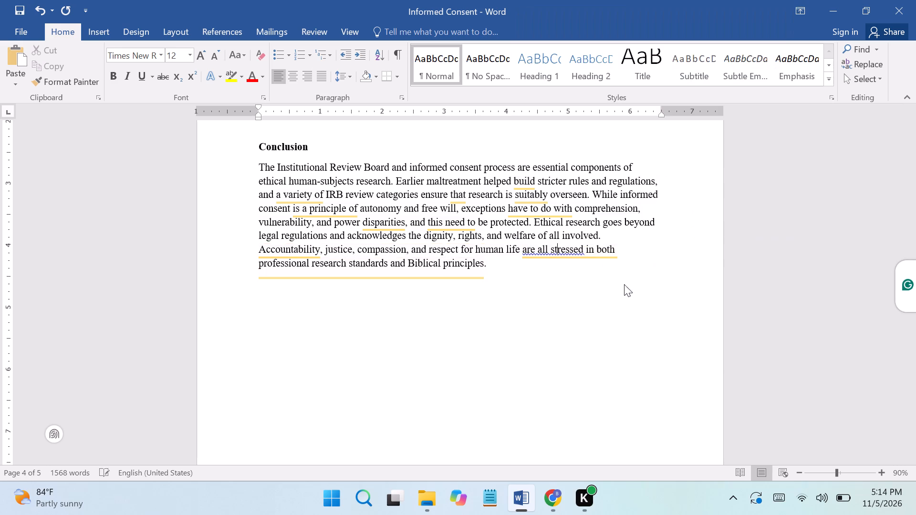
Accept the suggested removal of the flagged word "up" from "rise up to protect" in the biblical teaching paragraph.
{"action": "scroll", "coordinate": [530, 336], "scroll_direction": "up", "scroll_amount": 5}
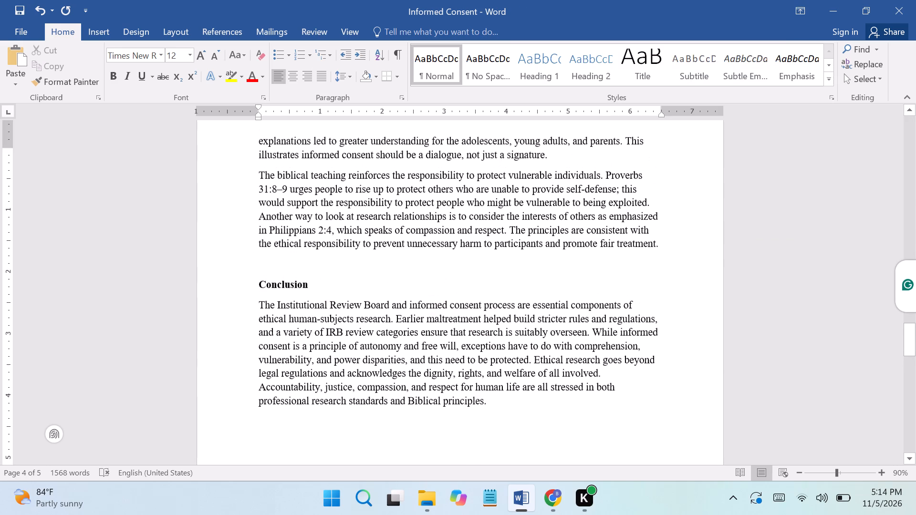
{"action": "scroll", "coordinate": [462, 396], "scroll_direction": "up", "scroll_amount": 3}
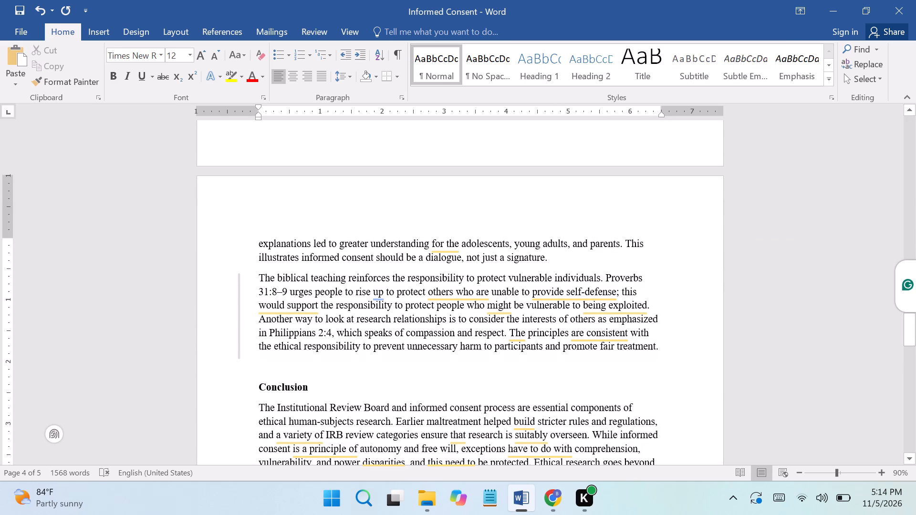
{"action": "left_click", "coordinate": [464, 319]}
{"action": "left_click", "coordinate": [380, 297]}
{"action": "left_click", "coordinate": [418, 335]}
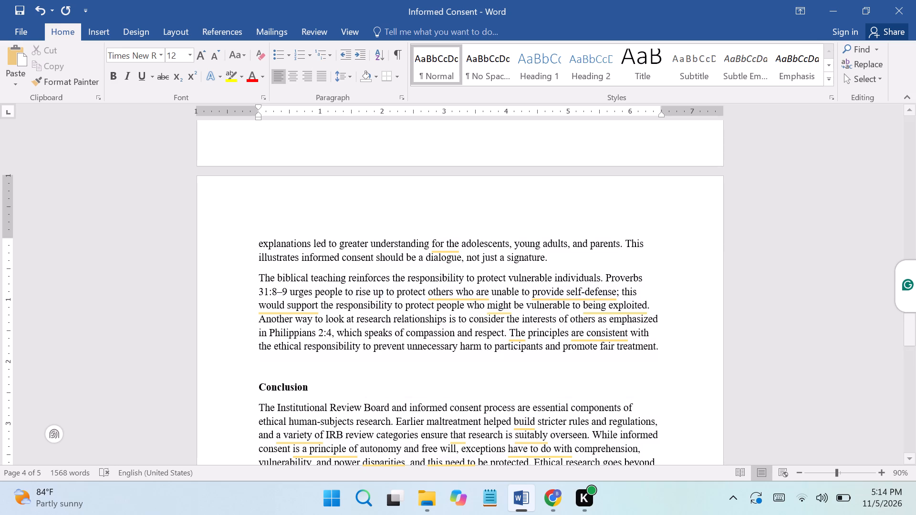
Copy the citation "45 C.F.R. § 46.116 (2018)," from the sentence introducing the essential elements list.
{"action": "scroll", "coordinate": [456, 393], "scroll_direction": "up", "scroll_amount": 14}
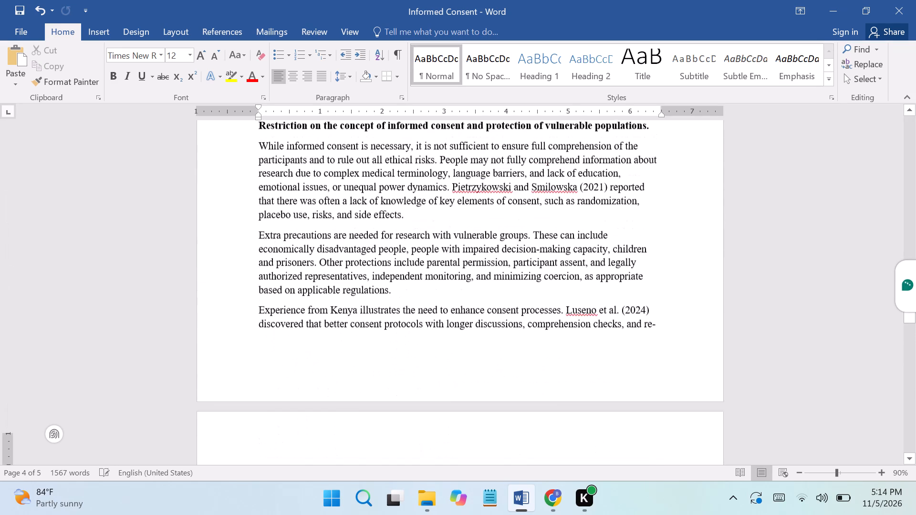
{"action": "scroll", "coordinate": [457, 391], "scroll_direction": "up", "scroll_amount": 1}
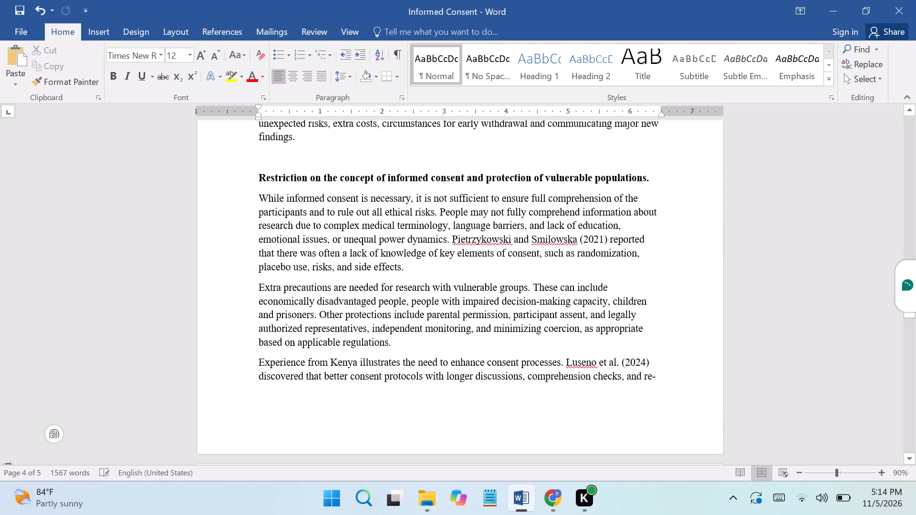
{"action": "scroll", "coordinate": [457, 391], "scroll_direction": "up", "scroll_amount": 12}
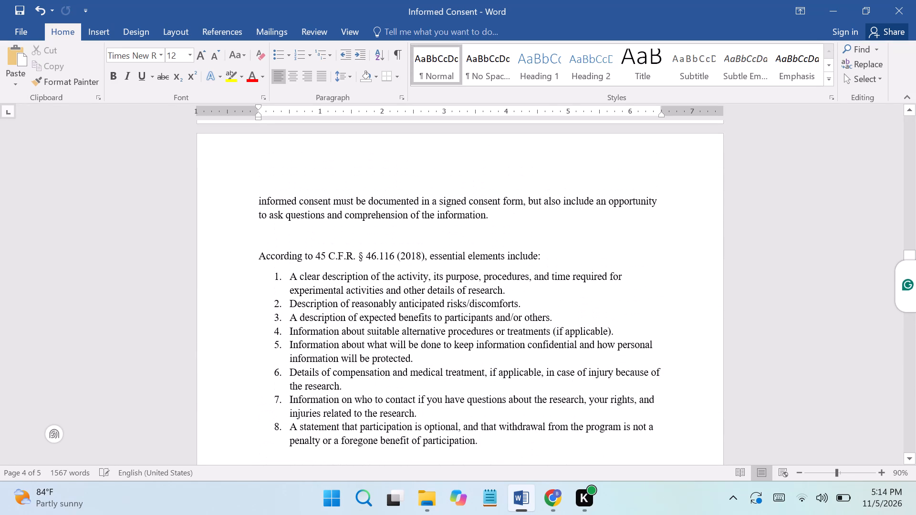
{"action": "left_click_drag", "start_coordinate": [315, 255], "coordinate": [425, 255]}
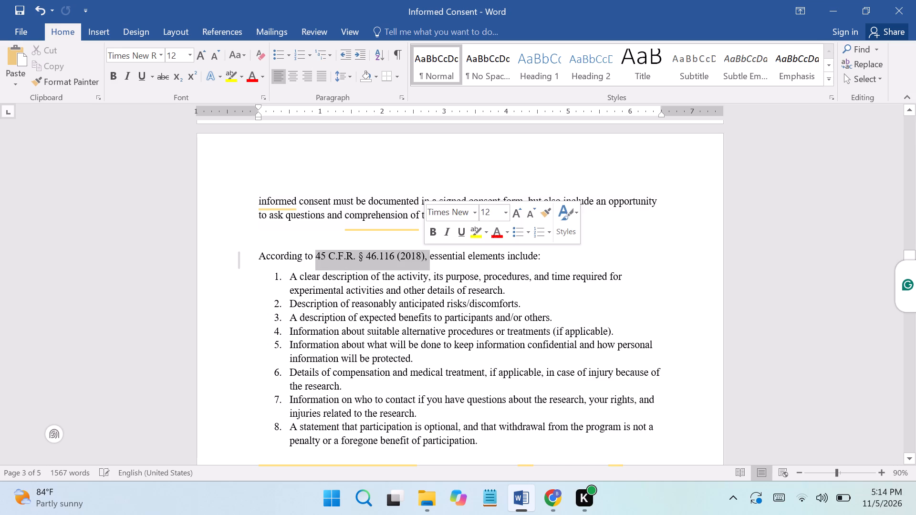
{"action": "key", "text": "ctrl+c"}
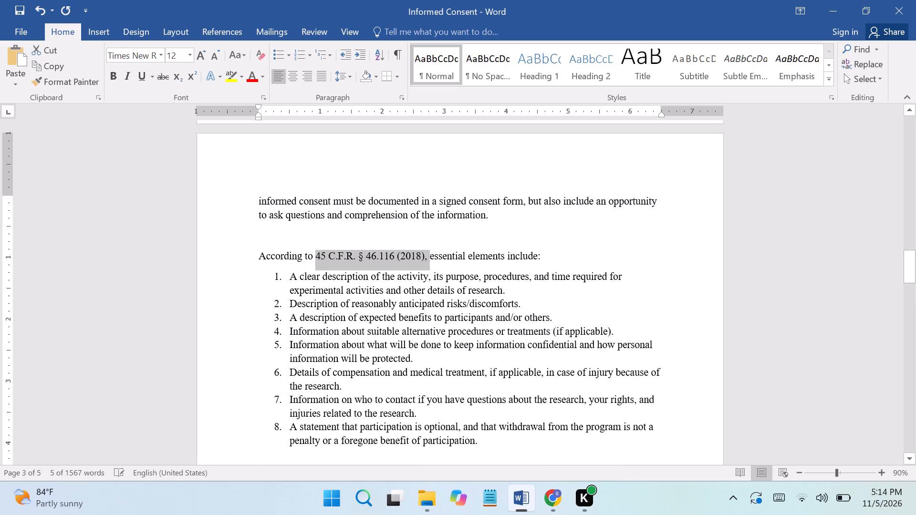
Copy "U.S. Department of Health and Human Services. (2018)." from the Protection of human subjects entry on the Reference page.
{"action": "scroll", "coordinate": [432, 296], "scroll_direction": "down", "scroll_amount": 11}
{"action": "scroll", "coordinate": [437, 315], "scroll_direction": "up", "scroll_amount": 9}
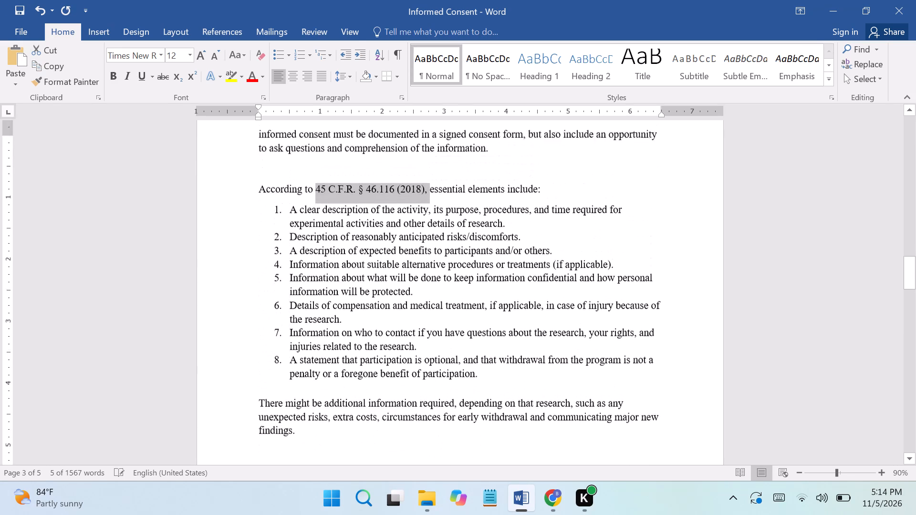
{"action": "scroll", "coordinate": [438, 315], "scroll_direction": "down", "scroll_amount": 20}
{"action": "scroll", "coordinate": [438, 315], "scroll_direction": "down", "scroll_amount": 13}
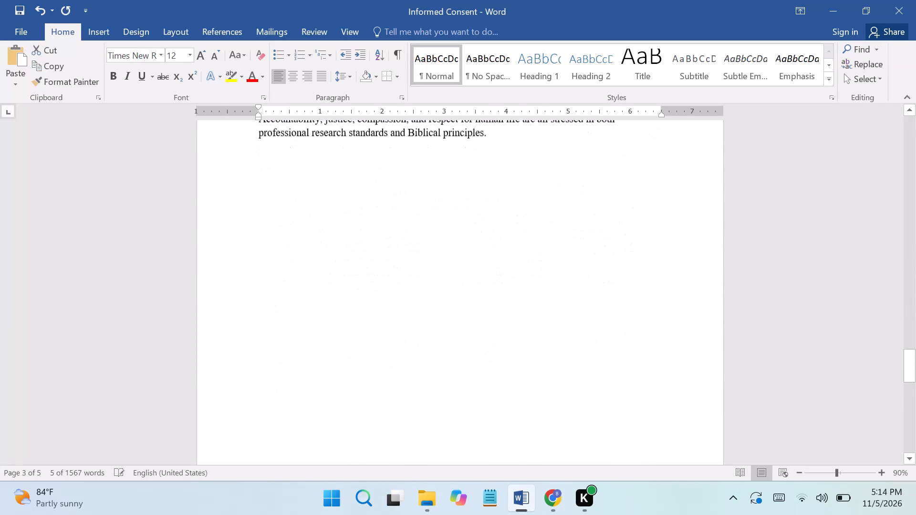
{"action": "scroll", "coordinate": [435, 336], "scroll_direction": "down", "scroll_amount": 9}
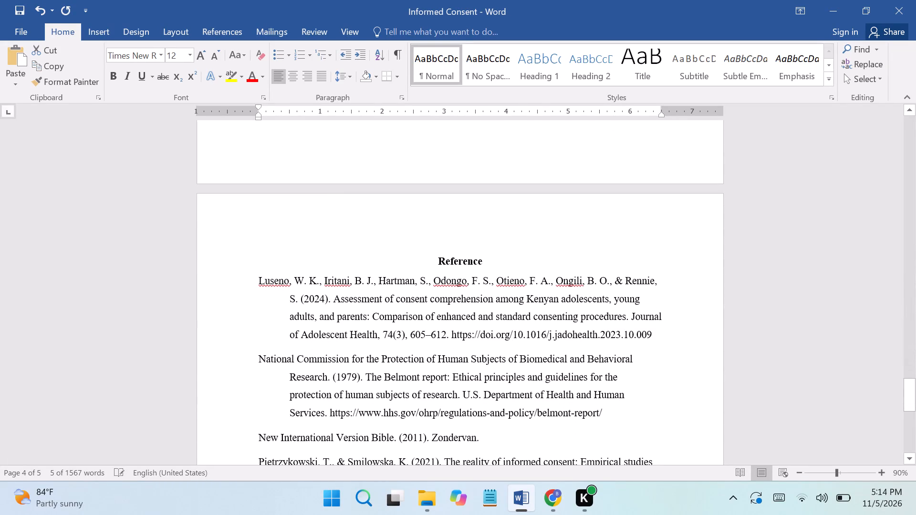
{"action": "scroll", "coordinate": [566, 317], "scroll_direction": "down", "scroll_amount": 1}
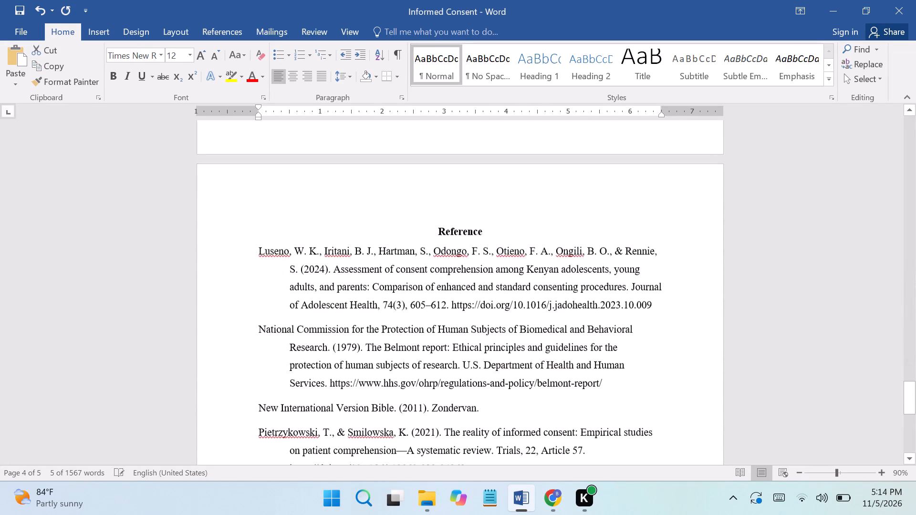
{"action": "scroll", "coordinate": [566, 317], "scroll_direction": "down", "scroll_amount": 4}
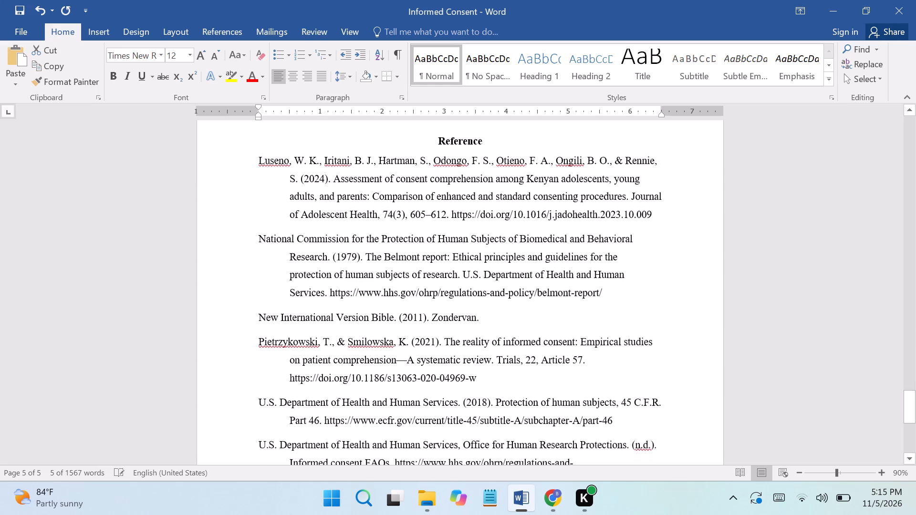
{"action": "scroll", "coordinate": [566, 319], "scroll_direction": "down", "scroll_amount": 1}
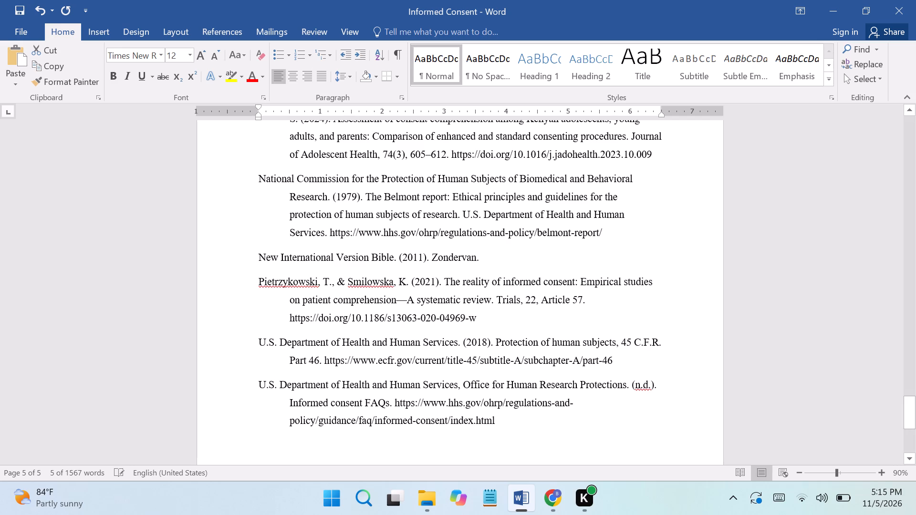
{"action": "left_click_drag", "start_coordinate": [259, 343], "coordinate": [496, 349]}
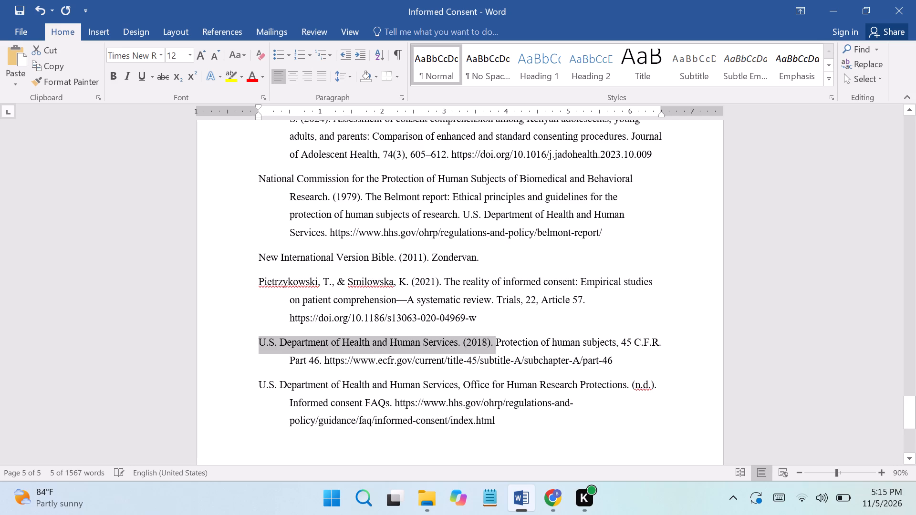
{"action": "left_click_drag", "start_coordinate": [496, 349], "coordinate": [494, 349]}
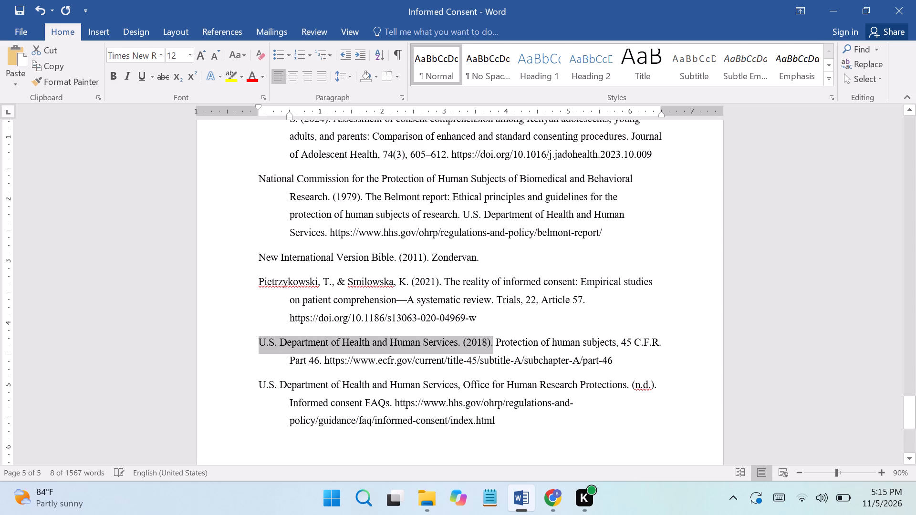
{"action": "key", "text": "ctrl+c"}
Replace "45 C.F.R. § 46.116 (2018)" before the essential elements list with the copied Health and Human Services citation, deleting its extra final period.
{"action": "scroll", "coordinate": [464, 417], "scroll_direction": "up", "scroll_amount": 15}
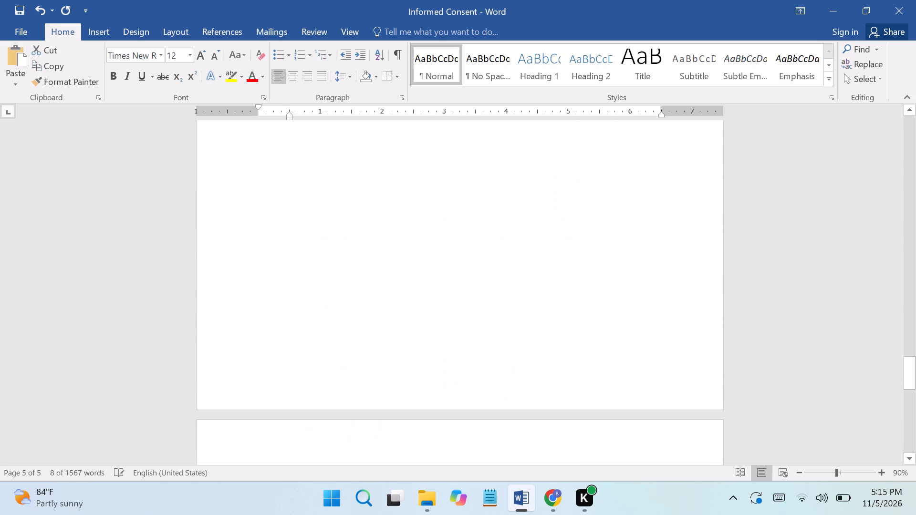
{"action": "scroll", "coordinate": [420, 385], "scroll_direction": "up", "scroll_amount": 20}
{"action": "scroll", "coordinate": [420, 385], "scroll_direction": "up", "scroll_amount": 11}
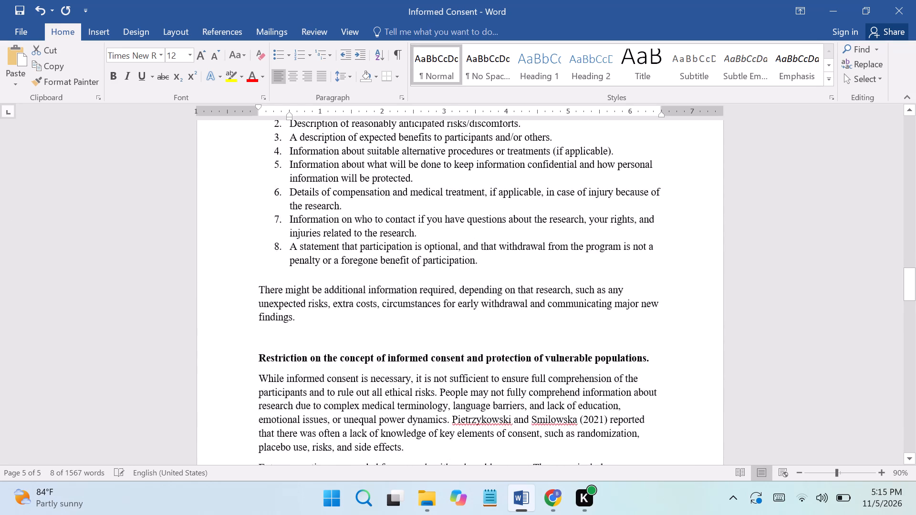
{"action": "scroll", "coordinate": [411, 387], "scroll_direction": "up", "scroll_amount": 4}
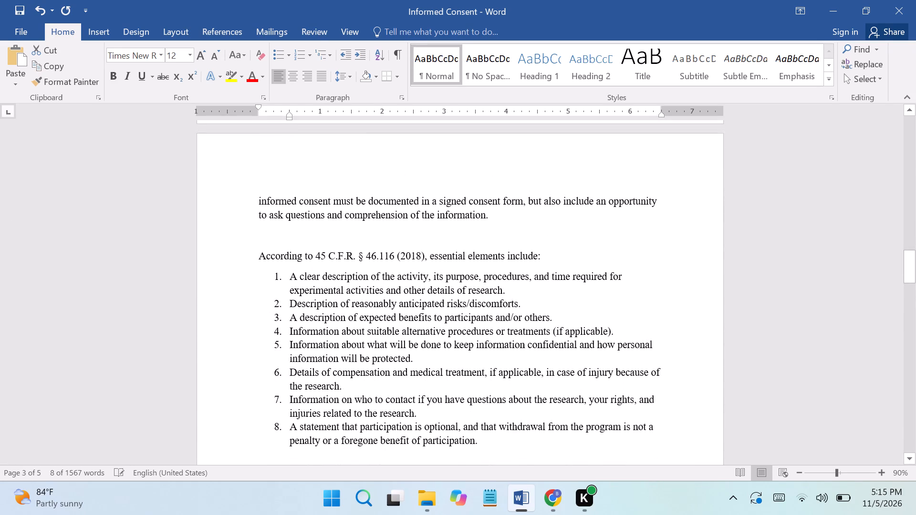
{"action": "left_click_drag", "start_coordinate": [318, 256], "coordinate": [418, 255]}
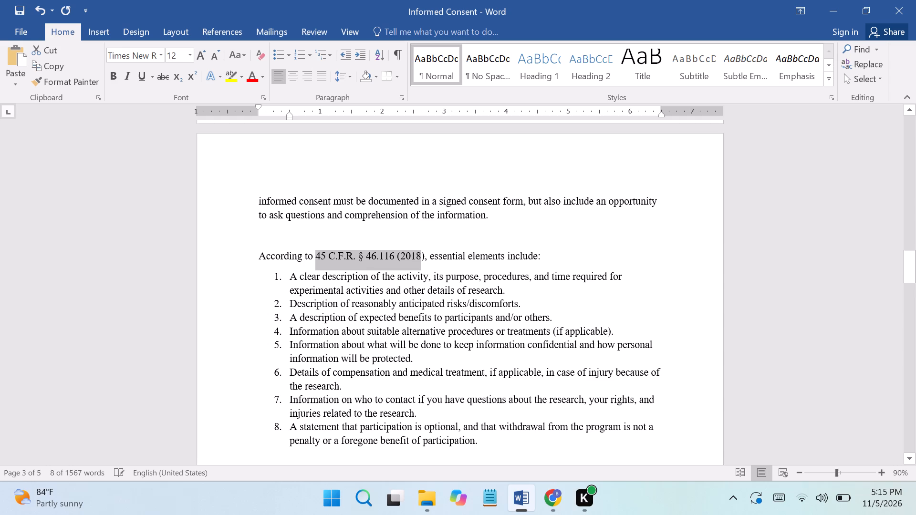
{"action": "left_click_drag", "start_coordinate": [418, 255], "coordinate": [425, 254]}
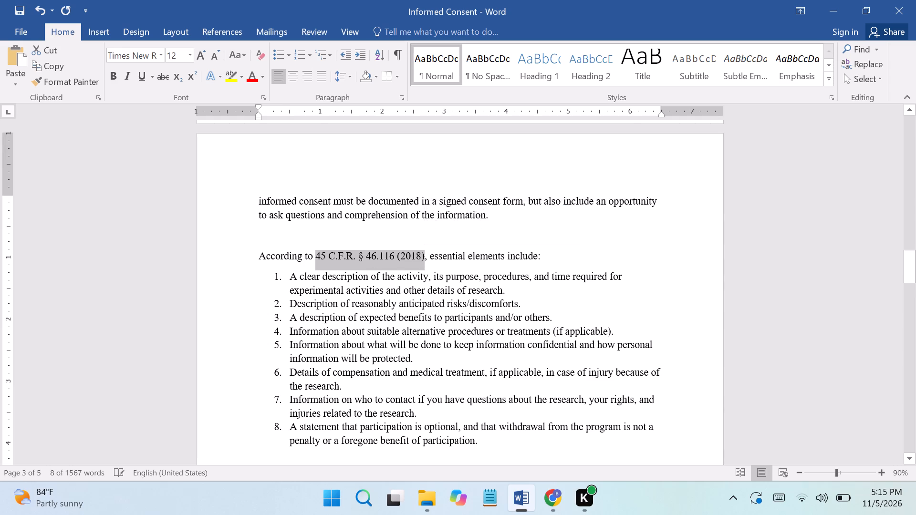
{"action": "right_click", "coordinate": [327, 259]}
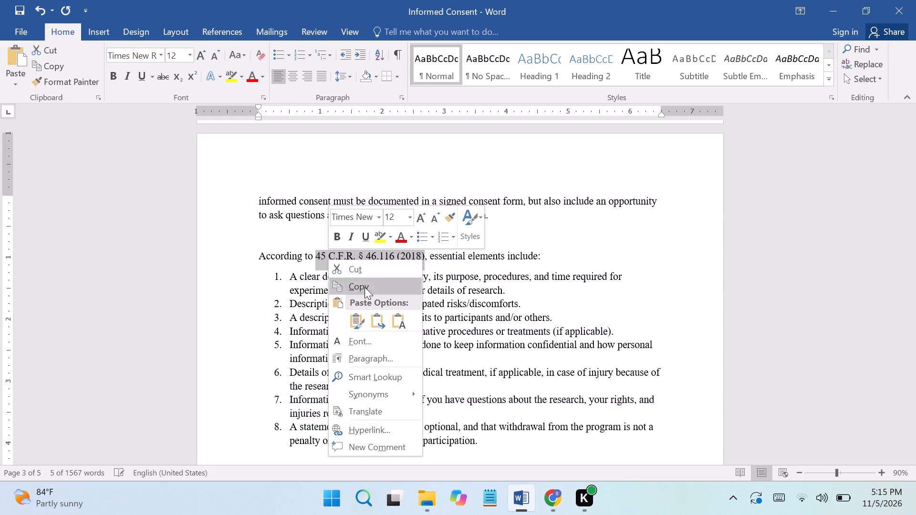
{"action": "left_click", "coordinate": [393, 316]}
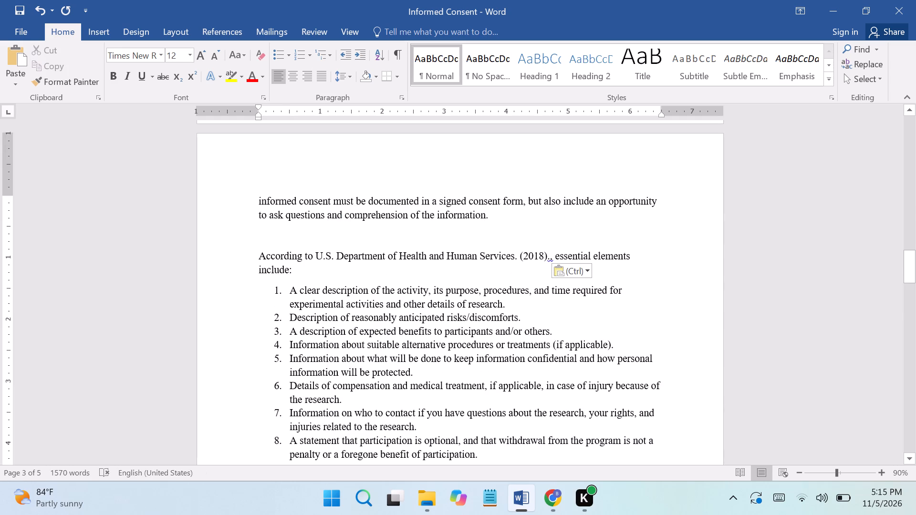
{"action": "key", "text": "BackSpace"}
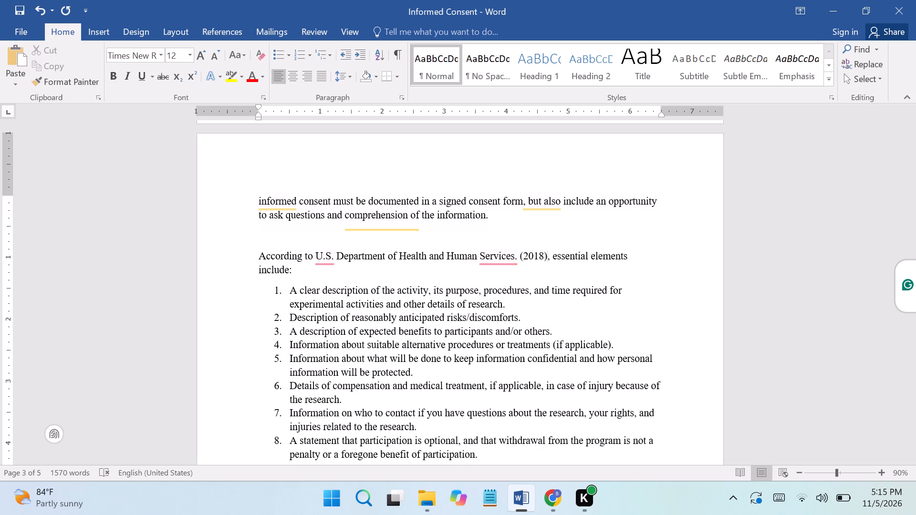
Accept the suggestion to insert "the" before "U.S. Department of Health and Human Services" in the sentence introducing the essential elements.
{"action": "left_click", "coordinate": [322, 258]}
{"action": "left_click", "coordinate": [356, 303]}
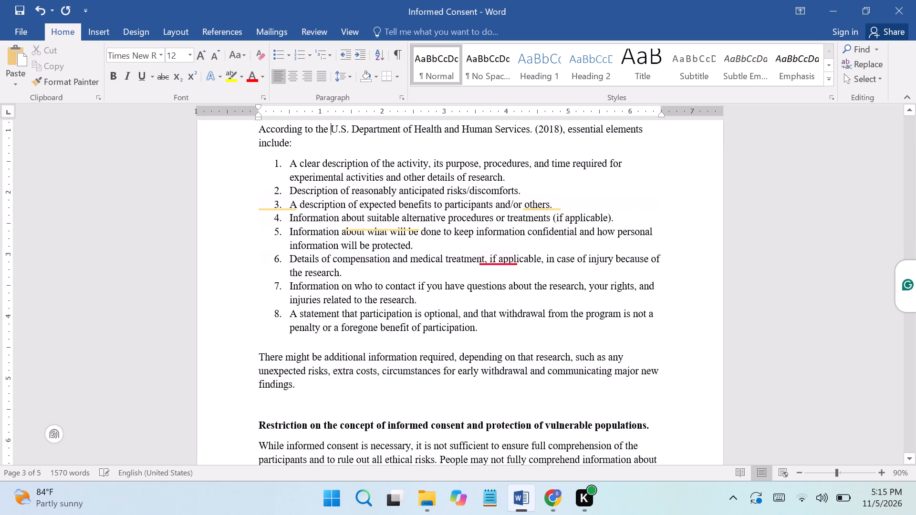
Ignore the grammar suggestion on "being exploited" in the biblical teaching paragraph.
{"action": "scroll", "coordinate": [506, 256], "scroll_direction": "up", "scroll_amount": 3}
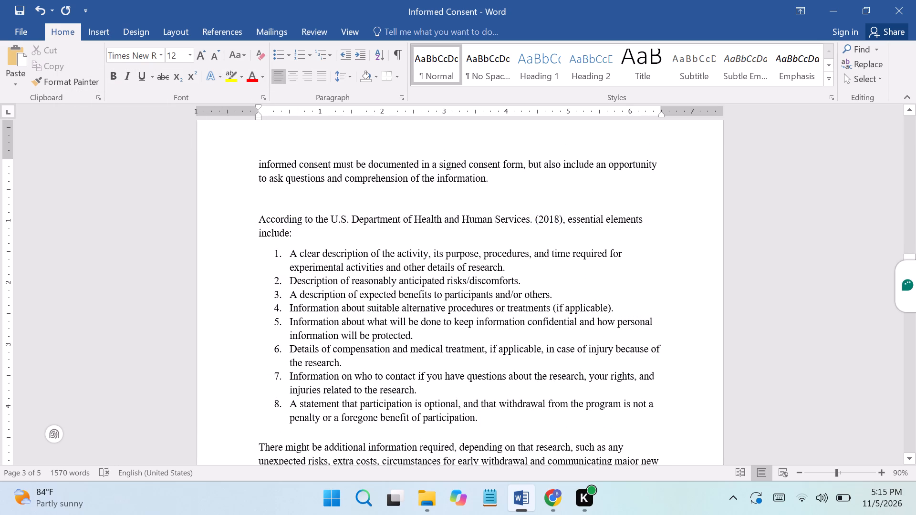
{"action": "scroll", "coordinate": [668, 223], "scroll_direction": "down", "scroll_amount": 20}
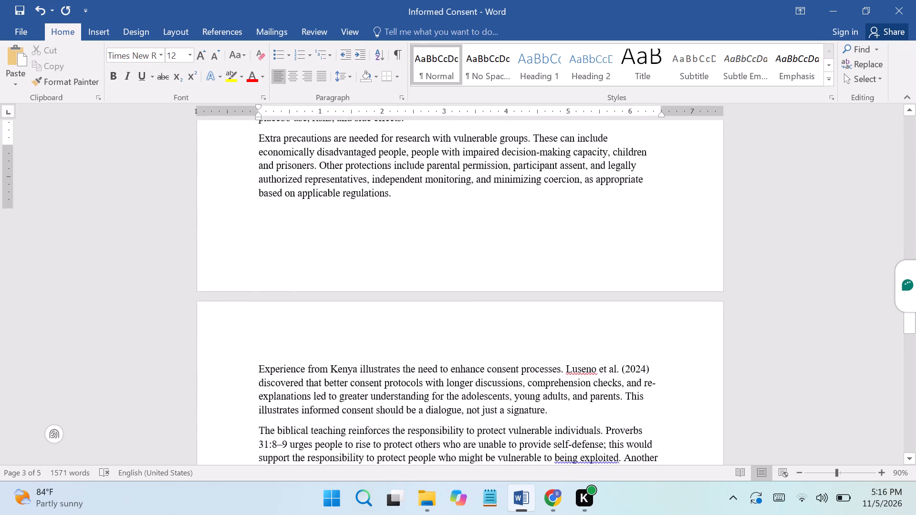
{"action": "scroll", "coordinate": [649, 249], "scroll_direction": "down", "scroll_amount": 2}
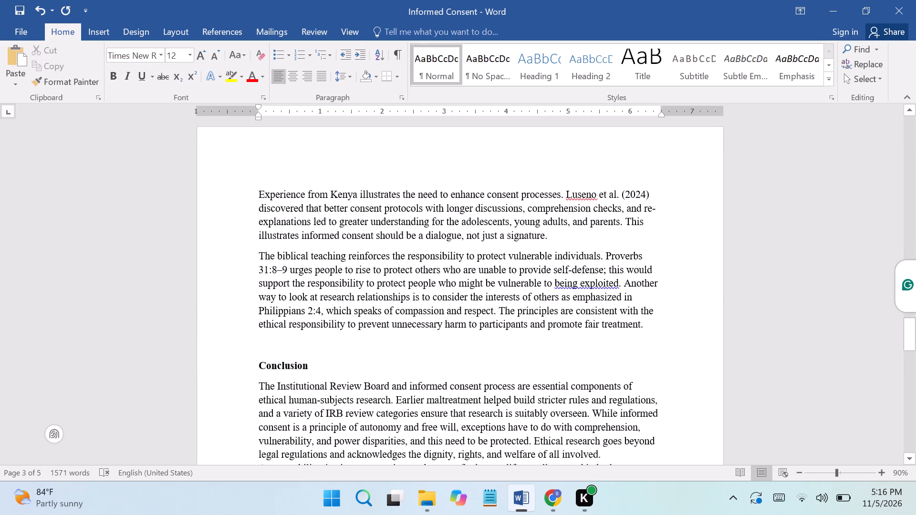
{"action": "left_click", "coordinate": [589, 255]}
{"action": "right_click", "coordinate": [590, 255]}
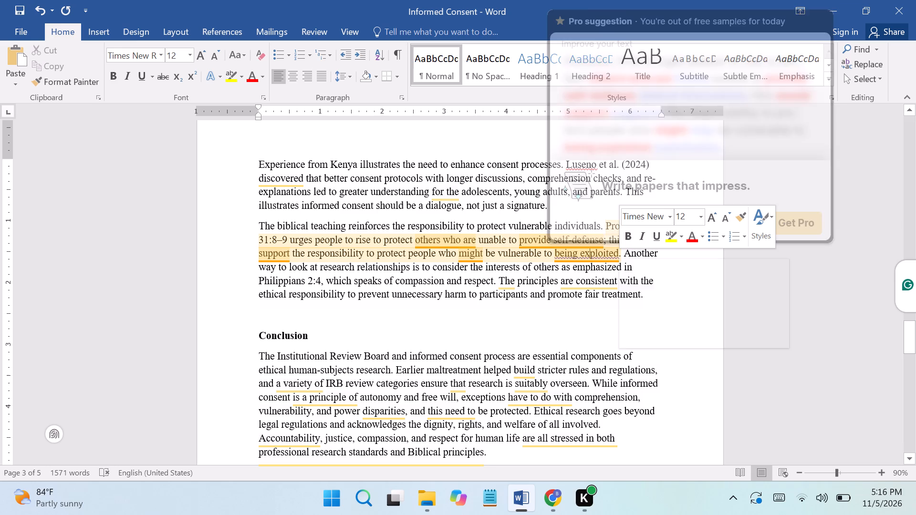
{"action": "left_click", "coordinate": [666, 284]}
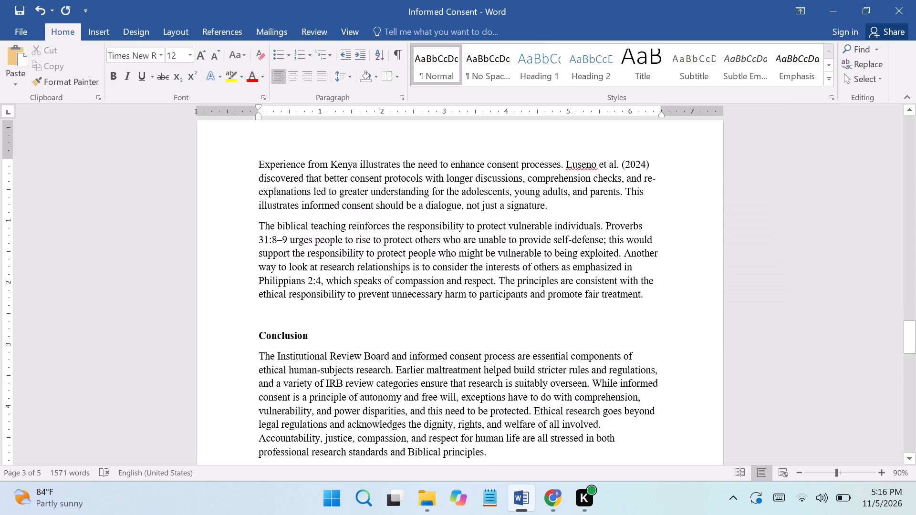
Review the document backwards from the biblical teaching paragraph to the Introduction, checking the citations, headings and spacing.
{"action": "scroll", "coordinate": [550, 259], "scroll_direction": "up", "scroll_amount": 8}
{"action": "scroll", "coordinate": [550, 259], "scroll_direction": "down", "scroll_amount": 4}
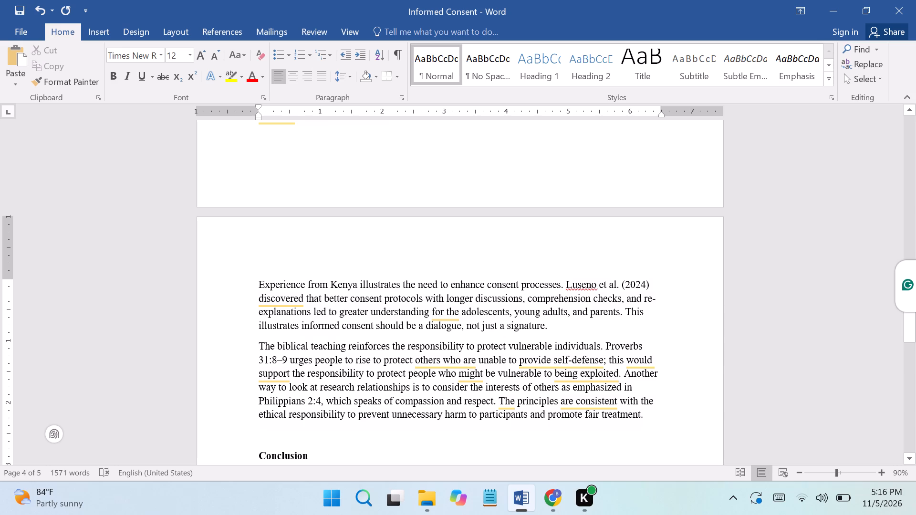
{"action": "scroll", "coordinate": [432, 309], "scroll_direction": "up", "scroll_amount": 16}
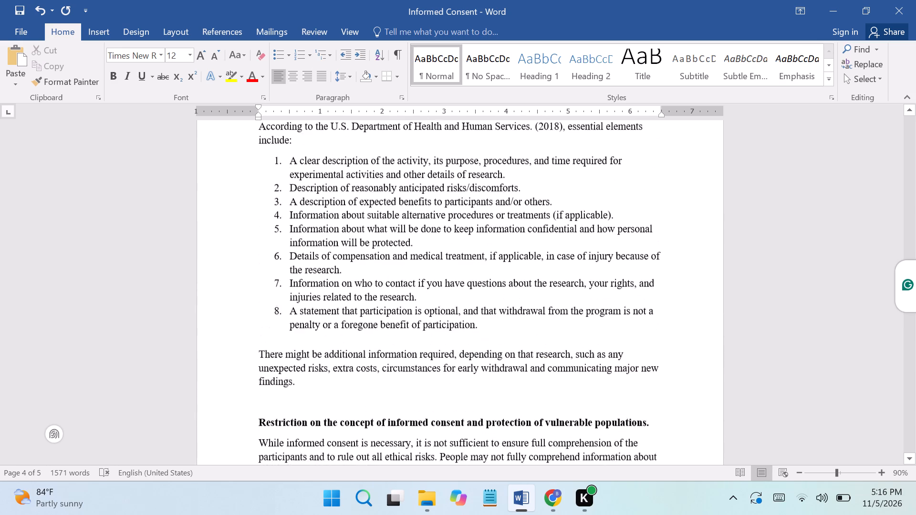
{"action": "scroll", "coordinate": [468, 314], "scroll_direction": "up", "scroll_amount": 19}
{"action": "left_click", "coordinate": [475, 282]}
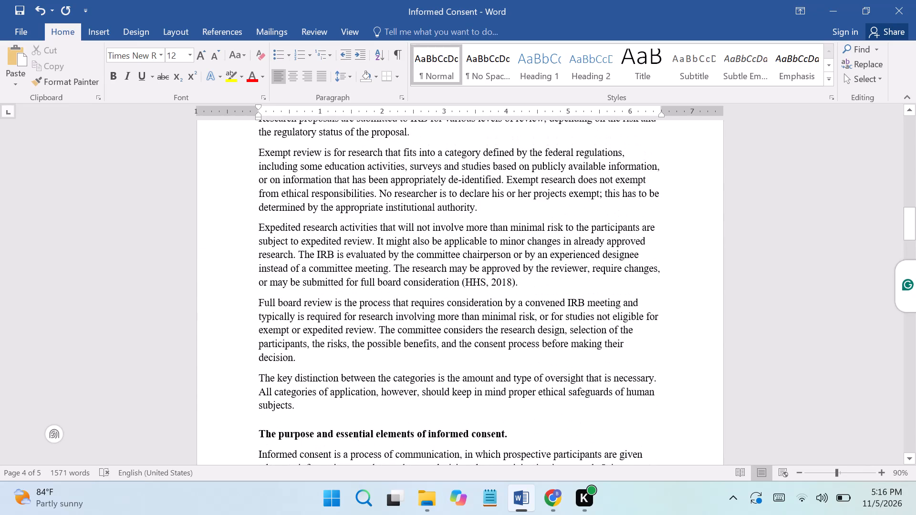
{"action": "scroll", "coordinate": [419, 293], "scroll_direction": "up", "scroll_amount": 9}
{"action": "left_click", "coordinate": [470, 293]}
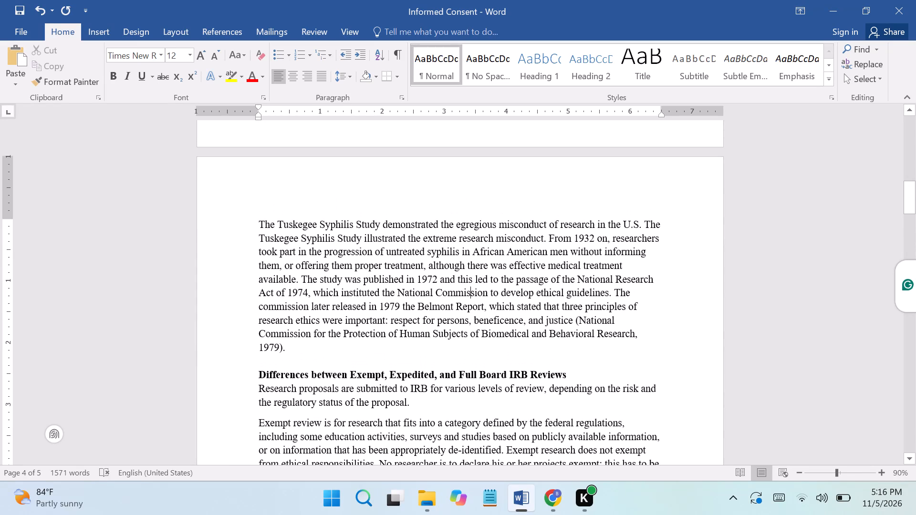
{"action": "scroll", "coordinate": [463, 297], "scroll_direction": "up", "scroll_amount": 13}
{"action": "left_click", "coordinate": [441, 258]}
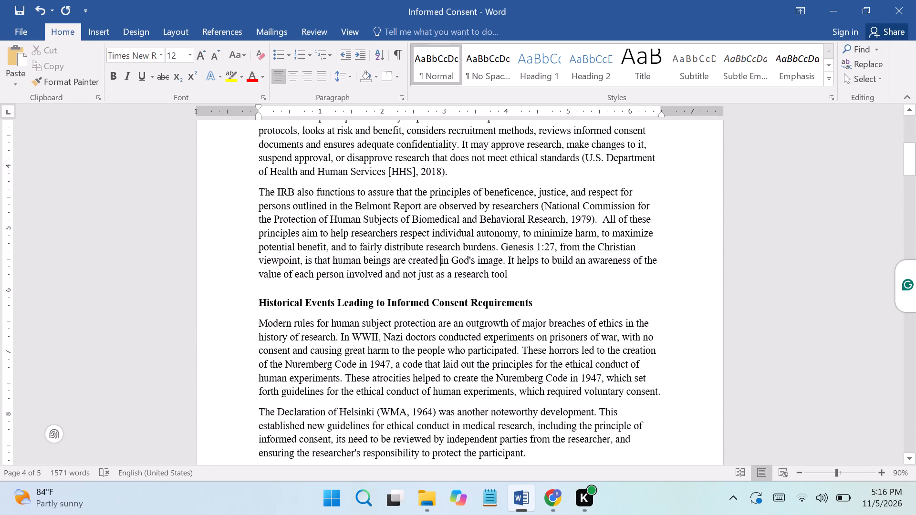
{"action": "scroll", "coordinate": [441, 218], "scroll_direction": "up", "scroll_amount": 14}
{"action": "scroll", "coordinate": [578, 318], "scroll_direction": "down", "scroll_amount": 2}
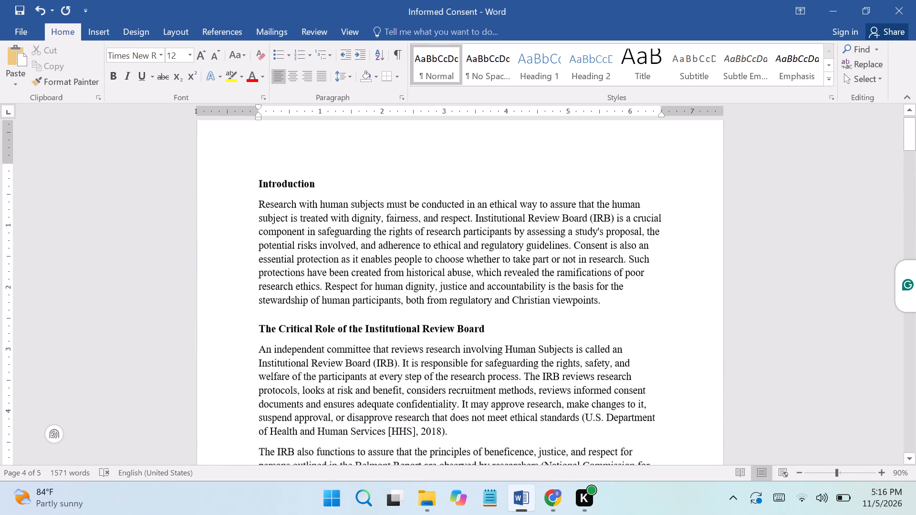
{"action": "scroll", "coordinate": [578, 319], "scroll_direction": "up", "scroll_amount": 3}
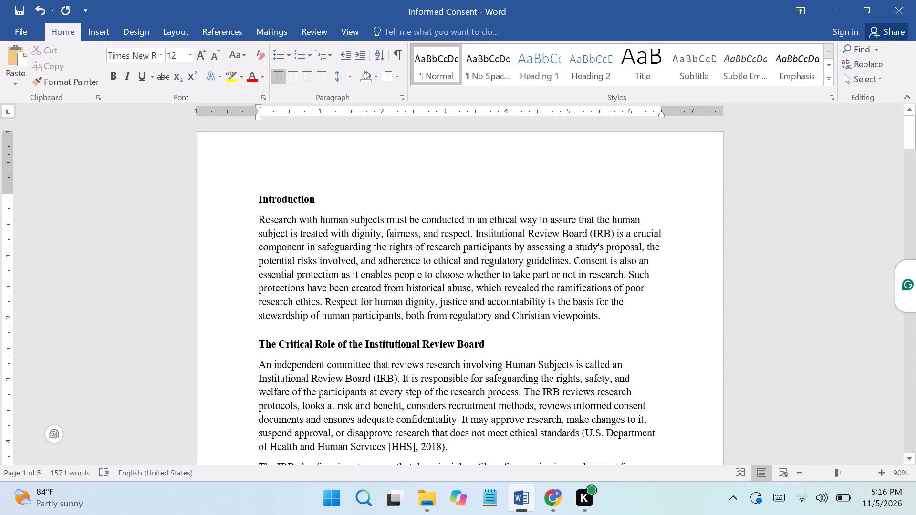
Insert a line break before the Introduction heading at the start of the document.
{"action": "left_click", "coordinate": [257, 199]}
{"action": "key", "text": "shift+Return"}
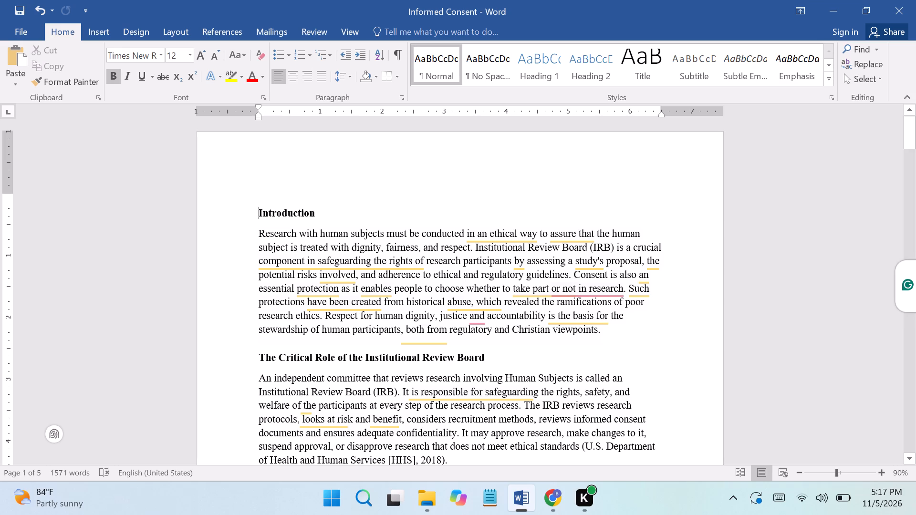
Accept the suggested comma after "justice" in the Introduction's phrase "human dignity, justice, and accountability".
{"action": "left_click", "coordinate": [480, 319]}
{"action": "left_click", "coordinate": [492, 353]}
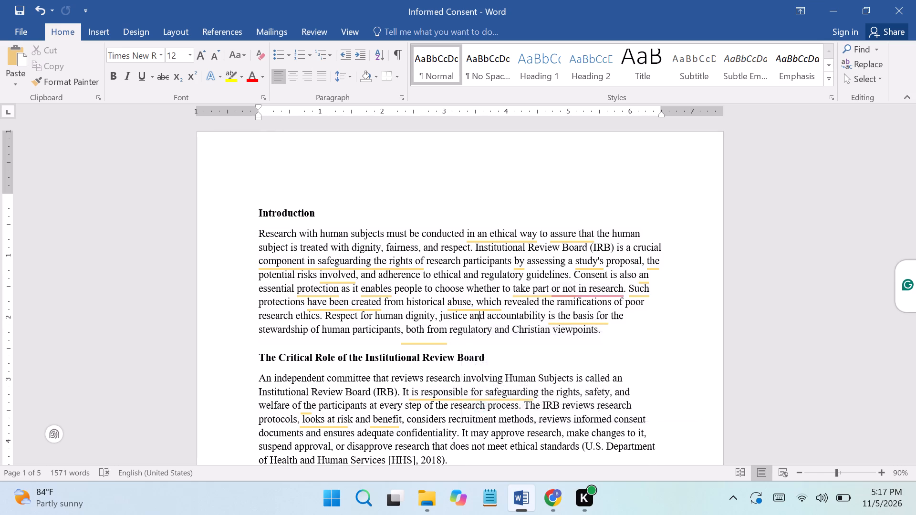
{"action": "scroll", "coordinate": [492, 353], "scroll_direction": "up", "scroll_amount": 4}
{"action": "left_click", "coordinate": [564, 301]}
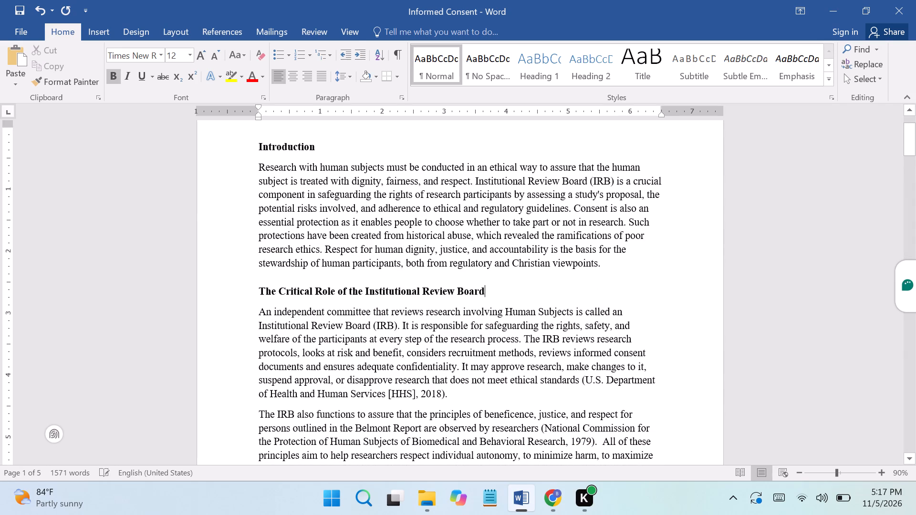
Accept the suggested rewording to "take part in research or not" in the Introduction's sentence on consent.
{"action": "left_click", "coordinate": [569, 237]}
{"action": "left_click", "coordinate": [617, 251]}
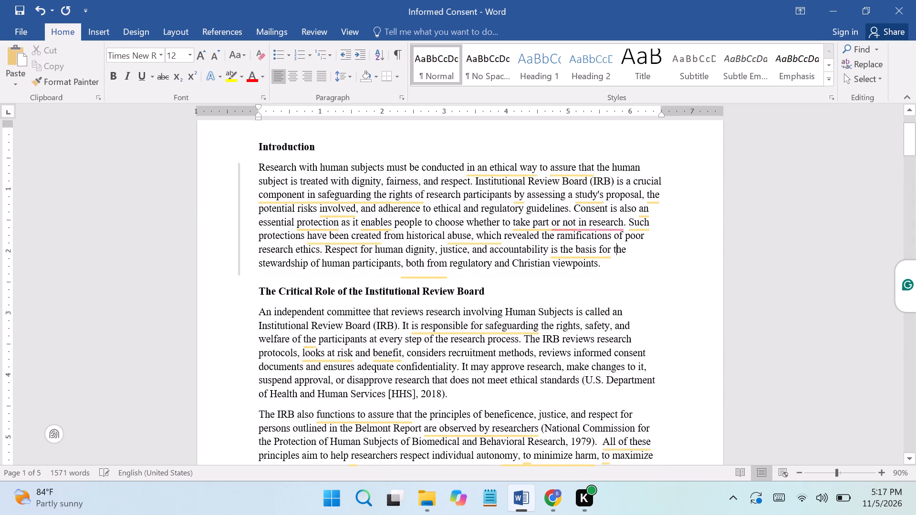
{"action": "left_click", "coordinate": [595, 223]}
{"action": "left_click", "coordinate": [604, 262]}
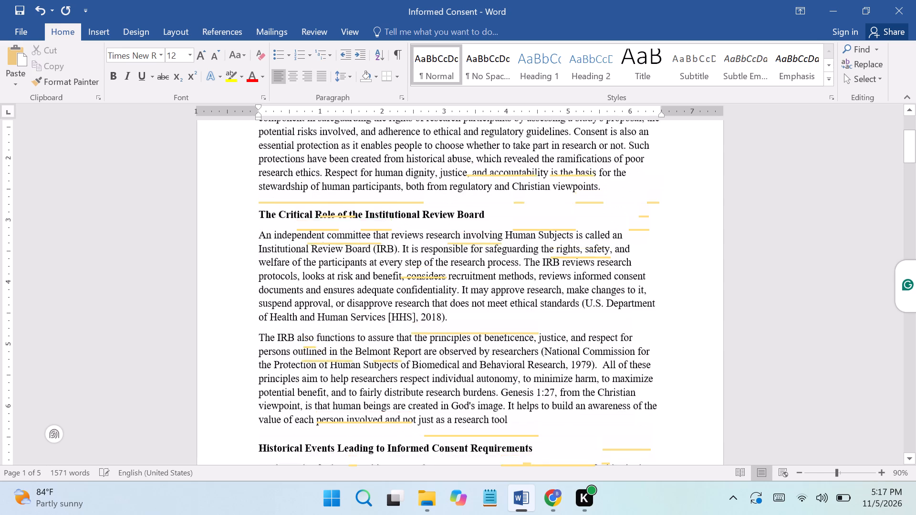
Accept the suggested comma after "protection" in the Introduction's phrase "essential protection, as it enables people".
{"action": "scroll", "coordinate": [577, 286], "scroll_direction": "up", "scroll_amount": 3}
{"action": "left_click", "coordinate": [562, 283]}
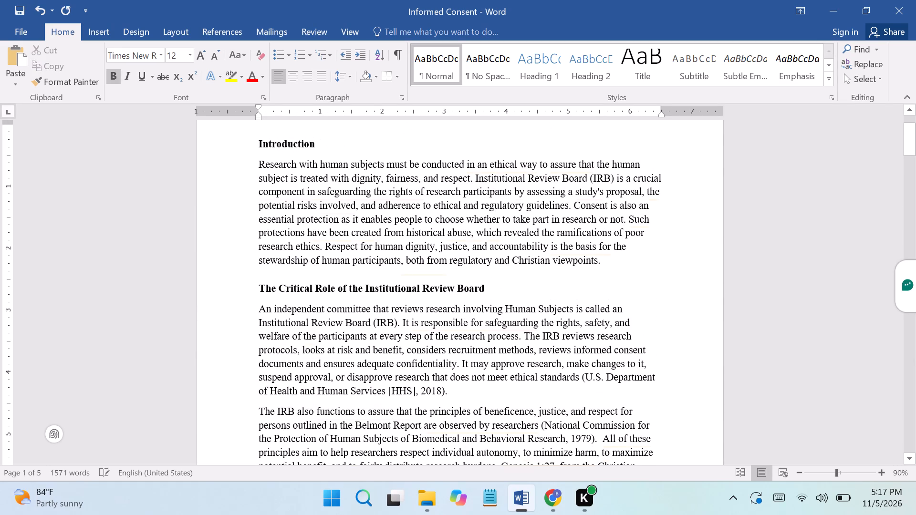
{"action": "scroll", "coordinate": [499, 326], "scroll_direction": "up", "scroll_amount": 2}
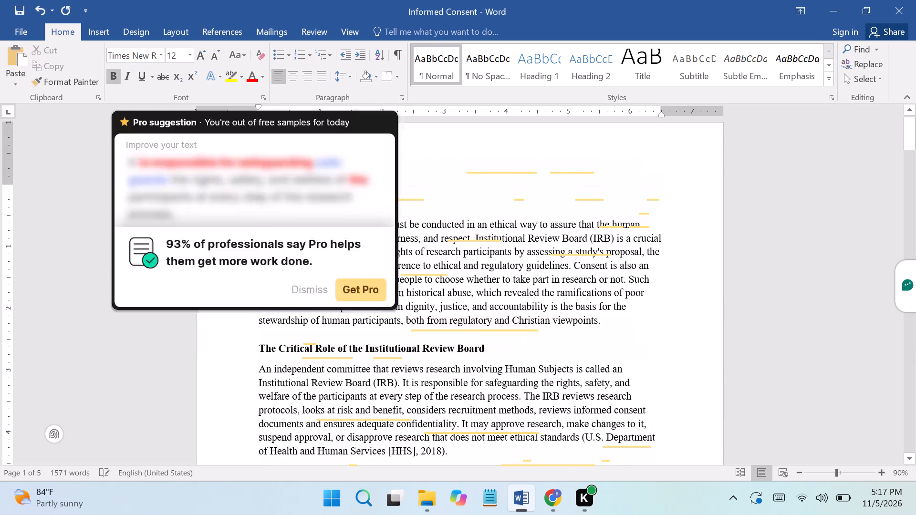
{"action": "left_click", "coordinate": [560, 346]}
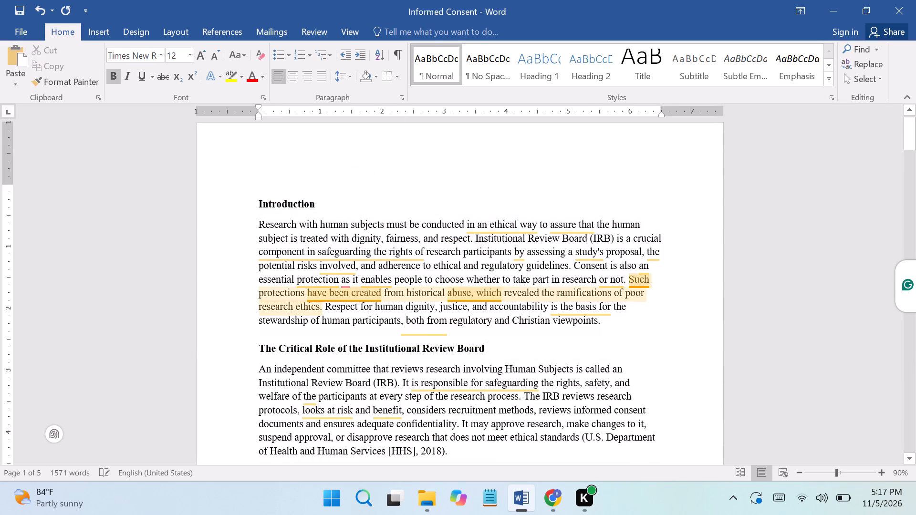
{"action": "left_click", "coordinate": [345, 280]}
{"action": "left_click", "coordinate": [362, 327]}
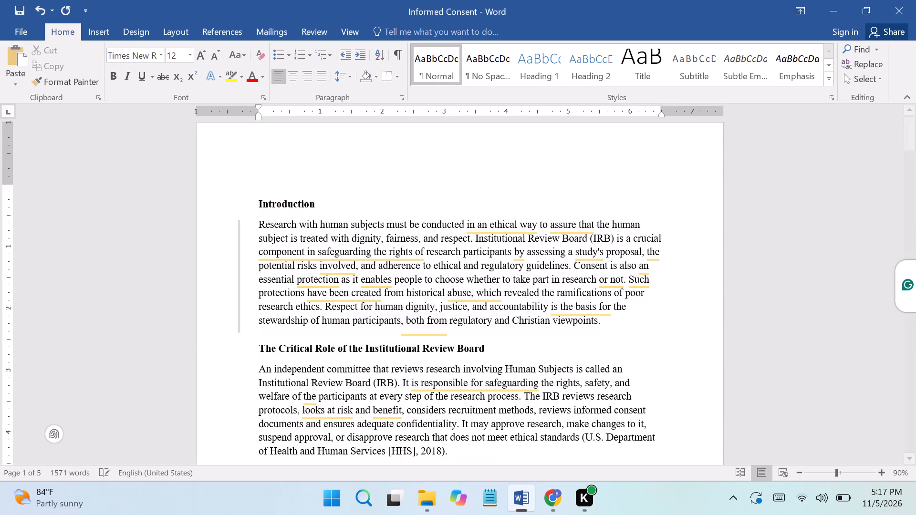
{"action": "scroll", "coordinate": [433, 303], "scroll_direction": "up", "scroll_amount": 5}
{"action": "left_click", "coordinate": [523, 268]}
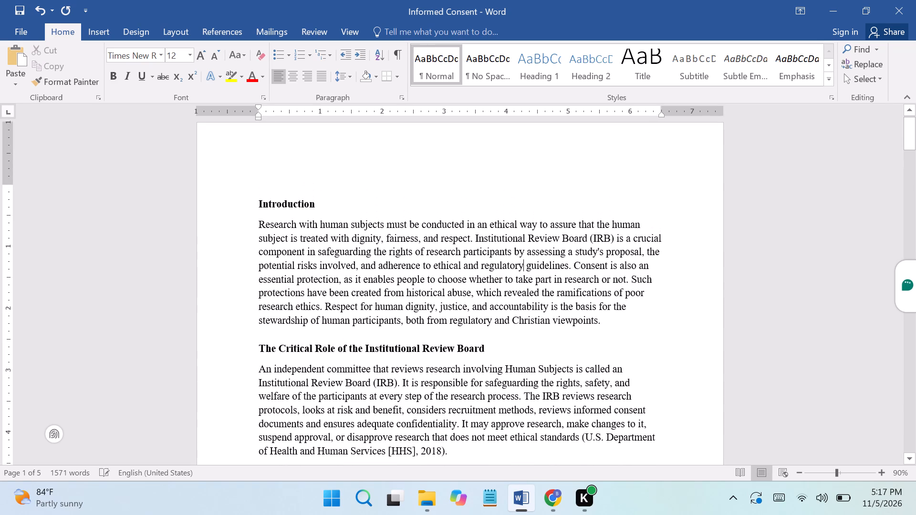
Read through the text from the Introduction to the section on the purpose and essential elements of informed consent, checking the flagged language suggestions.
{"action": "scroll", "coordinate": [557, 360], "scroll_direction": "down", "scroll_amount": 4}
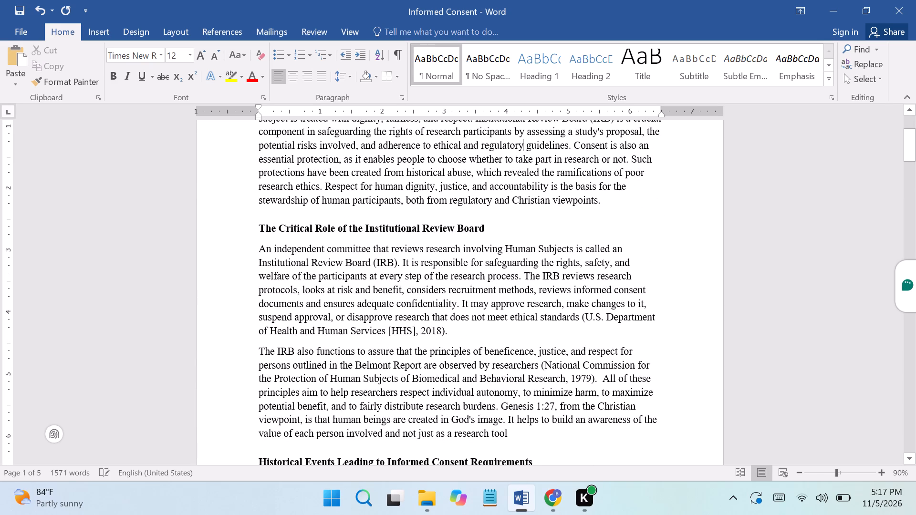
{"action": "left_click", "coordinate": [427, 288]}
{"action": "scroll", "coordinate": [591, 368], "scroll_direction": "down", "scroll_amount": 2}
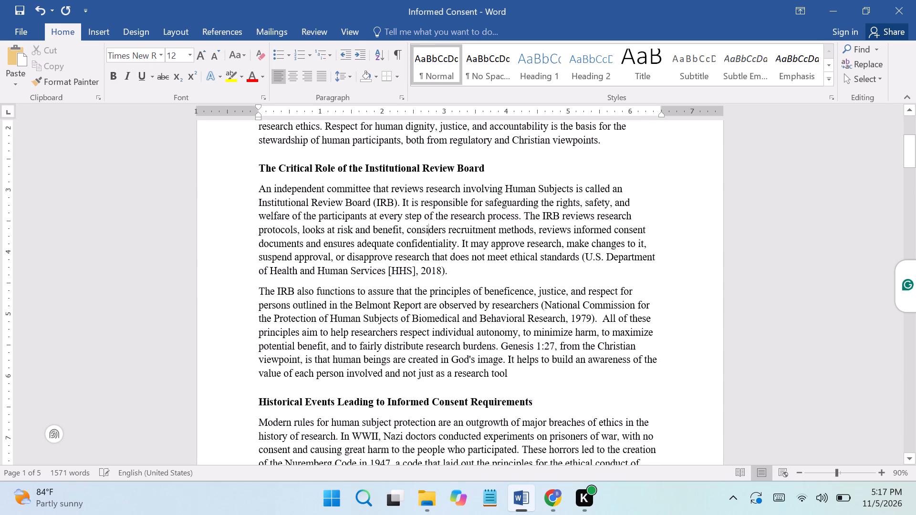
{"action": "scroll", "coordinate": [591, 368], "scroll_direction": "down", "scroll_amount": 3}
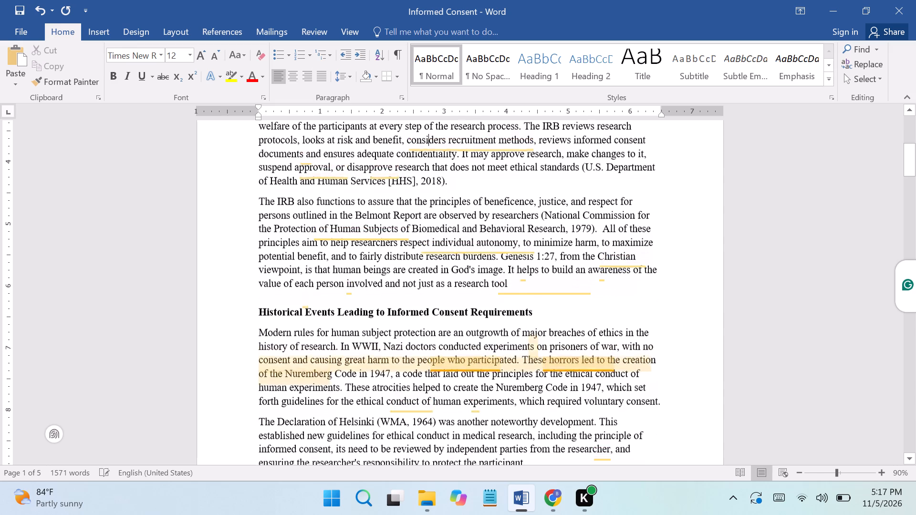
{"action": "scroll", "coordinate": [592, 374], "scroll_direction": "down", "scroll_amount": 1}
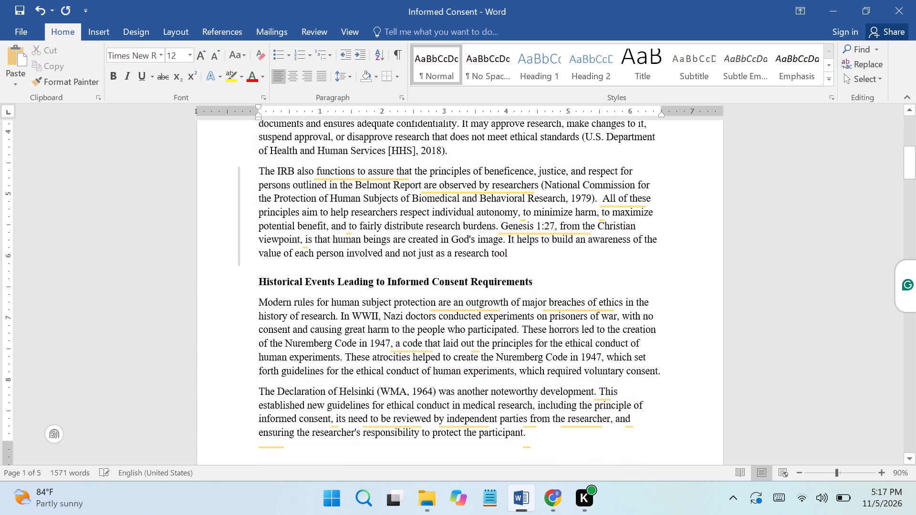
{"action": "left_click", "coordinate": [540, 370]}
{"action": "scroll", "coordinate": [542, 365], "scroll_direction": "down", "scroll_amount": 3}
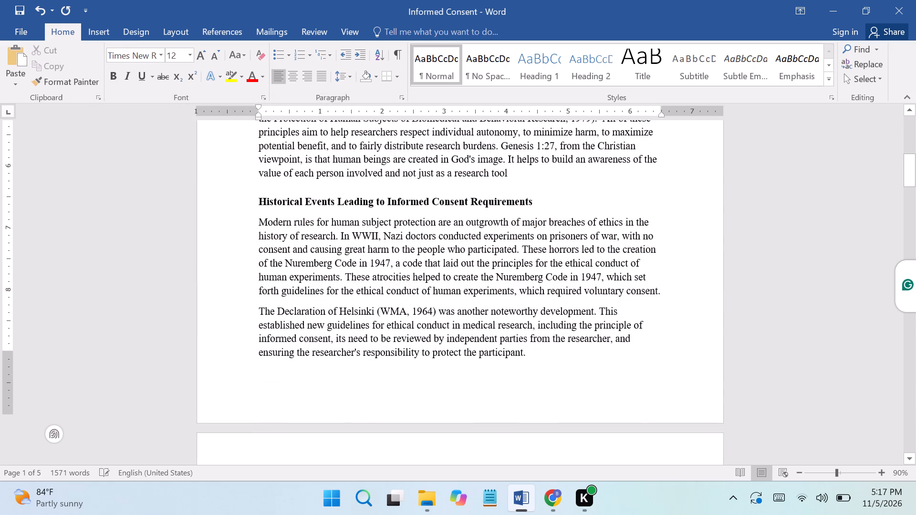
{"action": "scroll", "coordinate": [542, 365], "scroll_direction": "down", "scroll_amount": 9}
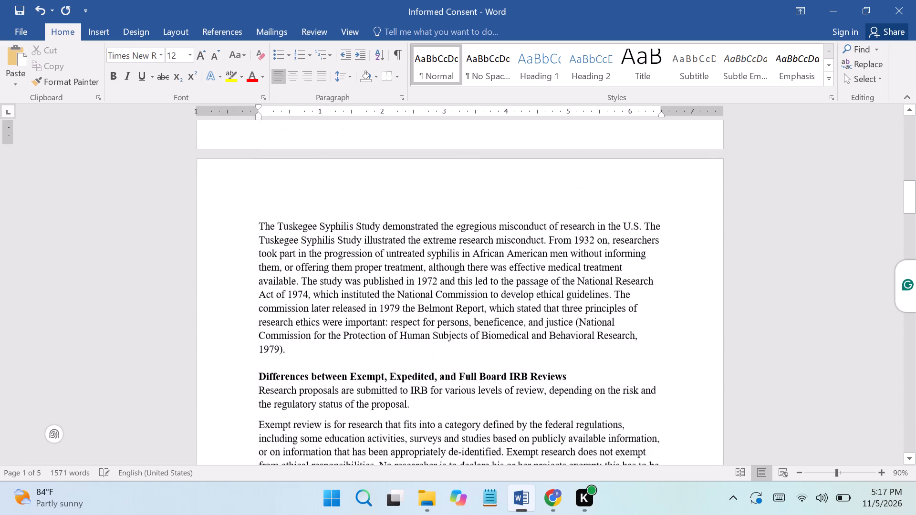
{"action": "scroll", "coordinate": [542, 365], "scroll_direction": "down", "scroll_amount": 8}
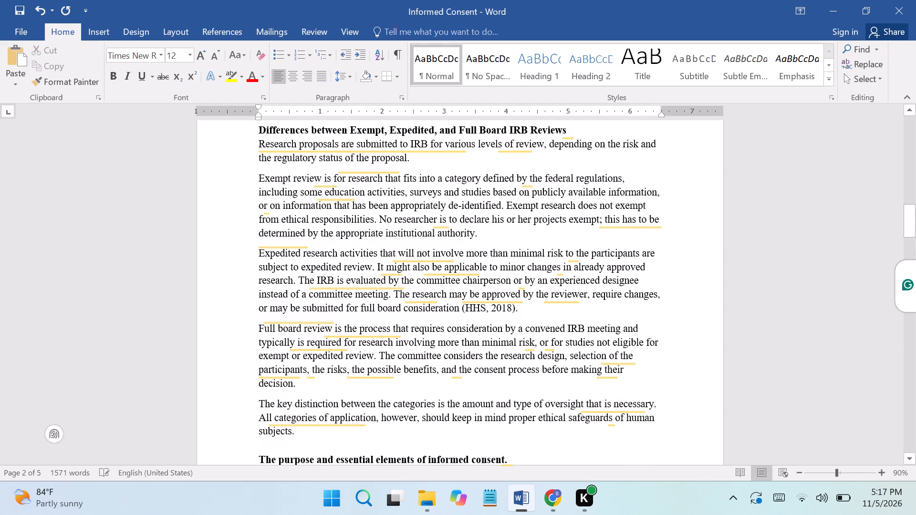
{"action": "scroll", "coordinate": [543, 366], "scroll_direction": "down", "scroll_amount": 4}
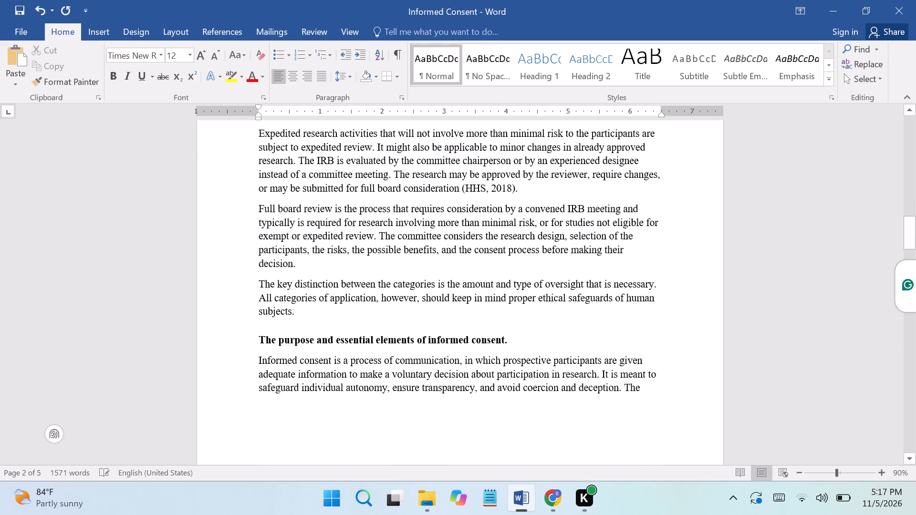
{"action": "left_click", "coordinate": [507, 371]}
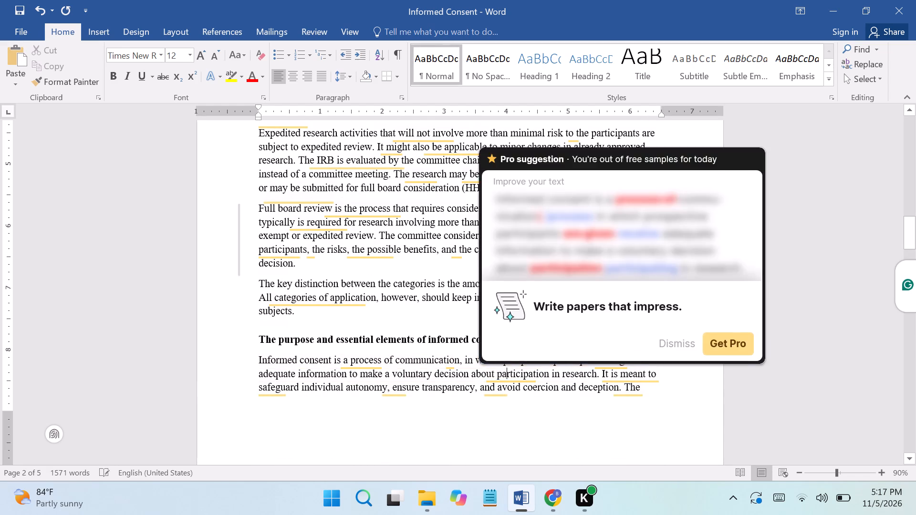
{"action": "scroll", "coordinate": [423, 267], "scroll_direction": "down", "scroll_amount": 2}
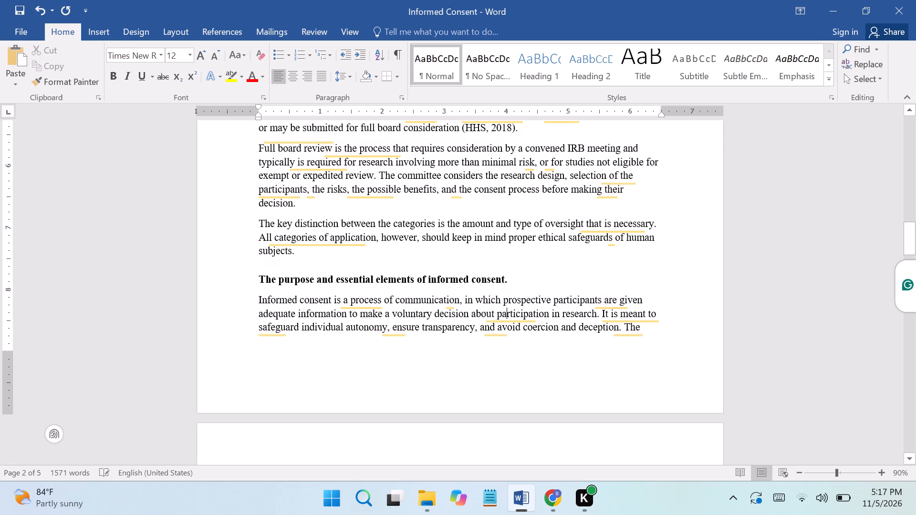
{"action": "scroll", "coordinate": [425, 273], "scroll_direction": "down", "scroll_amount": 3}
{"action": "left_click", "coordinate": [436, 272]}
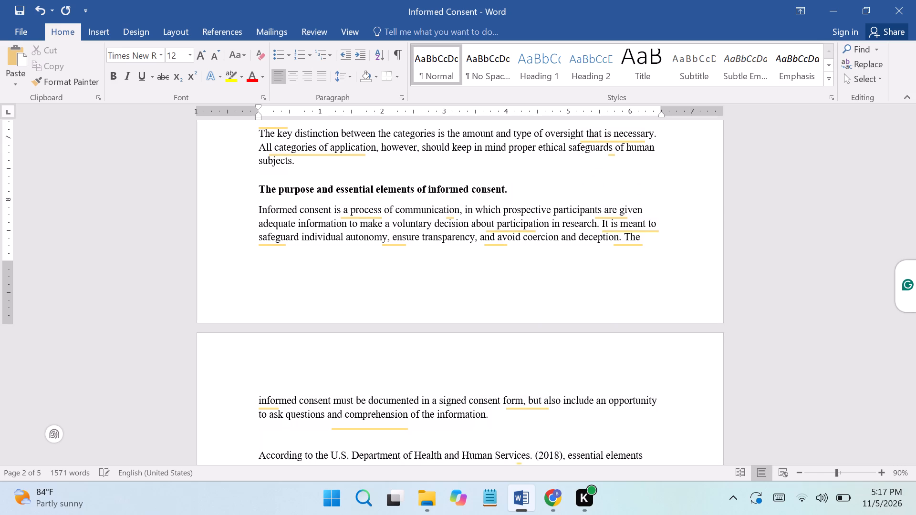
{"action": "left_click", "coordinate": [458, 250]}
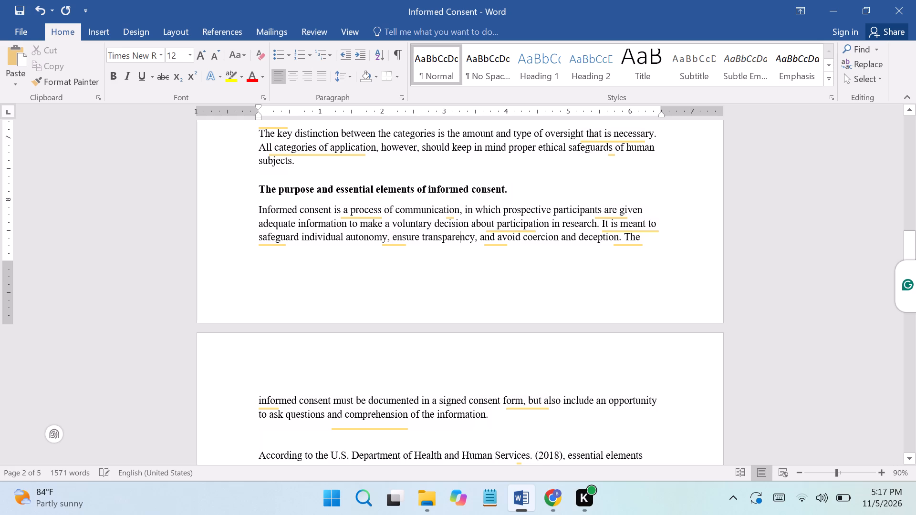
Recheck the expedited and full board review paragraphs and the numbered list of essential informed consent elements for flagged wording.
{"action": "scroll", "coordinate": [459, 266], "scroll_direction": "up", "scroll_amount": 7}
{"action": "left_click", "coordinate": [442, 253]}
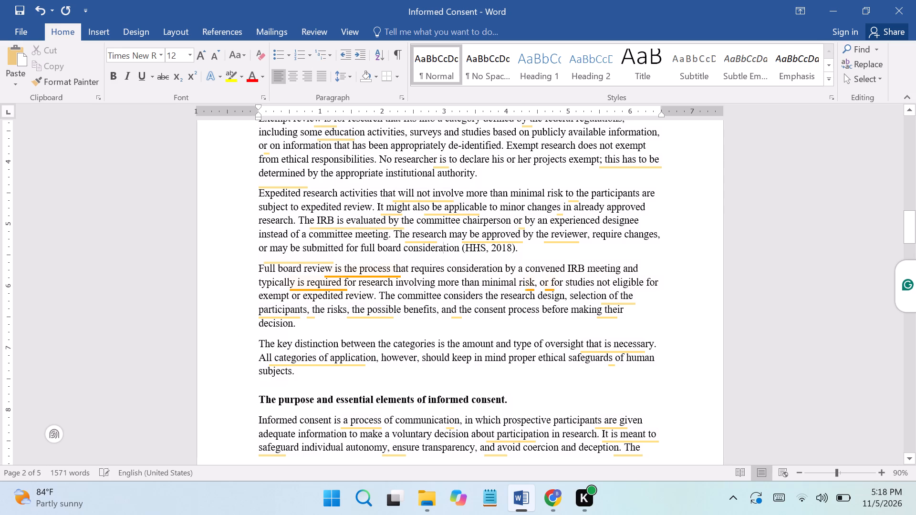
{"action": "left_click", "coordinate": [513, 338]}
{"action": "scroll", "coordinate": [514, 347], "scroll_direction": "down", "scroll_amount": 4}
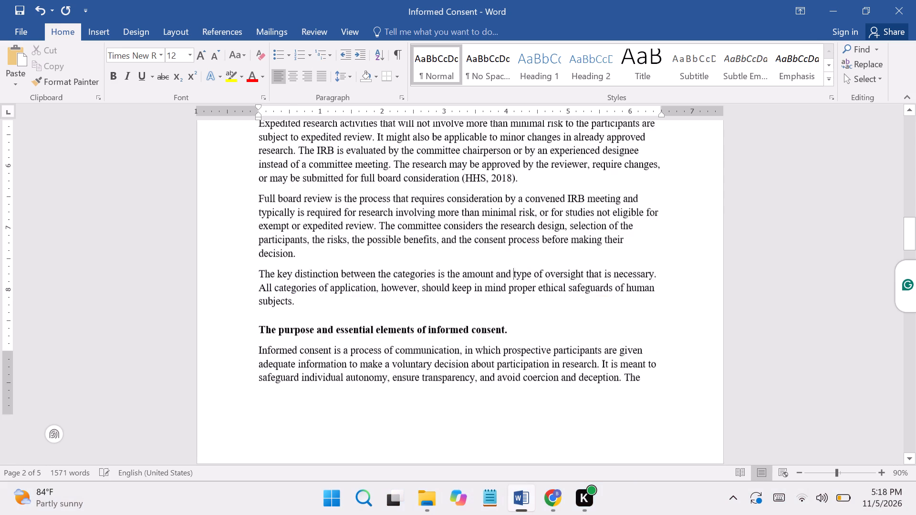
{"action": "scroll", "coordinate": [514, 355], "scroll_direction": "down", "scroll_amount": 9}
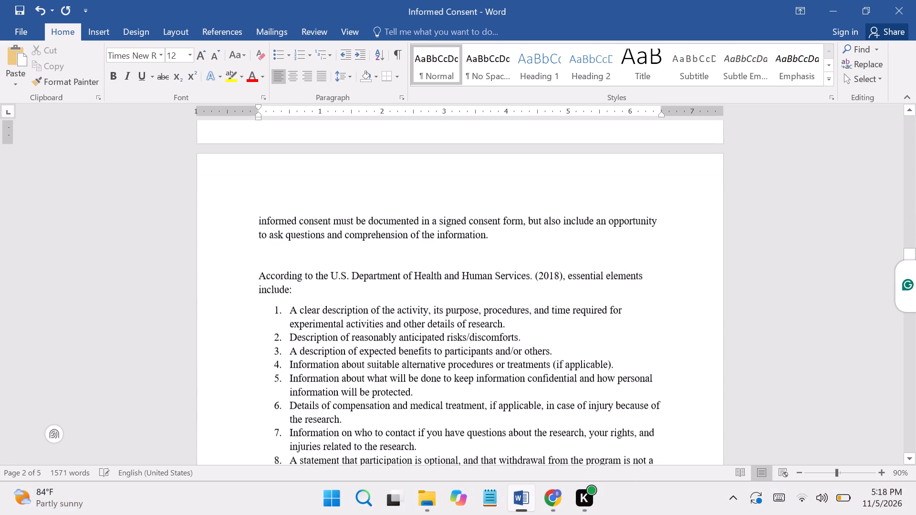
{"action": "scroll", "coordinate": [514, 358], "scroll_direction": "down", "scroll_amount": 1}
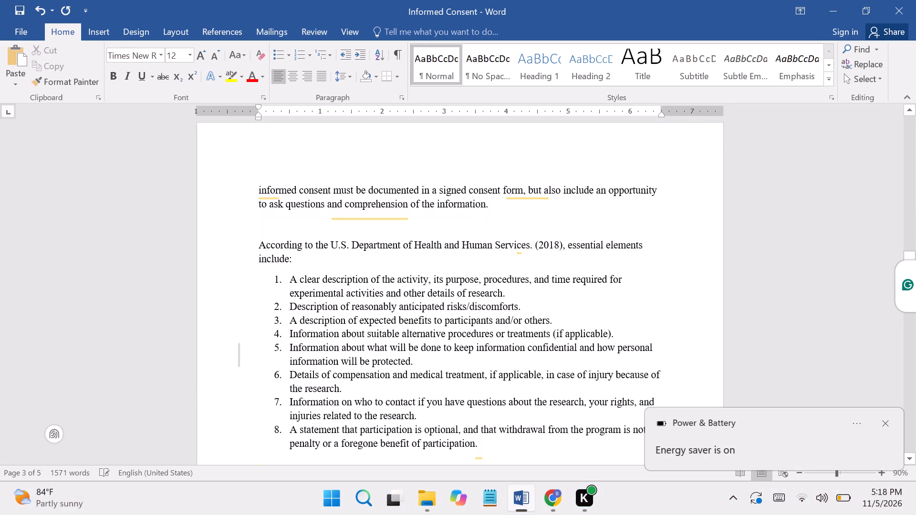
{"action": "left_click", "coordinate": [885, 424]}
Review the text back from the essential elements list through the Tuskegee and IRB role paragraphs to the Introduction.
{"action": "scroll", "coordinate": [505, 345], "scroll_direction": "up", "scroll_amount": 2}
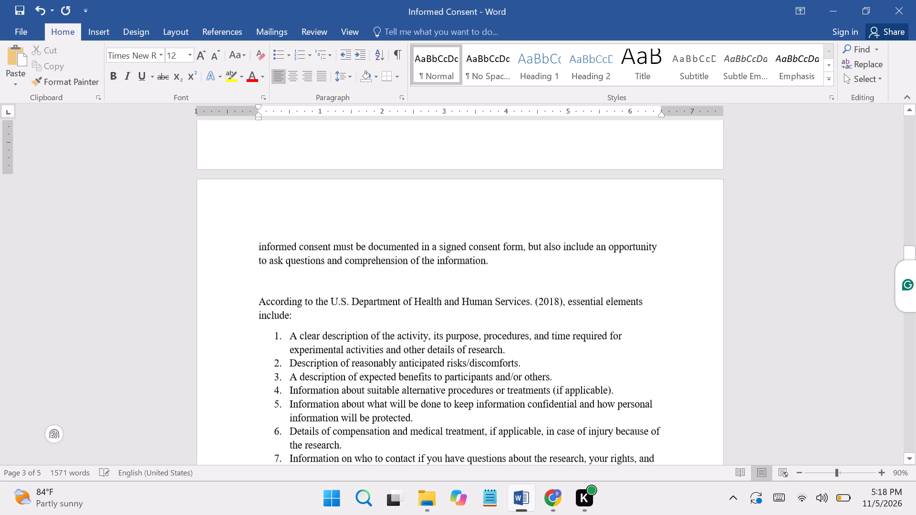
{"action": "scroll", "coordinate": [501, 343], "scroll_direction": "up", "scroll_amount": 1}
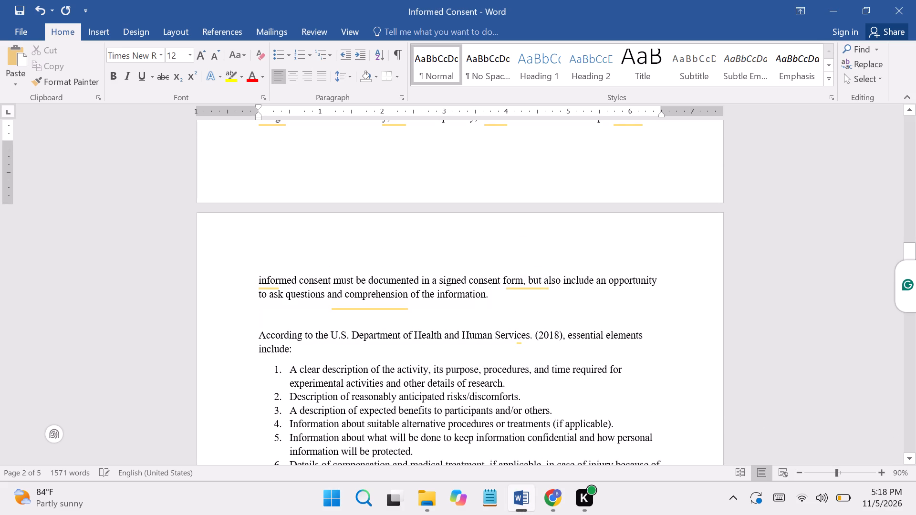
{"action": "scroll", "coordinate": [609, 309], "scroll_direction": "up", "scroll_amount": 9}
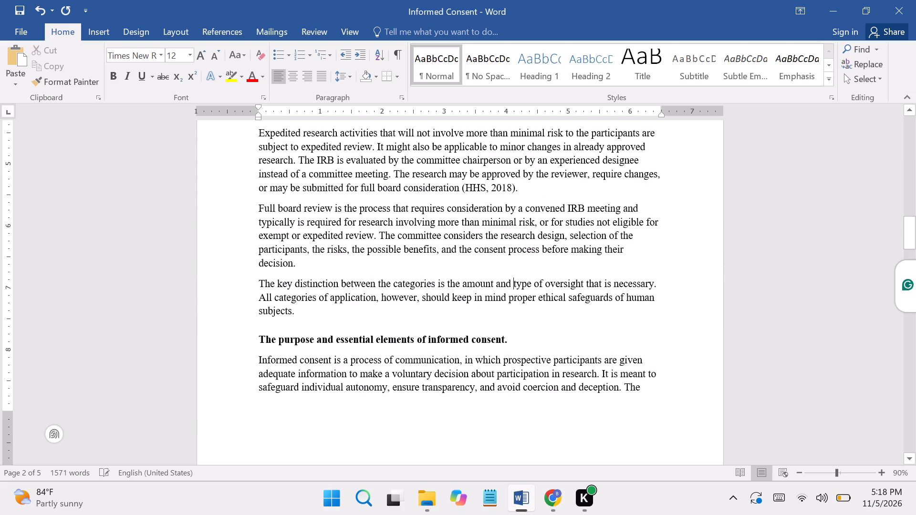
{"action": "scroll", "coordinate": [612, 309], "scroll_direction": "up", "scroll_amount": 11}
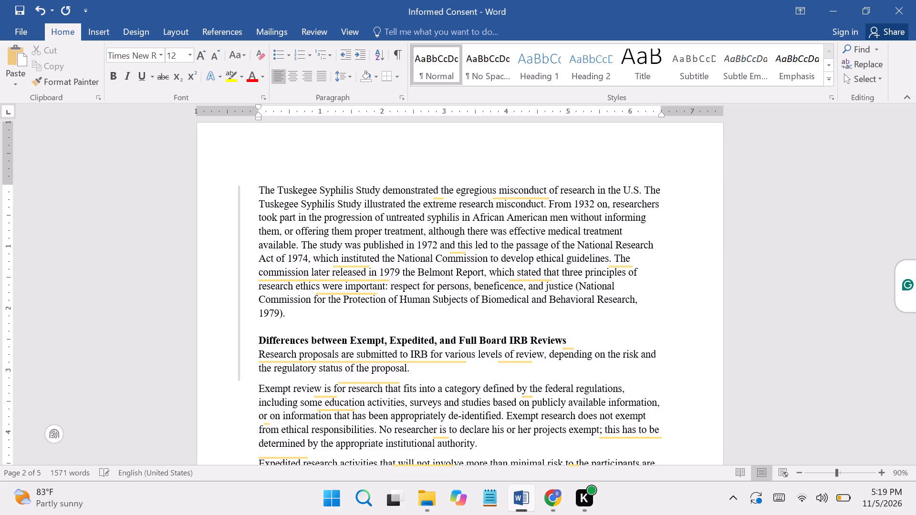
{"action": "left_click", "coordinate": [382, 319]}
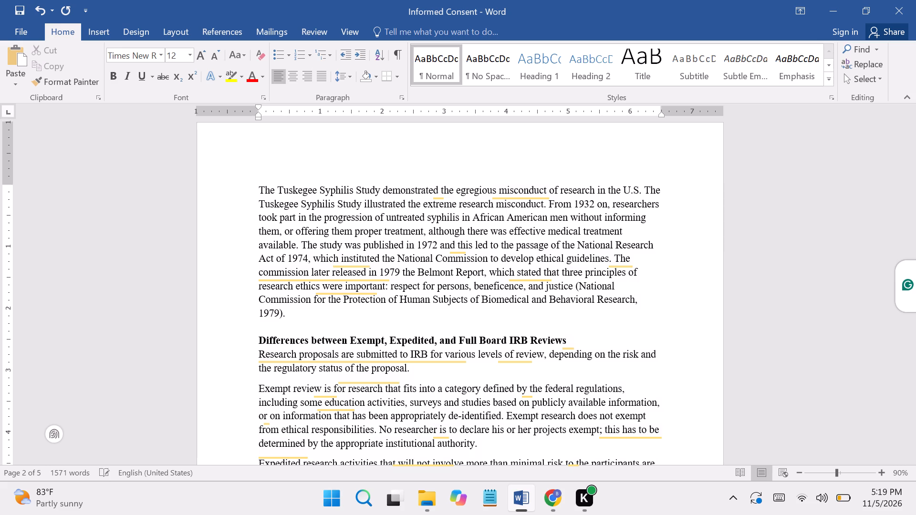
{"action": "scroll", "coordinate": [386, 316], "scroll_direction": "up", "scroll_amount": 15}
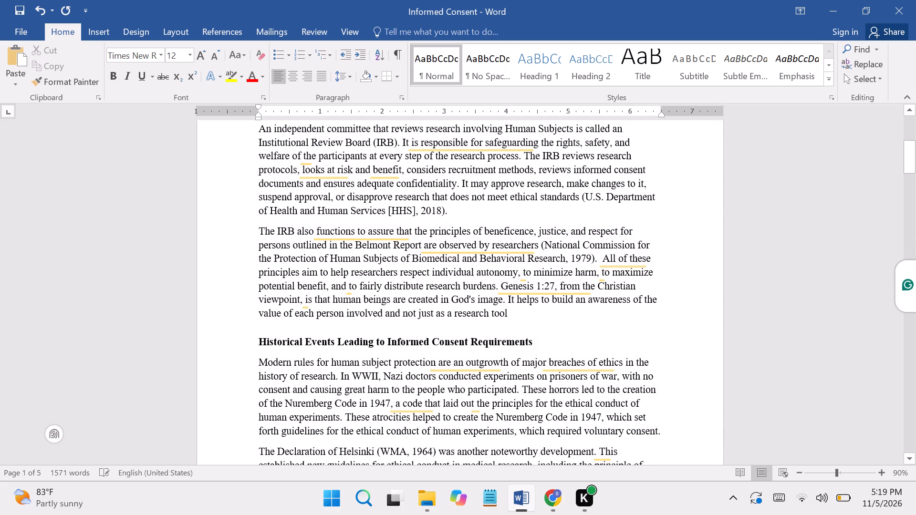
{"action": "scroll", "coordinate": [384, 324], "scroll_direction": "up", "scroll_amount": 14}
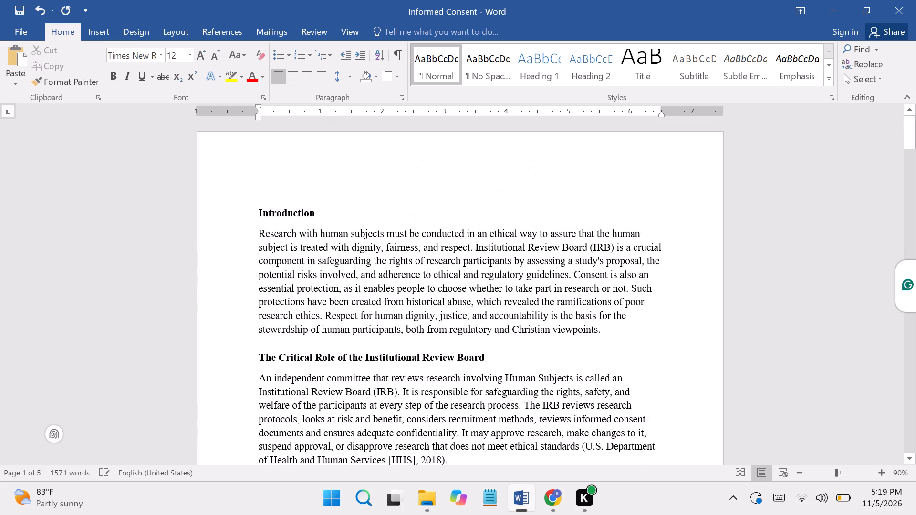
{"action": "scroll", "coordinate": [384, 324], "scroll_direction": "up", "scroll_amount": 7}
Examine the document from the Tuskegee Syphilis Study paragraph through the vulnerable populations section to the Kenya and biblical teaching paragraphs.
{"action": "scroll", "coordinate": [513, 293], "scroll_direction": "down", "scroll_amount": 20}
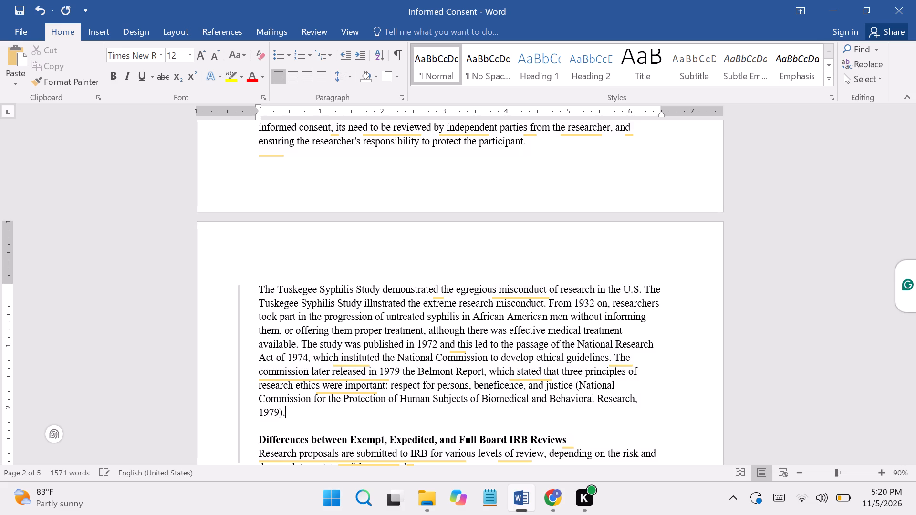
{"action": "scroll", "coordinate": [545, 284], "scroll_direction": "down", "scroll_amount": 2}
{"action": "scroll", "coordinate": [605, 261], "scroll_direction": "down", "scroll_amount": 5}
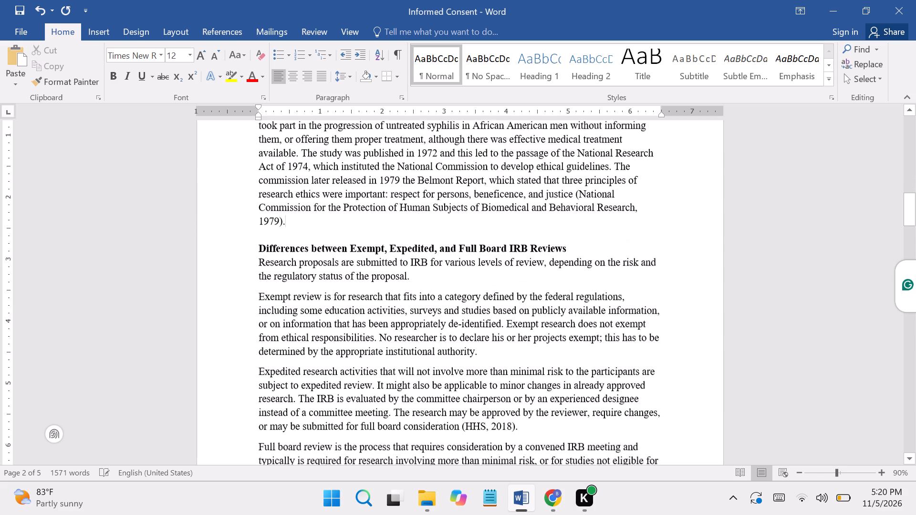
{"action": "scroll", "coordinate": [539, 289], "scroll_direction": "down", "scroll_amount": 17}
{"action": "scroll", "coordinate": [503, 335], "scroll_direction": "down", "scroll_amount": 2}
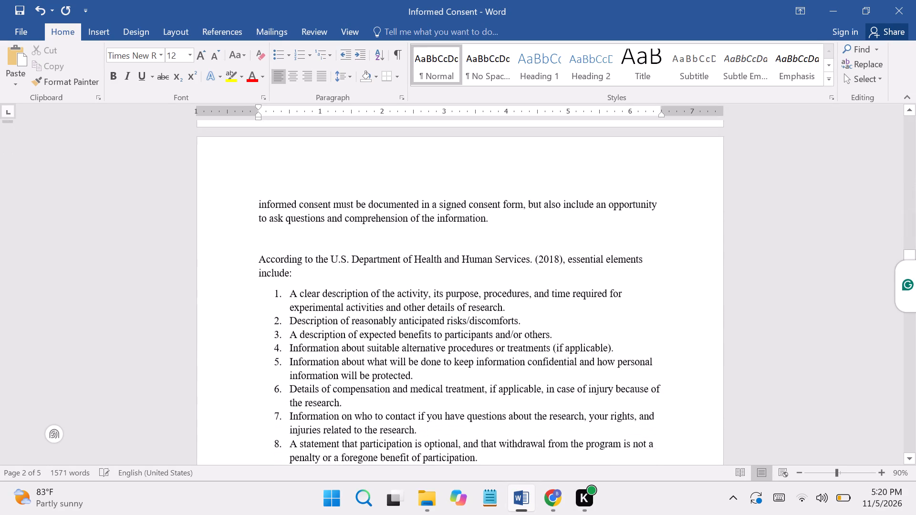
{"action": "scroll", "coordinate": [503, 335], "scroll_direction": "down", "scroll_amount": 5}
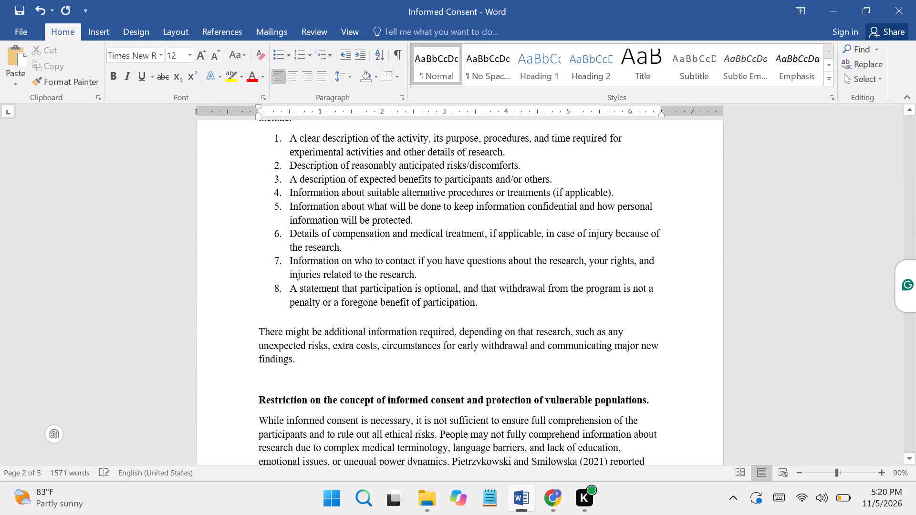
{"action": "scroll", "coordinate": [503, 336], "scroll_direction": "down", "scroll_amount": 14}
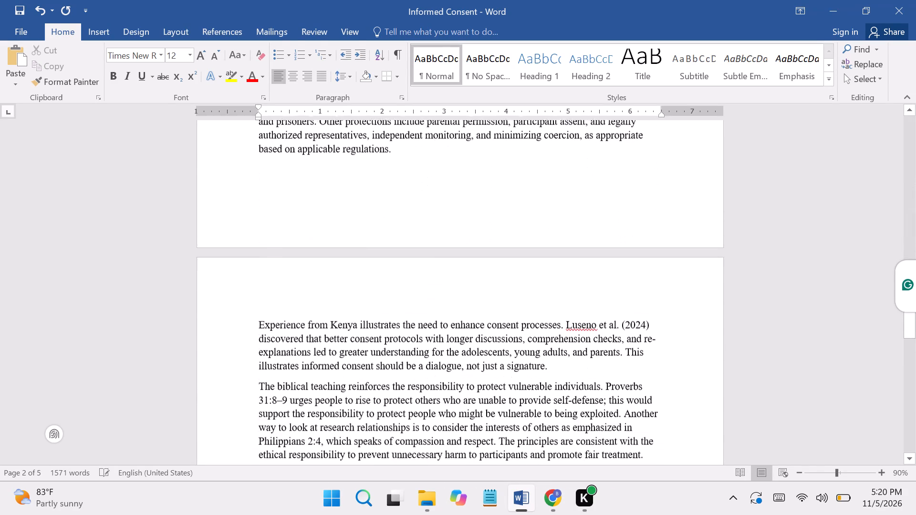
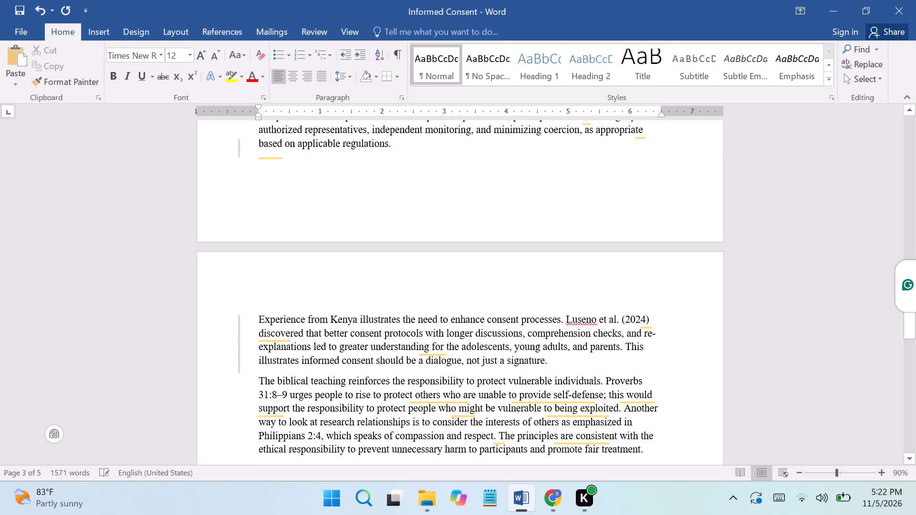
Look over the biblical teaching paragraph and the Conclusion through to the end of its page.
{"action": "scroll", "coordinate": [491, 329], "scroll_direction": "down", "scroll_amount": 9}
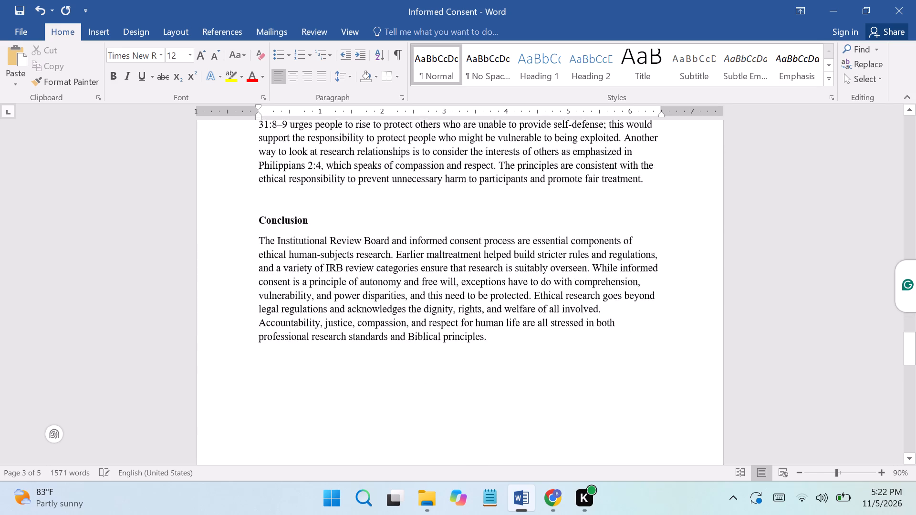
{"action": "scroll", "coordinate": [492, 361], "scroll_direction": "down", "scroll_amount": 5}
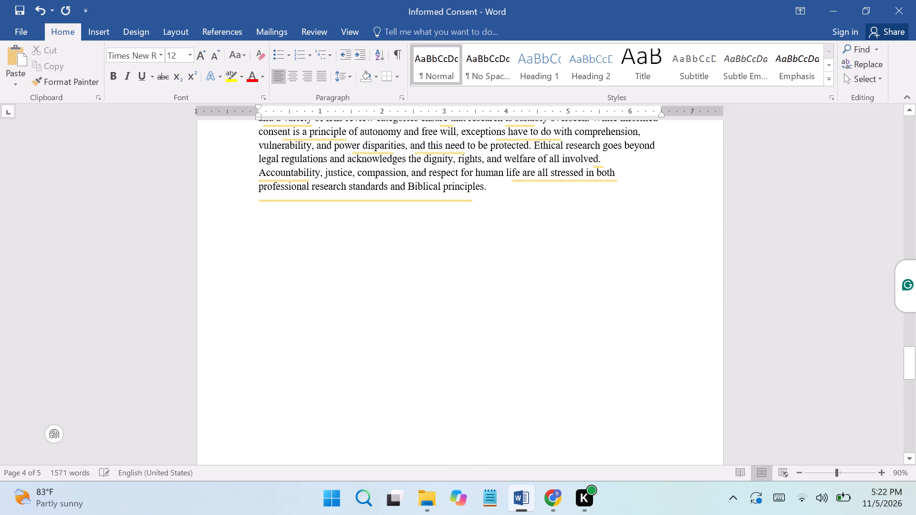
{"action": "scroll", "coordinate": [492, 361], "scroll_direction": "up", "scroll_amount": 2}
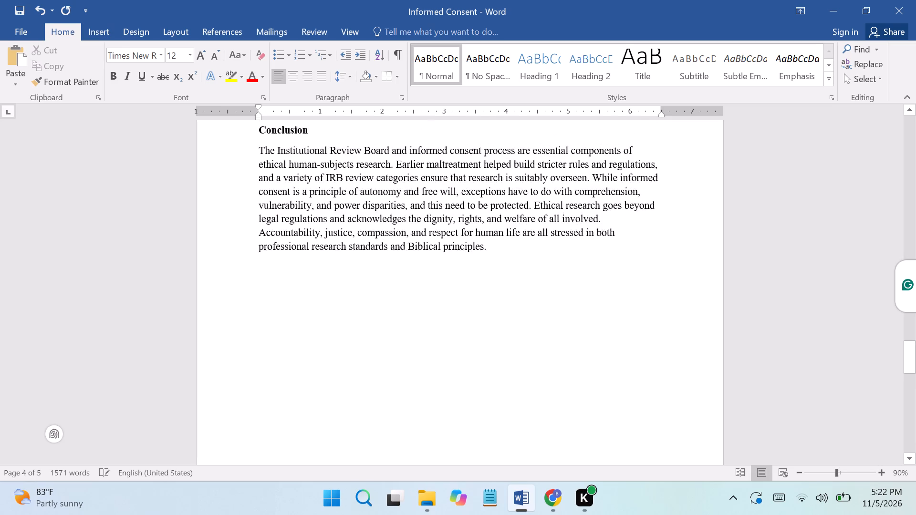
Insert a page break before the Introduction heading and place the cursor at the top of the new blank first page.
{"action": "scroll", "coordinate": [495, 361], "scroll_direction": "up", "scroll_amount": 11}
{"action": "scroll", "coordinate": [495, 360], "scroll_direction": "up", "scroll_amount": 12}
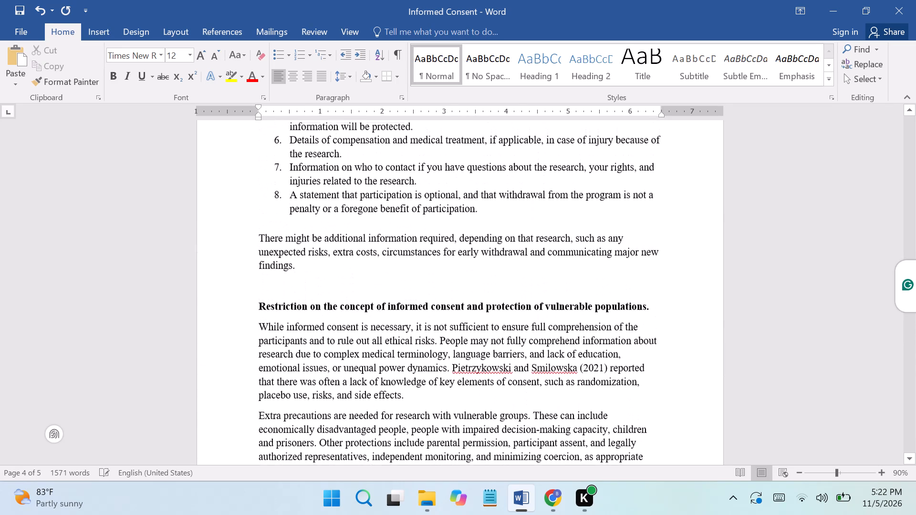
{"action": "scroll", "coordinate": [510, 381], "scroll_direction": "up", "scroll_amount": 10}
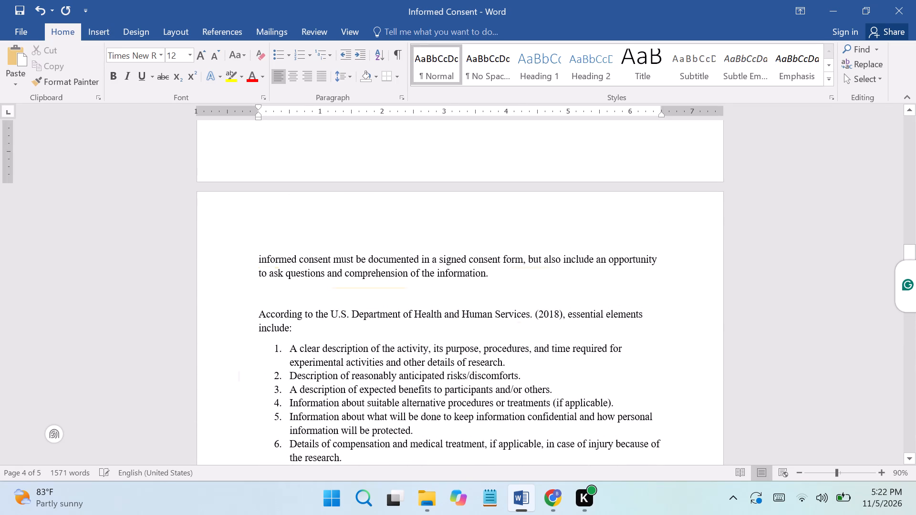
{"action": "scroll", "coordinate": [495, 381], "scroll_direction": "up", "scroll_amount": 13}
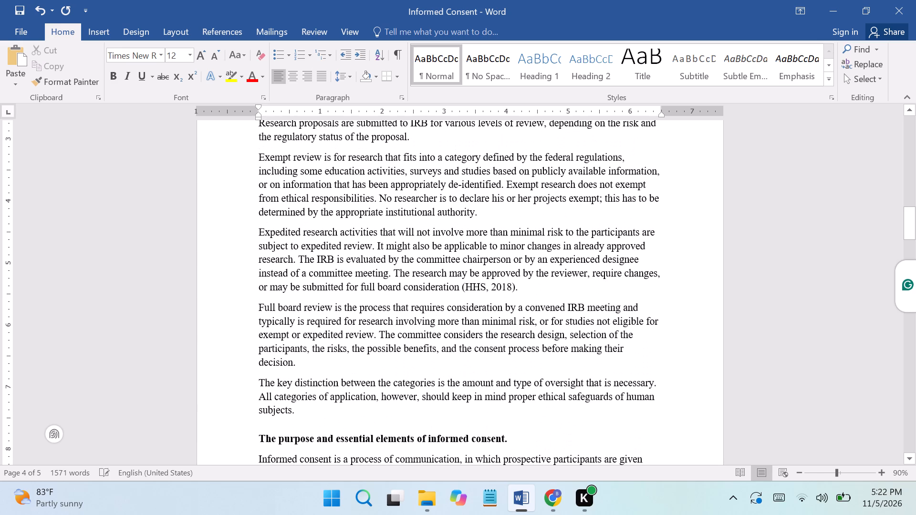
{"action": "scroll", "coordinate": [495, 381], "scroll_direction": "up", "scroll_amount": 5}
{"action": "scroll", "coordinate": [495, 382], "scroll_direction": "up", "scroll_amount": 20}
{"action": "scroll", "coordinate": [495, 382], "scroll_direction": "up", "scroll_amount": 12}
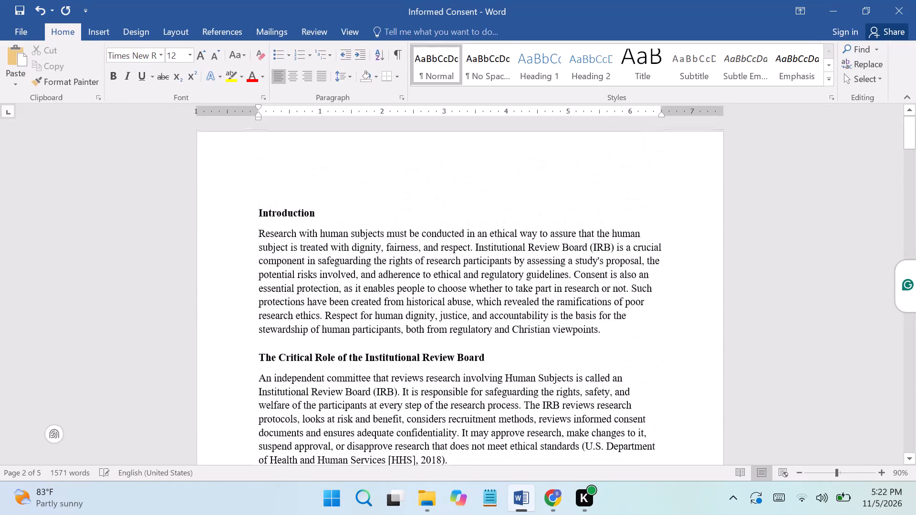
{"action": "scroll", "coordinate": [505, 384], "scroll_direction": "up", "scroll_amount": 5}
{"action": "left_click", "coordinate": [428, 229]}
{"action": "left_click", "coordinate": [260, 209]}
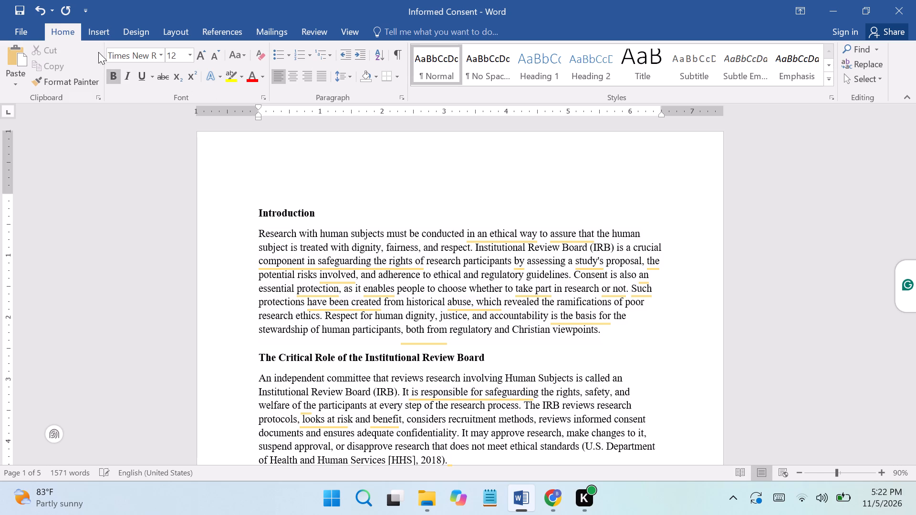
{"action": "left_click", "coordinate": [94, 34]}
{"action": "left_click", "coordinate": [42, 81]}
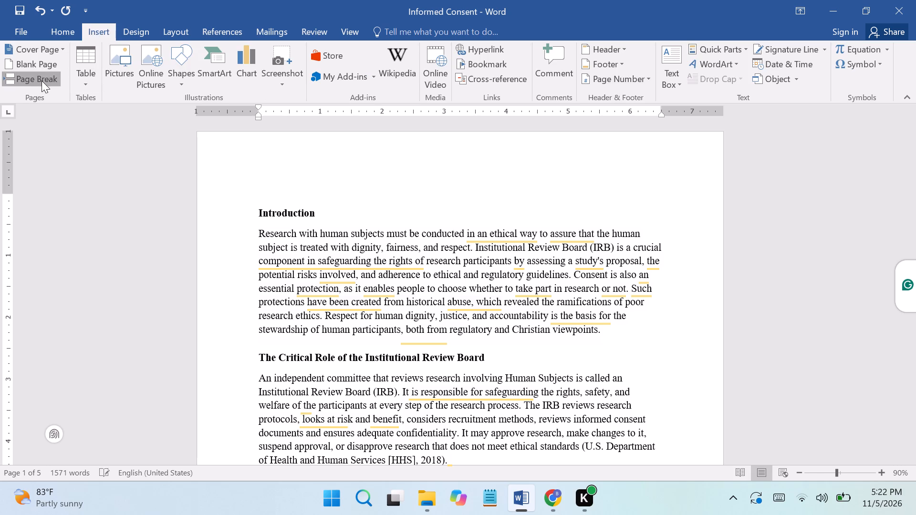
{"action": "scroll", "coordinate": [472, 340], "scroll_direction": "up", "scroll_amount": 20}
{"action": "scroll", "coordinate": [472, 340], "scroll_direction": "up", "scroll_amount": 1}
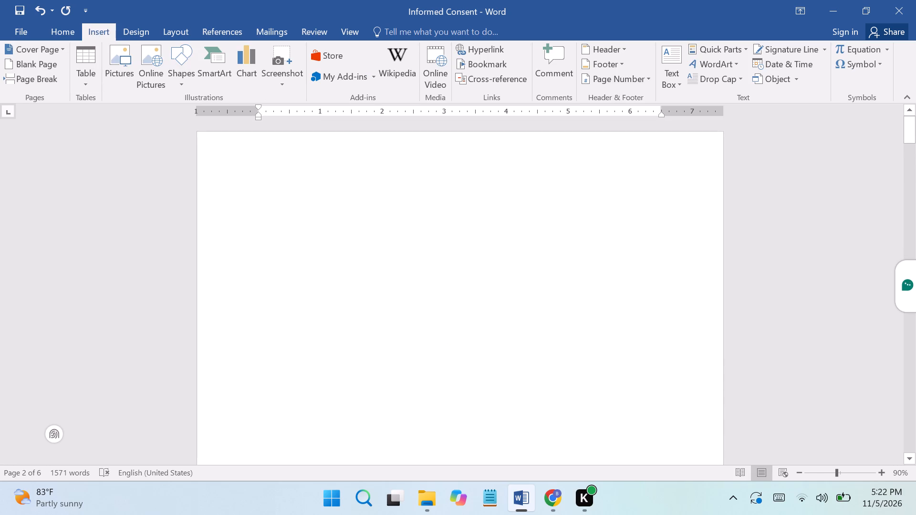
{"action": "left_click", "coordinate": [262, 155]}
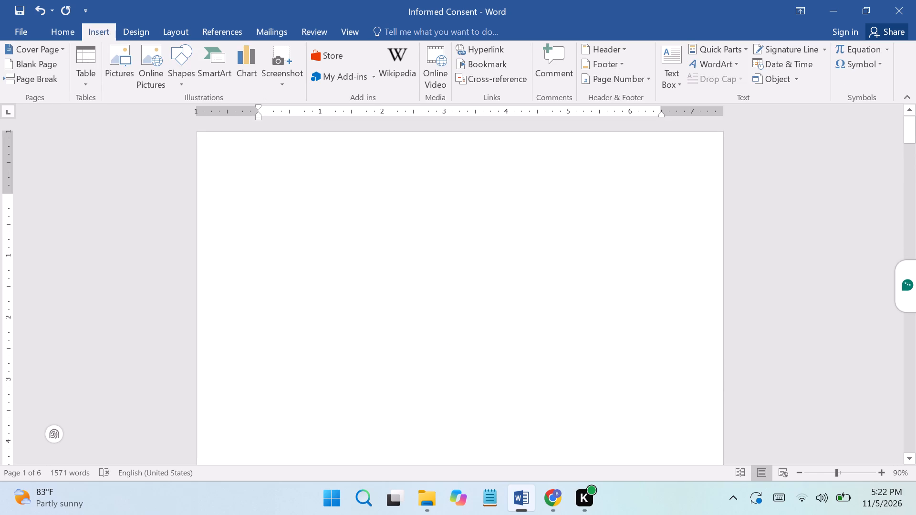
Switch to Chrome and bring up the open web search page.
{"action": "left_click", "coordinate": [553, 505]}
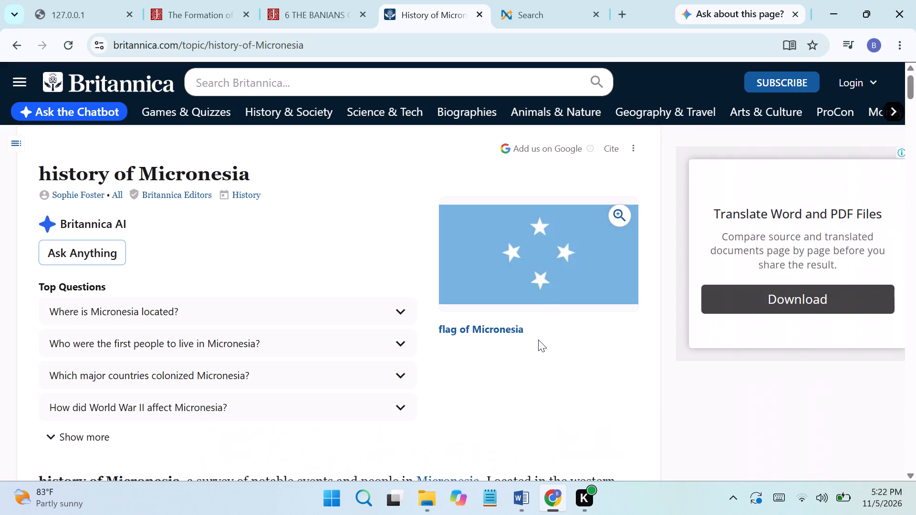
{"action": "left_click", "coordinate": [515, 3]}
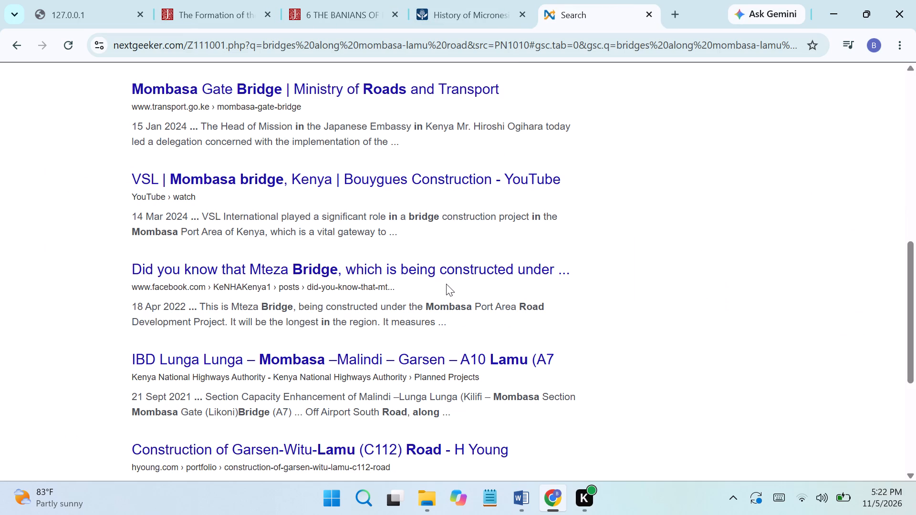
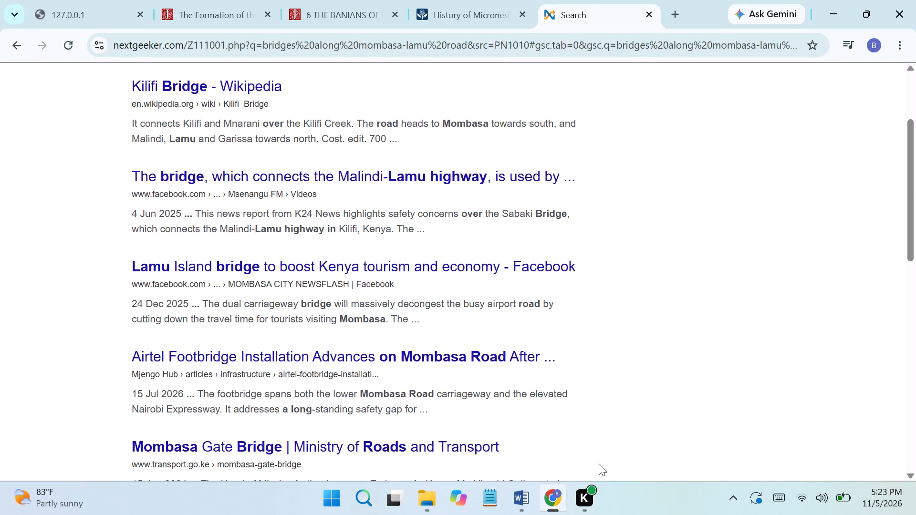
Switch back to the Informed Consent document in Word, at the top of its blank first page.
{"action": "left_click", "coordinate": [524, 500]}
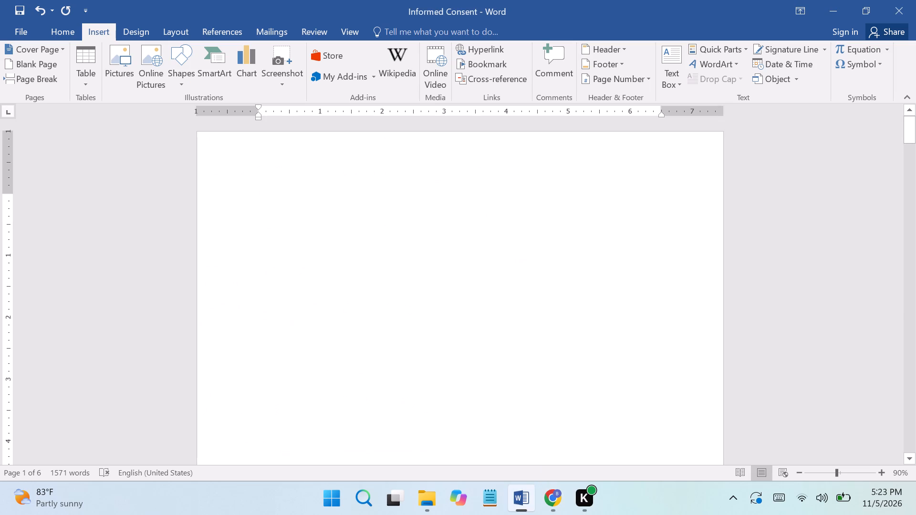
{"action": "scroll", "coordinate": [489, 285], "scroll_direction": "up", "scroll_amount": 9}
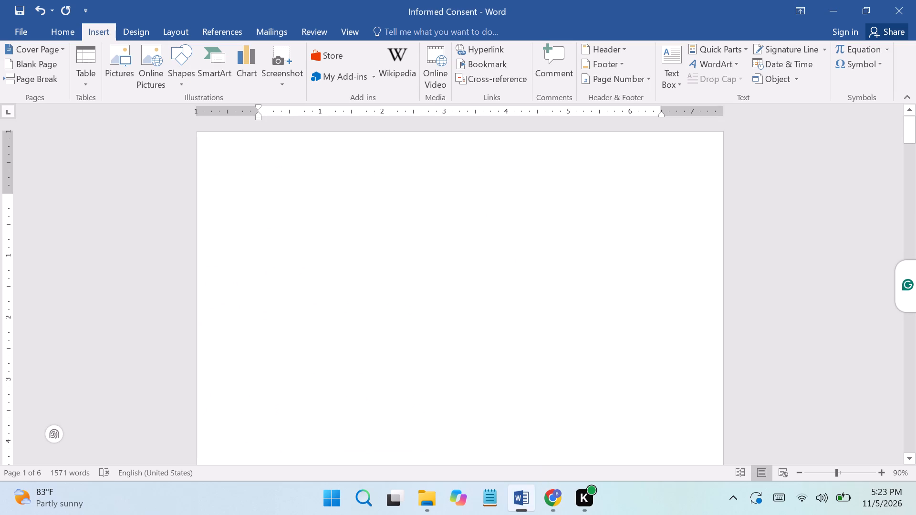
{"action": "scroll", "coordinate": [489, 285], "scroll_direction": "up", "scroll_amount": 5}
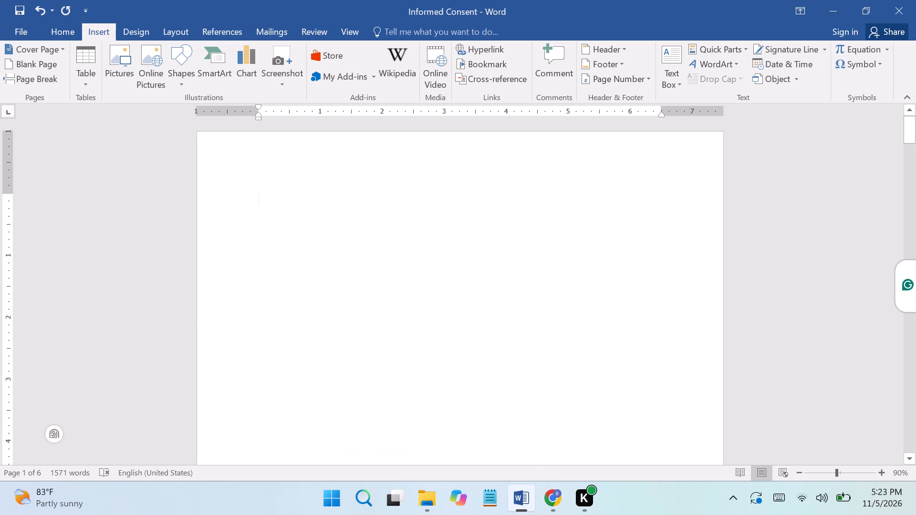
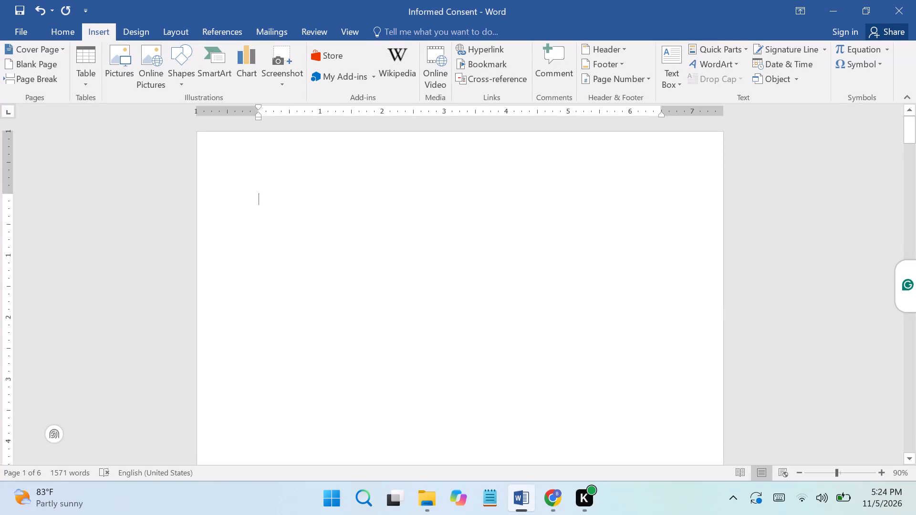
Review the document from the blank first page through the Introduction, Institutional Review Board role and historical events sections.
{"action": "scroll", "coordinate": [412, 317], "scroll_direction": "down", "scroll_amount": 2}
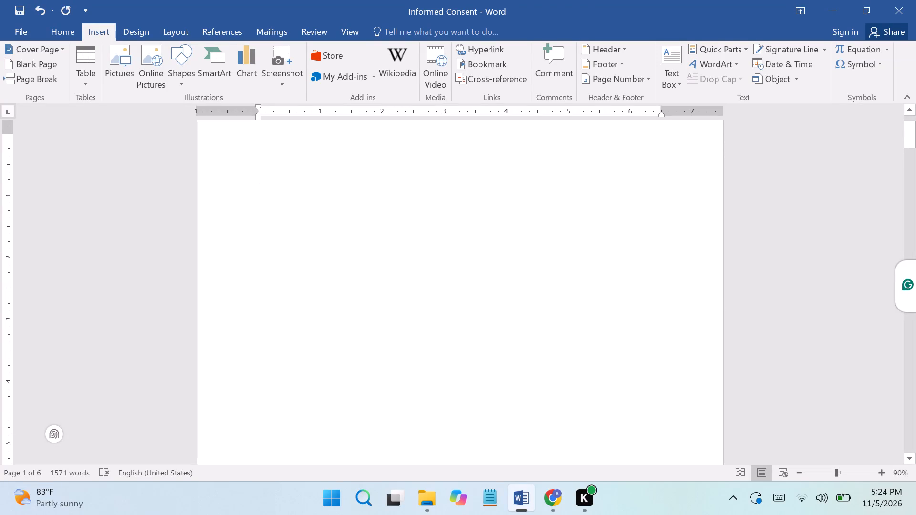
{"action": "scroll", "coordinate": [414, 320], "scroll_direction": "down", "scroll_amount": 3}
{"action": "scroll", "coordinate": [416, 323], "scroll_direction": "up", "scroll_amount": 5}
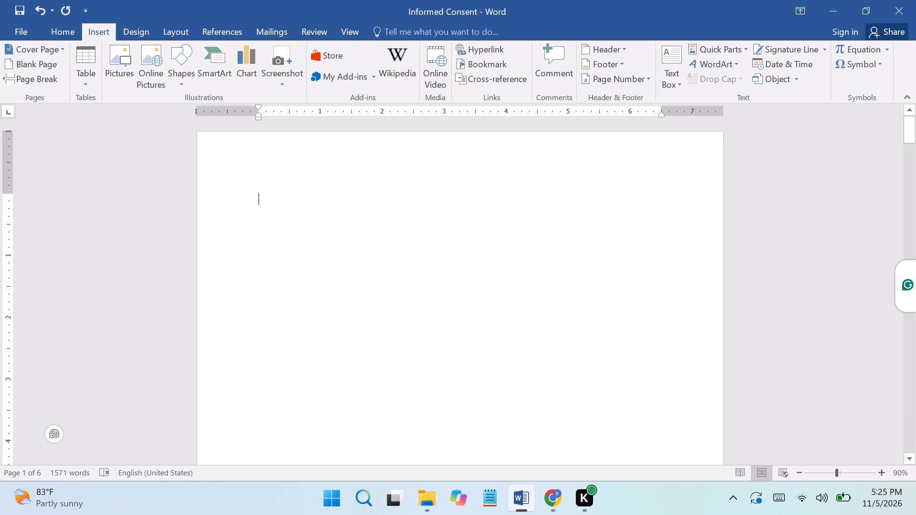
{"action": "scroll", "coordinate": [416, 323], "scroll_direction": "up", "scroll_amount": 3}
{"action": "scroll", "coordinate": [416, 323], "scroll_direction": "down", "scroll_amount": 6}
{"action": "scroll", "coordinate": [442, 351], "scroll_direction": "down", "scroll_amount": 10}
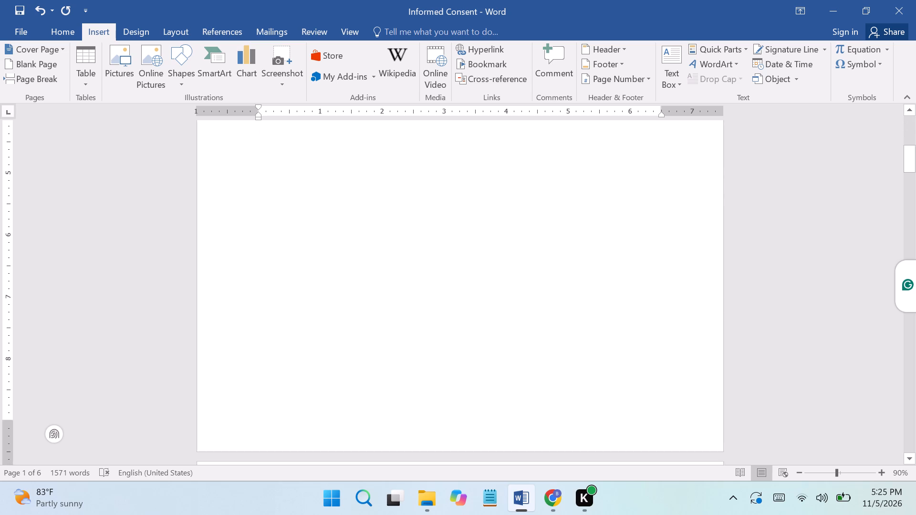
{"action": "scroll", "coordinate": [450, 364], "scroll_direction": "down", "scroll_amount": 6}
{"action": "left_click", "coordinate": [434, 290]}
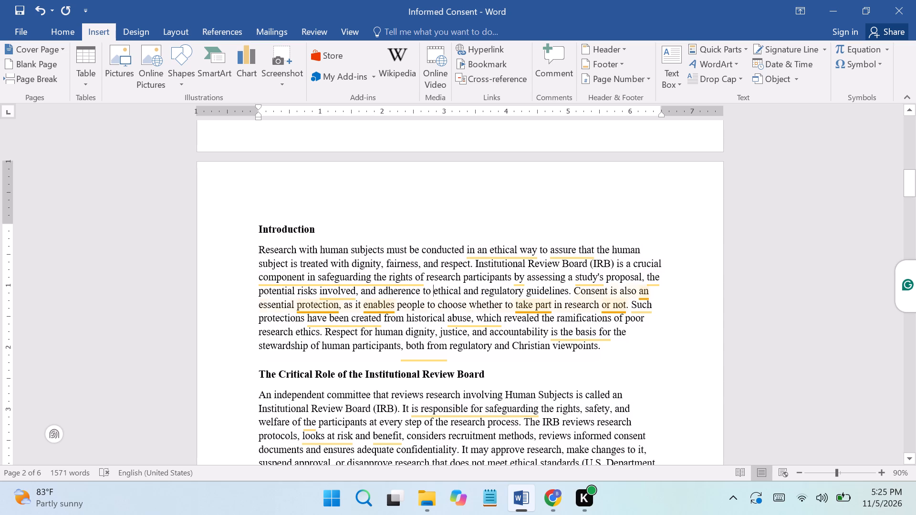
{"action": "scroll", "coordinate": [372, 308], "scroll_direction": "down", "scroll_amount": 2}
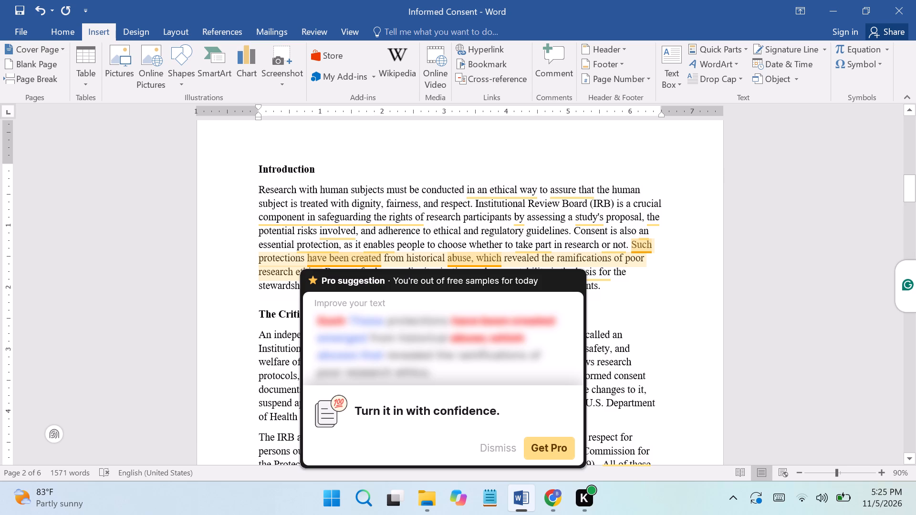
{"action": "scroll", "coordinate": [376, 315], "scroll_direction": "down", "scroll_amount": 2}
{"action": "left_click", "coordinate": [666, 295]}
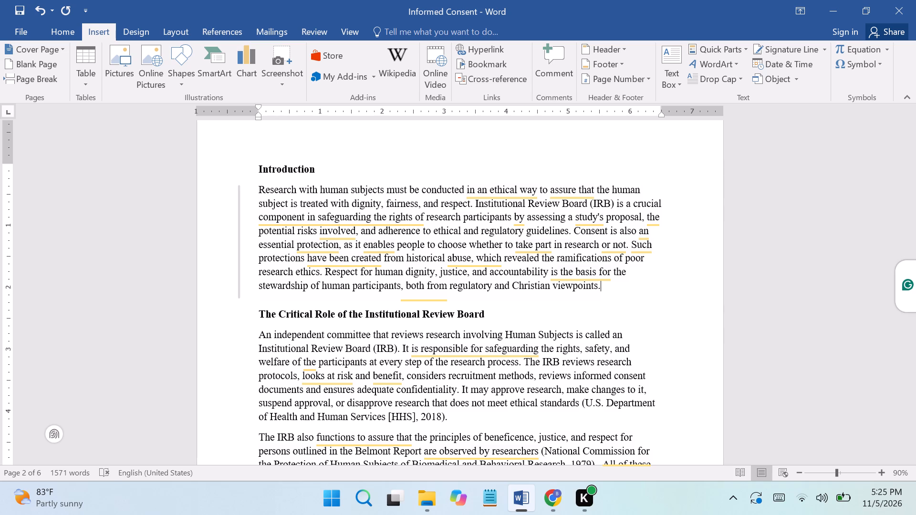
{"action": "scroll", "coordinate": [670, 304], "scroll_direction": "down", "scroll_amount": 4}
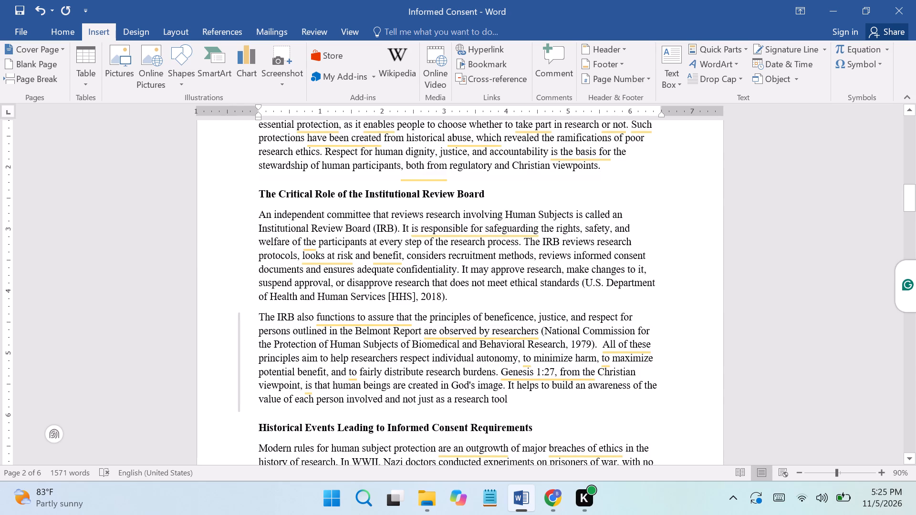
{"action": "scroll", "coordinate": [649, 315], "scroll_direction": "down", "scroll_amount": 6}
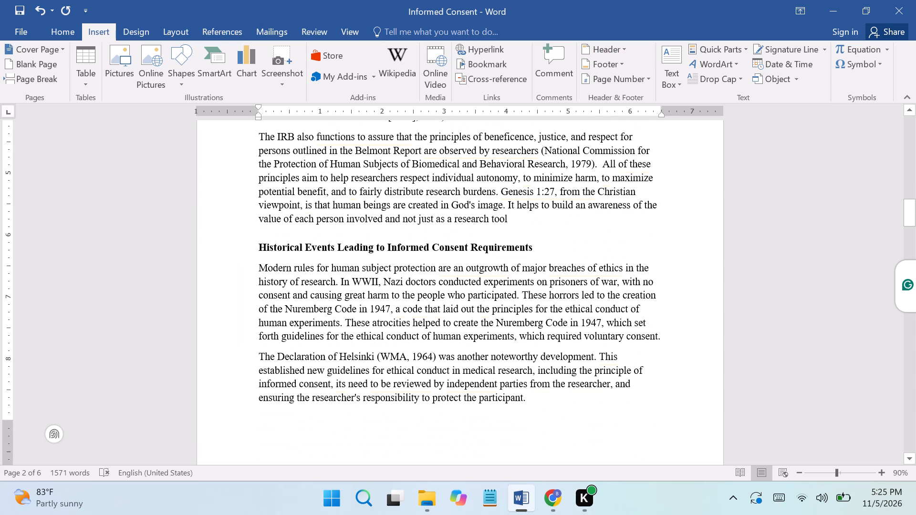
{"action": "left_click", "coordinate": [547, 301]}
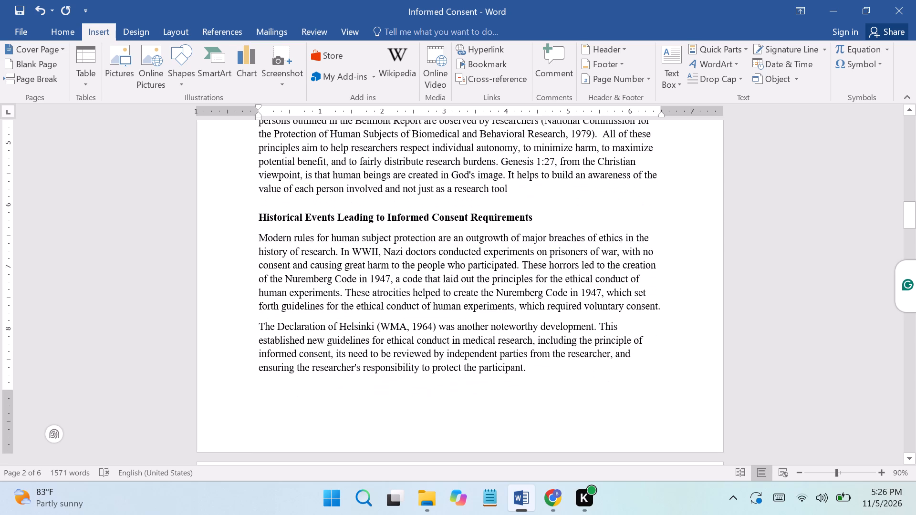
Read through the Tuskegee Syphilis Study paragraph and the section on exempt, expedited and full board IRB reviews.
{"action": "scroll", "coordinate": [546, 301], "scroll_direction": "down", "scroll_amount": 4}
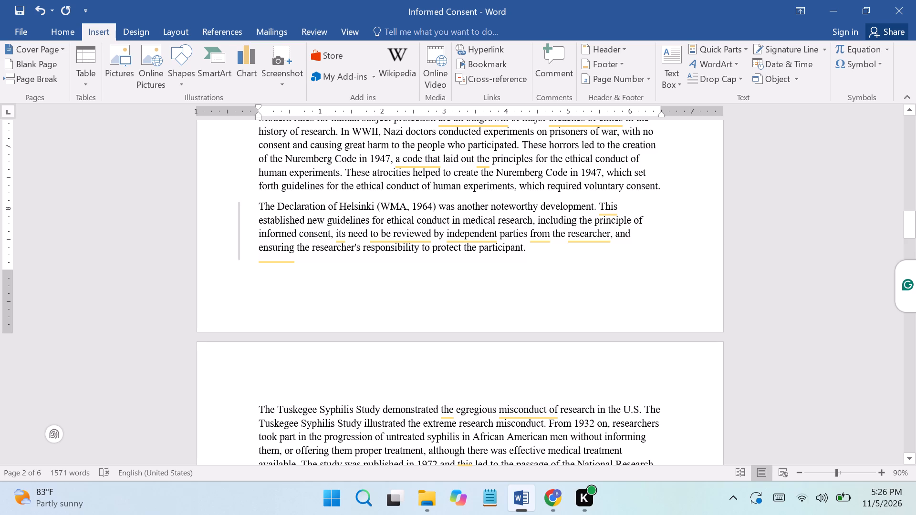
{"action": "scroll", "coordinate": [487, 252], "scroll_direction": "down", "scroll_amount": 2}
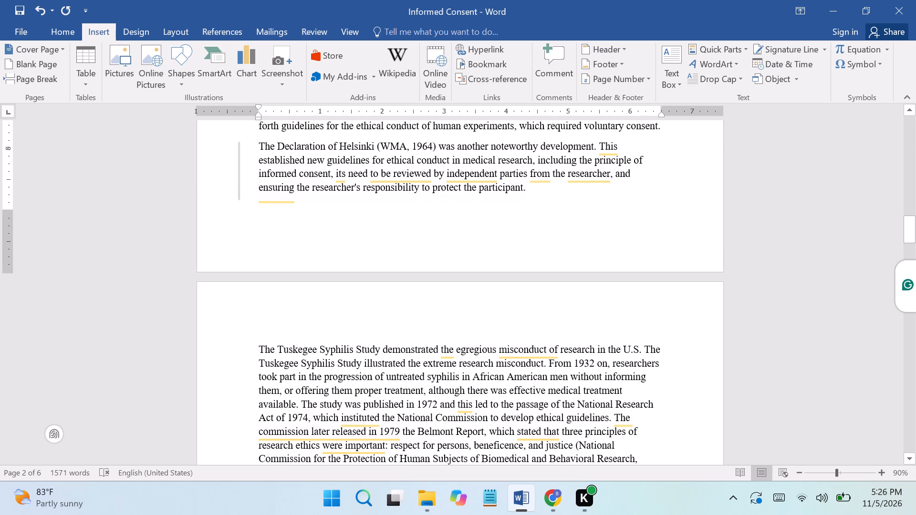
{"action": "scroll", "coordinate": [487, 255], "scroll_direction": "down", "scroll_amount": 1}
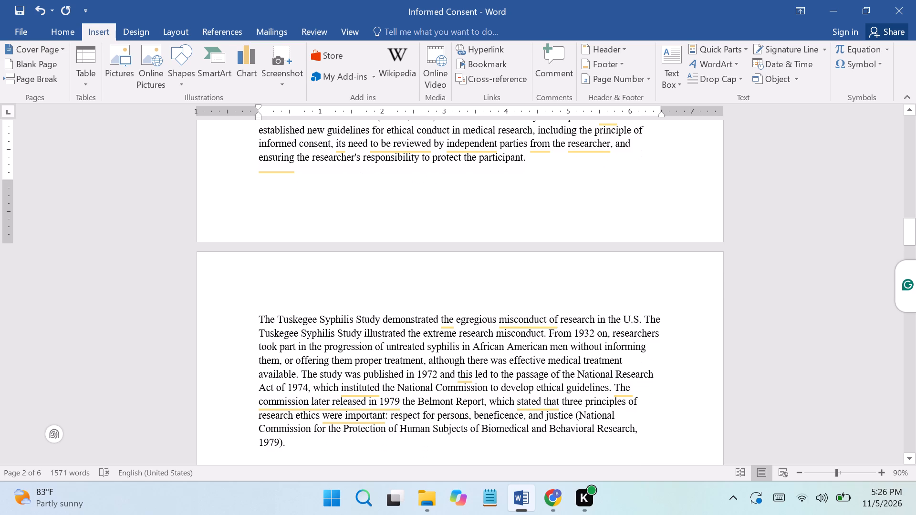
{"action": "scroll", "coordinate": [483, 263], "scroll_direction": "down", "scroll_amount": 3}
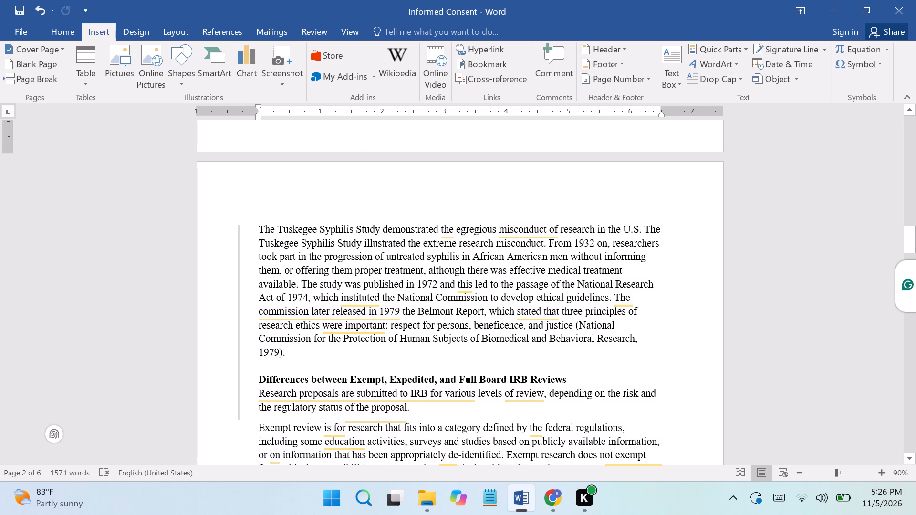
{"action": "scroll", "coordinate": [481, 264], "scroll_direction": "down", "scroll_amount": 1}
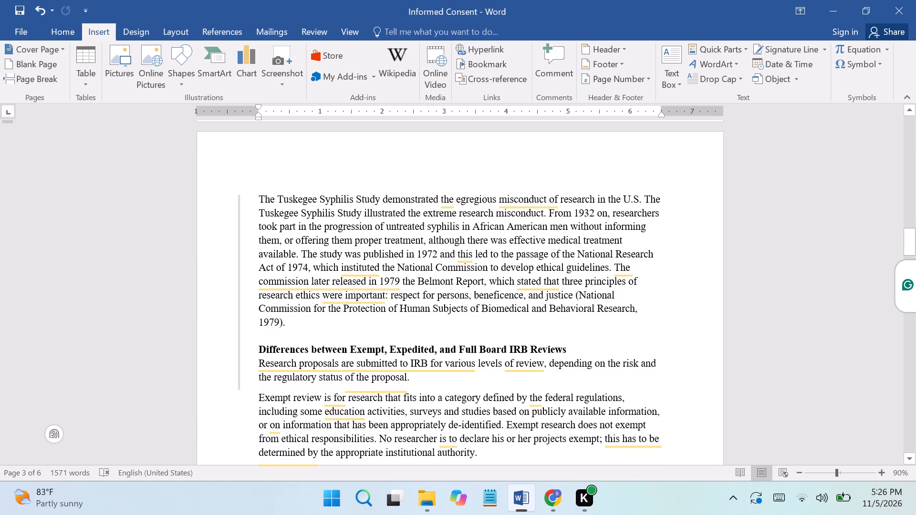
{"action": "scroll", "coordinate": [481, 264], "scroll_direction": "down", "scroll_amount": 1}
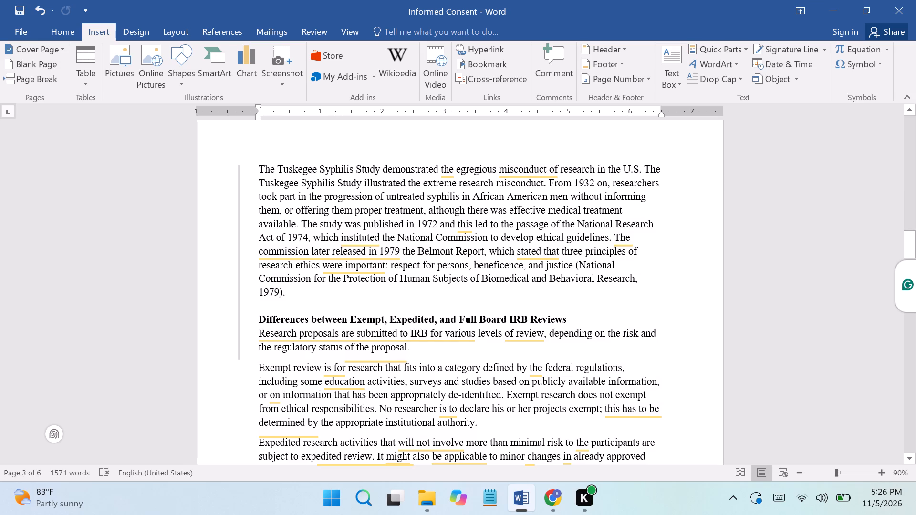
{"action": "scroll", "coordinate": [479, 263], "scroll_direction": "down", "scroll_amount": 3}
{"action": "left_click", "coordinate": [481, 263]}
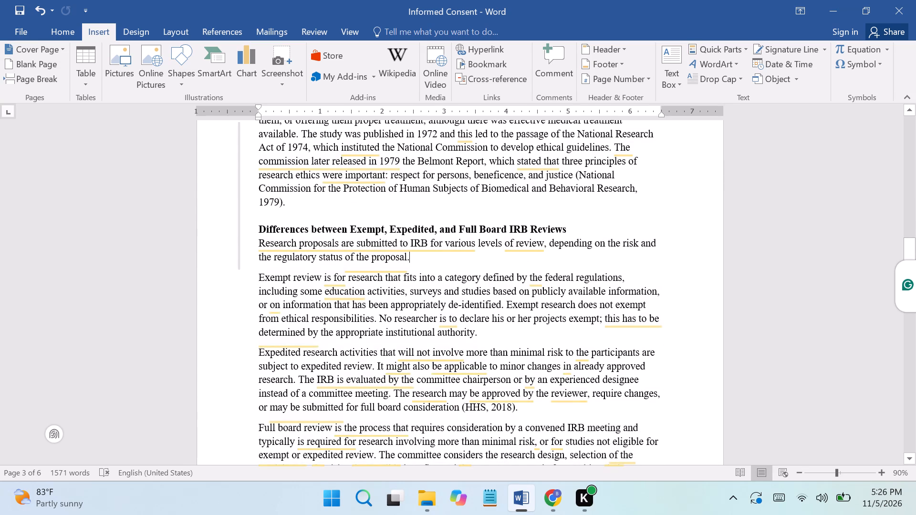
{"action": "scroll", "coordinate": [498, 290], "scroll_direction": "down", "scroll_amount": 3}
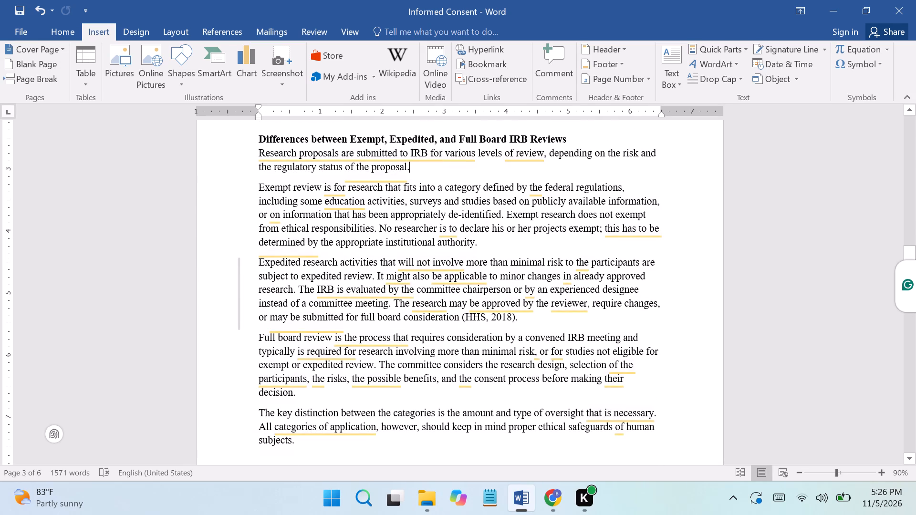
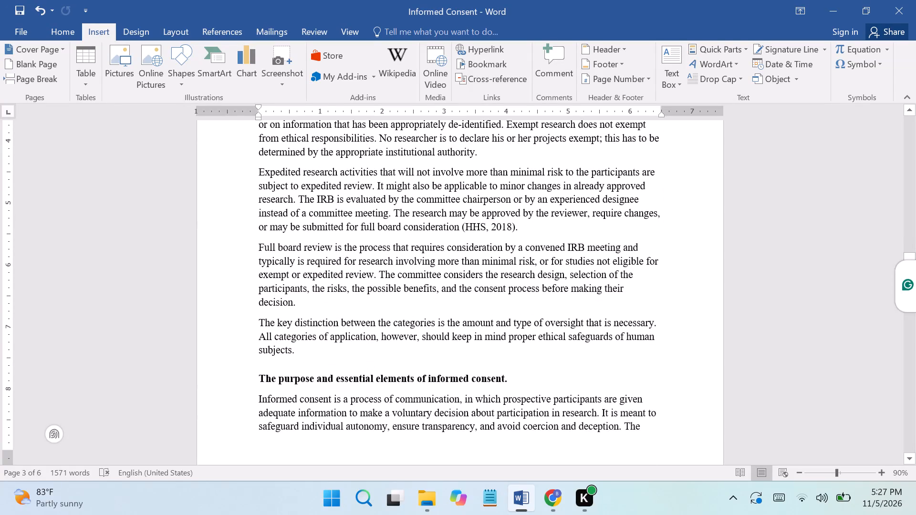
Read from the expedited and full board review paragraphs through the informed consent elements, vulnerable populations section and Conclusion.
{"action": "scroll", "coordinate": [469, 321], "scroll_direction": "down", "scroll_amount": 2}
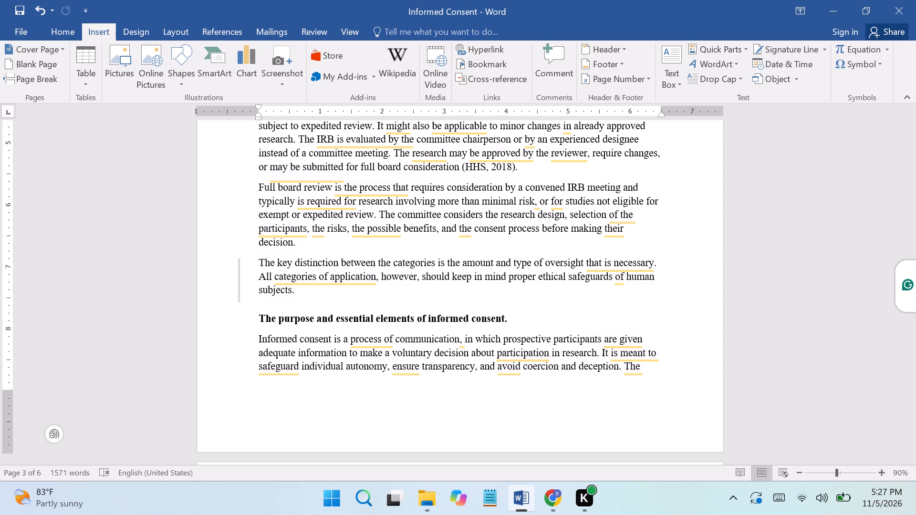
{"action": "scroll", "coordinate": [533, 304], "scroll_direction": "down", "scroll_amount": 16}
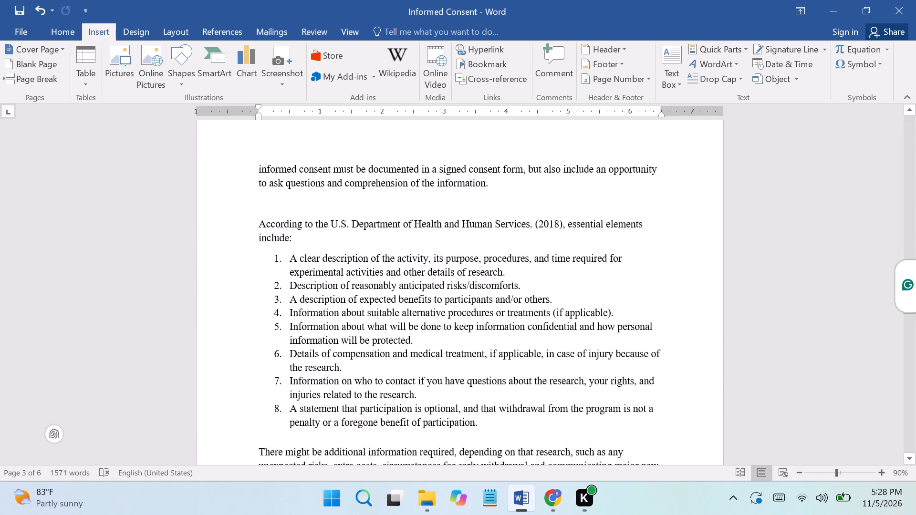
{"action": "scroll", "coordinate": [550, 327], "scroll_direction": "down", "scroll_amount": 7}
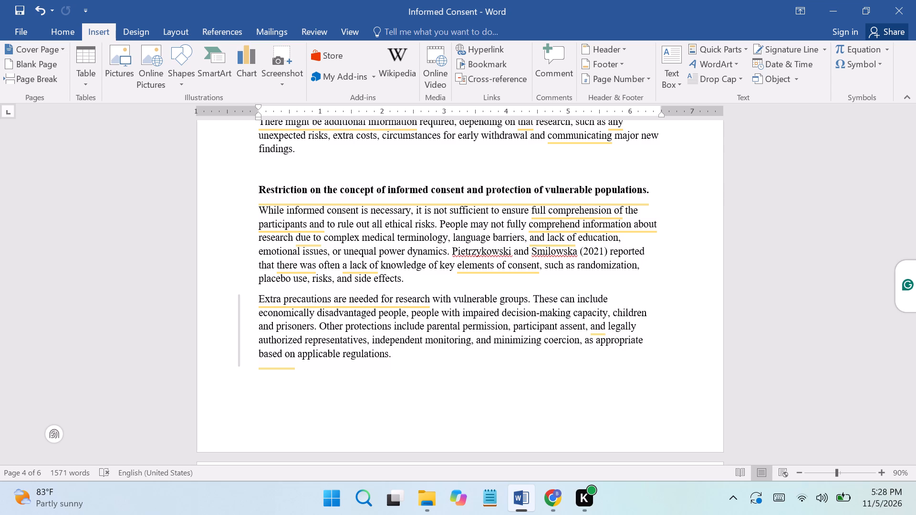
{"action": "scroll", "coordinate": [543, 319], "scroll_direction": "down", "scroll_amount": 8}
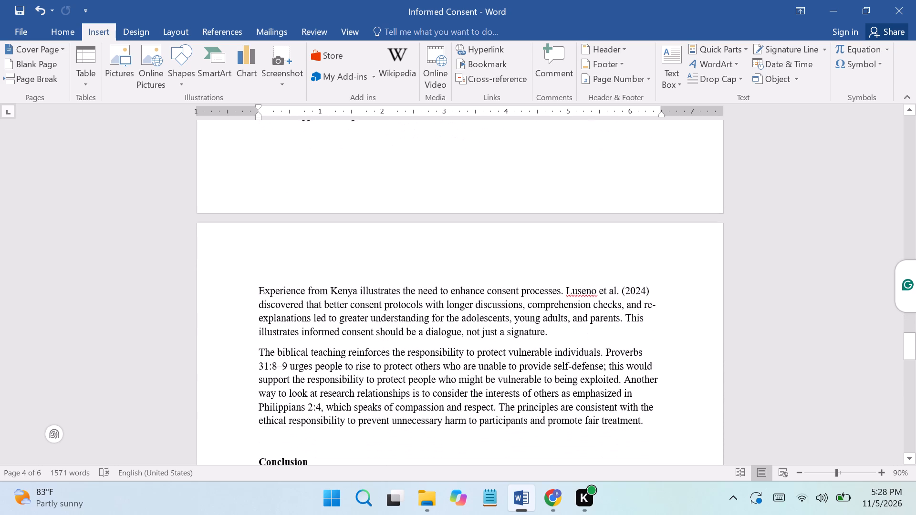
{"action": "scroll", "coordinate": [541, 329], "scroll_direction": "down", "scroll_amount": 5}
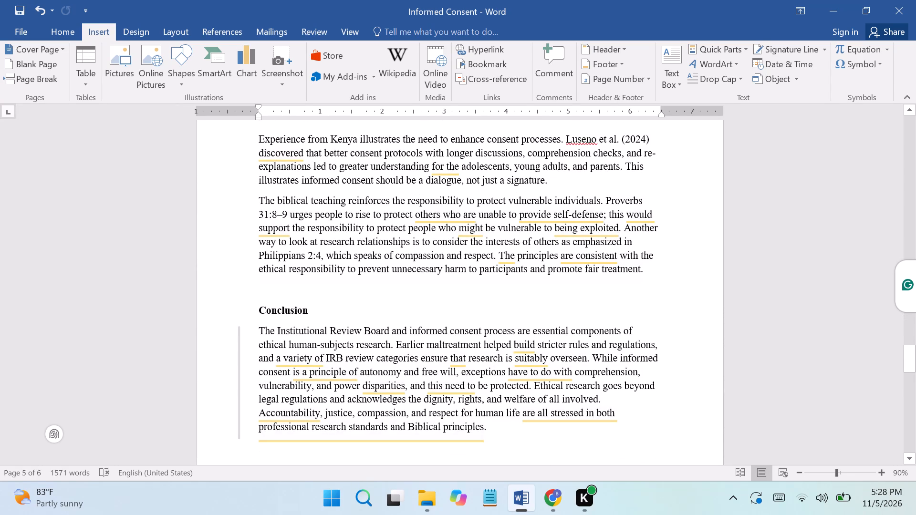
{"action": "scroll", "coordinate": [541, 327], "scroll_direction": "down", "scroll_amount": 3}
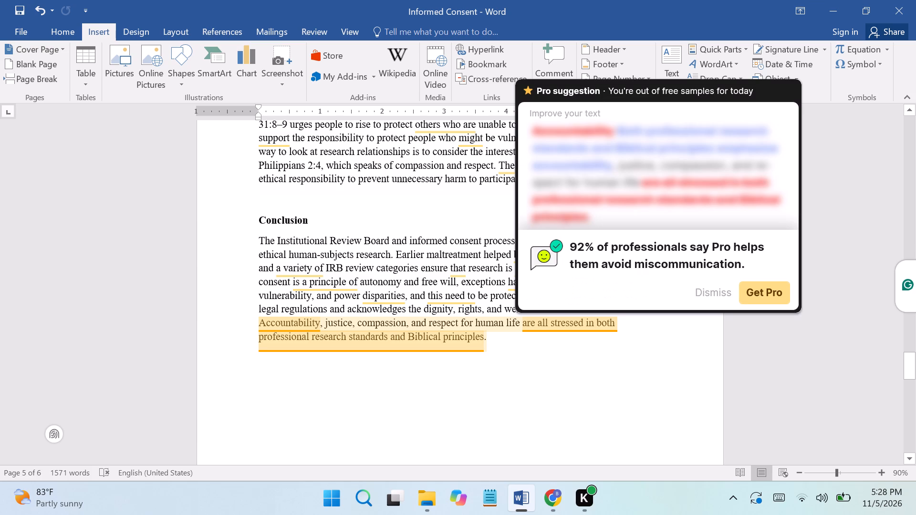
{"action": "scroll", "coordinate": [398, 313], "scroll_direction": "down", "scroll_amount": 5}
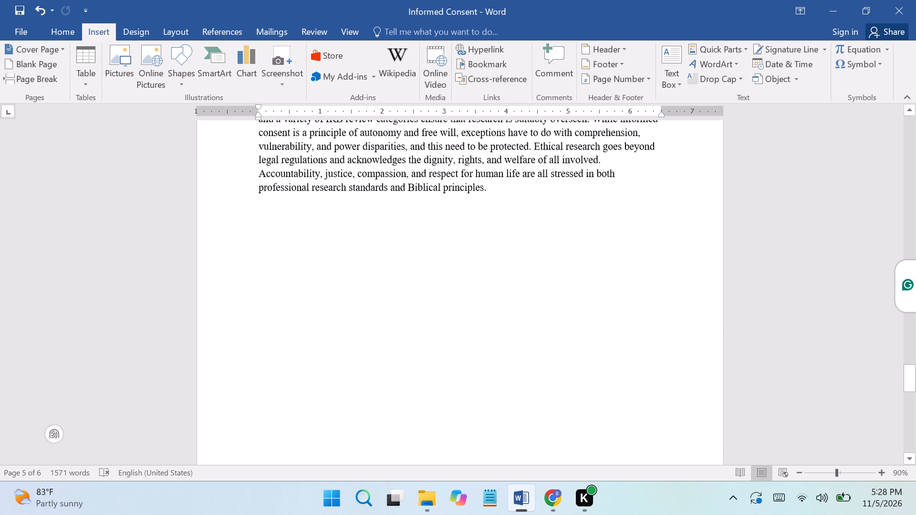
{"action": "scroll", "coordinate": [408, 316], "scroll_direction": "down", "scroll_amount": 6}
Recheck the vulnerable populations section, the Kenya and biblical teaching paragraphs, and the Conclusion.
{"action": "scroll", "coordinate": [416, 314], "scroll_direction": "up", "scroll_amount": 20}
{"action": "scroll", "coordinate": [416, 314], "scroll_direction": "up", "scroll_amount": 4}
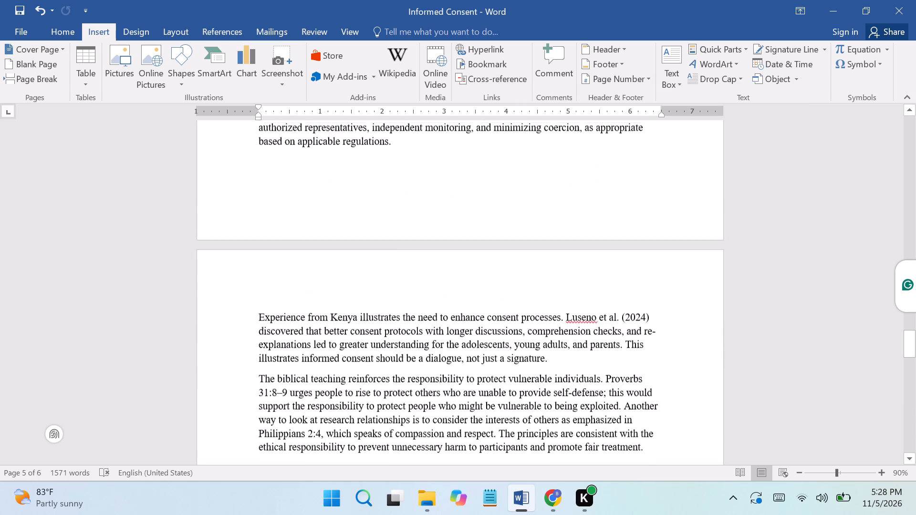
{"action": "scroll", "coordinate": [416, 309], "scroll_direction": "up", "scroll_amount": 2}
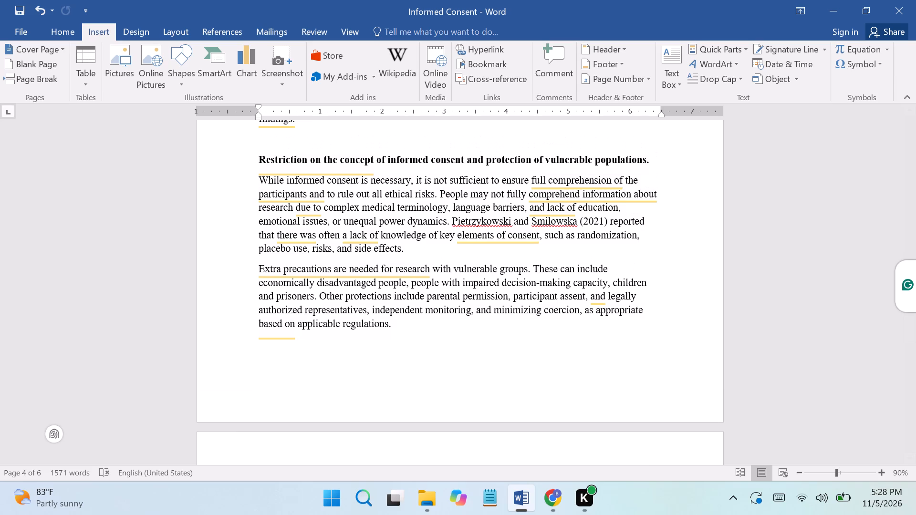
{"action": "scroll", "coordinate": [416, 309], "scroll_direction": "up", "scroll_amount": 4}
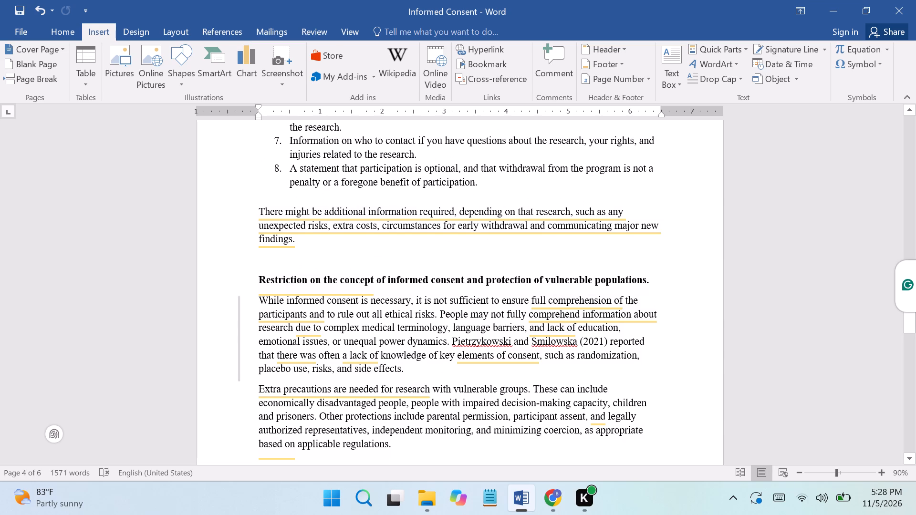
{"action": "scroll", "coordinate": [396, 292], "scroll_direction": "down", "scroll_amount": 4}
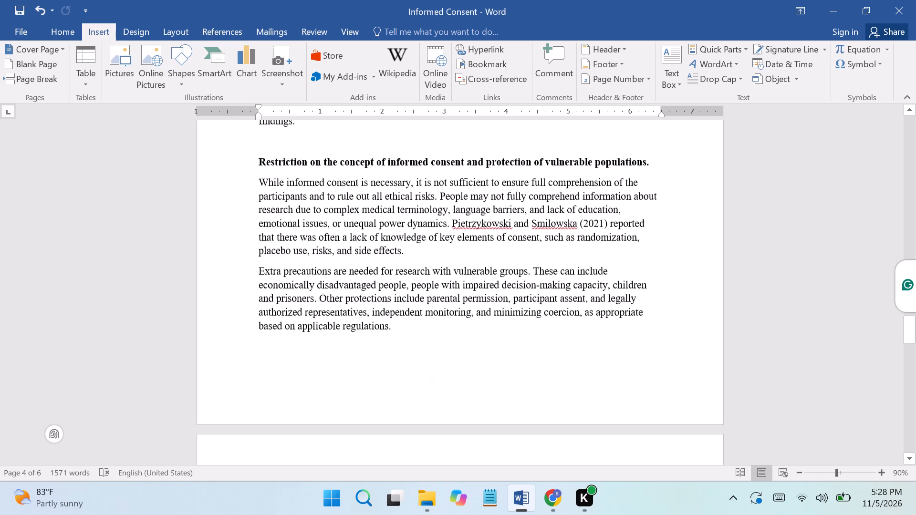
{"action": "scroll", "coordinate": [406, 293], "scroll_direction": "down", "scroll_amount": 7}
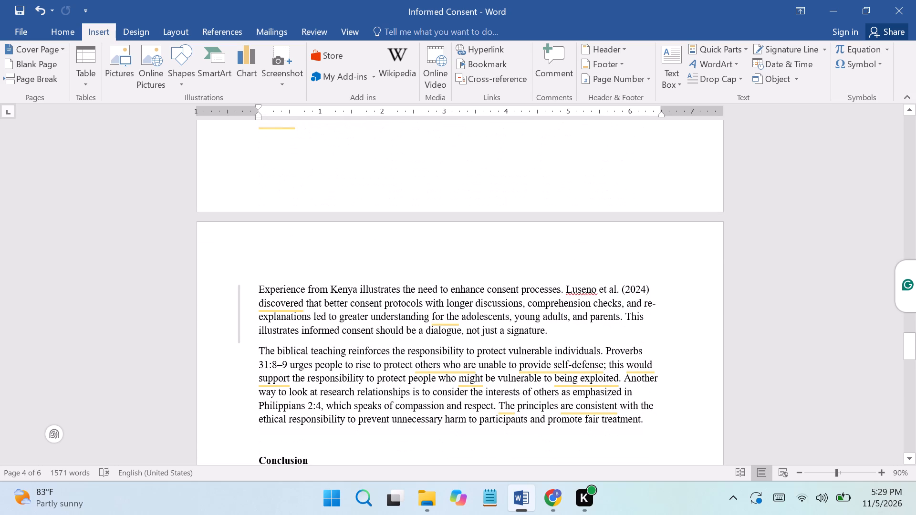
{"action": "scroll", "coordinate": [405, 305], "scroll_direction": "down", "scroll_amount": 1}
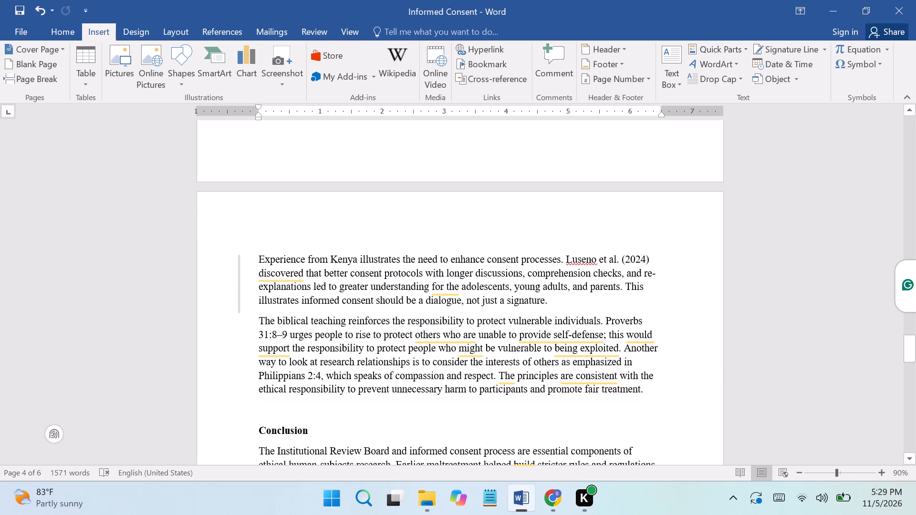
{"action": "scroll", "coordinate": [405, 305], "scroll_direction": "down", "scroll_amount": 2}
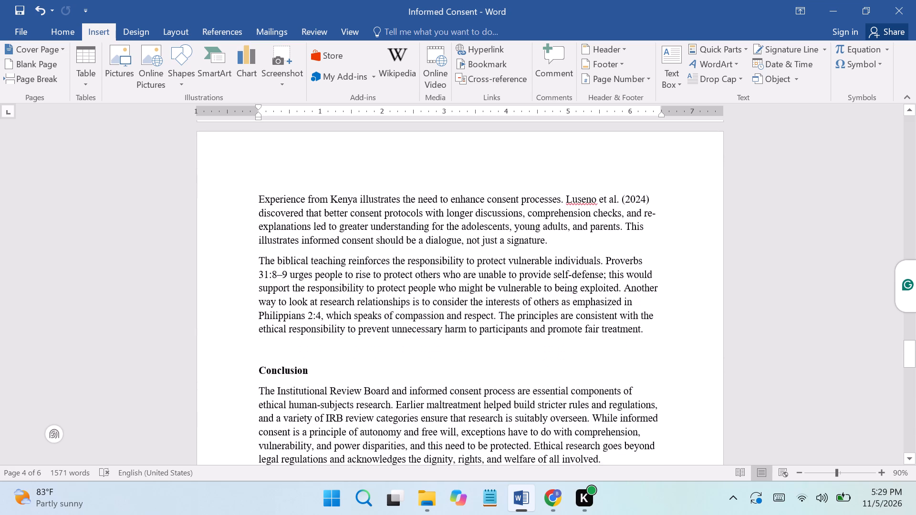
{"action": "scroll", "coordinate": [405, 306], "scroll_direction": "down", "scroll_amount": 6}
{"action": "left_click", "coordinate": [429, 277]}
{"action": "scroll", "coordinate": [429, 276], "scroll_direction": "down", "scroll_amount": 3}
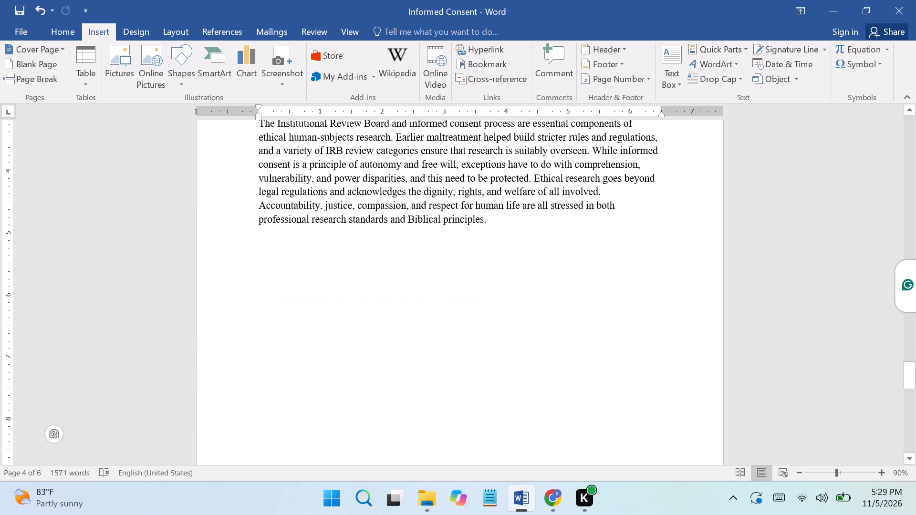
In the Reference list, turn the Luseno et al. DOI and the Belmont report web address into active hyperlinks.
{"action": "scroll", "coordinate": [428, 285], "scroll_direction": "down", "scroll_amount": 13}
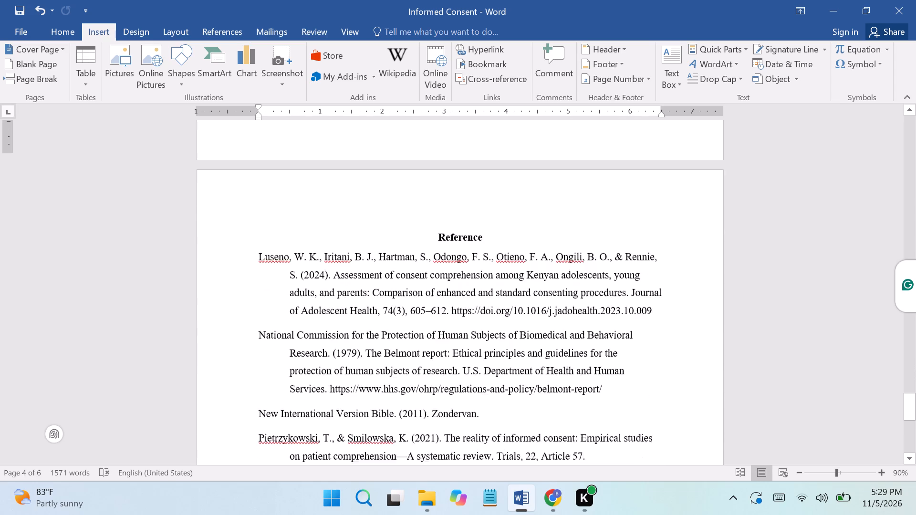
{"action": "scroll", "coordinate": [423, 295], "scroll_direction": "down", "scroll_amount": 2}
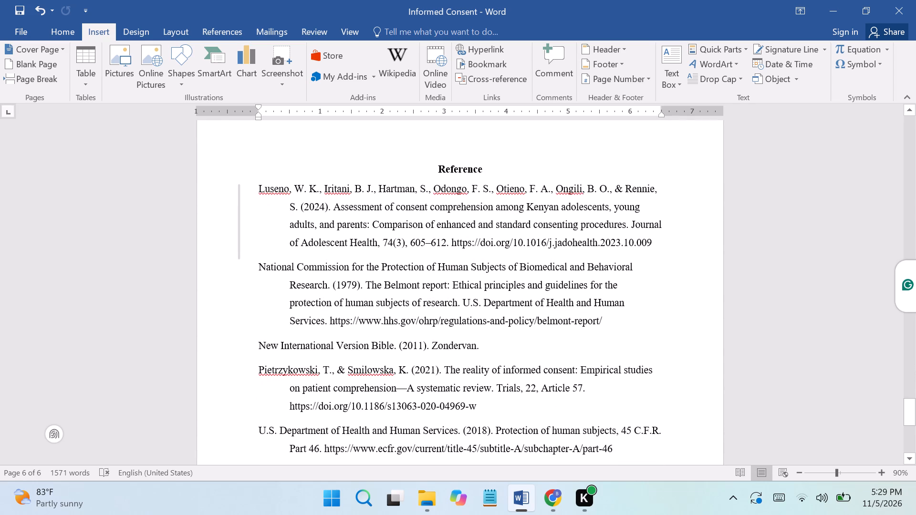
{"action": "left_click", "coordinate": [661, 244]}
{"action": "key", "text": "space"}
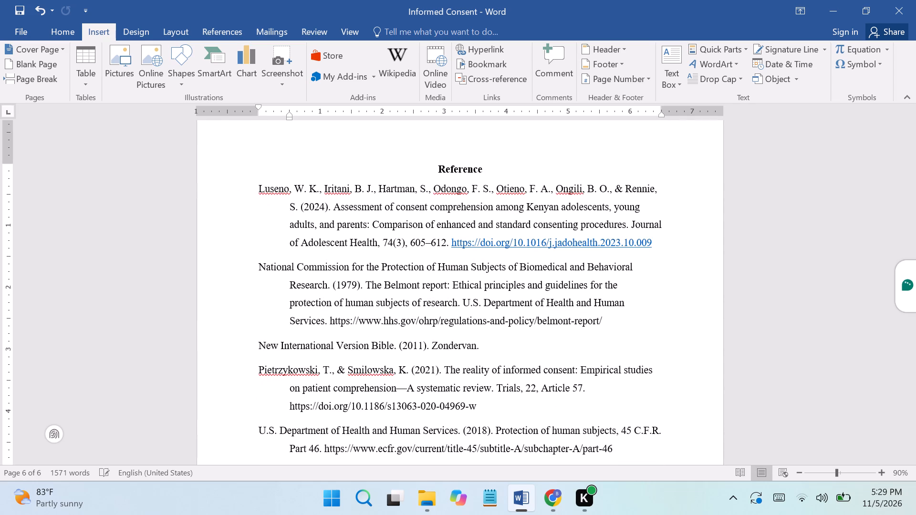
{"action": "left_click", "coordinate": [610, 321]}
{"action": "key", "text": "space"}
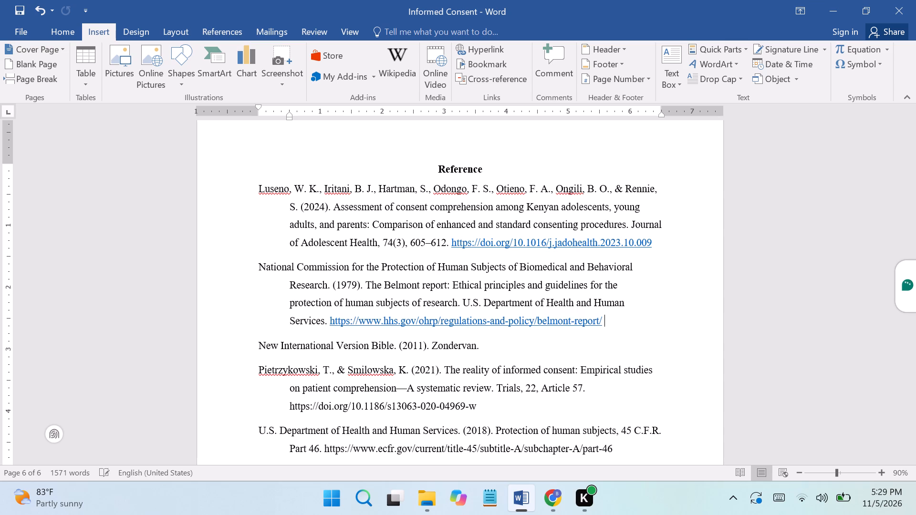
Turn the web addresses of the Pietrzykowski and Smilowska entry and both U.S. Department of Health and Human Services entries into active hyperlinks.
{"action": "scroll", "coordinate": [582, 334], "scroll_direction": "down", "scroll_amount": 2}
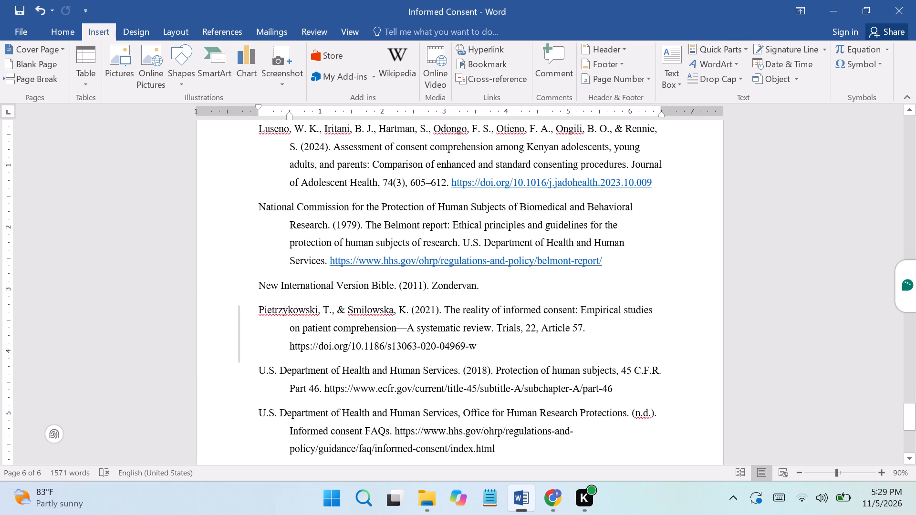
{"action": "left_click", "coordinate": [493, 341]}
{"action": "key", "text": "space"}
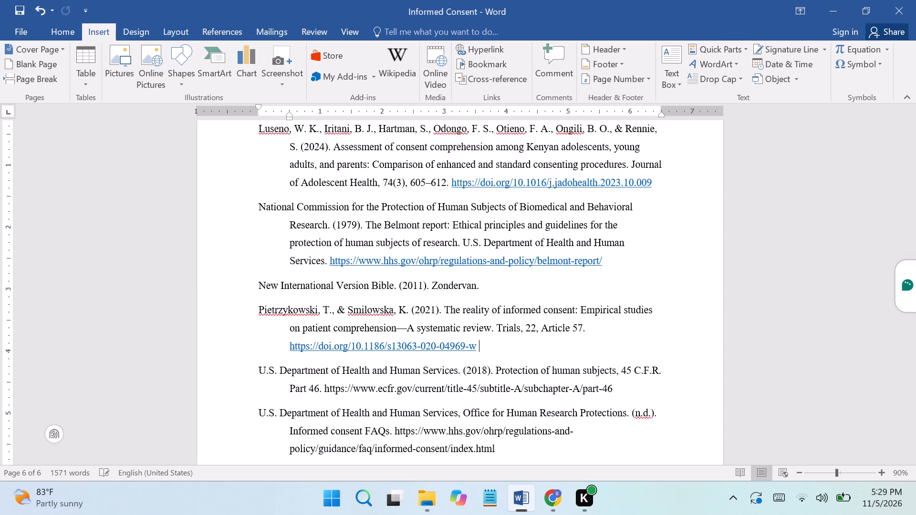
{"action": "scroll", "coordinate": [494, 339], "scroll_direction": "down", "scroll_amount": 2}
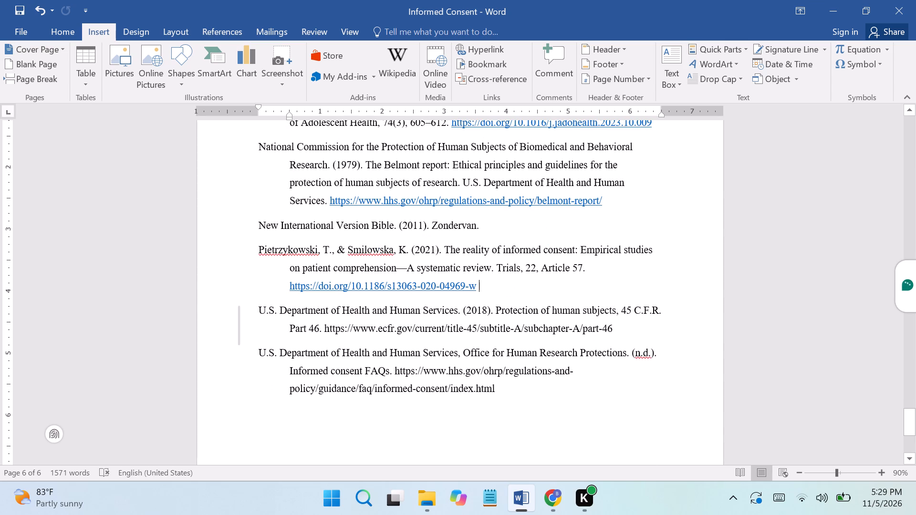
{"action": "left_click", "coordinate": [626, 330]}
{"action": "key", "text": "space"}
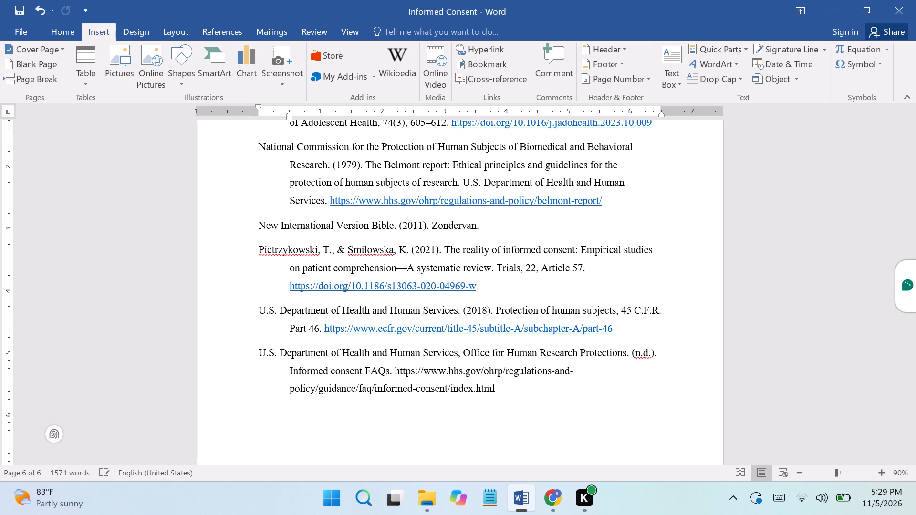
{"action": "scroll", "coordinate": [618, 341], "scroll_direction": "down", "scroll_amount": 2}
{"action": "left_click", "coordinate": [495, 326]}
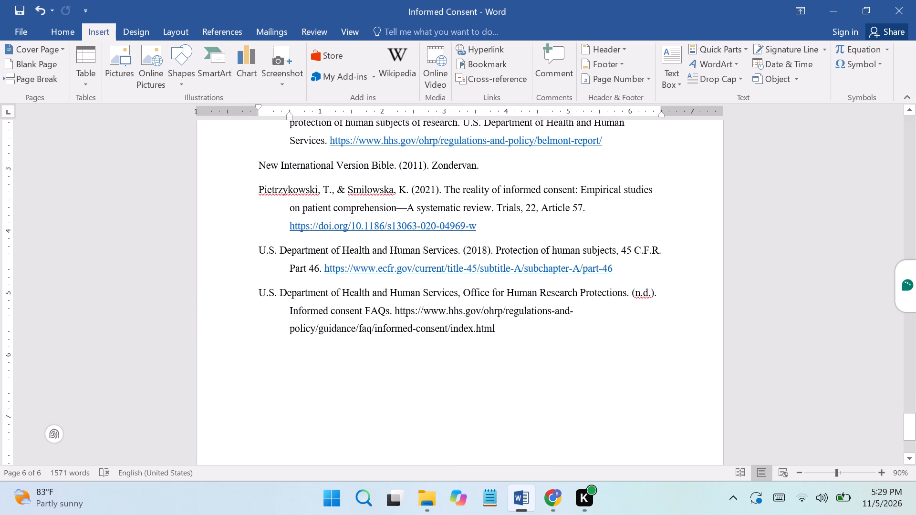
{"action": "key", "text": "space"}
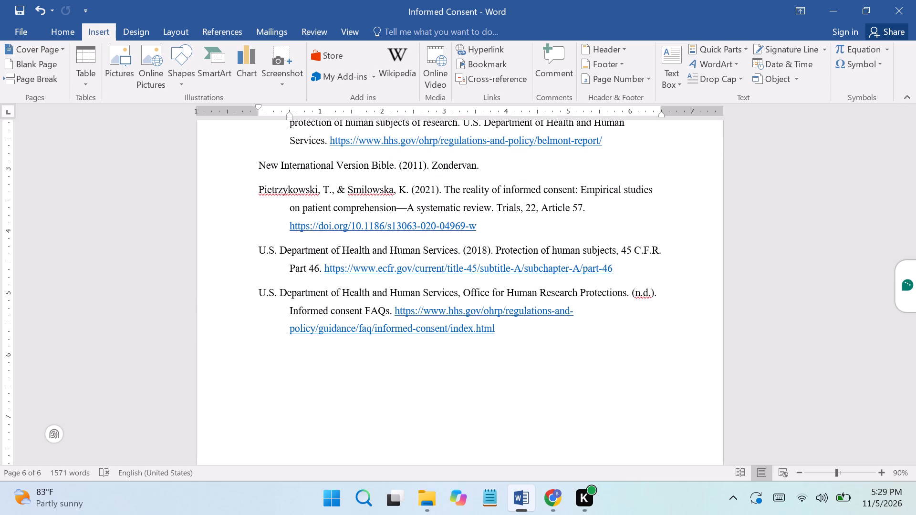
Look over the linked Reference list, the Conclusion, and the biblical teaching and Kenya paragraphs.
{"action": "scroll", "coordinate": [562, 356], "scroll_direction": "down", "scroll_amount": 2}
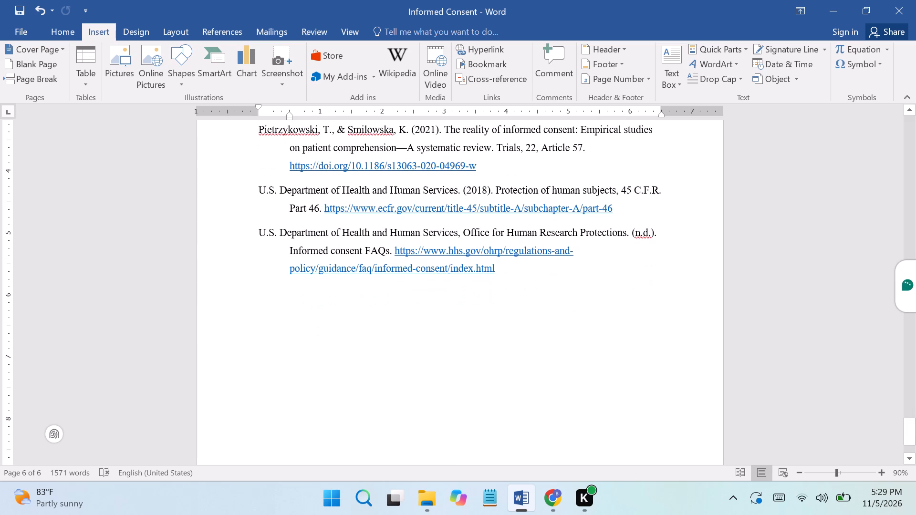
{"action": "scroll", "coordinate": [563, 360], "scroll_direction": "down", "scroll_amount": 1}
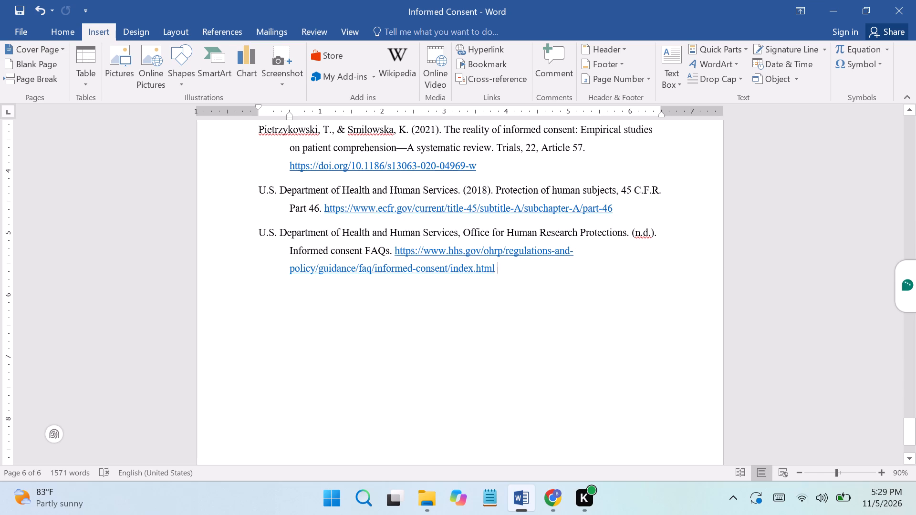
{"action": "scroll", "coordinate": [563, 360], "scroll_direction": "down", "scroll_amount": 1}
{"action": "scroll", "coordinate": [566, 363], "scroll_direction": "up", "scroll_amount": 11}
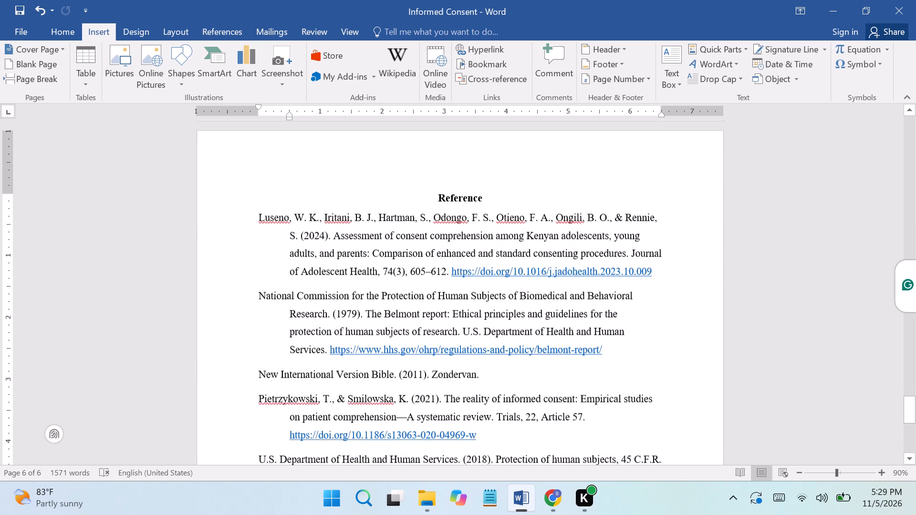
{"action": "scroll", "coordinate": [566, 362], "scroll_direction": "up", "scroll_amount": 4}
{"action": "left_click", "coordinate": [459, 366]}
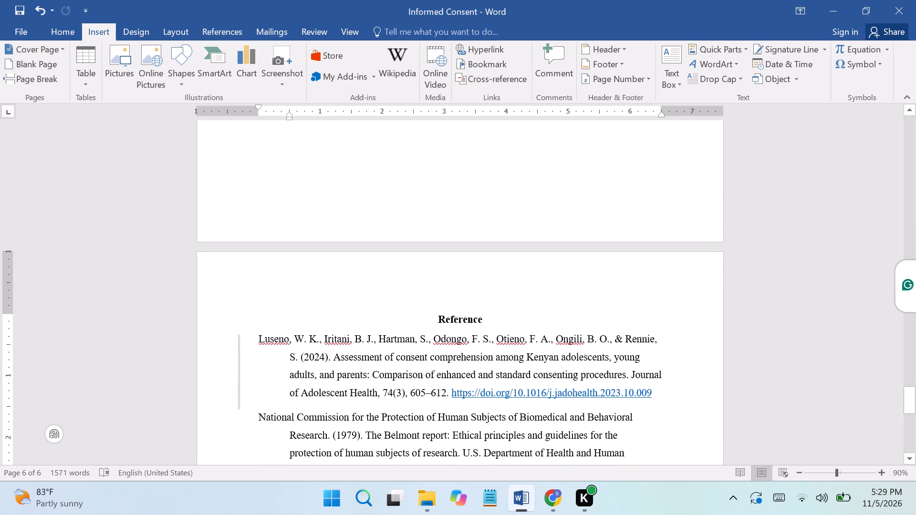
{"action": "scroll", "coordinate": [468, 362], "scroll_direction": "up", "scroll_amount": 16}
{"action": "left_click", "coordinate": [464, 358]}
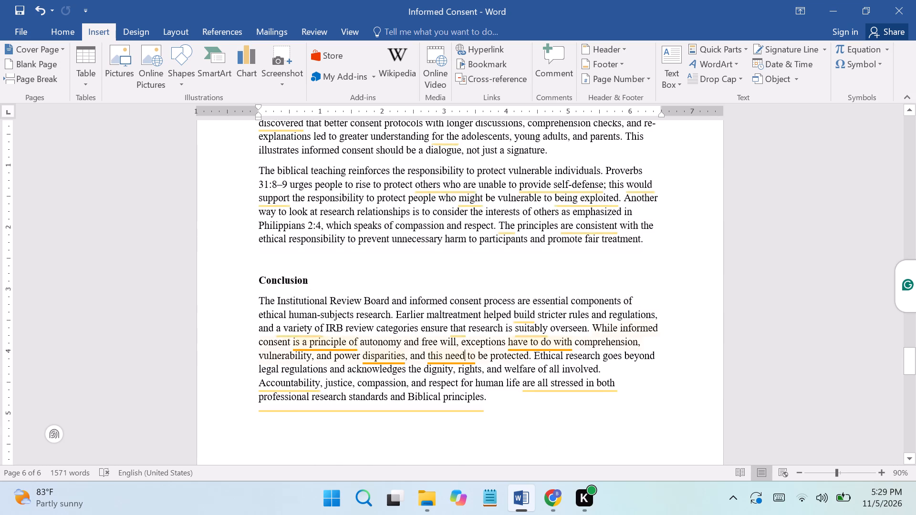
{"action": "scroll", "coordinate": [464, 357], "scroll_direction": "up", "scroll_amount": 4}
{"action": "left_click", "coordinate": [436, 329]}
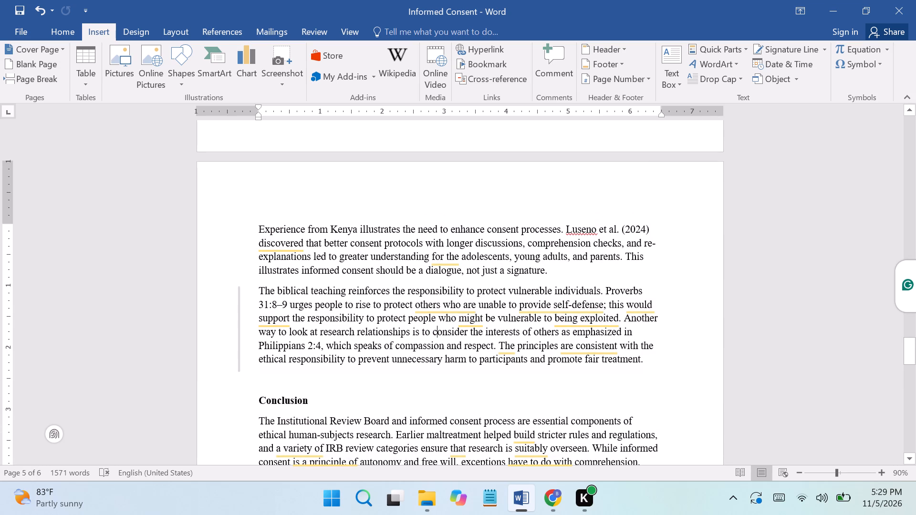
{"action": "scroll", "coordinate": [499, 348], "scroll_direction": "up", "scroll_amount": 3}
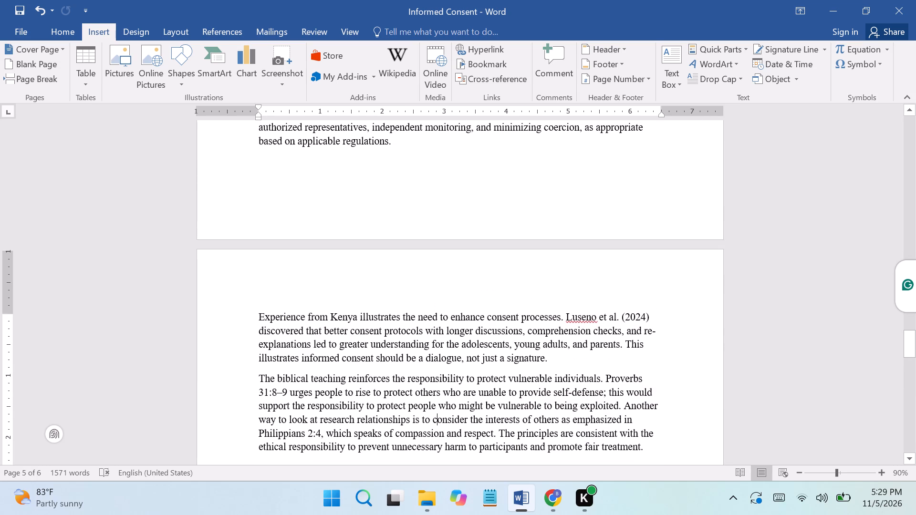
{"action": "scroll", "coordinate": [499, 349], "scroll_direction": "up", "scroll_amount": 3}
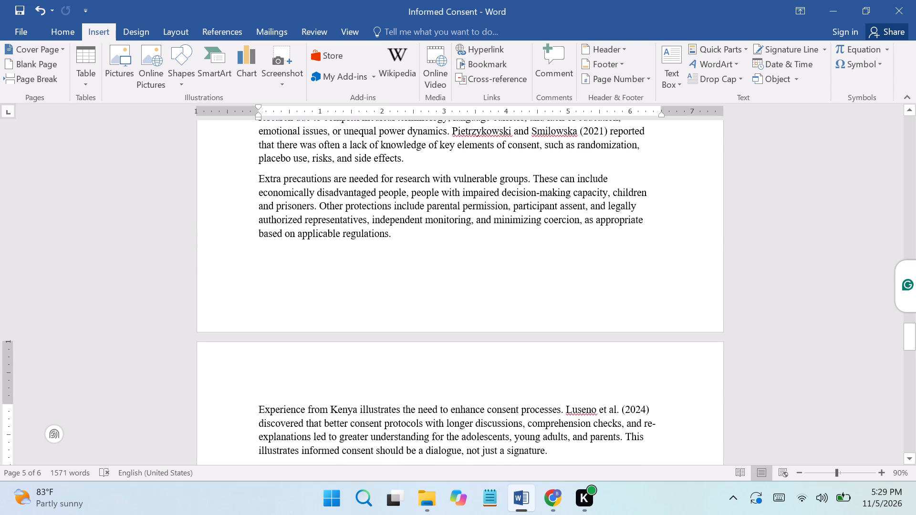
Proofread the section on restrictions of informed consent and vulnerable populations, the Kenya and biblical teaching paragraphs, and the Conclusion.
{"action": "scroll", "coordinate": [480, 347], "scroll_direction": "up", "scroll_amount": 3}
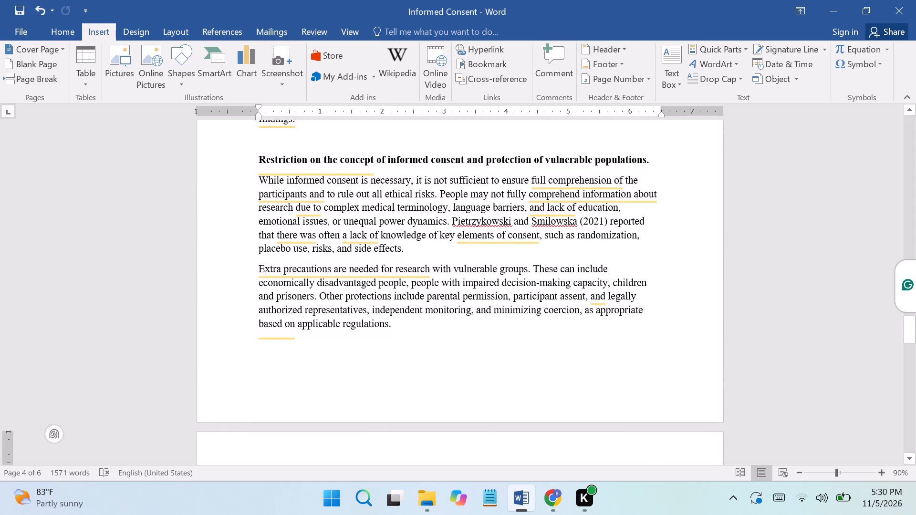
{"action": "scroll", "coordinate": [558, 458], "scroll_direction": "up", "scroll_amount": 4}
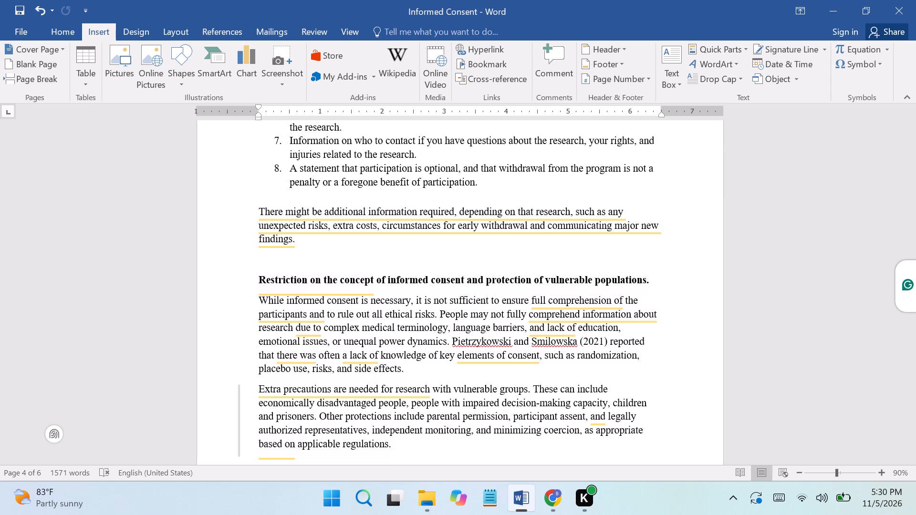
{"action": "scroll", "coordinate": [558, 458], "scroll_direction": "down", "scroll_amount": 3}
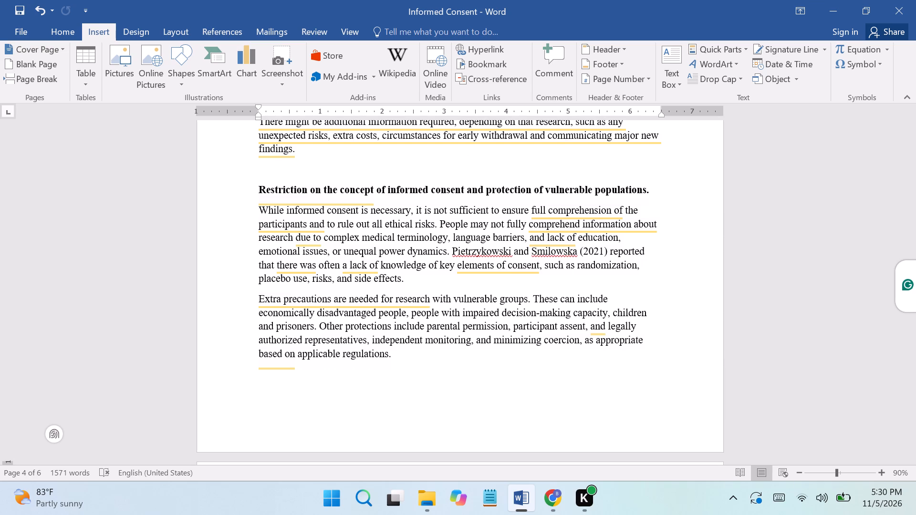
{"action": "scroll", "coordinate": [558, 458], "scroll_direction": "down", "scroll_amount": 9}
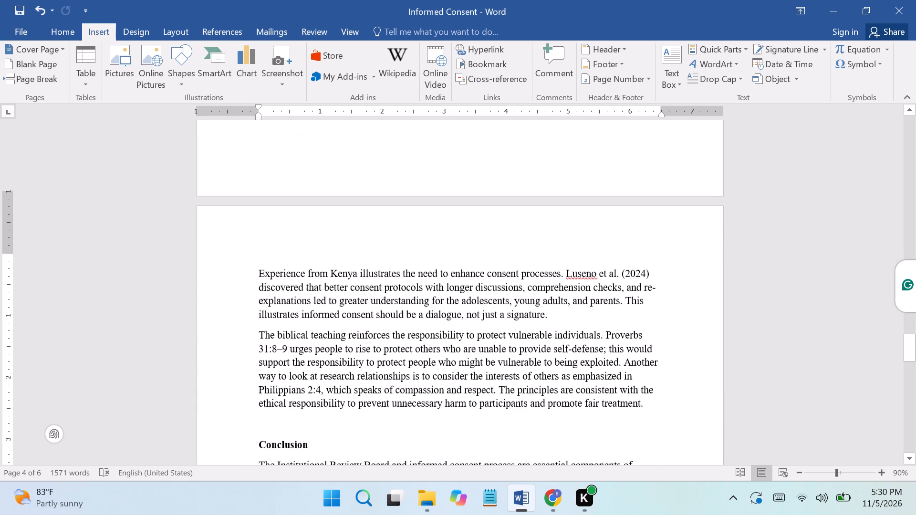
{"action": "left_click", "coordinate": [473, 371]}
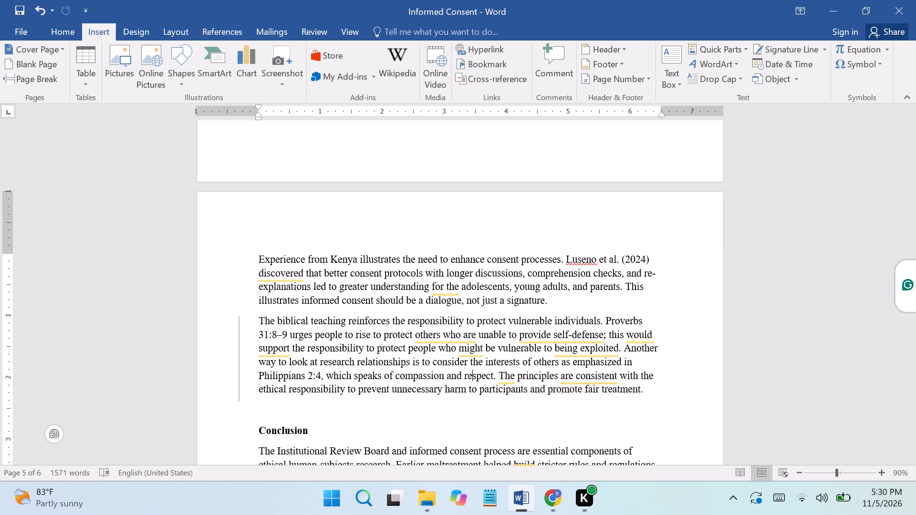
{"action": "scroll", "coordinate": [408, 368], "scroll_direction": "down", "scroll_amount": 5}
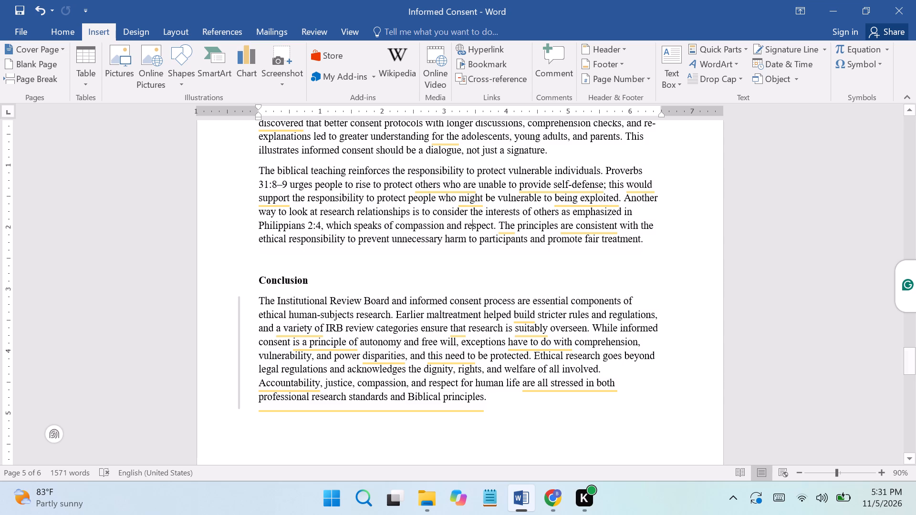
{"action": "scroll", "coordinate": [416, 360], "scroll_direction": "down", "scroll_amount": 3}
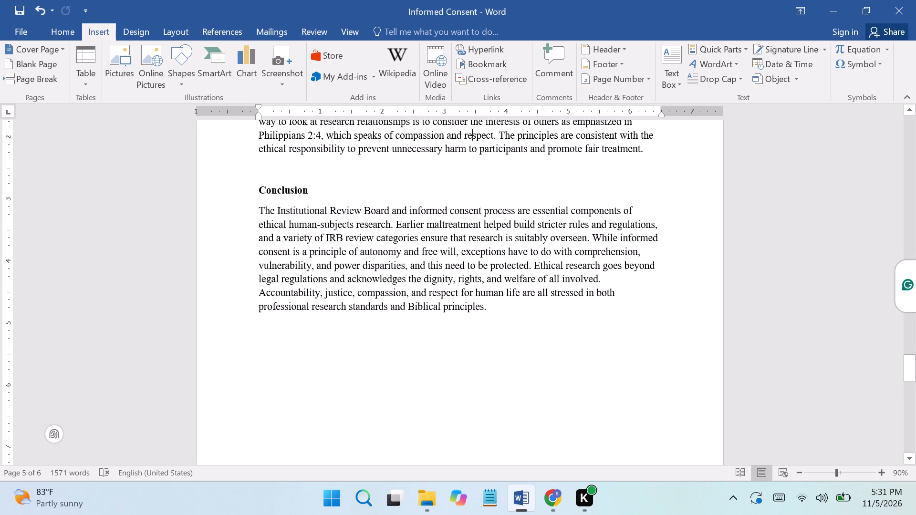
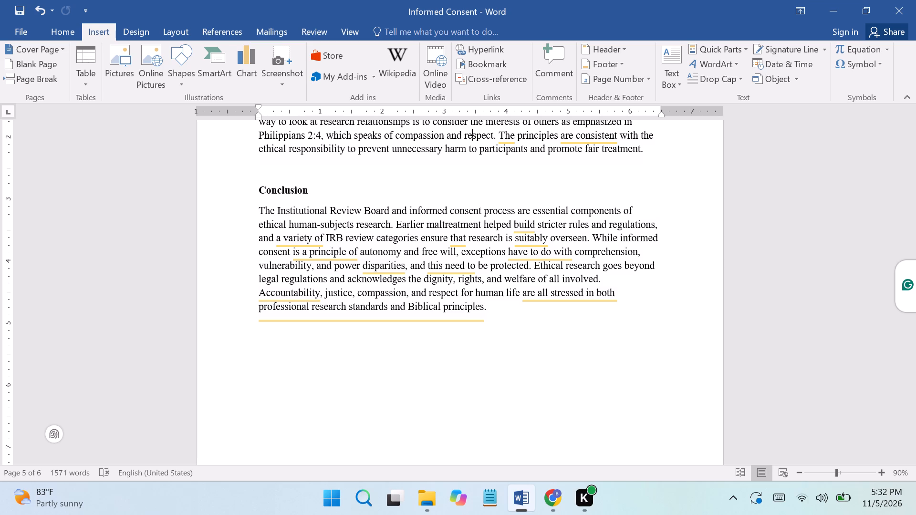
Review the Conclusion and the entries of the Reference list through to the end of the document.
{"action": "scroll", "coordinate": [416, 357], "scroll_direction": "down", "scroll_amount": 2}
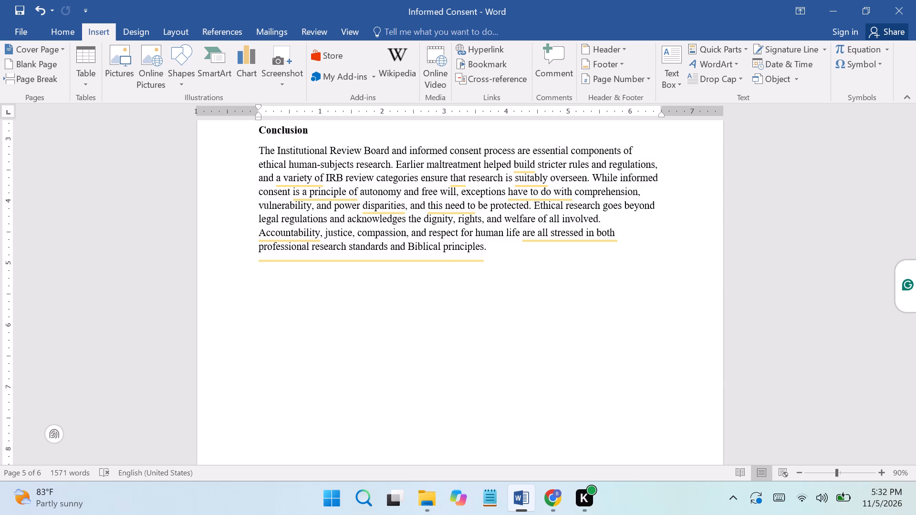
{"action": "scroll", "coordinate": [416, 359], "scroll_direction": "down", "scroll_amount": 5}
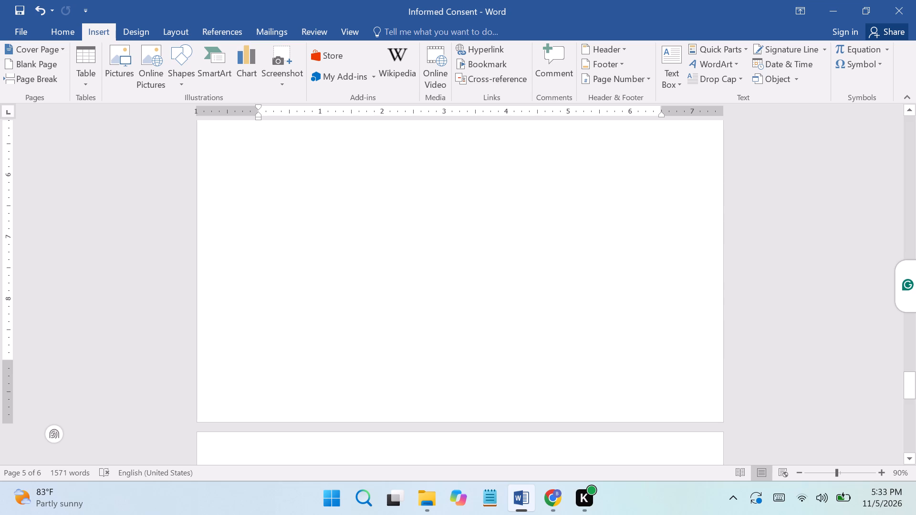
{"action": "scroll", "coordinate": [425, 363], "scroll_direction": "down", "scroll_amount": 8}
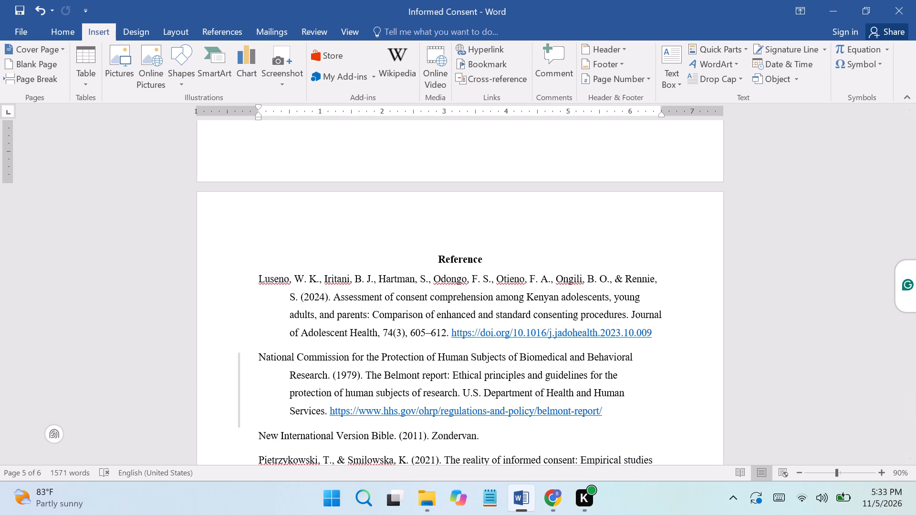
{"action": "scroll", "coordinate": [423, 370], "scroll_direction": "down", "scroll_amount": 9}
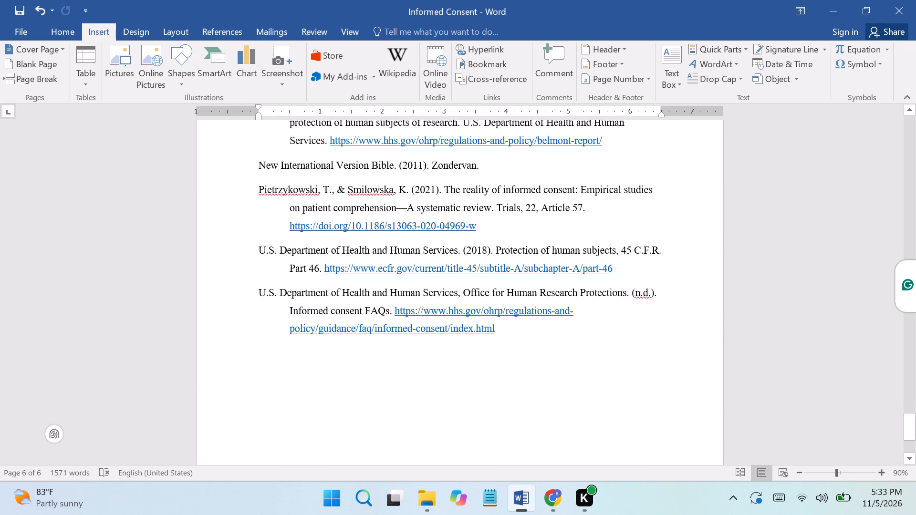
{"action": "scroll", "coordinate": [422, 381], "scroll_direction": "up", "scroll_amount": 9}
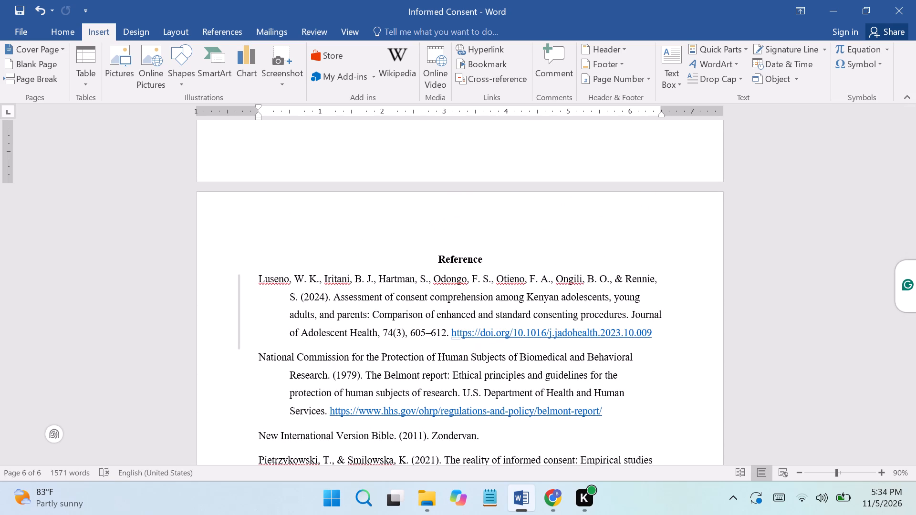
{"action": "left_click_drag", "start_coordinate": [450, 331], "coordinate": [667, 338]}
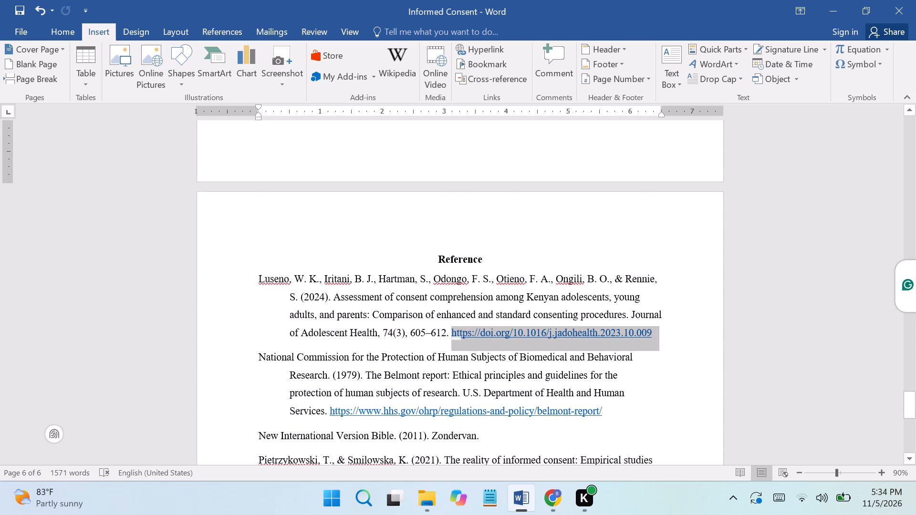
{"action": "key", "text": "ctrl+c"}
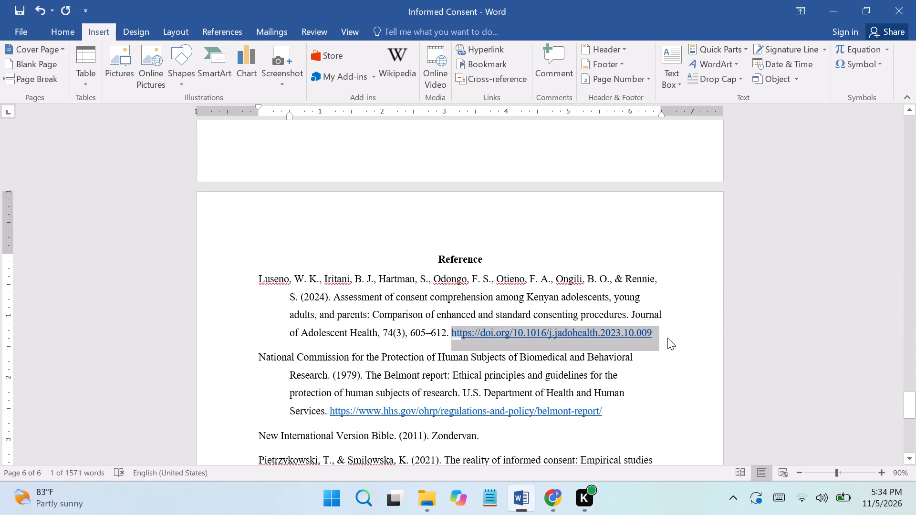
Check the remaining Reference entries and their hyperlinks, from the Belmont report to the final U.S. Department of Health and Human Services entry.
{"action": "scroll", "coordinate": [663, 341], "scroll_direction": "down", "scroll_amount": 1}
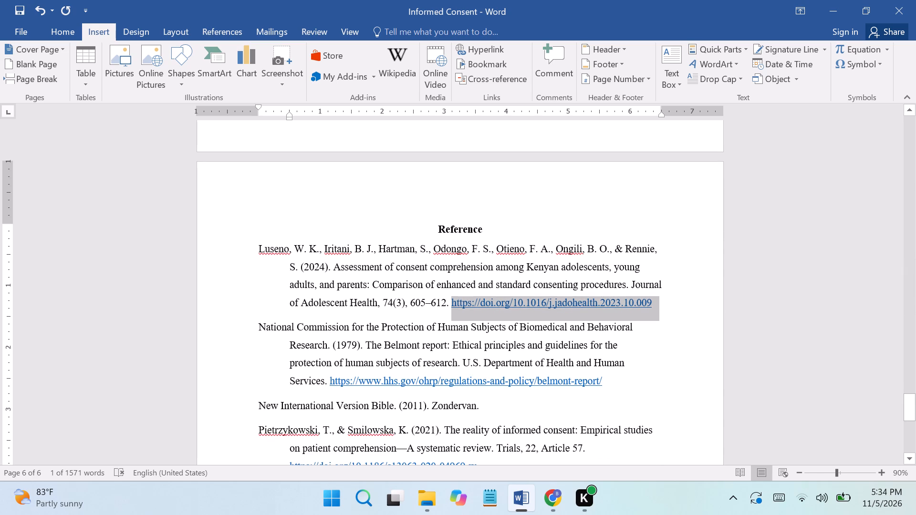
{"action": "scroll", "coordinate": [611, 310], "scroll_direction": "down", "scroll_amount": 1}
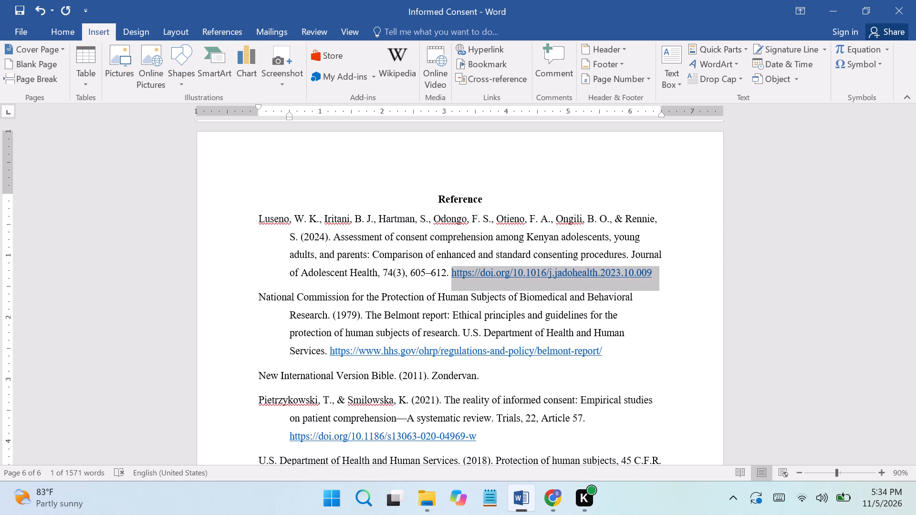
{"action": "scroll", "coordinate": [610, 351], "scroll_direction": "down", "scroll_amount": 2}
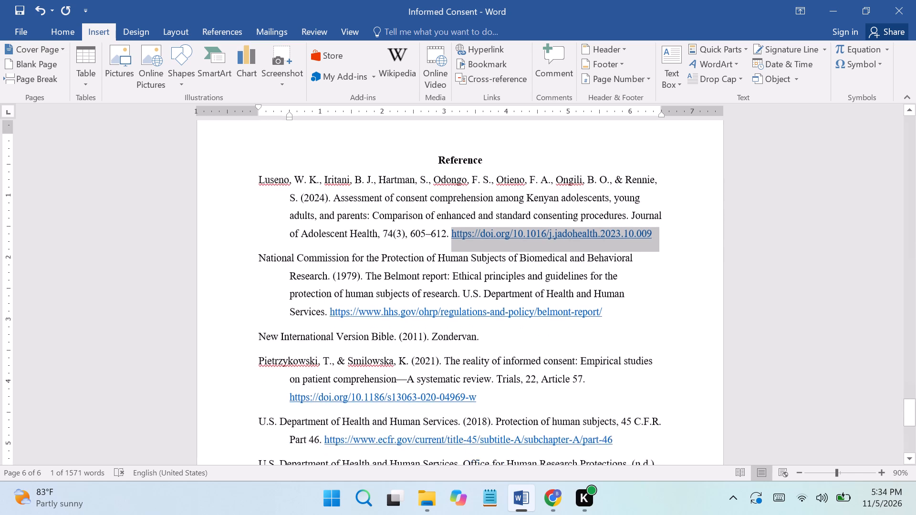
{"action": "scroll", "coordinate": [611, 362], "scroll_direction": "down", "scroll_amount": 2}
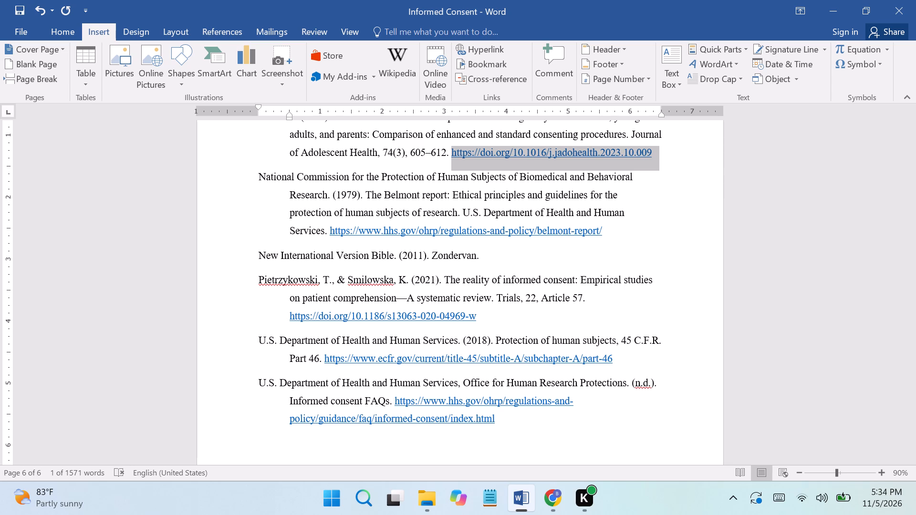
{"action": "scroll", "coordinate": [653, 310], "scroll_direction": "down", "scroll_amount": 2}
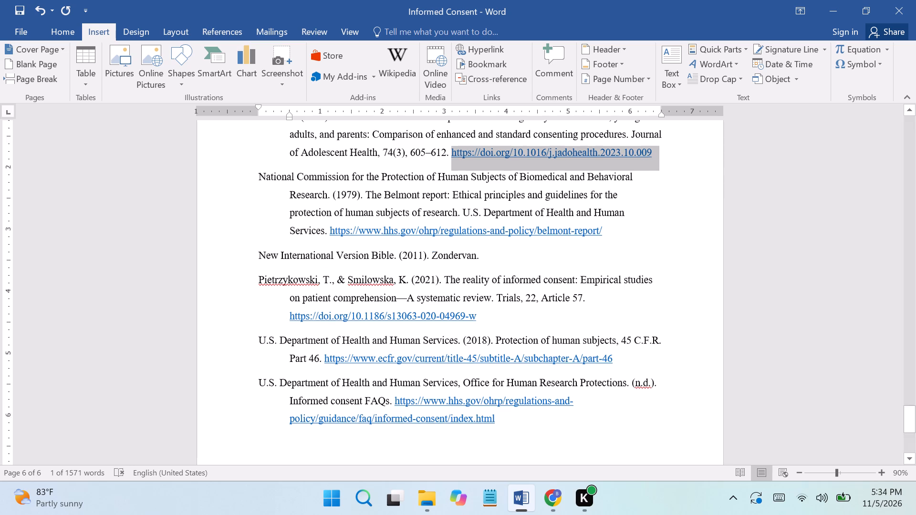
{"action": "scroll", "coordinate": [657, 312], "scroll_direction": "down", "scroll_amount": 7}
{"action": "scroll", "coordinate": [660, 317], "scroll_direction": "up", "scroll_amount": 4}
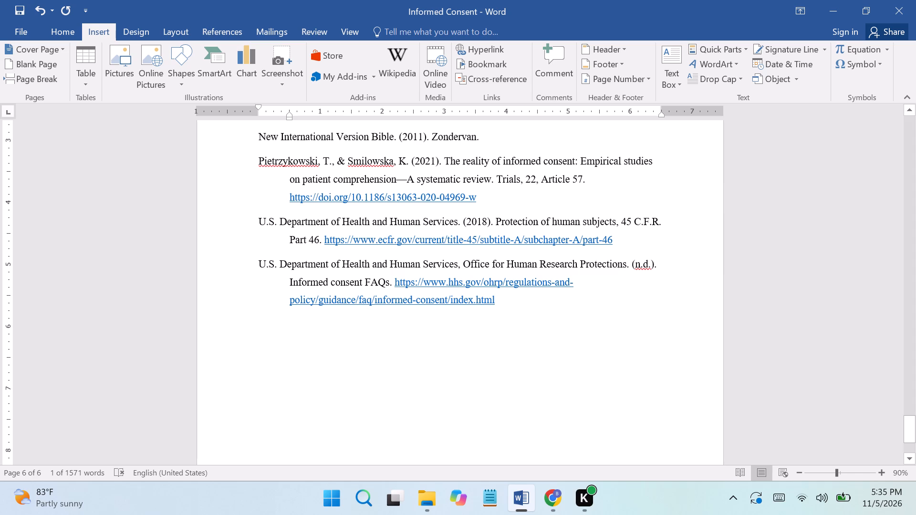
{"action": "scroll", "coordinate": [645, 309], "scroll_direction": "down", "scroll_amount": 7}
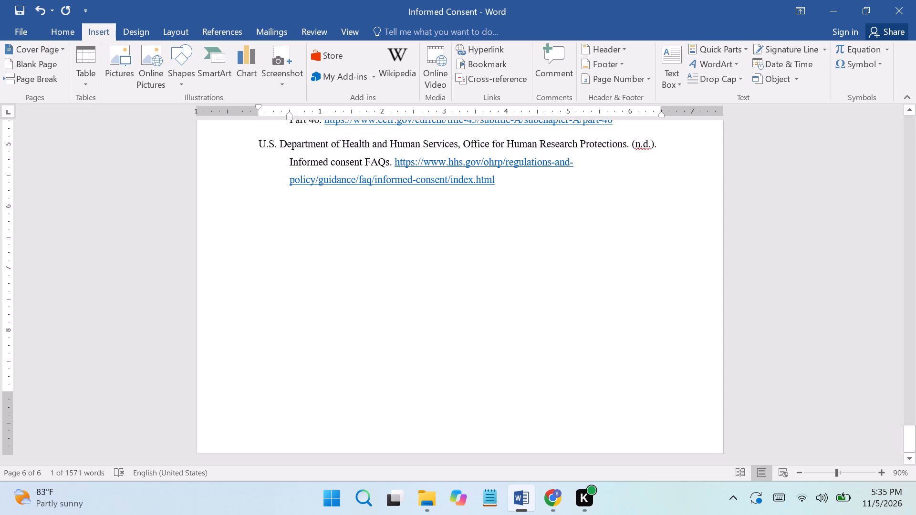
{"action": "scroll", "coordinate": [643, 315], "scroll_direction": "down", "scroll_amount": 6}
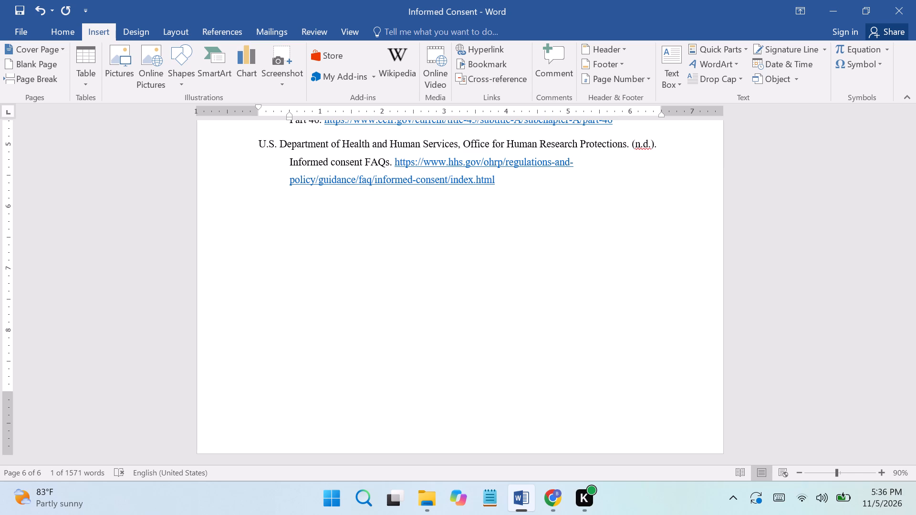
{"action": "scroll", "coordinate": [645, 309], "scroll_direction": "down", "scroll_amount": 3}
{"action": "scroll", "coordinate": [645, 309], "scroll_direction": "up", "scroll_amount": 2}
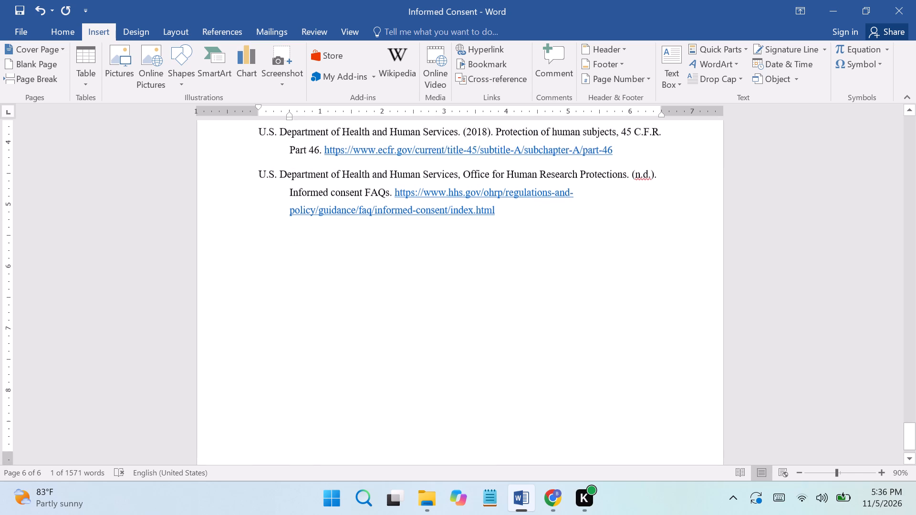
{"action": "scroll", "coordinate": [645, 309], "scroll_direction": "up", "scroll_amount": 1}
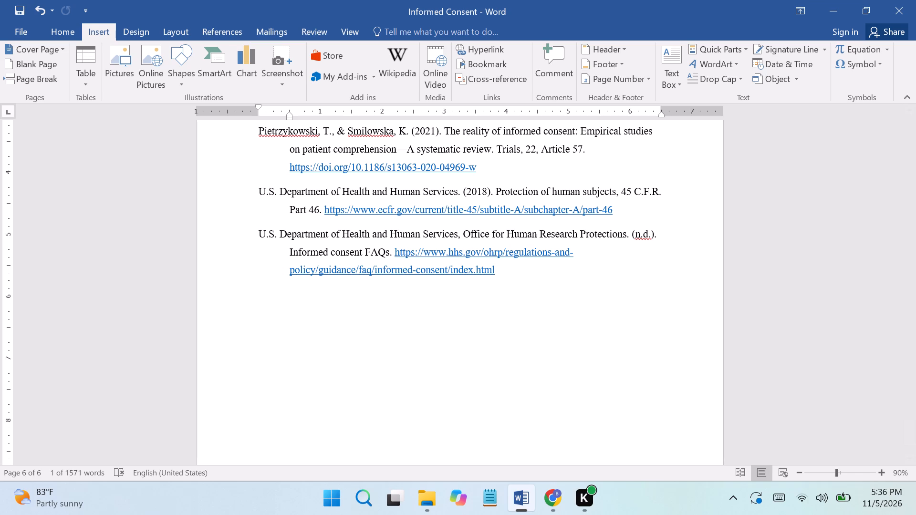
{"action": "scroll", "coordinate": [647, 311], "scroll_direction": "down", "scroll_amount": 2}
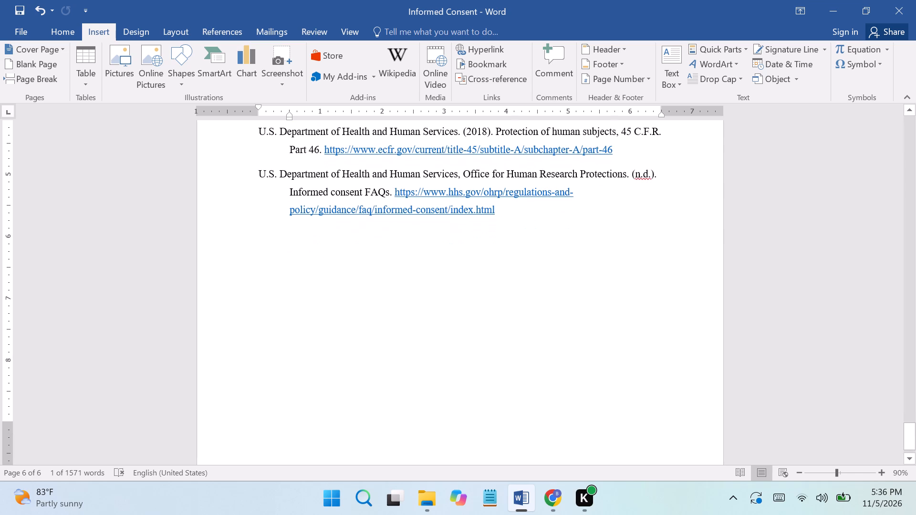
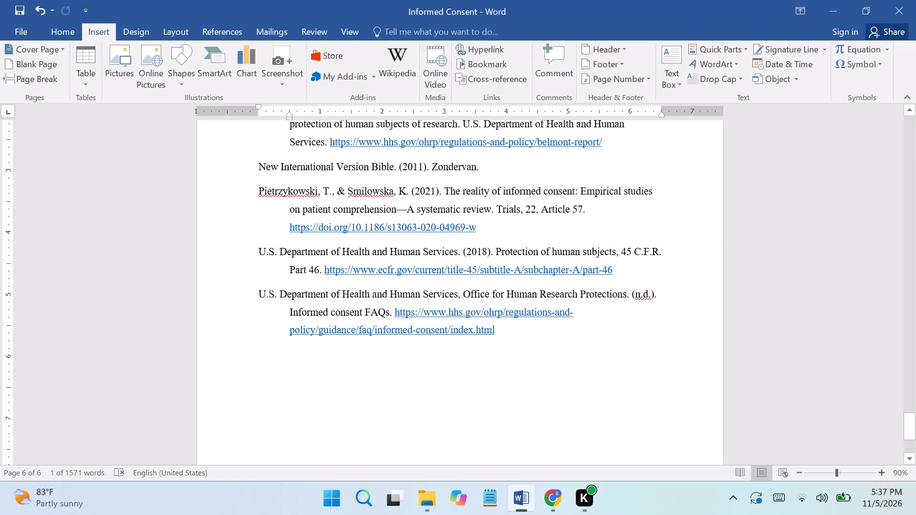
Recheck the Reference list entries, from the final U.S. Department of Health and Human Services entry back up to the Reference heading.
{"action": "left_click", "coordinate": [565, 238]}
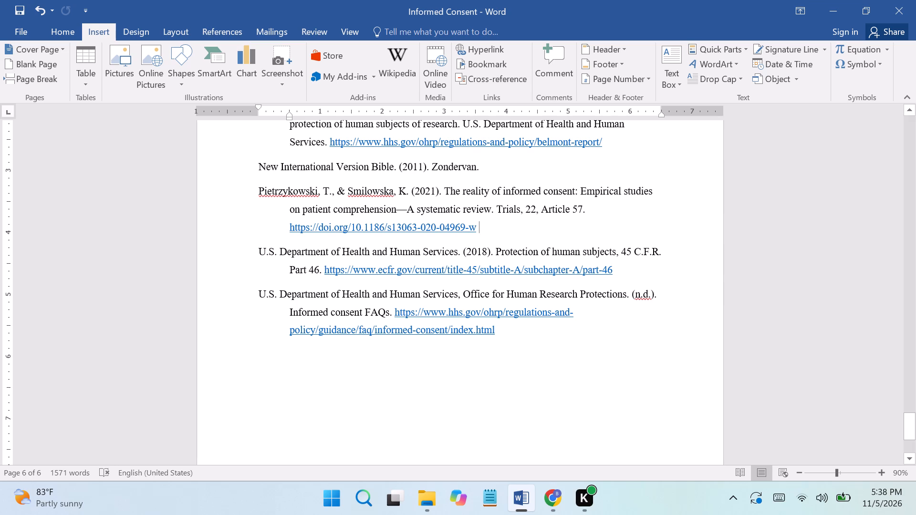
{"action": "scroll", "coordinate": [556, 252], "scroll_direction": "down", "scroll_amount": 3}
{"action": "scroll", "coordinate": [550, 234], "scroll_direction": "up", "scroll_amount": 3}
{"action": "scroll", "coordinate": [546, 239], "scroll_direction": "down", "scroll_amount": 3}
{"action": "left_click", "coordinate": [567, 255]}
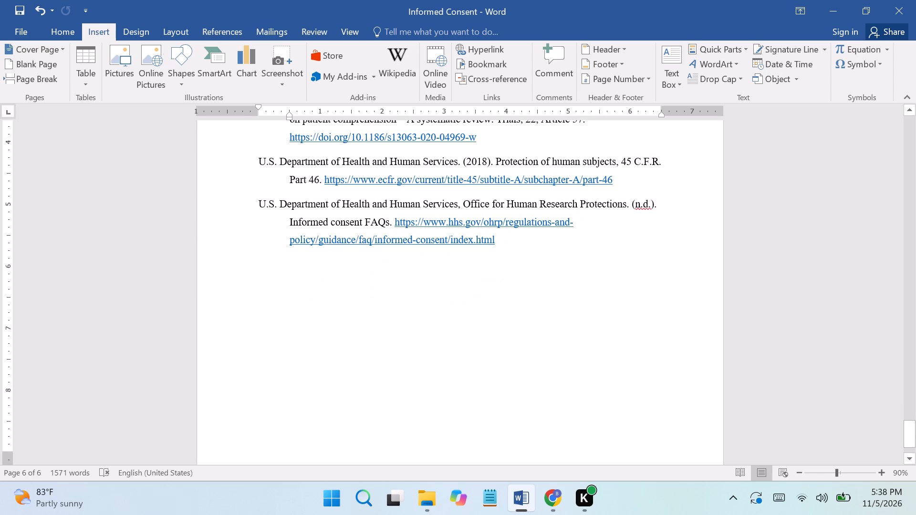
{"action": "scroll", "coordinate": [368, 185], "scroll_direction": "up", "scroll_amount": 2}
{"action": "left_click", "coordinate": [408, 224]}
{"action": "scroll", "coordinate": [424, 221], "scroll_direction": "up", "scroll_amount": 2}
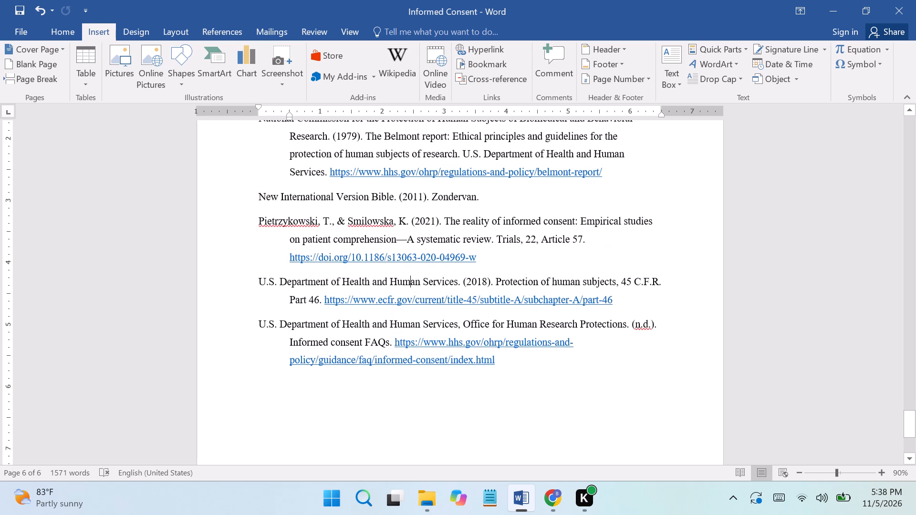
{"action": "left_click", "coordinate": [425, 220]}
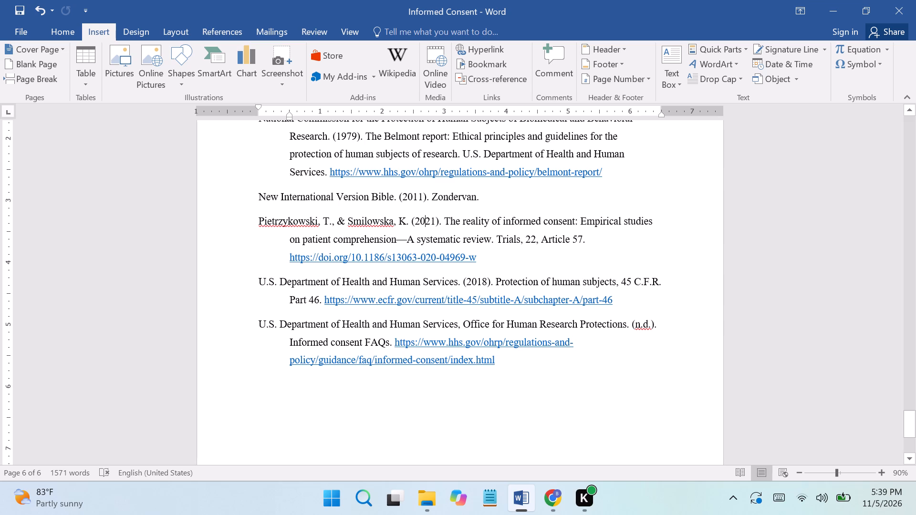
{"action": "scroll", "coordinate": [459, 225], "scroll_direction": "down", "scroll_amount": 3}
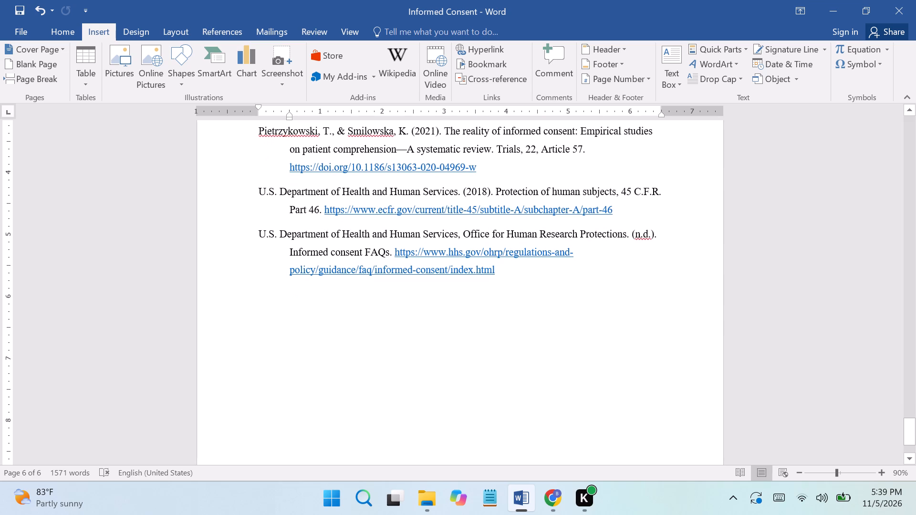
{"action": "left_click", "coordinate": [516, 267]}
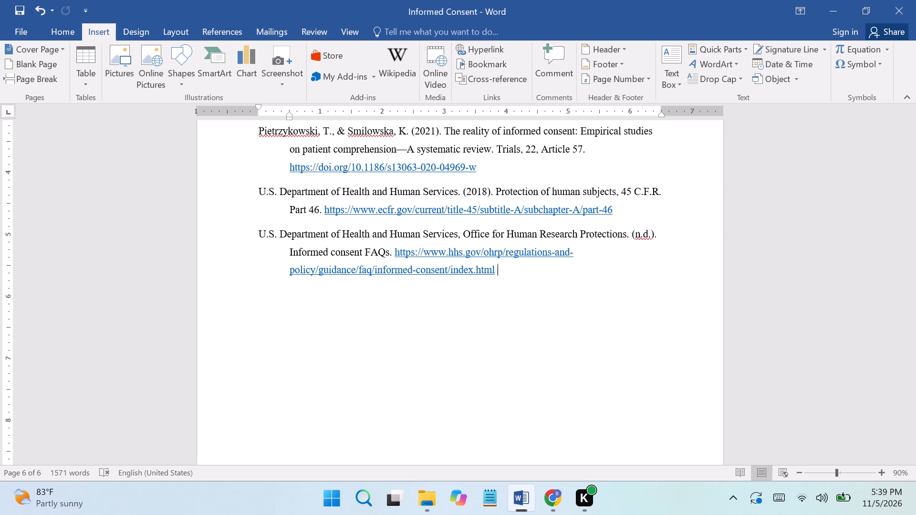
{"action": "scroll", "coordinate": [516, 267], "scroll_direction": "down", "scroll_amount": 4}
{"action": "scroll", "coordinate": [514, 268], "scroll_direction": "up", "scroll_amount": 4}
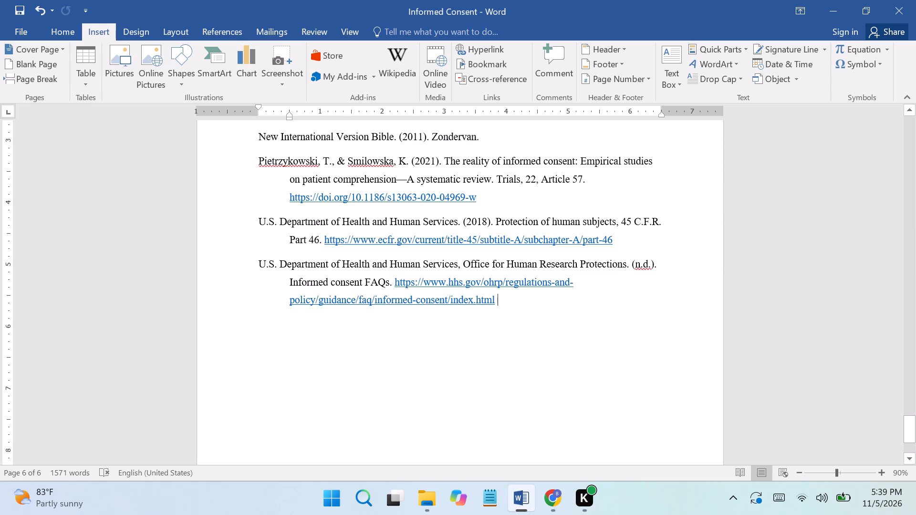
{"action": "scroll", "coordinate": [512, 268], "scroll_direction": "down", "scroll_amount": 2}
{"action": "scroll", "coordinate": [512, 270], "scroll_direction": "up", "scroll_amount": 8}
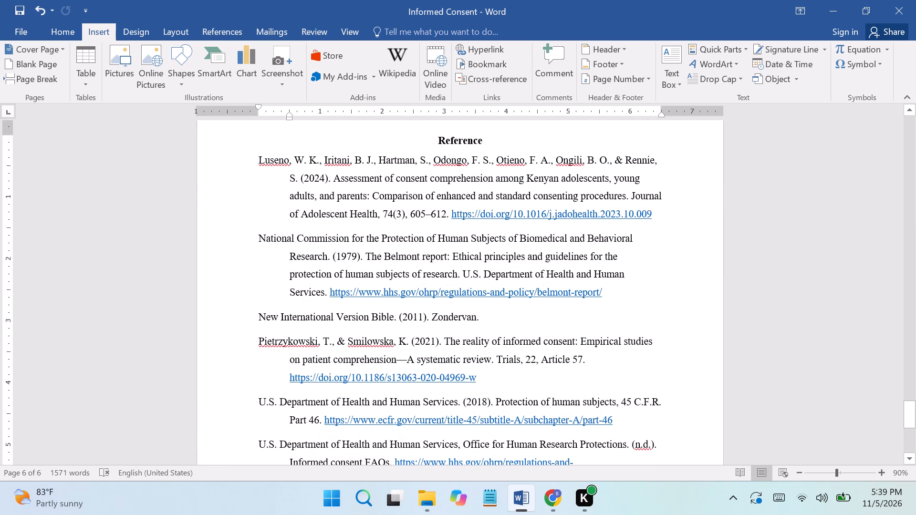
{"action": "scroll", "coordinate": [514, 272], "scroll_direction": "down", "scroll_amount": 1}
{"action": "scroll", "coordinate": [514, 274], "scroll_direction": "up", "scroll_amount": 3}
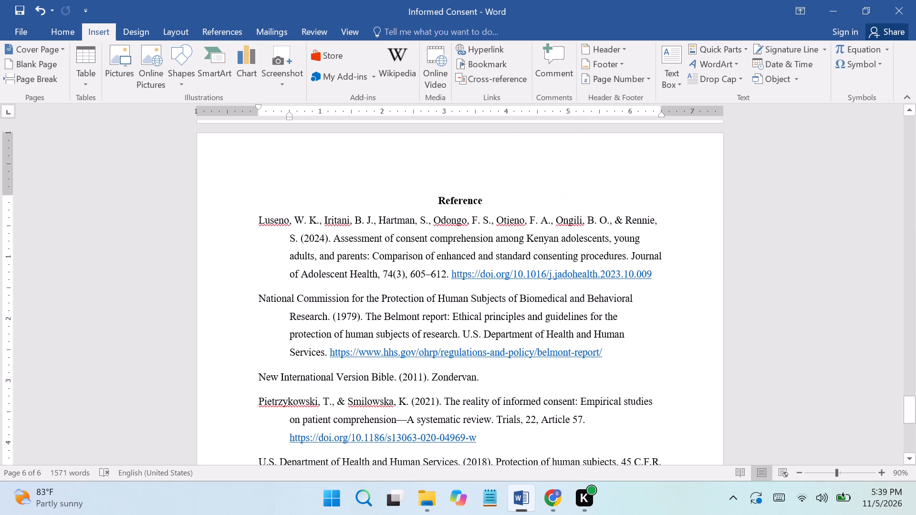
{"action": "scroll", "coordinate": [514, 274], "scroll_direction": "up", "scroll_amount": 2}
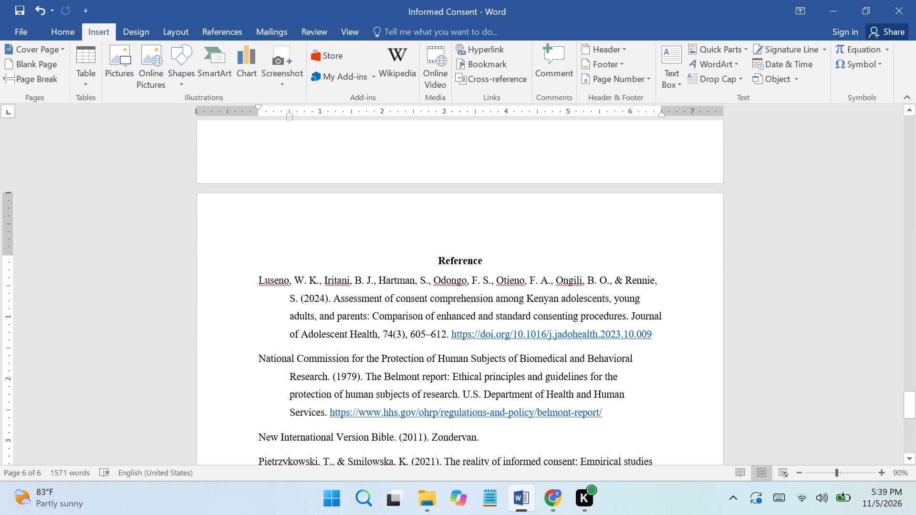
Reread the Conclusion and the preceding paragraphs on the Kenyan consent study and biblical teaching.
{"action": "scroll", "coordinate": [515, 273], "scroll_direction": "up", "scroll_amount": 1}
{"action": "left_click", "coordinate": [476, 316]}
{"action": "scroll", "coordinate": [449, 280], "scroll_direction": "up", "scroll_amount": 14}
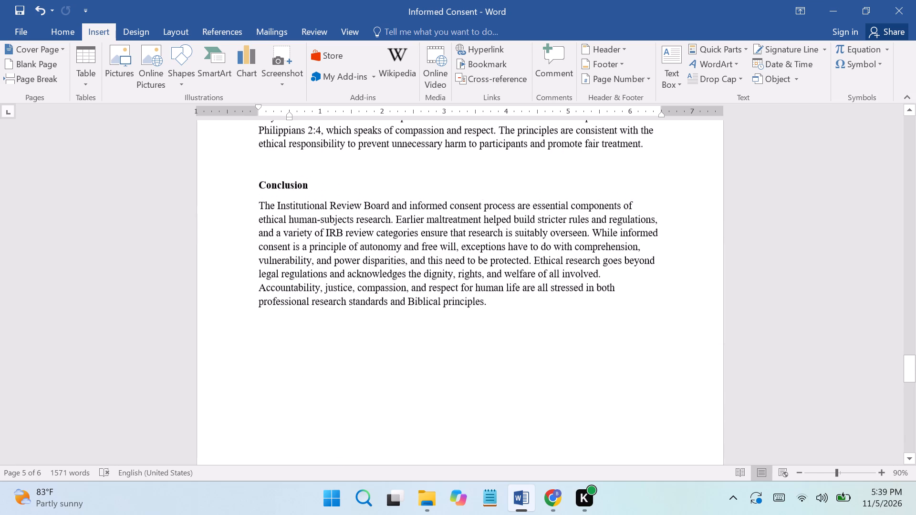
{"action": "left_click", "coordinate": [451, 258]}
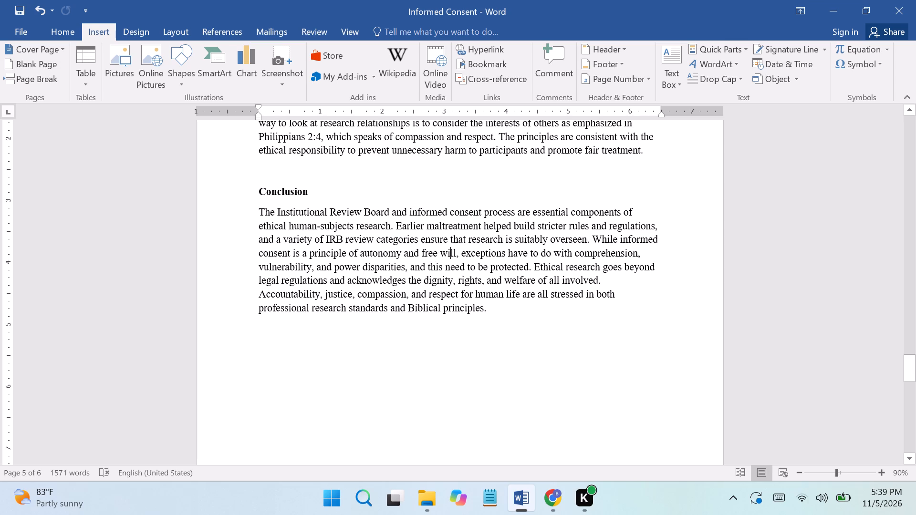
{"action": "scroll", "coordinate": [451, 269], "scroll_direction": "up", "scroll_amount": 6}
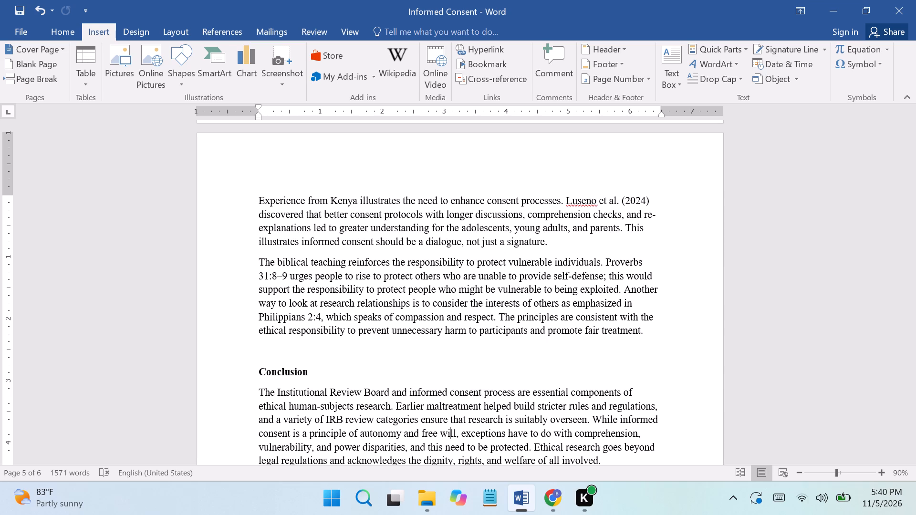
{"action": "scroll", "coordinate": [399, 260], "scroll_direction": "down", "scroll_amount": 2}
{"action": "scroll", "coordinate": [384, 371], "scroll_direction": "down", "scroll_amount": 1}
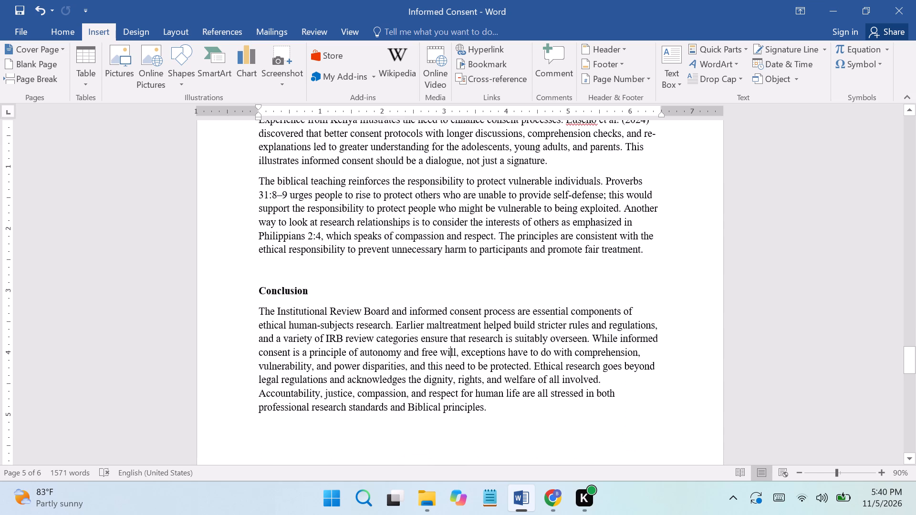
{"action": "scroll", "coordinate": [419, 377], "scroll_direction": "down", "scroll_amount": 1}
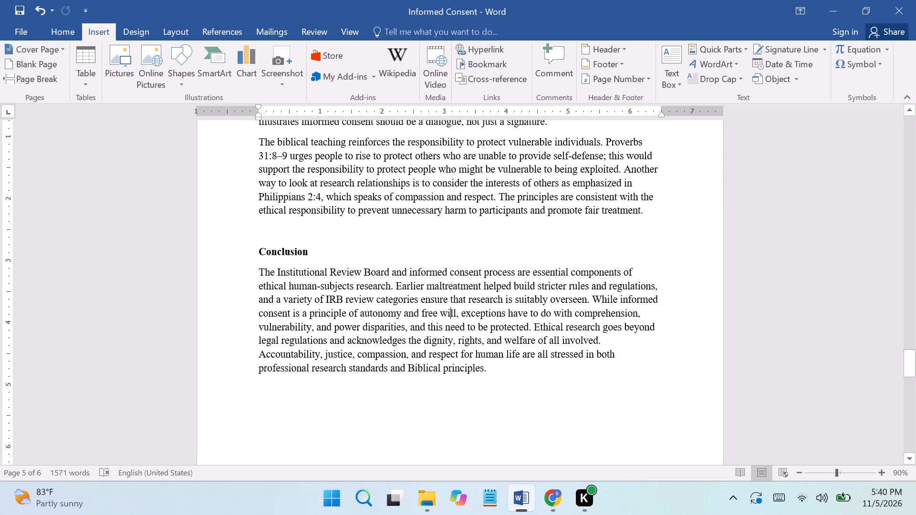
{"action": "left_click", "coordinate": [513, 374]}
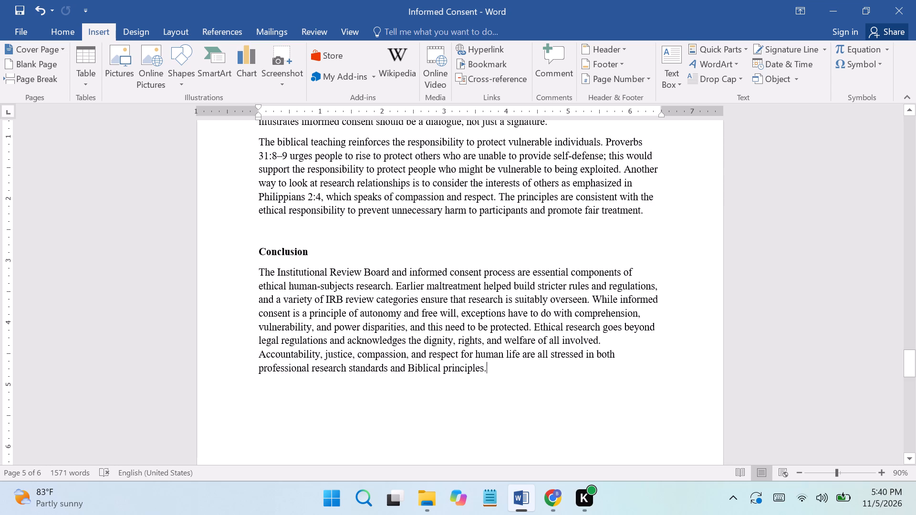
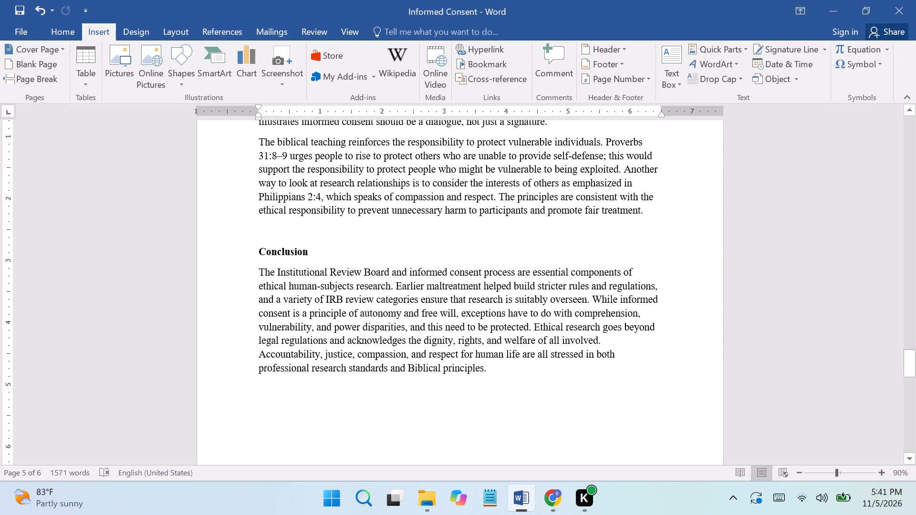
Reread the Conclusion paragraph together with the end of the preceding biblical teaching paragraph and the space below it.
{"action": "scroll", "coordinate": [494, 362], "scroll_direction": "down", "scroll_amount": 1}
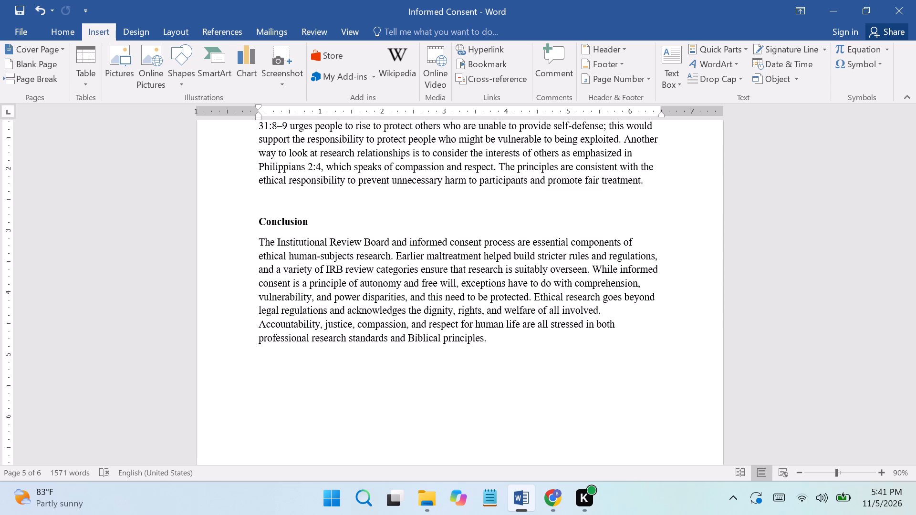
{"action": "scroll", "coordinate": [500, 360], "scroll_direction": "up", "scroll_amount": 2}
{"action": "scroll", "coordinate": [500, 360], "scroll_direction": "down", "scroll_amount": 1}
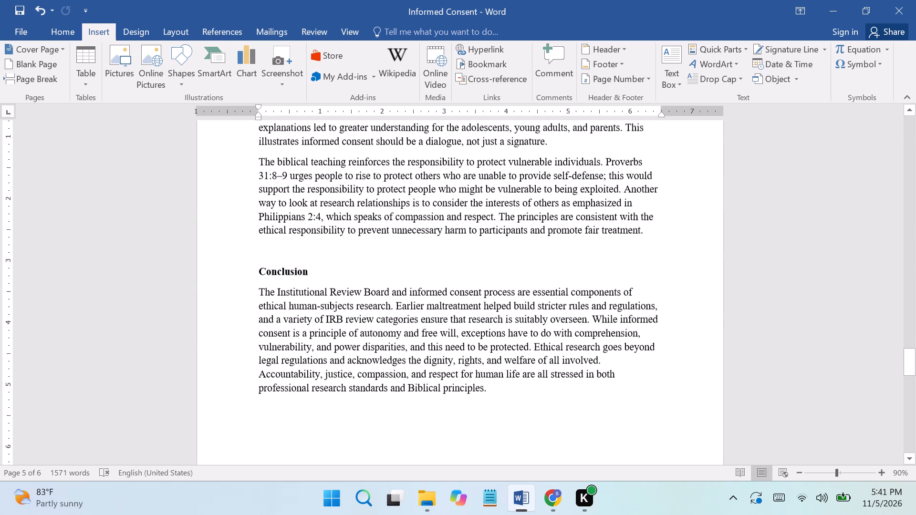
{"action": "scroll", "coordinate": [500, 360], "scroll_direction": "down", "scroll_amount": 4}
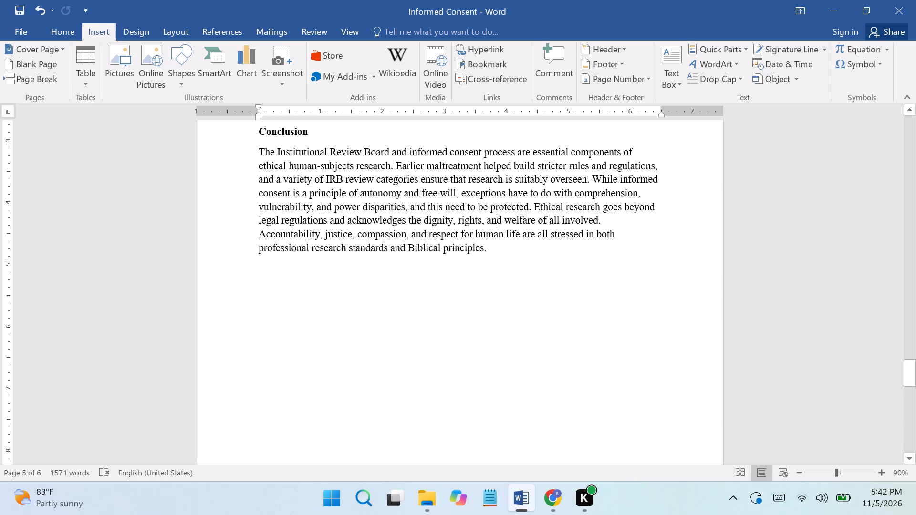
{"action": "scroll", "coordinate": [500, 357], "scroll_direction": "down", "scroll_amount": 4}
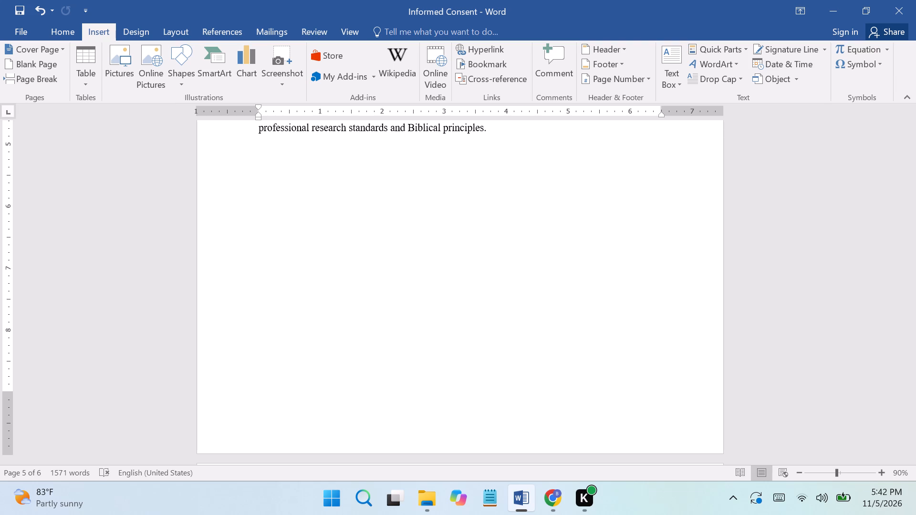
{"action": "scroll", "coordinate": [496, 349], "scroll_direction": "up", "scroll_amount": 5}
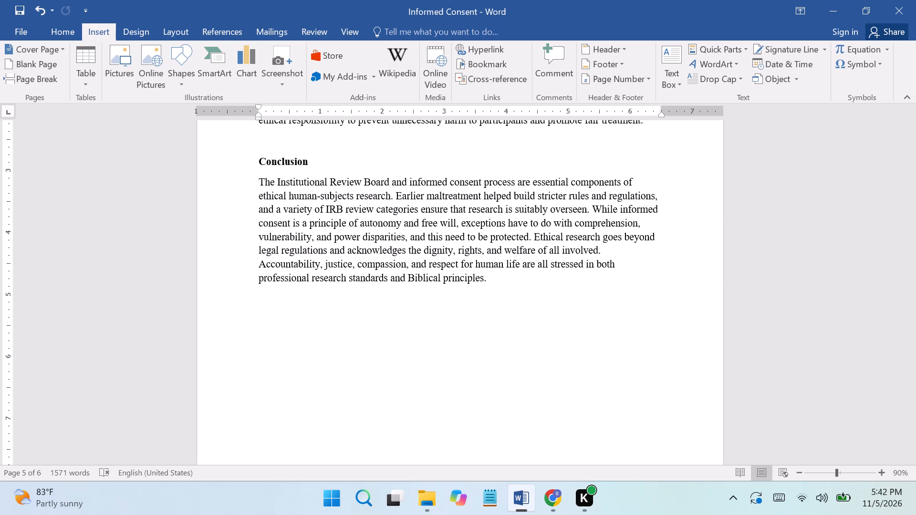
{"action": "scroll", "coordinate": [496, 349], "scroll_direction": "up", "scroll_amount": 2}
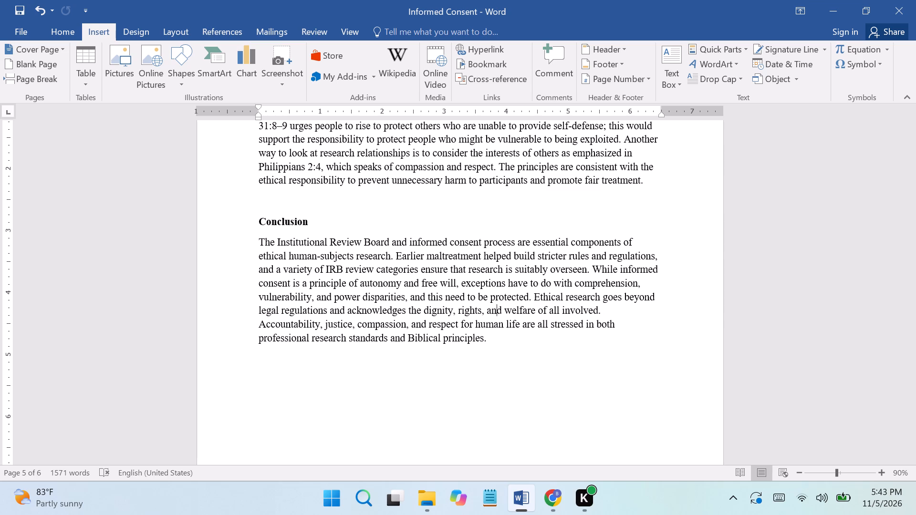
{"action": "scroll", "coordinate": [484, 338], "scroll_direction": "up", "scroll_amount": 1}
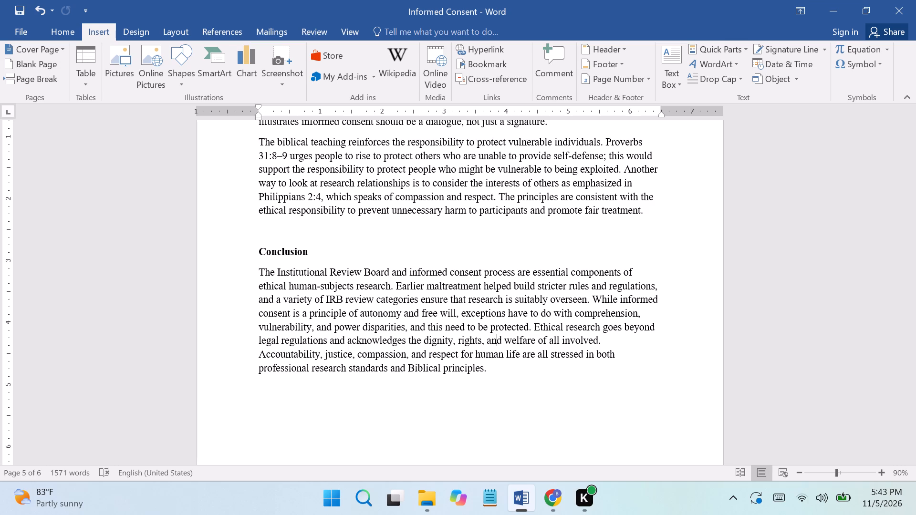
{"action": "scroll", "coordinate": [488, 349], "scroll_direction": "down", "scroll_amount": 5}
{"action": "scroll", "coordinate": [490, 350], "scroll_direction": "up", "scroll_amount": 3}
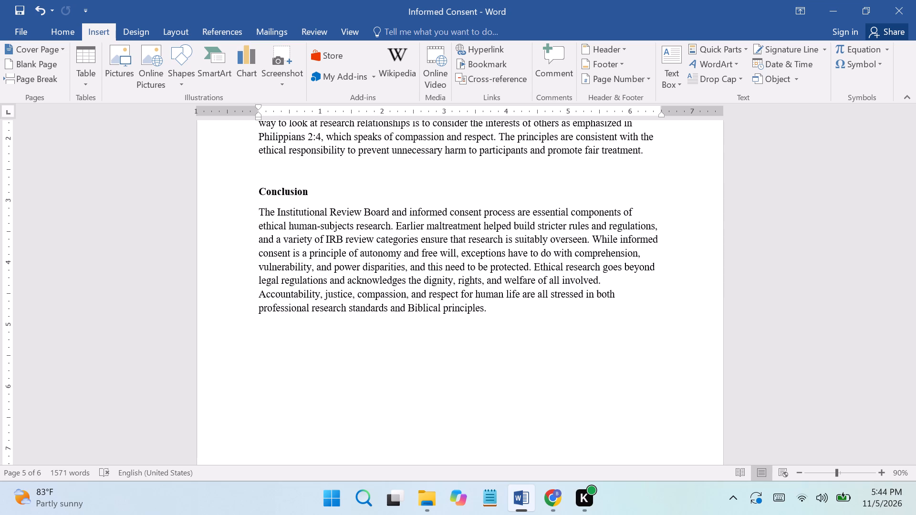
{"action": "scroll", "coordinate": [481, 352], "scroll_direction": "up", "scroll_amount": 2}
{"action": "left_click", "coordinate": [481, 338]}
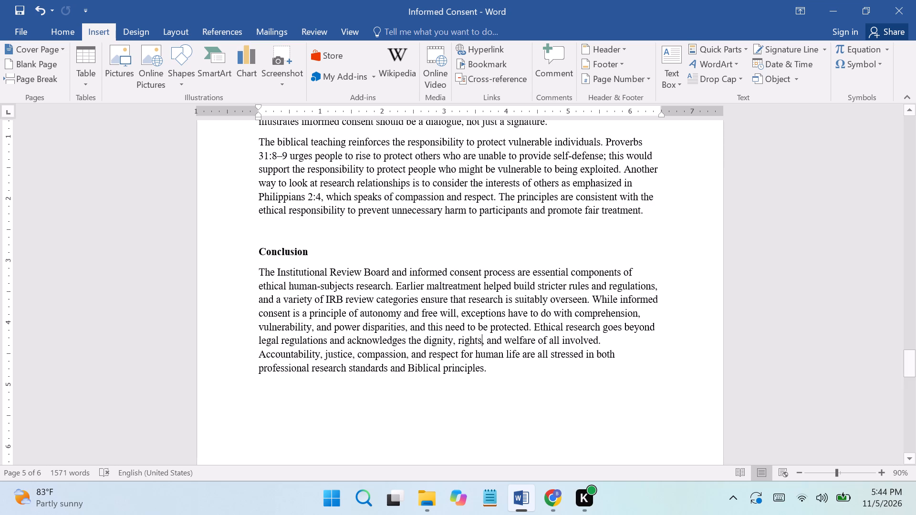
Review the earlier sections on vulnerable populations, informed consent elements, IRB review categories and the Tuskegee Syphilis Study.
{"action": "scroll", "coordinate": [446, 302], "scroll_direction": "up", "scroll_amount": 1}
{"action": "scroll", "coordinate": [439, 291], "scroll_direction": "up", "scroll_amount": 20}
{"action": "scroll", "coordinate": [439, 291], "scroll_direction": "up", "scroll_amount": 1}
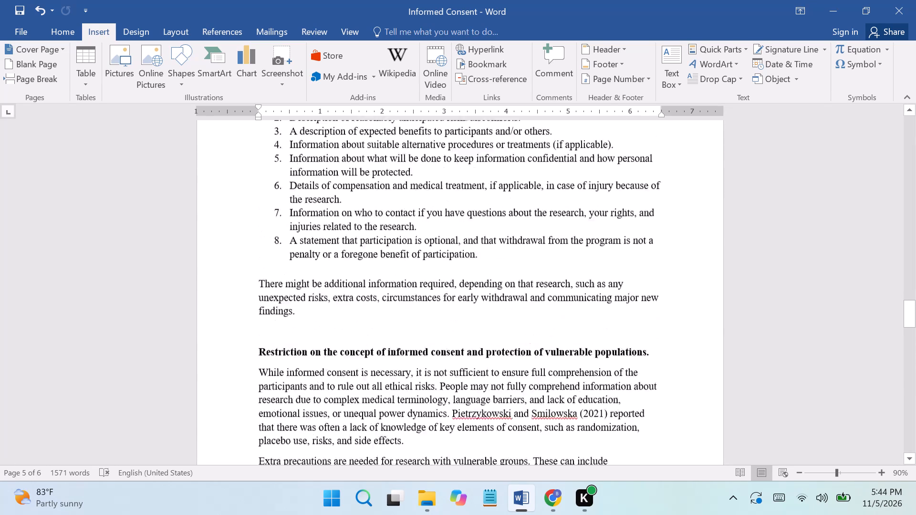
{"action": "scroll", "coordinate": [439, 291], "scroll_direction": "up", "scroll_amount": 13}
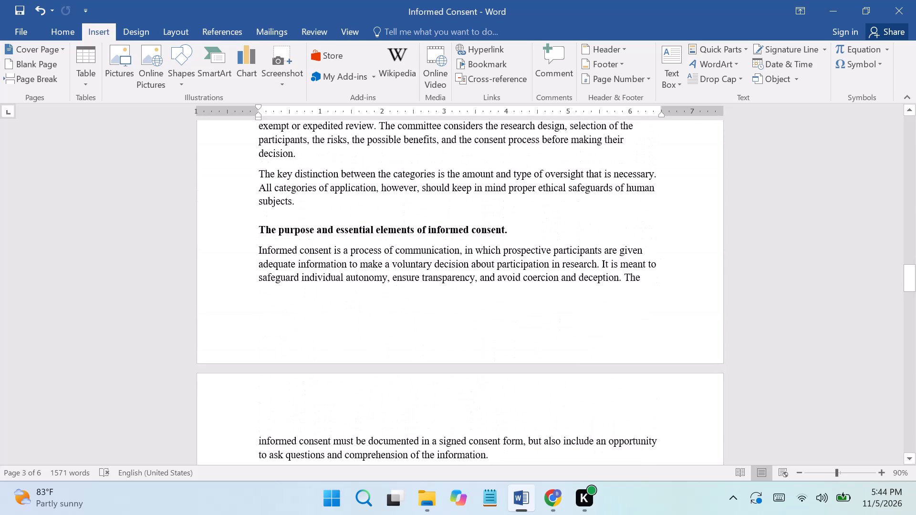
{"action": "scroll", "coordinate": [439, 291], "scroll_direction": "up", "scroll_amount": 5}
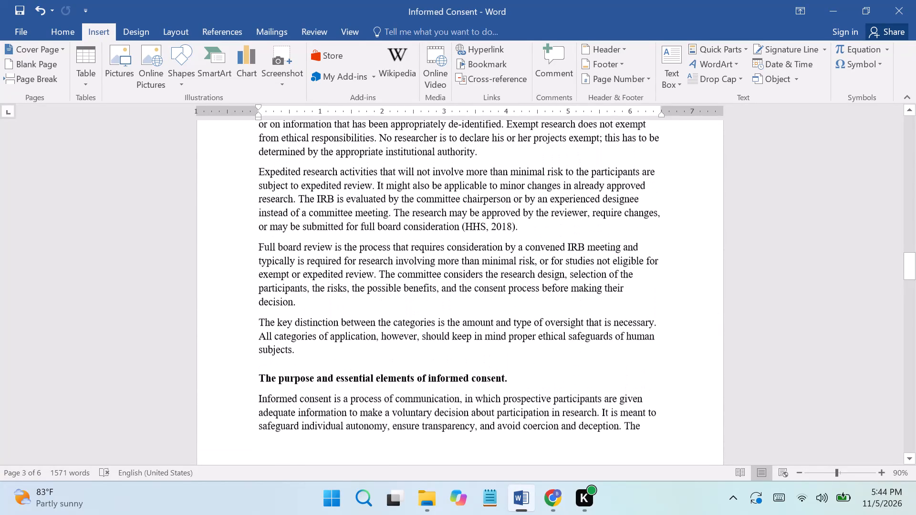
{"action": "scroll", "coordinate": [439, 291], "scroll_direction": "up", "scroll_amount": 10}
{"action": "scroll", "coordinate": [439, 291], "scroll_direction": "down", "scroll_amount": 3}
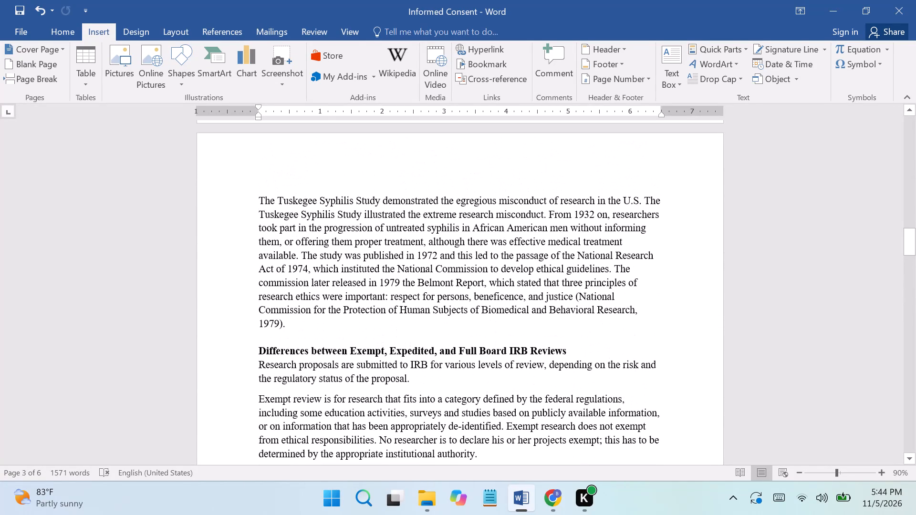
{"action": "scroll", "coordinate": [439, 292], "scroll_direction": "down", "scroll_amount": 10}
{"action": "scroll", "coordinate": [453, 299], "scroll_direction": "up", "scroll_amount": 1}
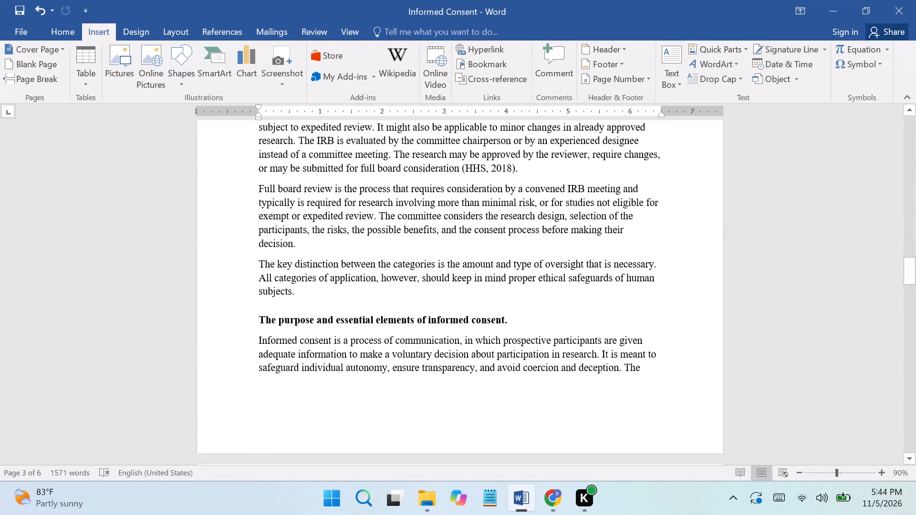
{"action": "scroll", "coordinate": [453, 299], "scroll_direction": "up", "scroll_amount": 2}
{"action": "scroll", "coordinate": [453, 299], "scroll_direction": "down", "scroll_amount": 4}
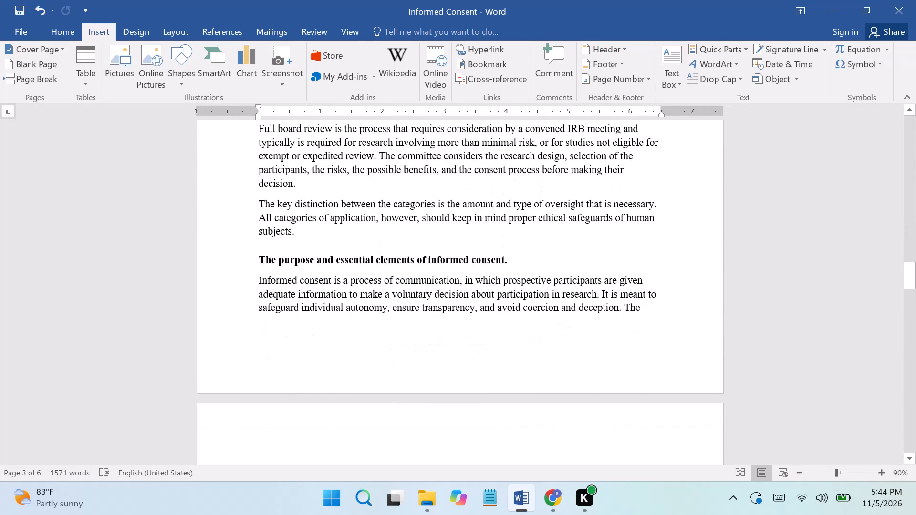
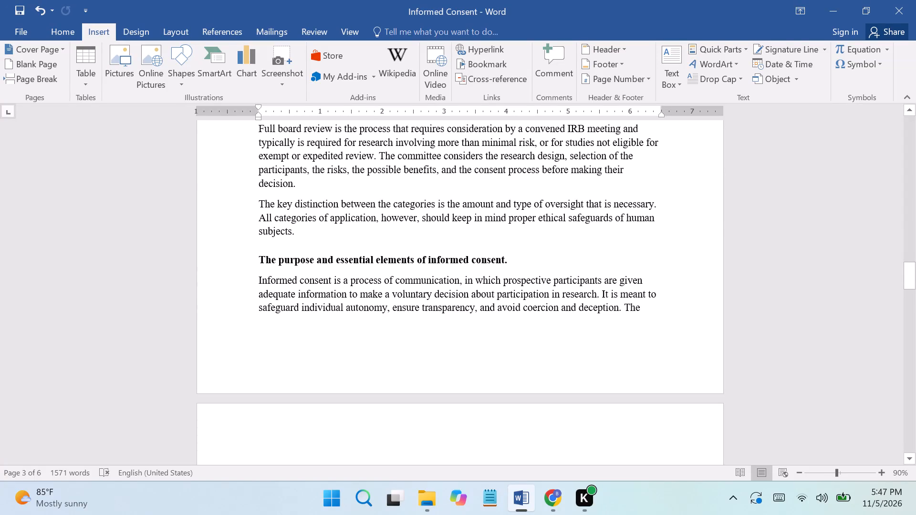
Enter the title "Informed Consent and the Protection of Human Research Participants" in bold at the top of the blank first page.
{"action": "left_click", "coordinate": [447, 274]}
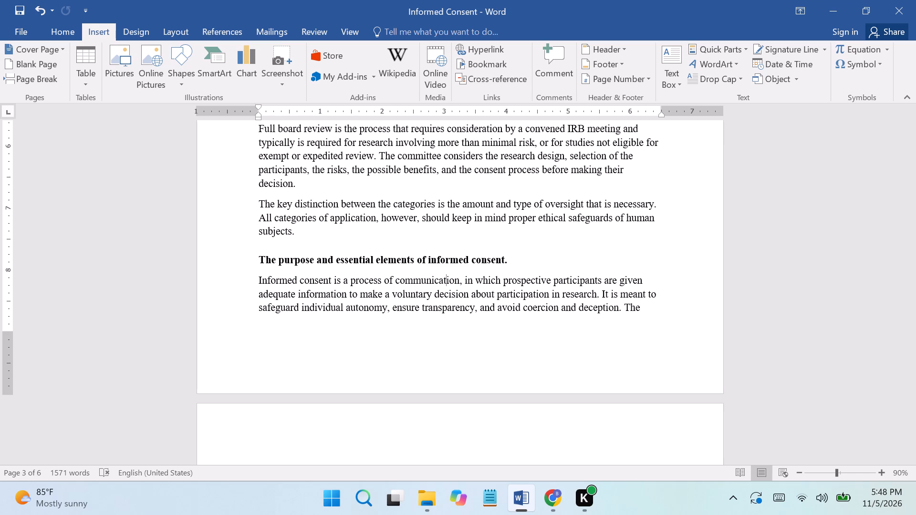
{"action": "scroll", "coordinate": [309, 276], "scroll_direction": "up", "scroll_amount": 20}
{"action": "scroll", "coordinate": [309, 276], "scroll_direction": "up", "scroll_amount": 20}
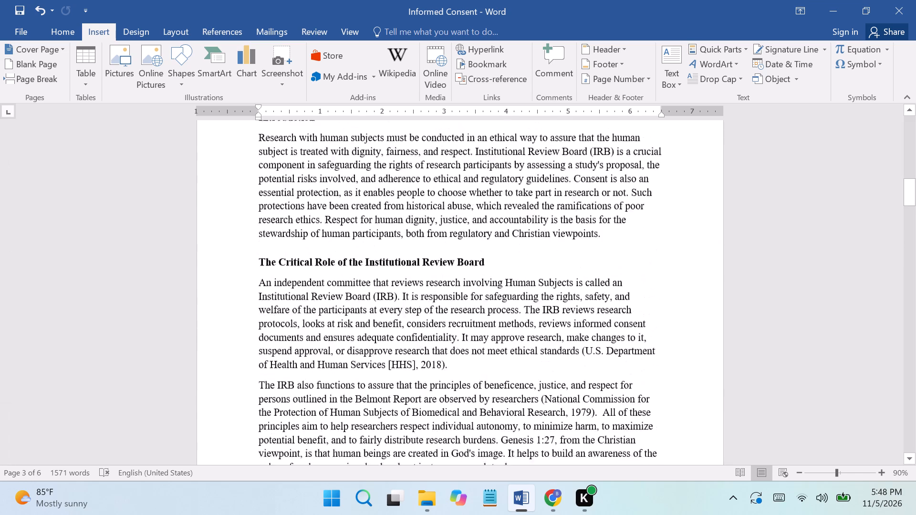
{"action": "scroll", "coordinate": [308, 273], "scroll_direction": "up", "scroll_amount": 20}
{"action": "scroll", "coordinate": [308, 273], "scroll_direction": "up", "scroll_amount": 8}
{"action": "left_click", "coordinate": [254, 189]}
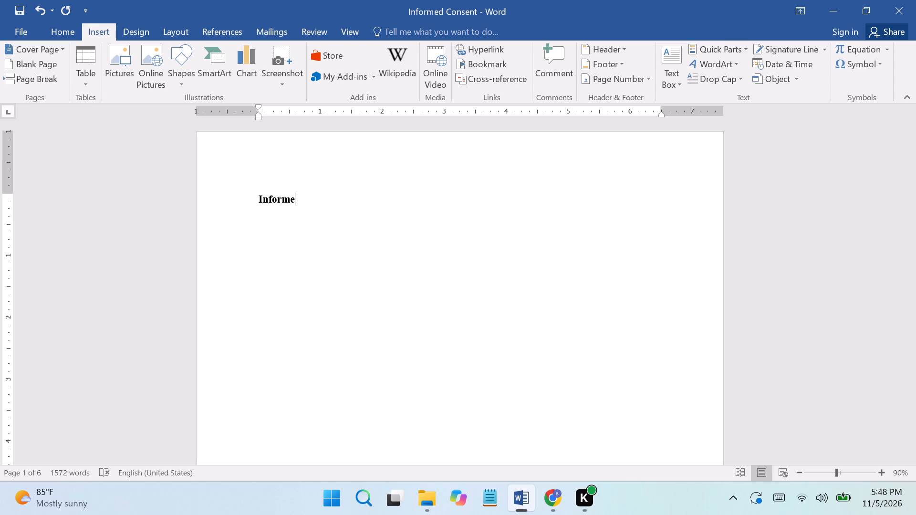
{"action": "type", "text": "d"}
{"action": "key", "text": "space"}
{"action": "type", "text": "onsent"}
{"action": "key", "text": "space"}
{"action": "type", "text": "and the"}
{"action": "key", "text": "space"}
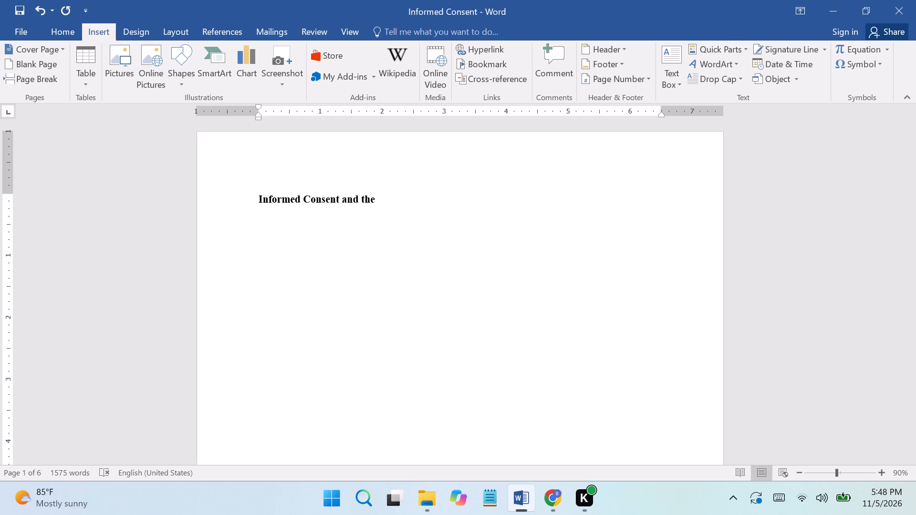
{"action": "type", "text": "rotection"}
{"action": "key", "text": "space"}
{"action": "type", "text": "of"}
{"action": "key", "text": "space"}
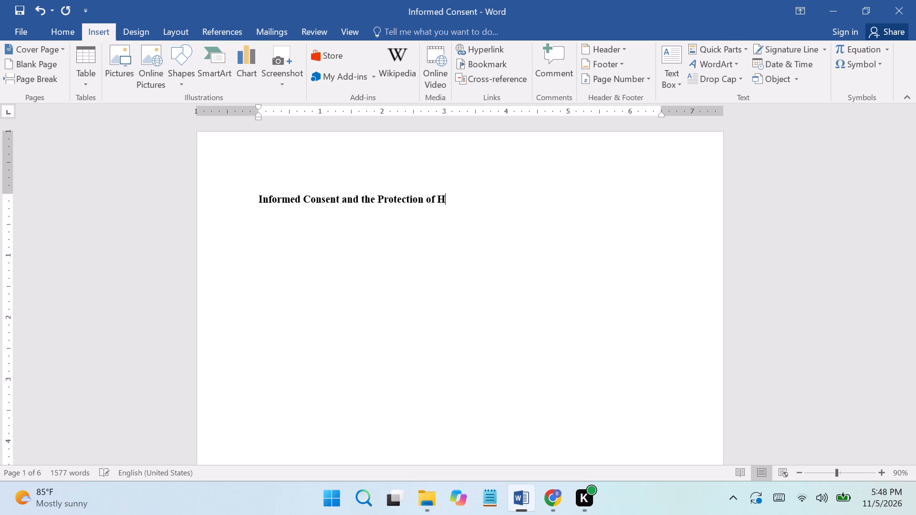
{"action": "type", "text": "uman"}
{"action": "key", "text": "space"}
{"action": "key", "text": "e"}
{"action": "type", "text": "search"}
{"action": "key", "text": "space"}
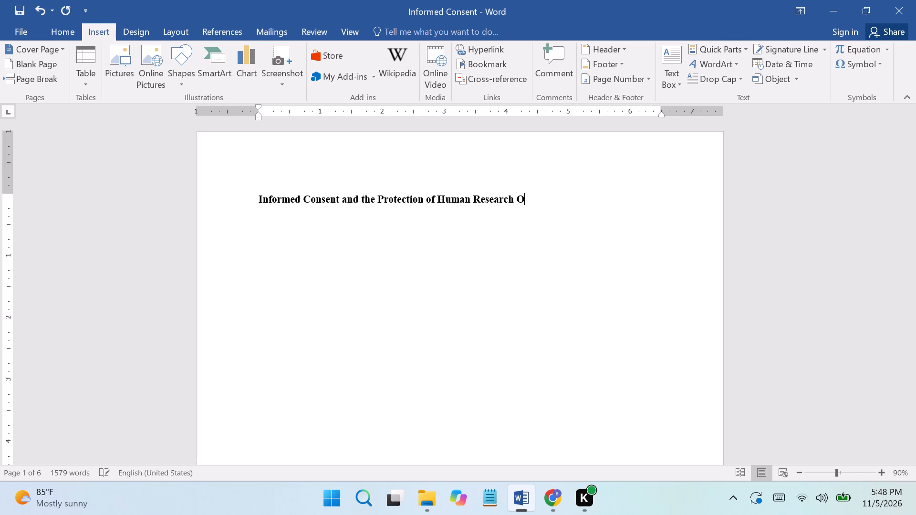
{"action": "key", "text": "BackSpace"}
{"action": "key", "text": "p"}
{"action": "key", "text": "BackSpace"}
{"action": "type", "text": "articipants"}
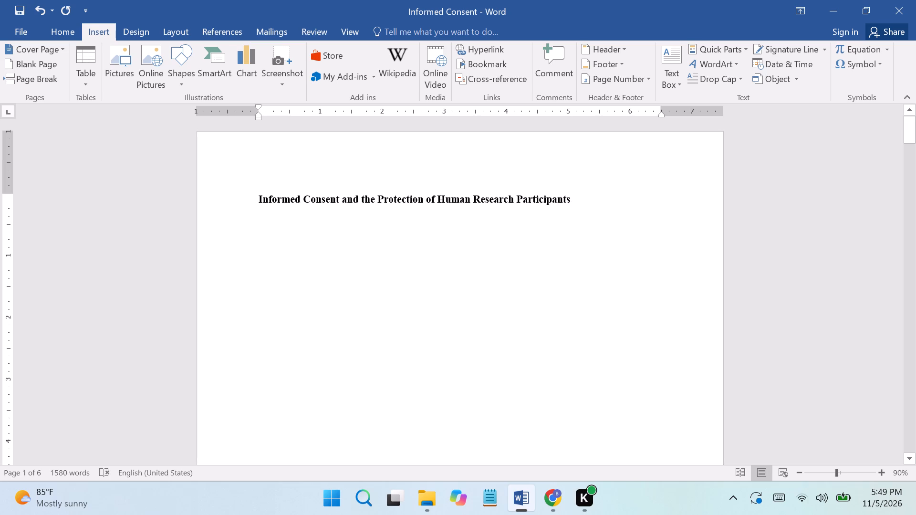
Centre the title on the first page.
{"action": "scroll", "coordinate": [593, 237], "scroll_direction": "up", "scroll_amount": 2}
{"action": "left_click_drag", "start_coordinate": [582, 197], "coordinate": [253, 189]}
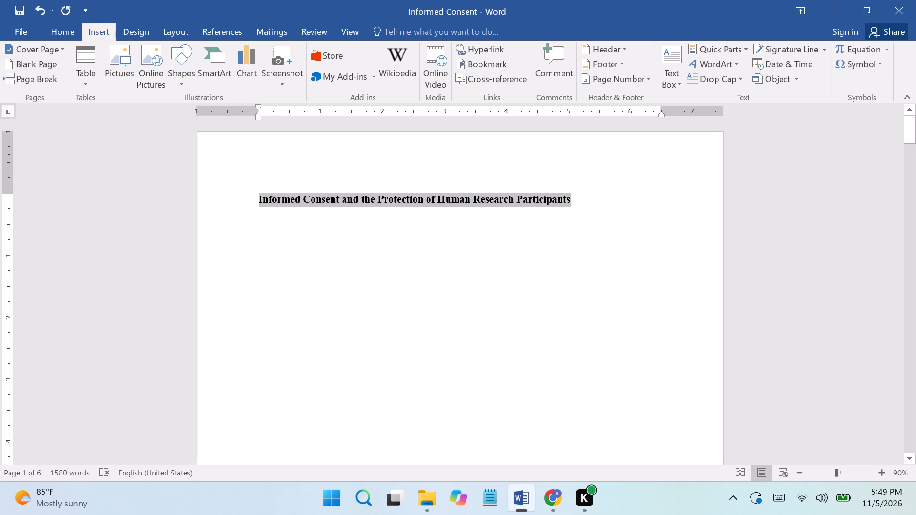
{"action": "left_click_drag", "start_coordinate": [253, 189], "coordinate": [252, 189]}
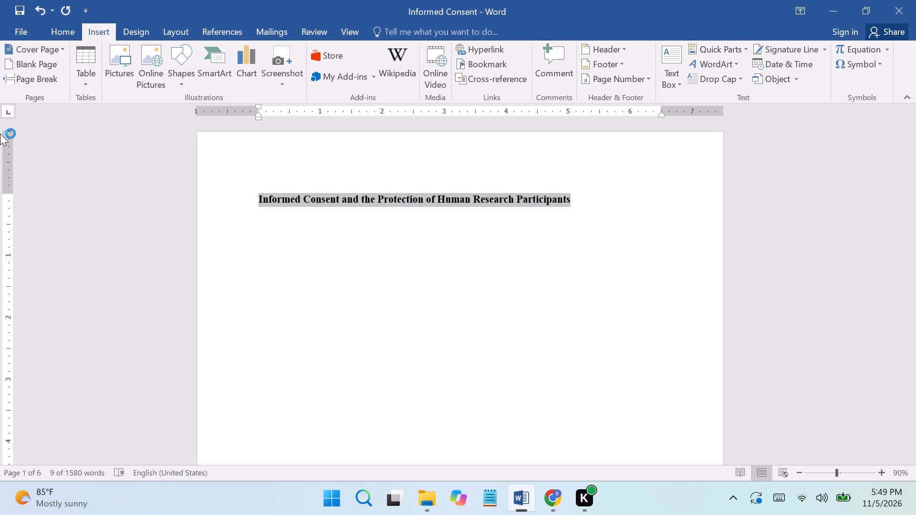
{"action": "left_click", "coordinate": [64, 32]}
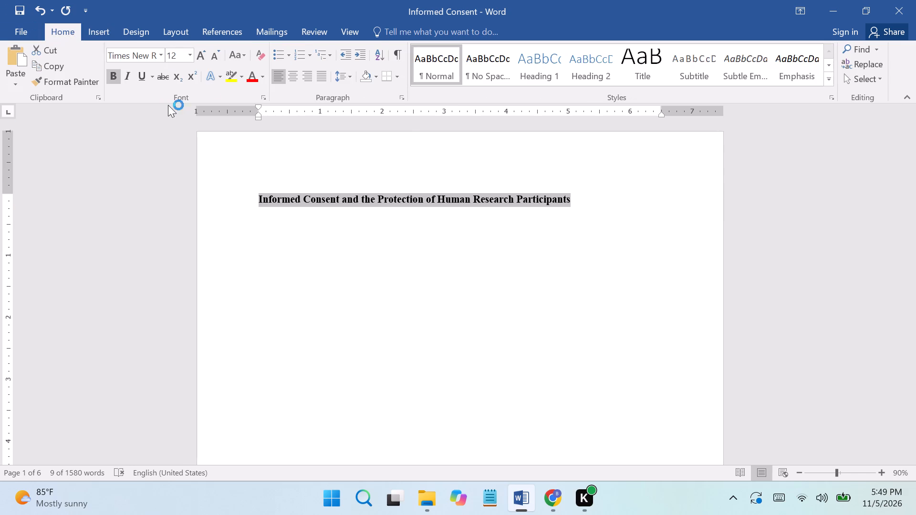
{"action": "left_click", "coordinate": [288, 79]}
{"action": "left_click", "coordinate": [656, 299]}
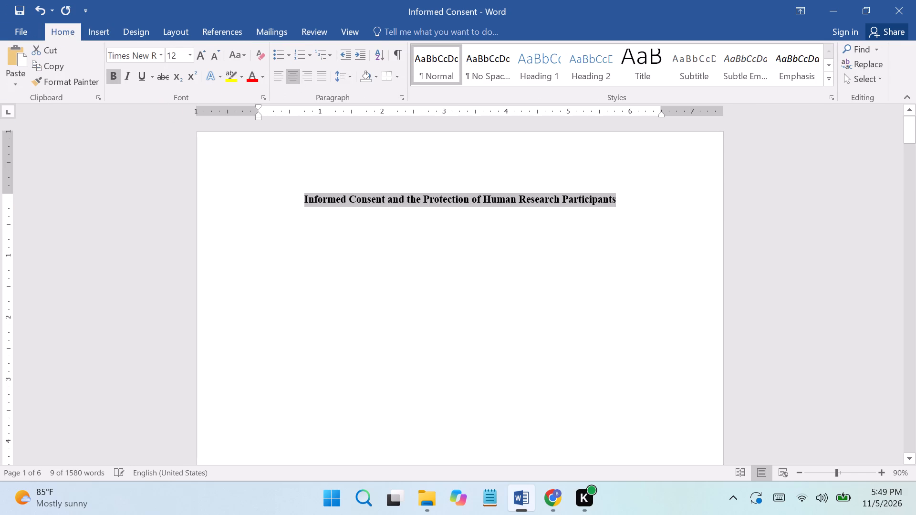
Copy the first-page title and insert a line break above the Introduction heading on page 2 to make room for it.
{"action": "left_click_drag", "start_coordinate": [642, 200], "coordinate": [311, 205]}
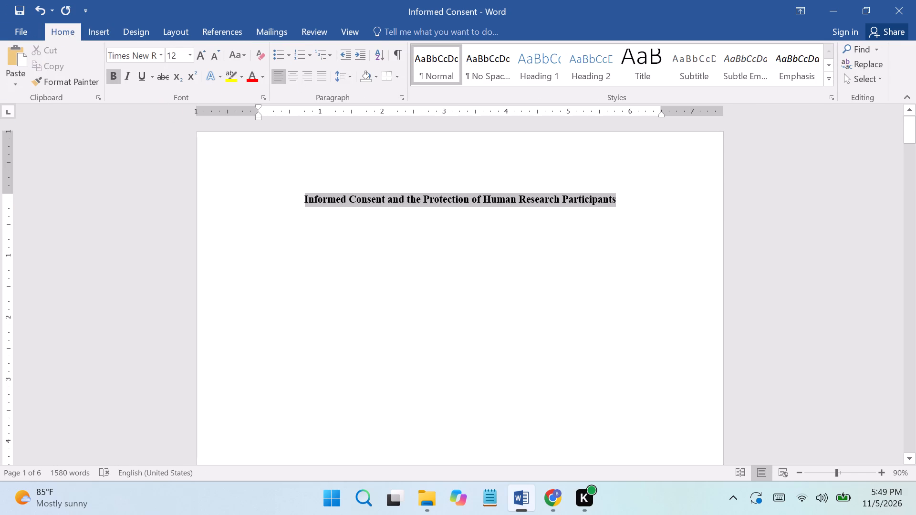
{"action": "left_click_drag", "start_coordinate": [311, 205], "coordinate": [312, 205]}
{"action": "key", "text": "ctrl+c"}
{"action": "scroll", "coordinate": [324, 232], "scroll_direction": "down", "scroll_amount": 4}
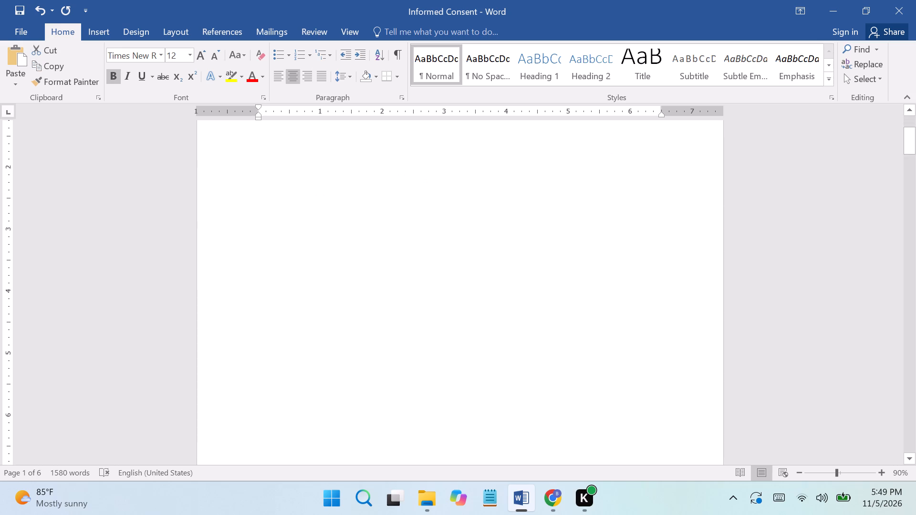
{"action": "scroll", "coordinate": [342, 269], "scroll_direction": "down", "scroll_amount": 16}
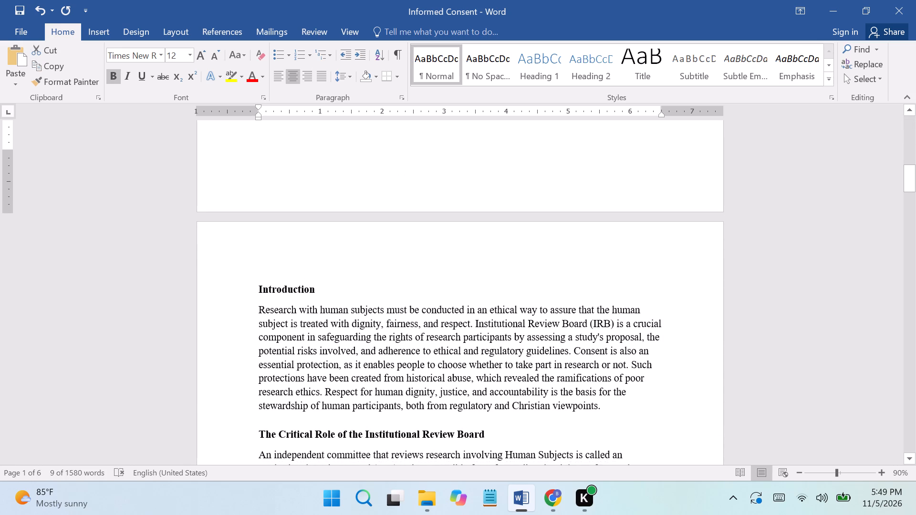
{"action": "left_click", "coordinate": [257, 279]}
{"action": "left_click", "coordinate": [265, 267]}
{"action": "left_click", "coordinate": [256, 286]}
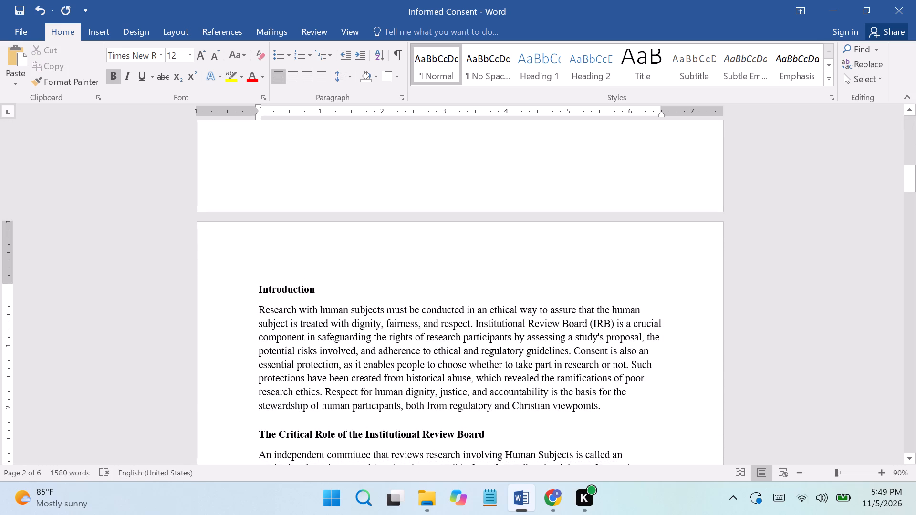
{"action": "key", "text": "shift+Return"}
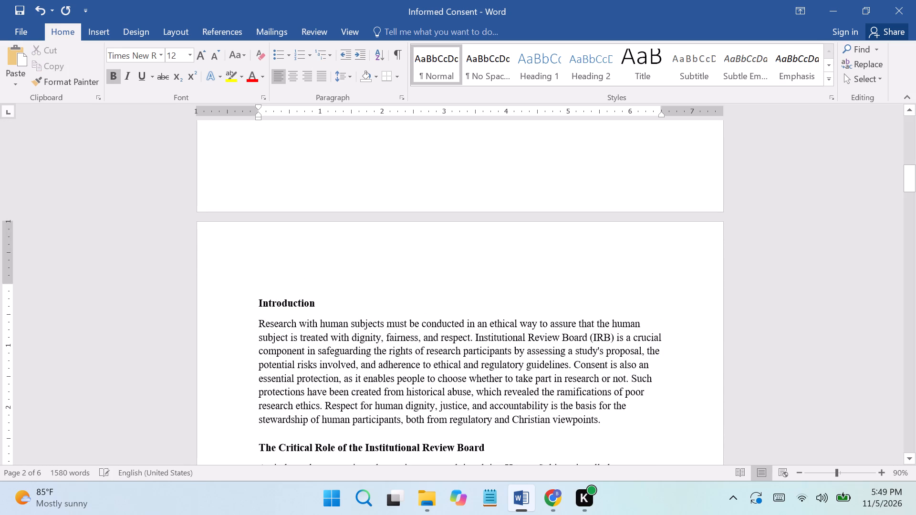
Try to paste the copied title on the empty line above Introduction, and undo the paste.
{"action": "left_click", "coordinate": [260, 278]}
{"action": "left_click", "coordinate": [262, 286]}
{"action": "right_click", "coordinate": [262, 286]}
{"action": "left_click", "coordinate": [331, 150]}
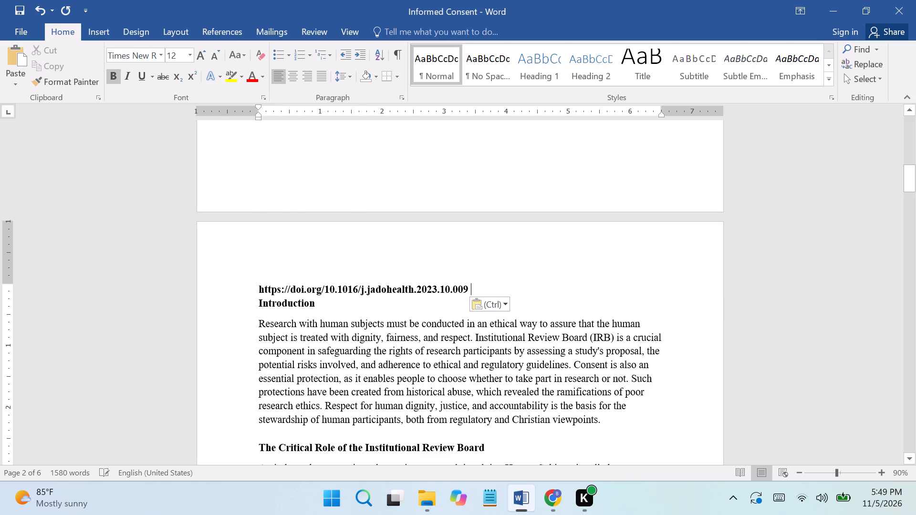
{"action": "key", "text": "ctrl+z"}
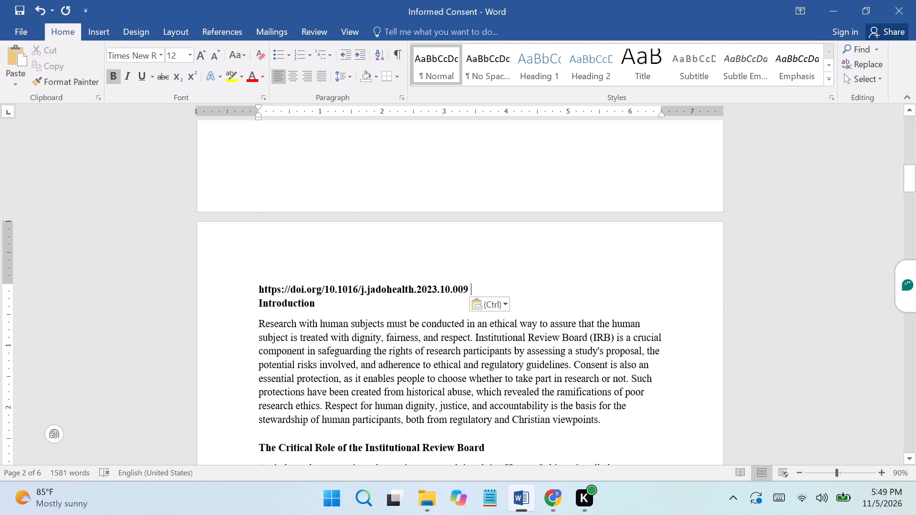
Copy the full title from the first page again and paste it on the empty line above the Introduction heading.
{"action": "scroll", "coordinate": [431, 274], "scroll_direction": "up", "scroll_amount": 19}
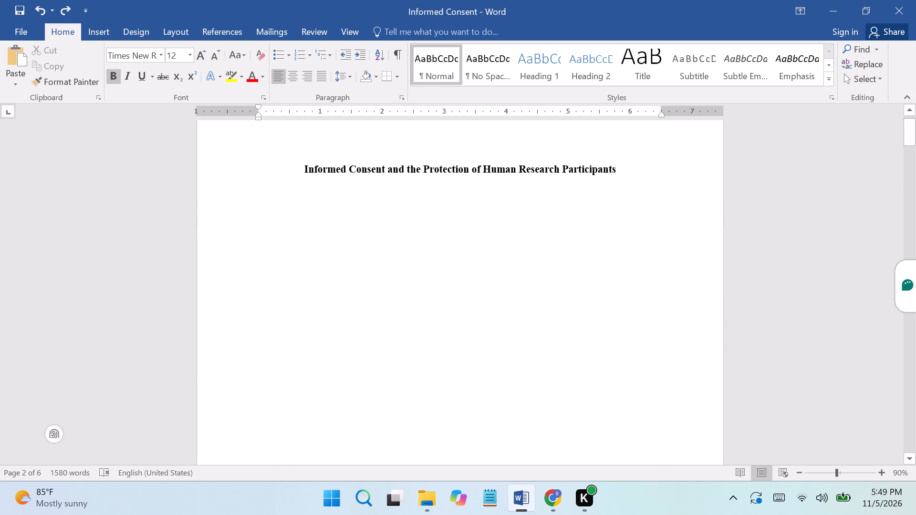
{"action": "left_click_drag", "start_coordinate": [628, 167], "coordinate": [306, 169]}
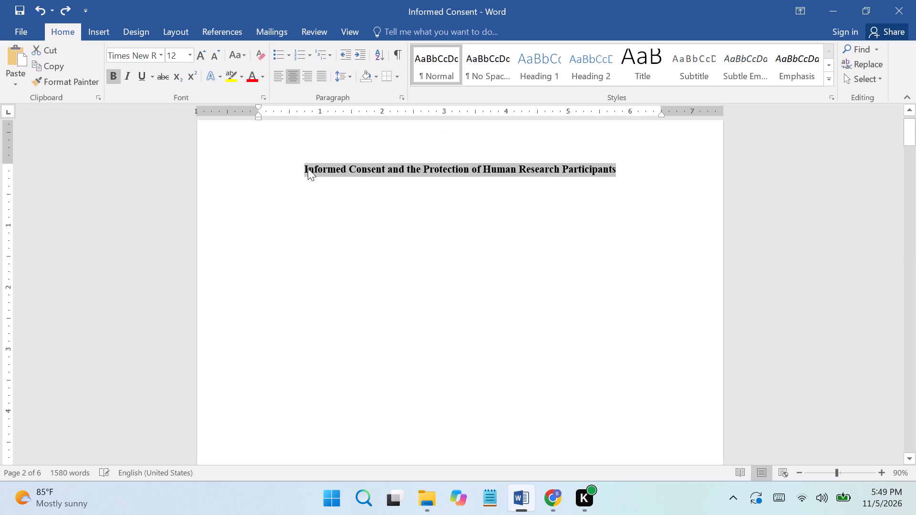
{"action": "key", "text": "ctrl+c"}
{"action": "scroll", "coordinate": [388, 251], "scroll_direction": "down", "scroll_amount": 19}
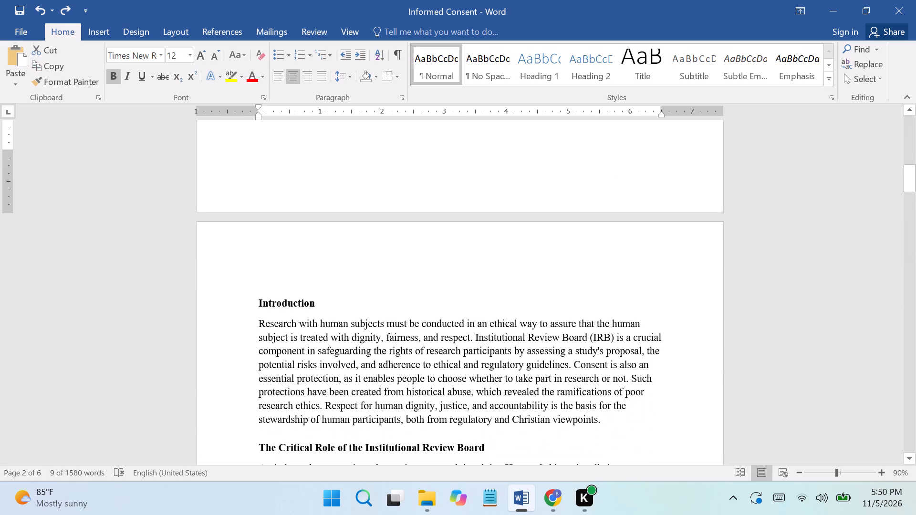
{"action": "left_click", "coordinate": [263, 271]}
{"action": "right_click", "coordinate": [266, 283]}
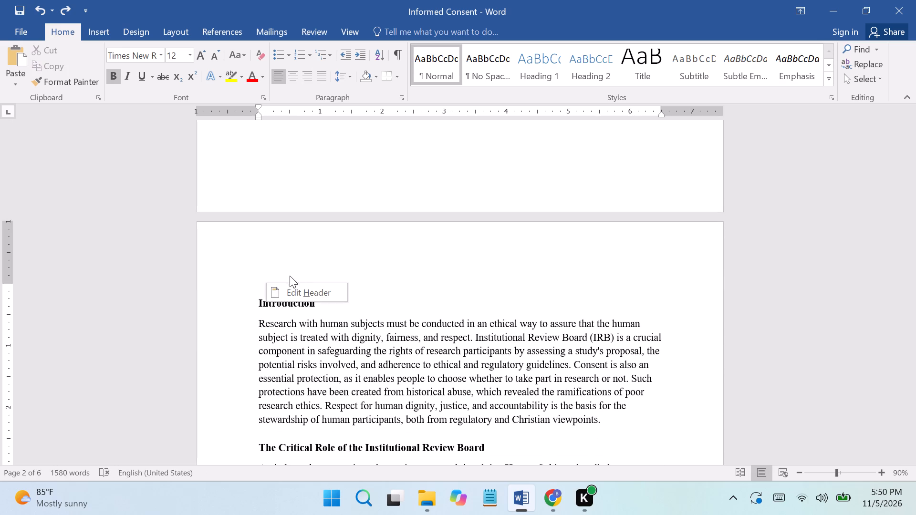
{"action": "right_click", "coordinate": [265, 277]}
{"action": "left_click", "coordinate": [259, 256]}
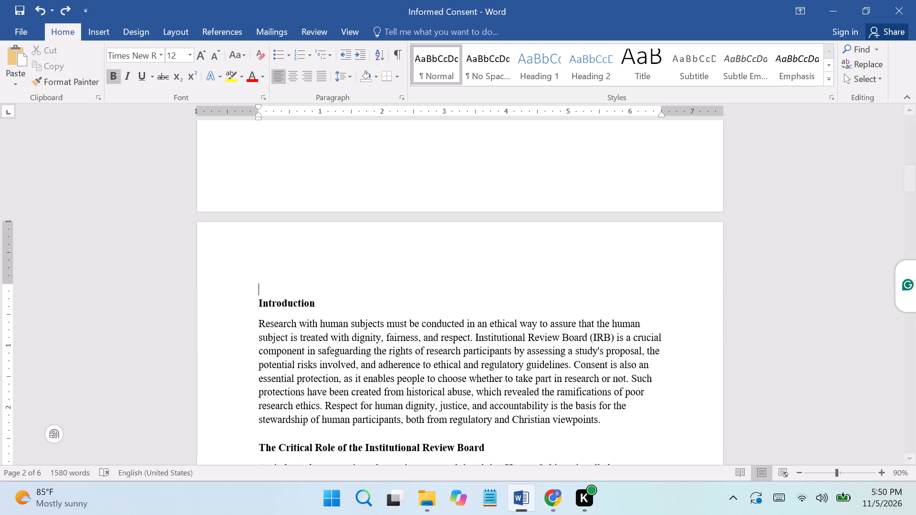
{"action": "right_click", "coordinate": [263, 288]}
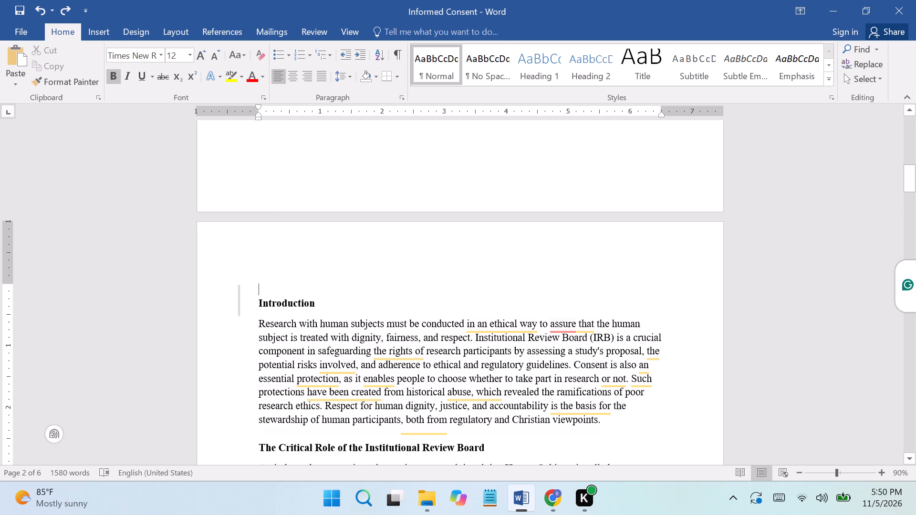
{"action": "right_click", "coordinate": [262, 290]}
{"action": "left_click", "coordinate": [331, 149]}
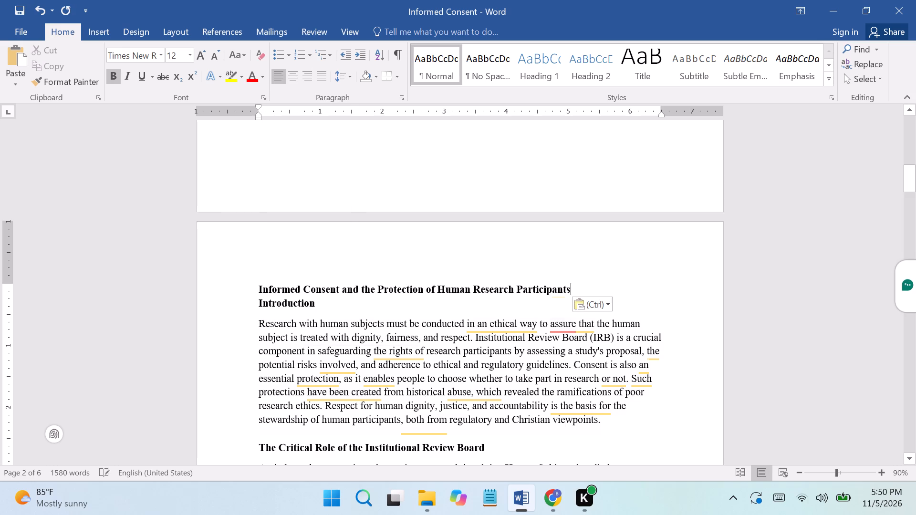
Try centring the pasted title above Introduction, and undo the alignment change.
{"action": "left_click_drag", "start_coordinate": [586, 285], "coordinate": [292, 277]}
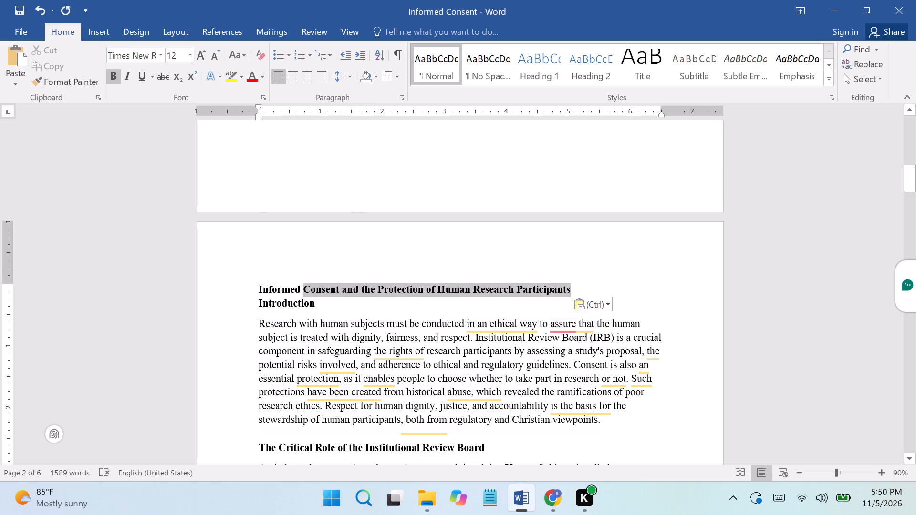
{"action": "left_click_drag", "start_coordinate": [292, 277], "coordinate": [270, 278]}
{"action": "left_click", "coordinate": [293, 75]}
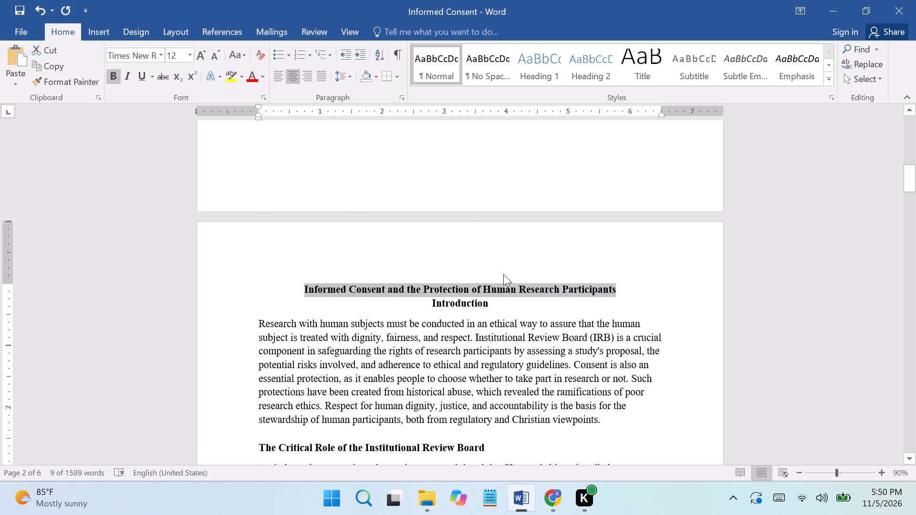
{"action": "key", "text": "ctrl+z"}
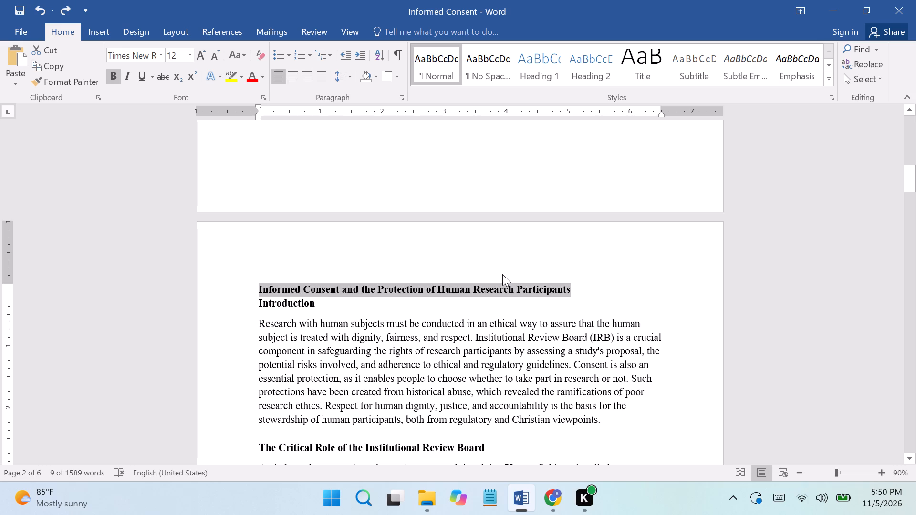
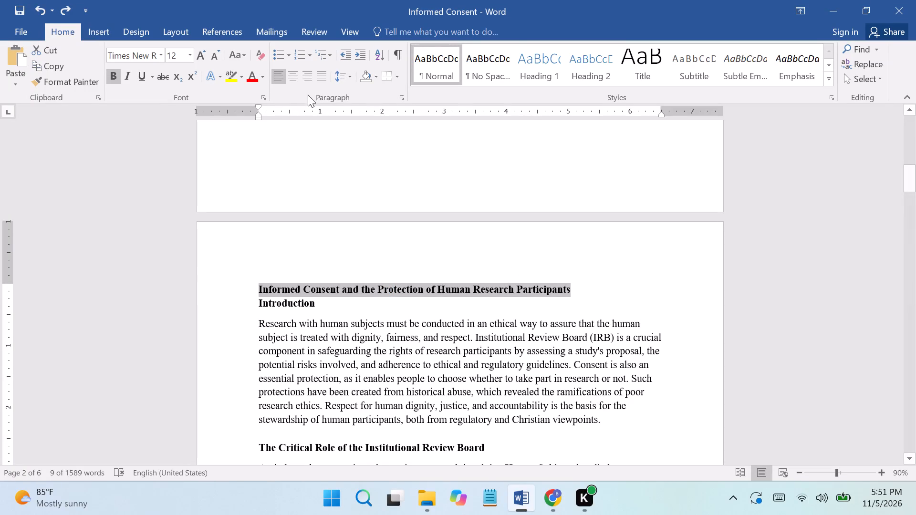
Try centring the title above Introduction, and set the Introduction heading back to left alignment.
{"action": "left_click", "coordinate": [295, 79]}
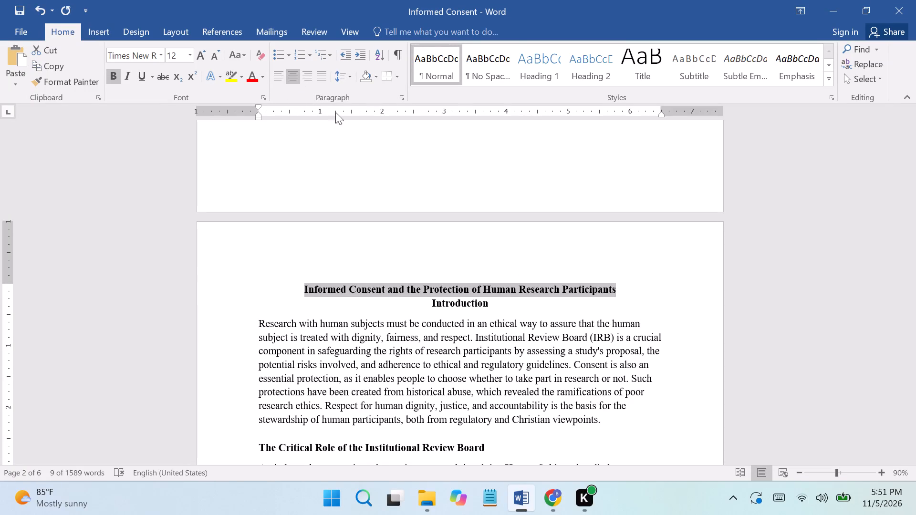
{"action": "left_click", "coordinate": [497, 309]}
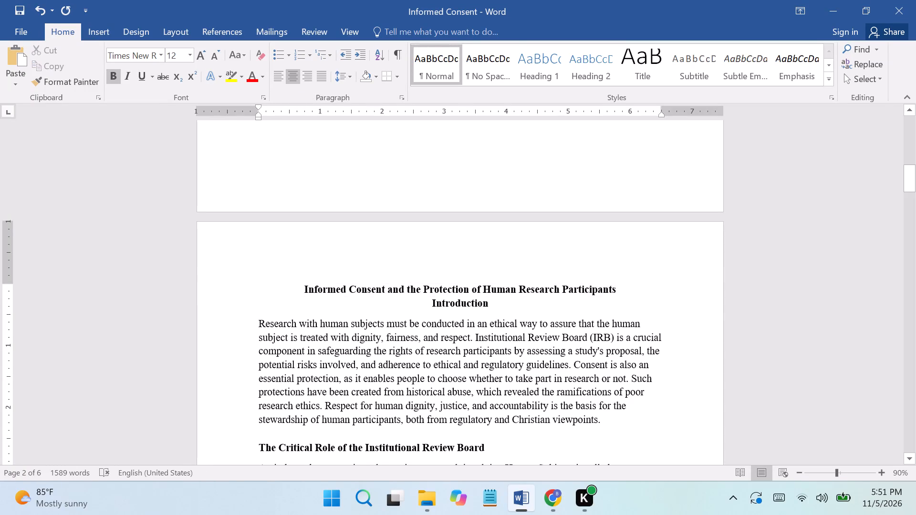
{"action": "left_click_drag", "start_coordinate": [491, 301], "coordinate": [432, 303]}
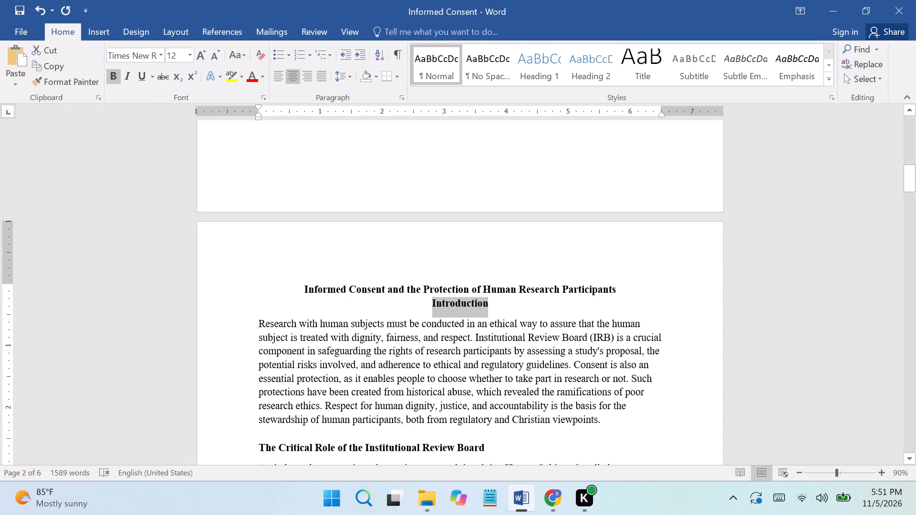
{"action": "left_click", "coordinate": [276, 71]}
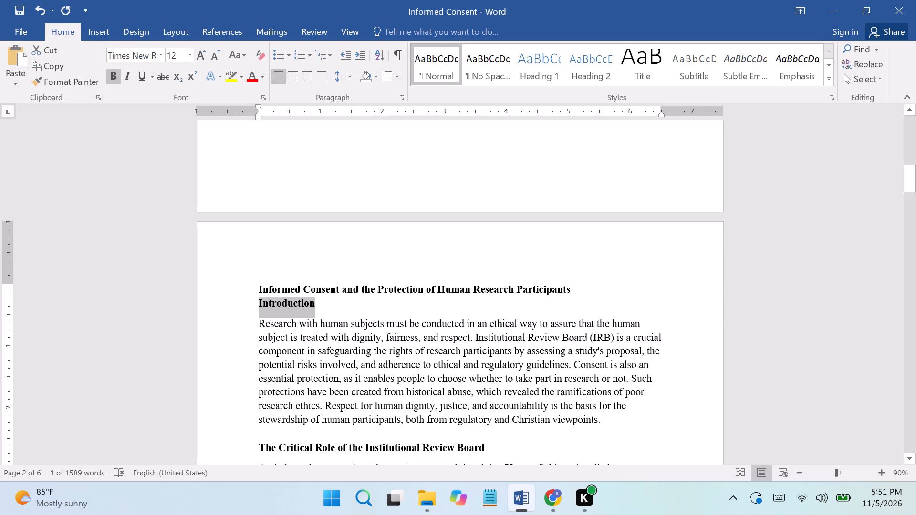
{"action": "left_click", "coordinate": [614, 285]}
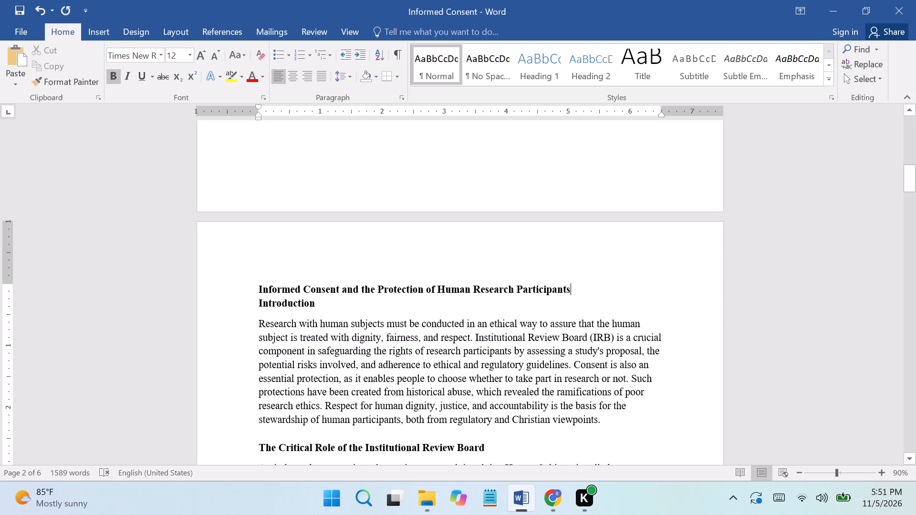
Insert Plain Number 3 page numbers at the top of the pages and leave header editing.
{"action": "left_click", "coordinate": [614, 248]}
{"action": "scroll", "coordinate": [618, 257], "scroll_direction": "down", "scroll_amount": 15}
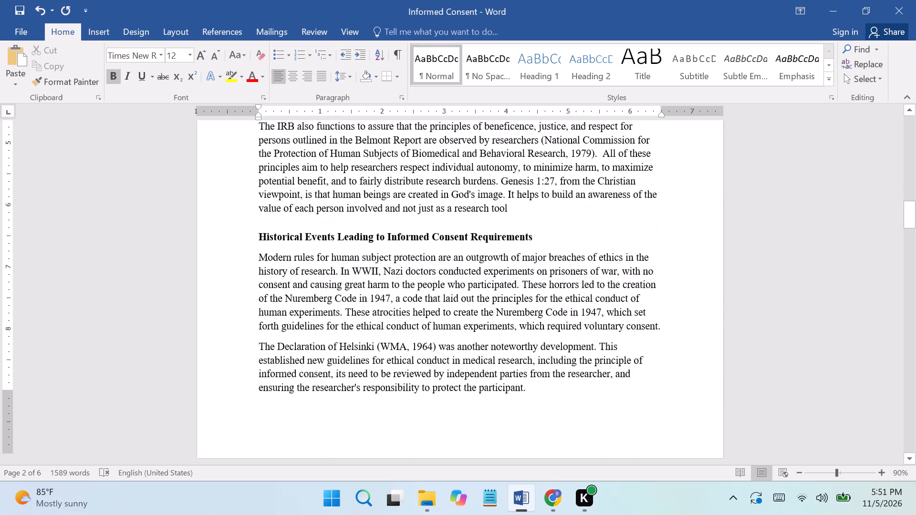
{"action": "scroll", "coordinate": [614, 266], "scroll_direction": "up", "scroll_amount": 17}
{"action": "scroll", "coordinate": [614, 263], "scroll_direction": "down", "scroll_amount": 5}
{"action": "scroll", "coordinate": [612, 263], "scroll_direction": "up", "scroll_amount": 4}
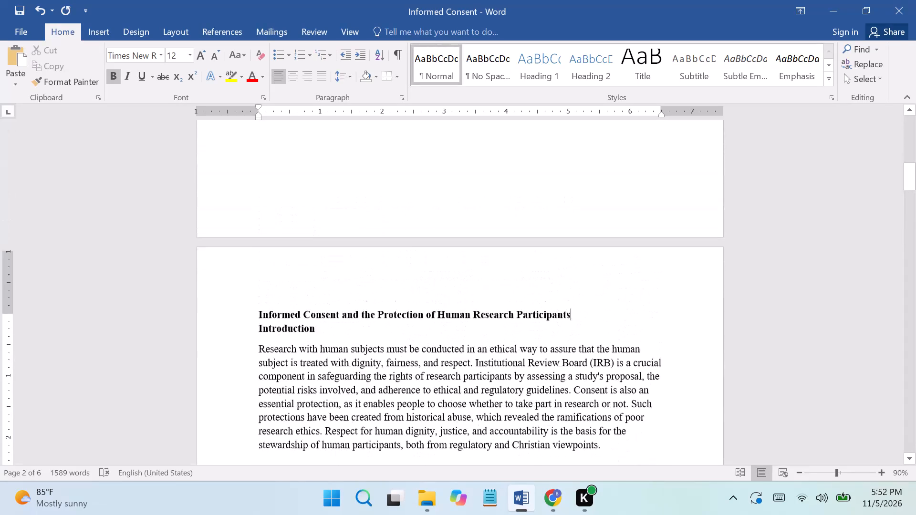
{"action": "scroll", "coordinate": [612, 261], "scroll_direction": "up", "scroll_amount": 14}
{"action": "scroll", "coordinate": [611, 262], "scroll_direction": "down", "scroll_amount": 10}
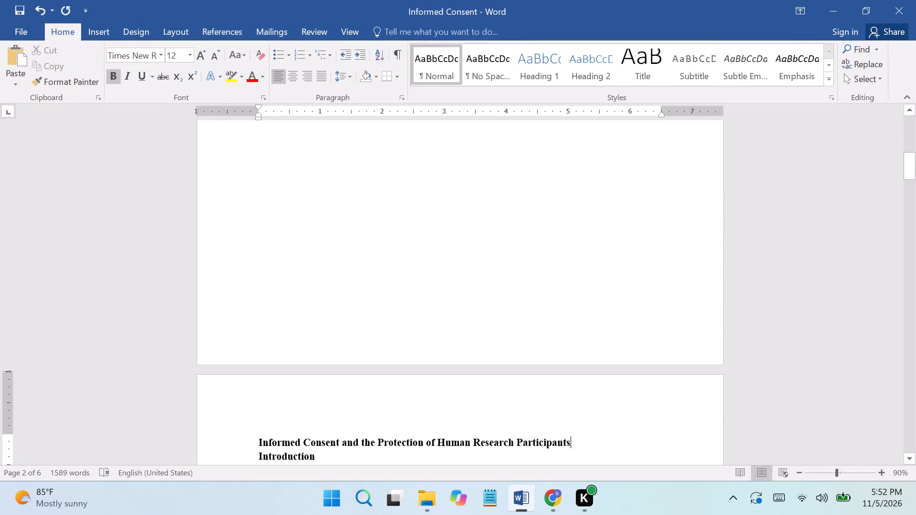
{"action": "double_click", "coordinate": [475, 335]}
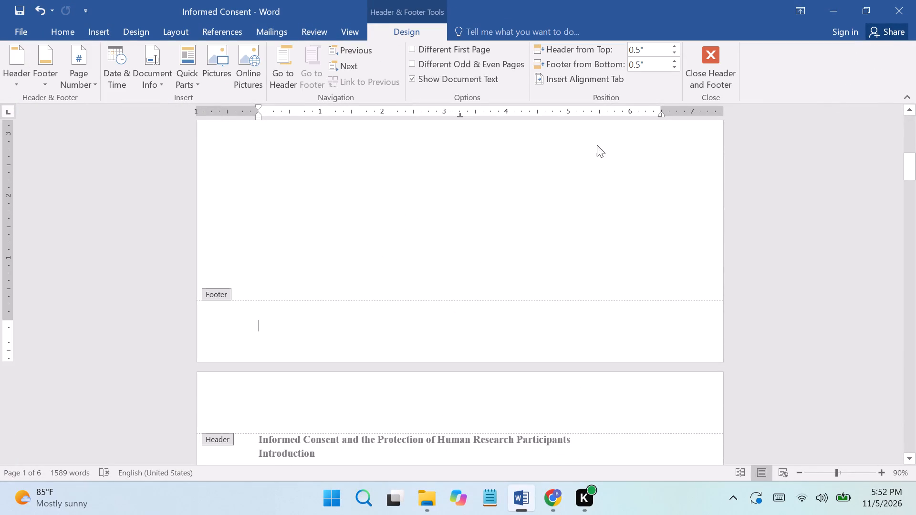
{"action": "left_click", "coordinate": [83, 80]}
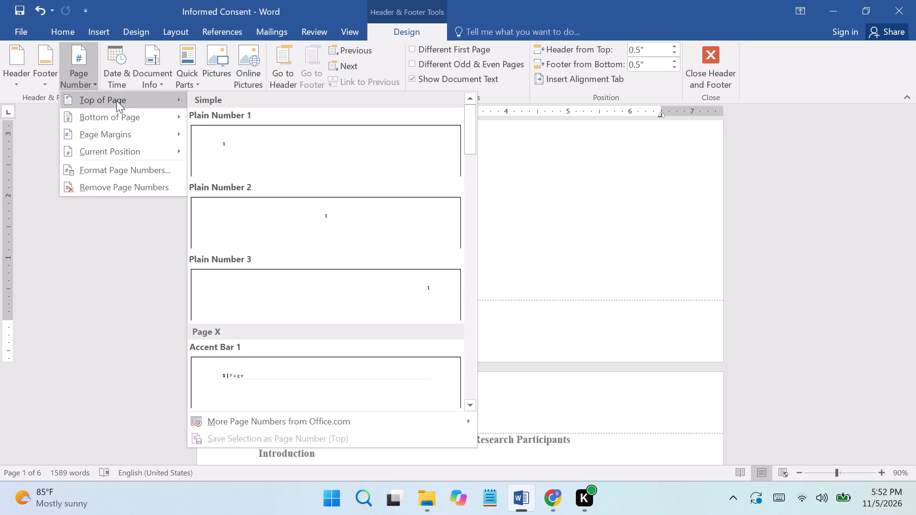
{"action": "left_click", "coordinate": [381, 294]}
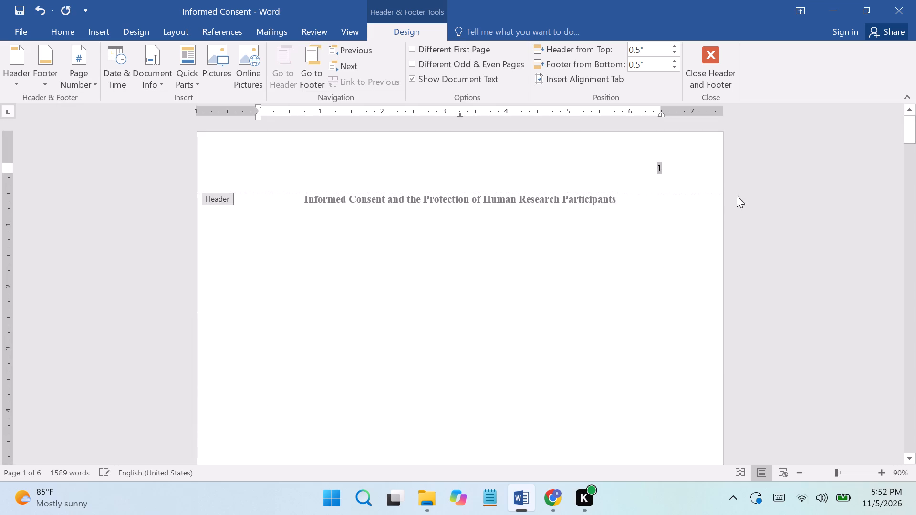
{"action": "left_click", "coordinate": [722, 56]}
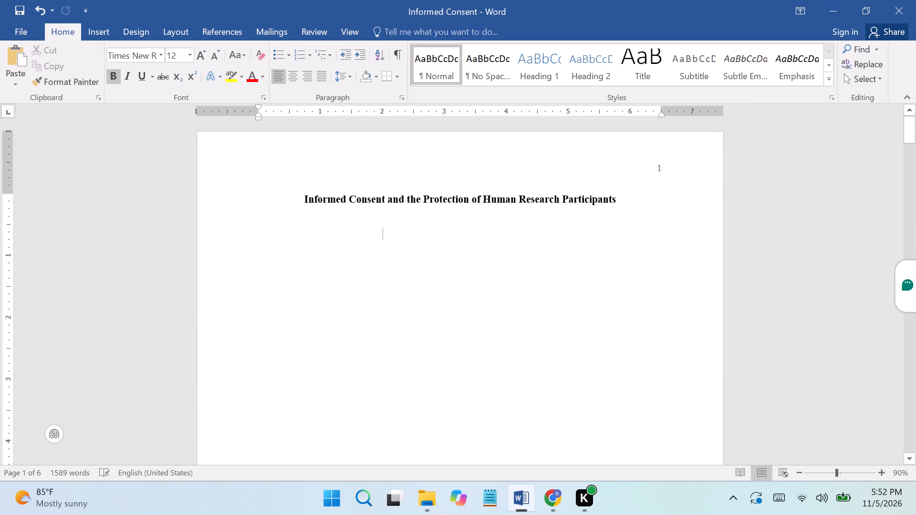
Save the document.
{"action": "left_click", "coordinate": [14, 16]}
{"action": "left_click", "coordinate": [19, 3]}
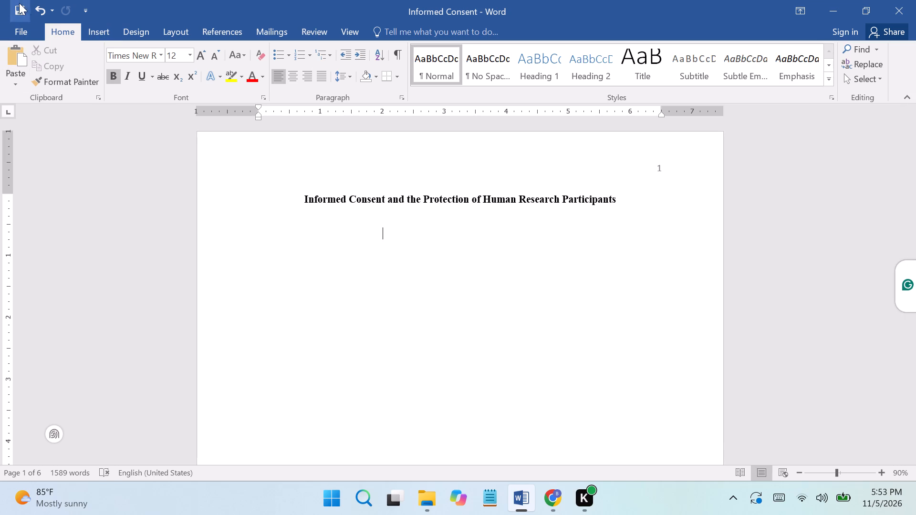
{"action": "left_click", "coordinate": [601, 359]}
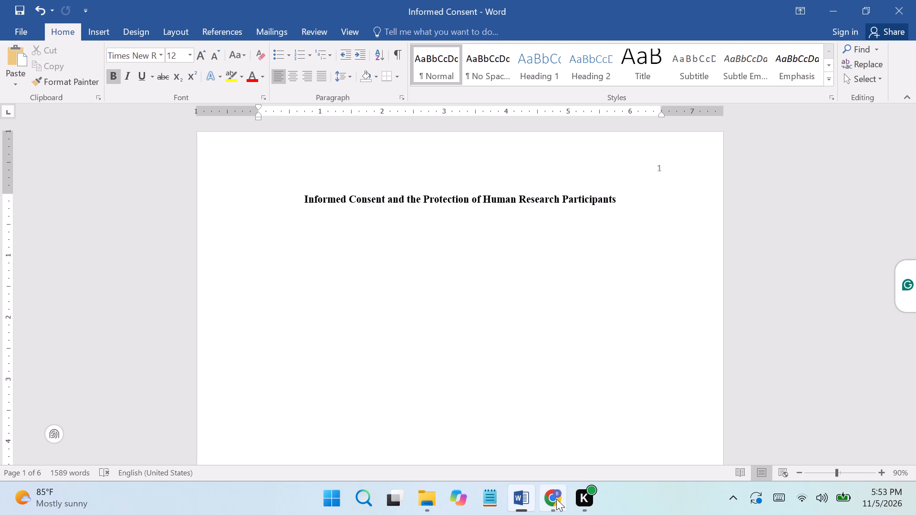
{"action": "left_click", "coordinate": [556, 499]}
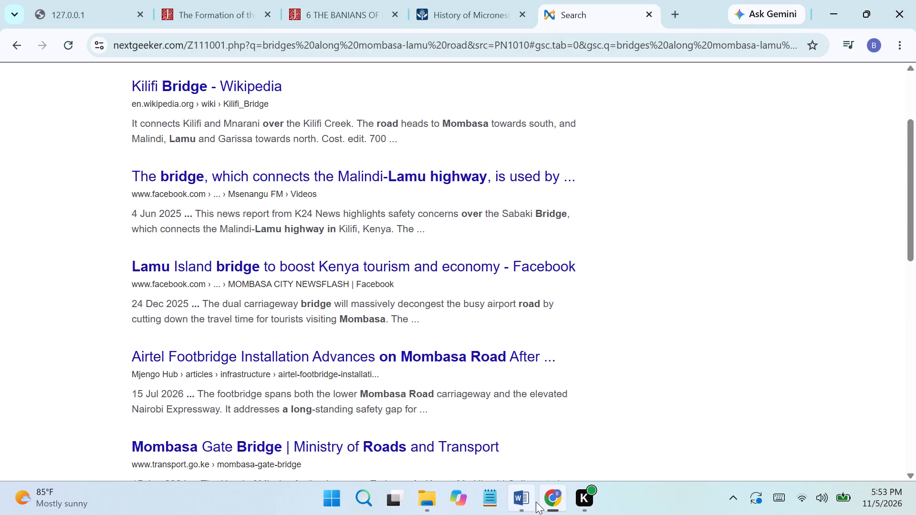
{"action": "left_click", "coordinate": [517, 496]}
{"action": "scroll", "coordinate": [416, 216], "scroll_direction": "down", "scroll_amount": 13}
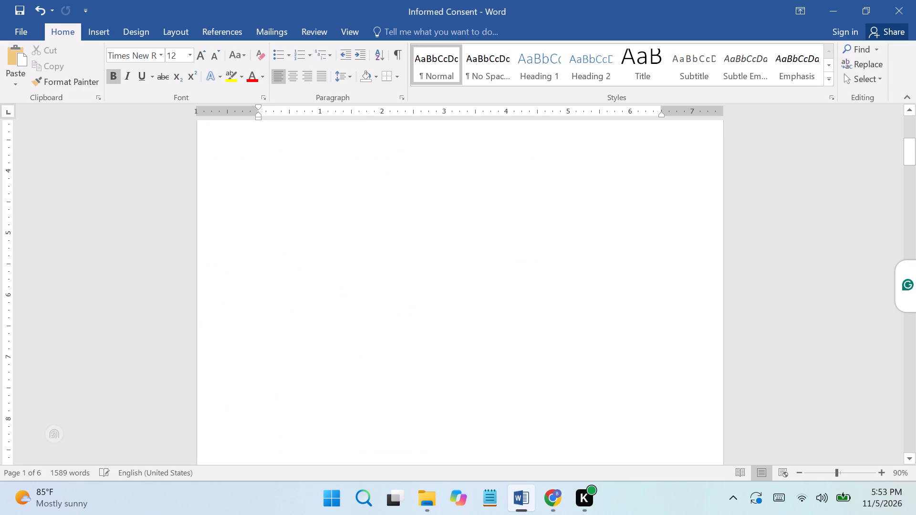
{"action": "scroll", "coordinate": [419, 287], "scroll_direction": "down", "scroll_amount": 13}
{"action": "scroll", "coordinate": [437, 297], "scroll_direction": "down", "scroll_amount": 20}
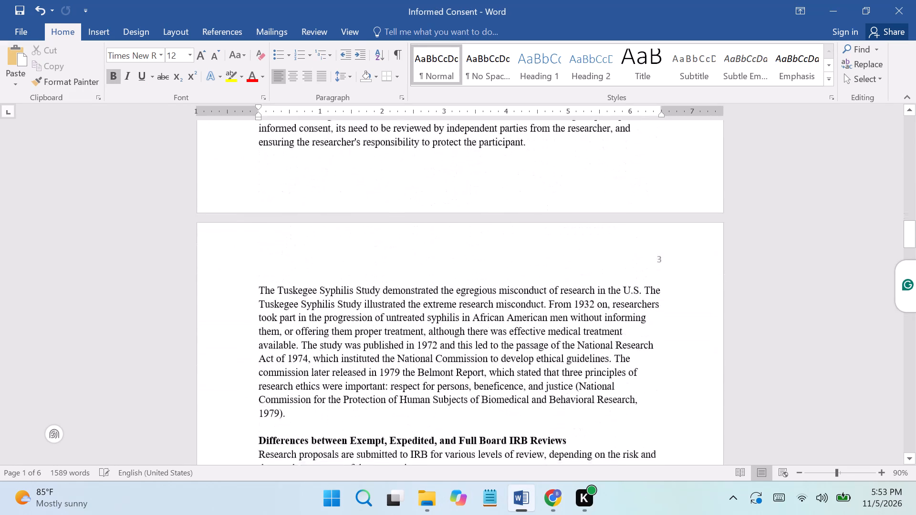
{"action": "scroll", "coordinate": [443, 303], "scroll_direction": "down", "scroll_amount": 17}
{"action": "scroll", "coordinate": [438, 307], "scroll_direction": "down", "scroll_amount": 11}
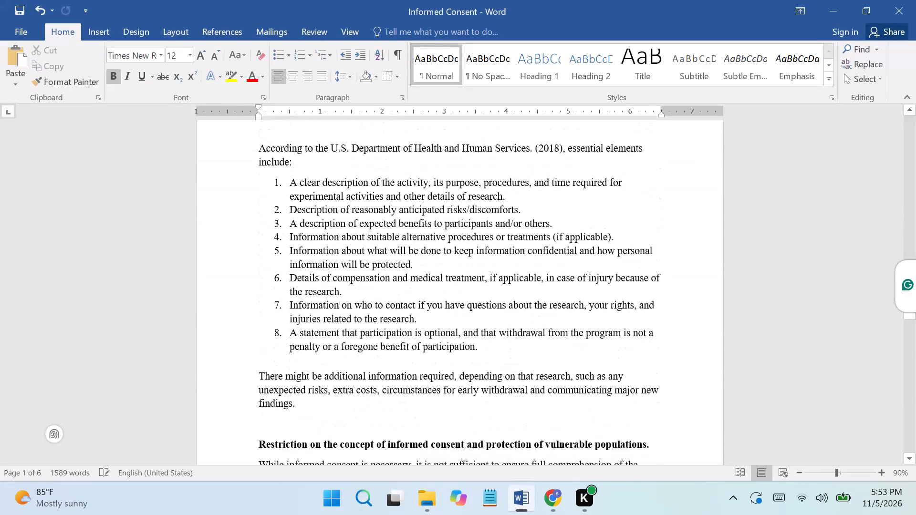
{"action": "scroll", "coordinate": [437, 306], "scroll_direction": "down", "scroll_amount": 18}
{"action": "scroll", "coordinate": [431, 311], "scroll_direction": "down", "scroll_amount": 5}
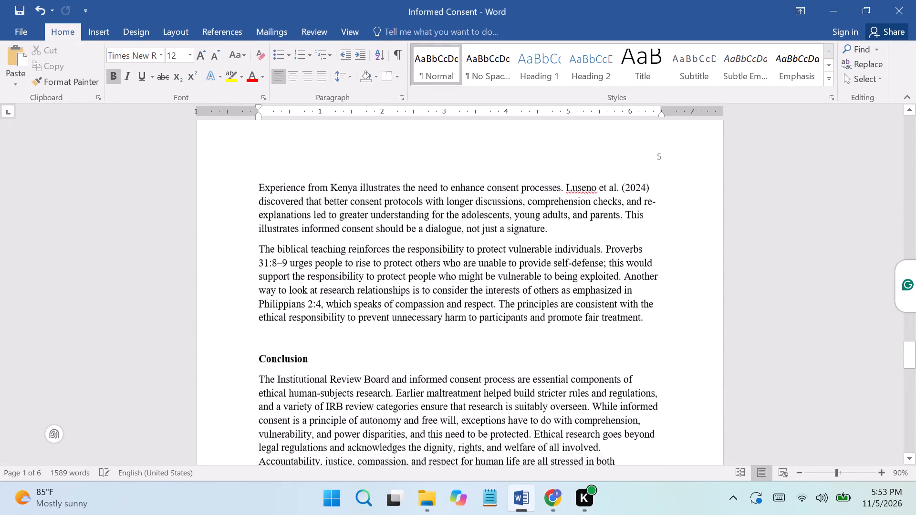
{"action": "scroll", "coordinate": [433, 309], "scroll_direction": "down", "scroll_amount": 17}
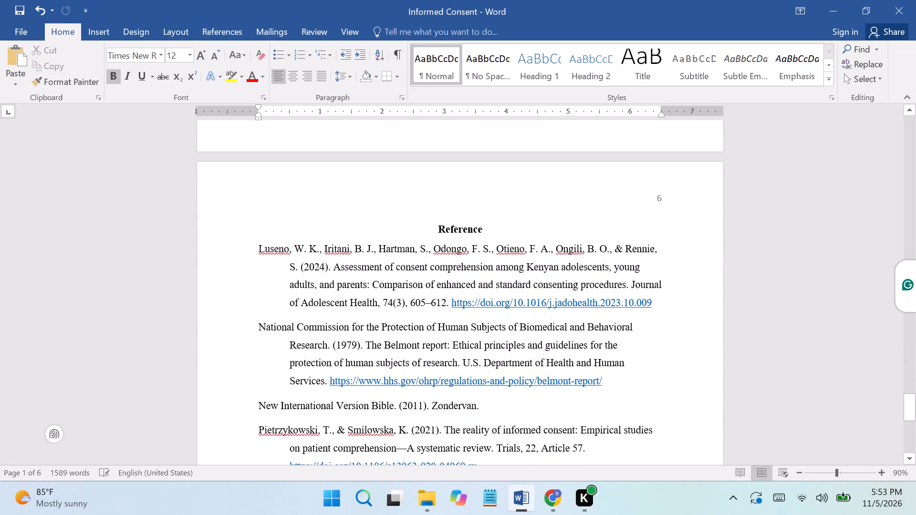
{"action": "left_click_drag", "start_coordinate": [450, 301], "coordinate": [620, 306]}
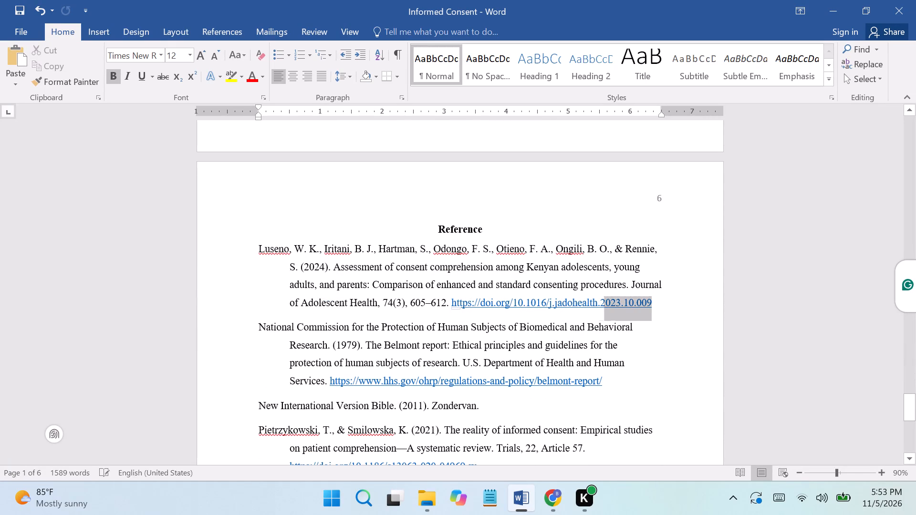
{"action": "left_click_drag", "start_coordinate": [620, 306], "coordinate": [644, 306]}
{"action": "left_click", "coordinate": [669, 307]}
{"action": "left_click_drag", "start_coordinate": [665, 309], "coordinate": [571, 303]}
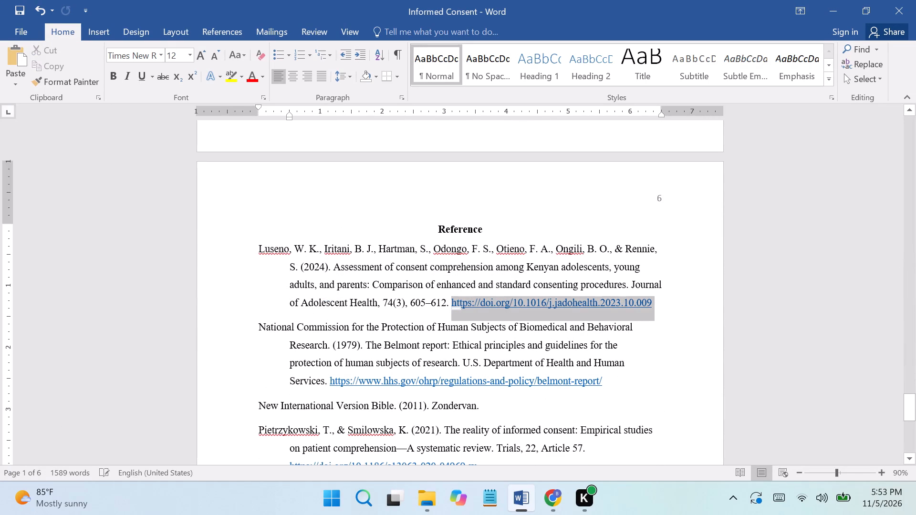
{"action": "left_click_drag", "start_coordinate": [571, 303], "coordinate": [453, 301]}
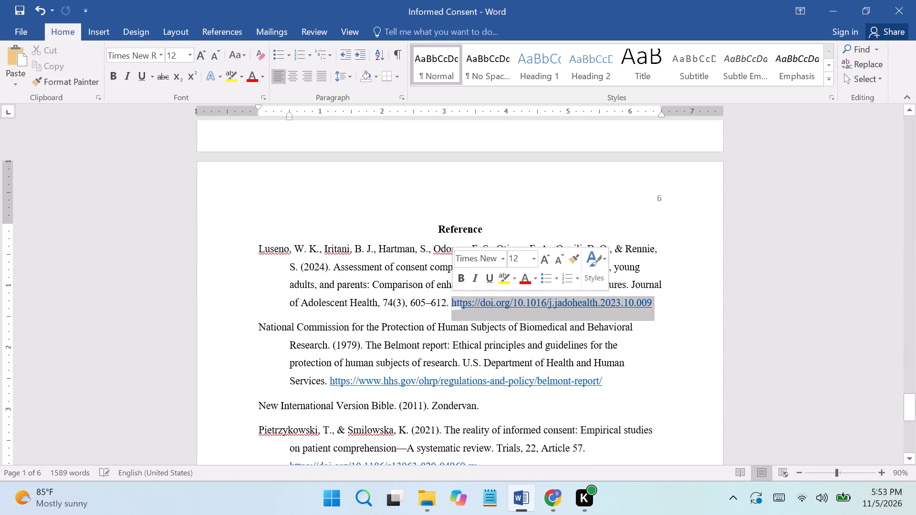
{"action": "key", "text": "ctrl+c"}
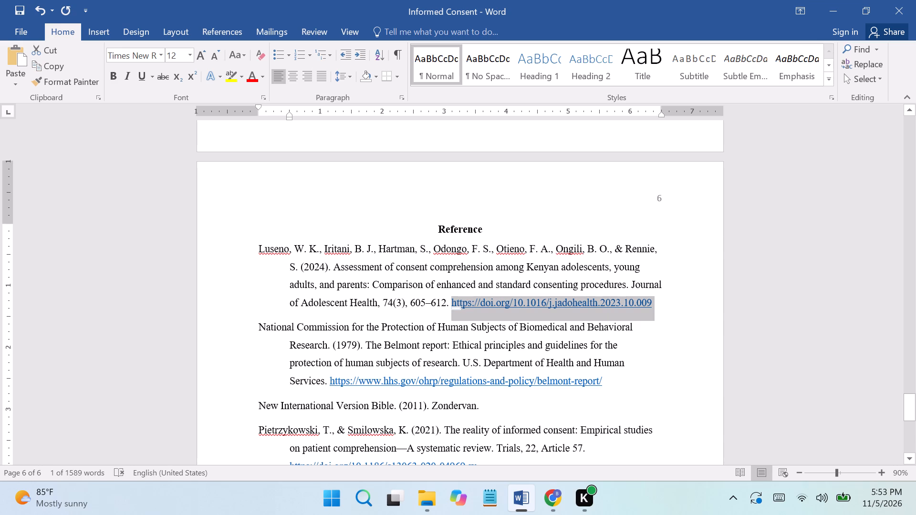
Switch to Chrome and close the History of Micronesia, Mombasa-Lamu bridge search and Banians of Muscat pages.
{"action": "left_click", "coordinate": [560, 500]}
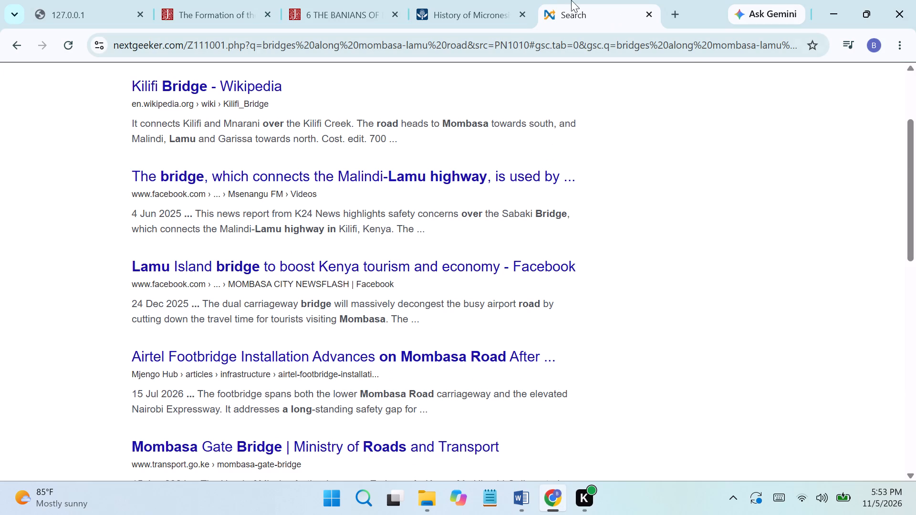
{"action": "left_click", "coordinate": [496, 21]}
{"action": "left_click", "coordinate": [518, 13]}
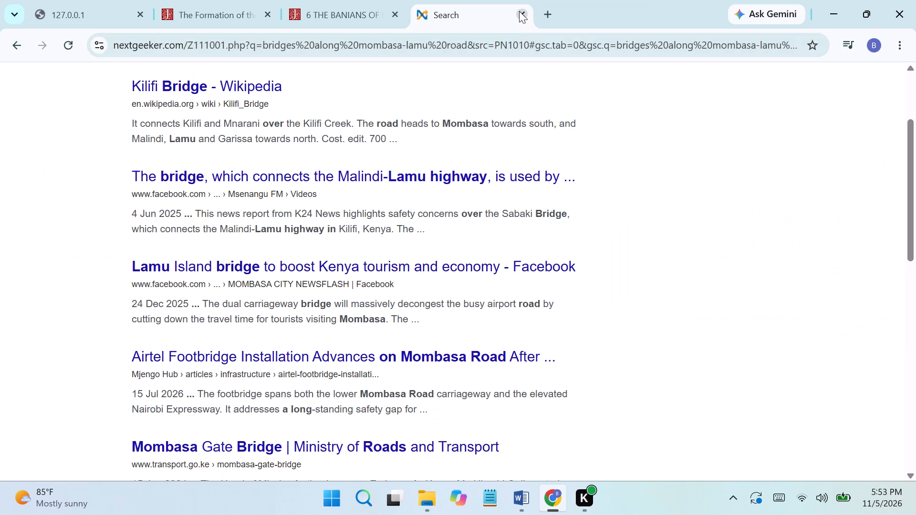
{"action": "left_click", "coordinate": [521, 10]}
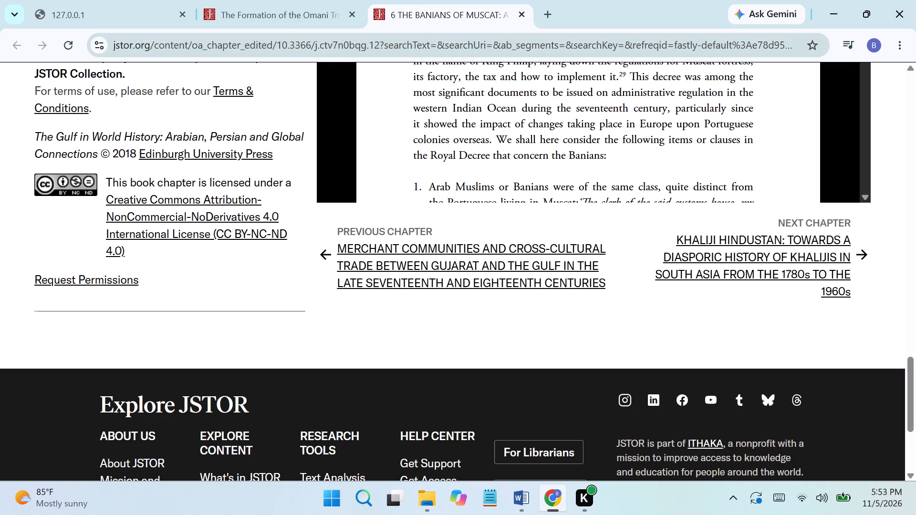
{"action": "left_click", "coordinate": [522, 11]}
{"action": "left_click", "coordinate": [381, 11]}
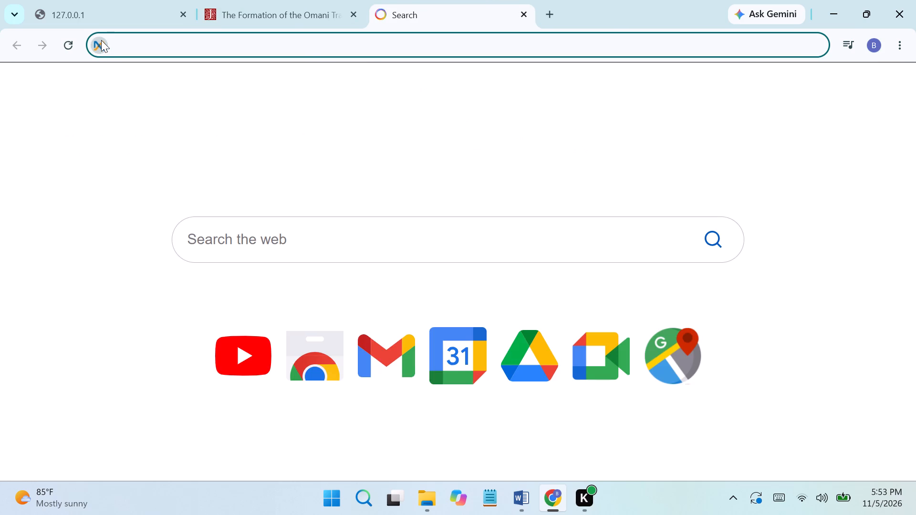
{"action": "right_click", "coordinate": [101, 45]}
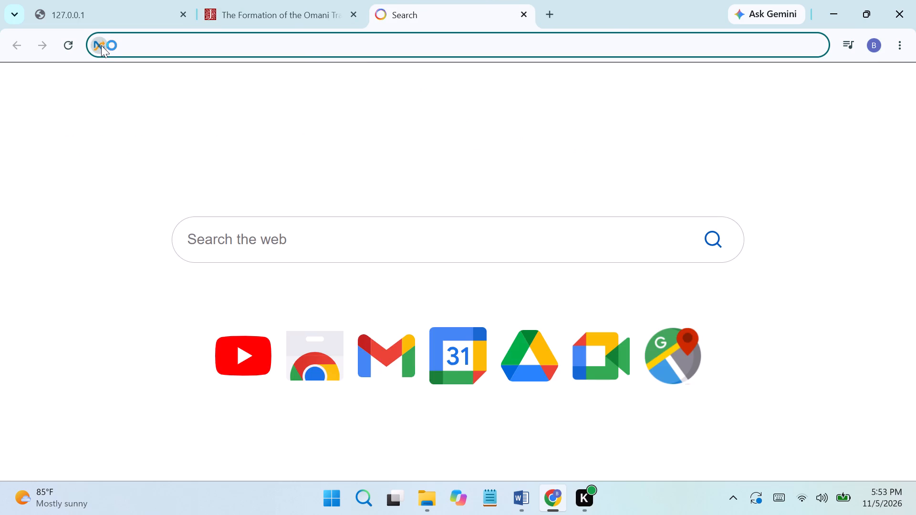
{"action": "left_click", "coordinate": [101, 46]}
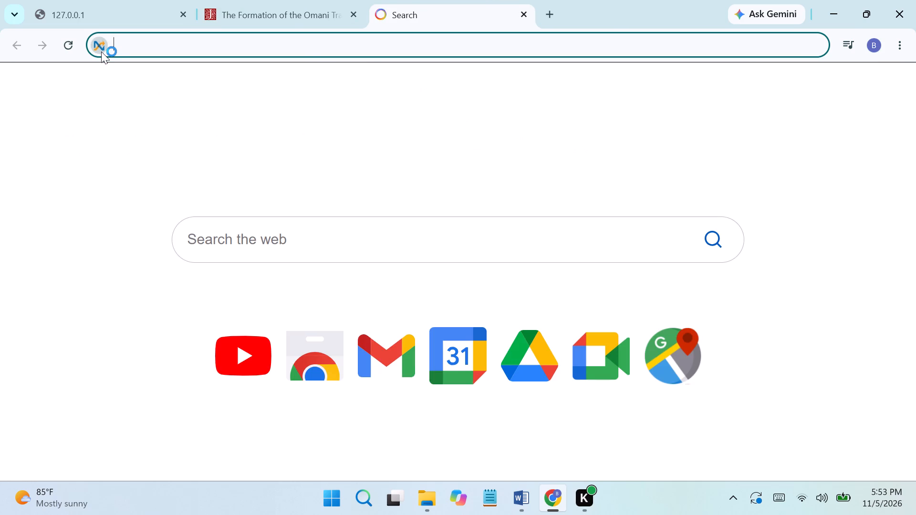
{"action": "left_click", "coordinate": [97, 41]}
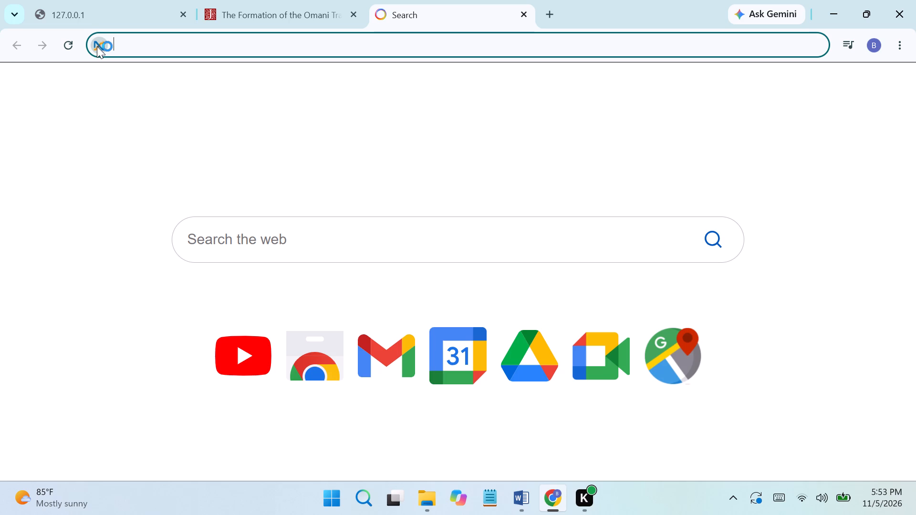
{"action": "triple_click", "coordinate": [97, 43]}
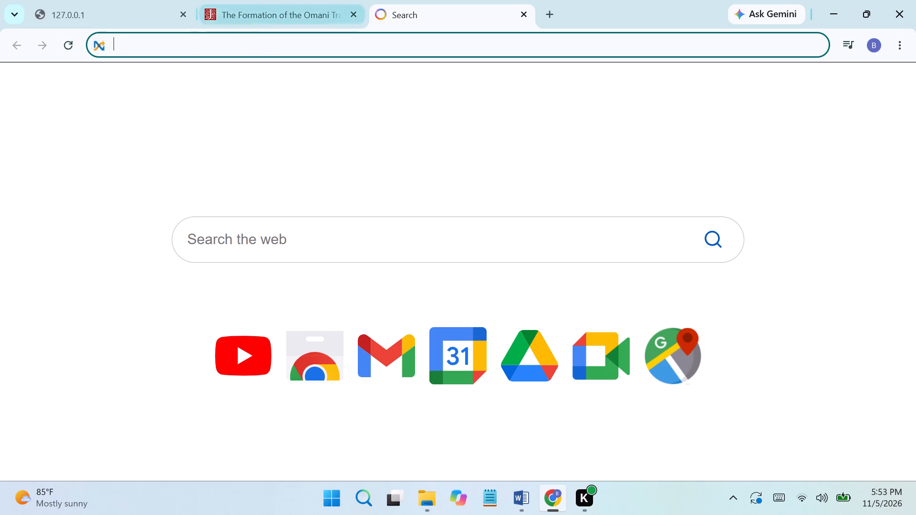
{"action": "left_click_drag", "start_coordinate": [118, 46], "coordinate": [83, 46]}
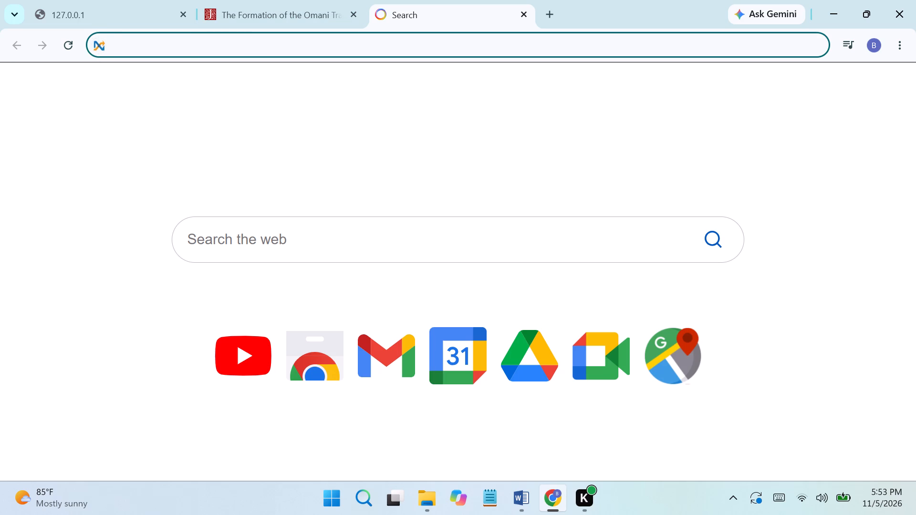
{"action": "left_click", "coordinate": [138, 42]}
{"action": "key", "text": "ctrl+v"}
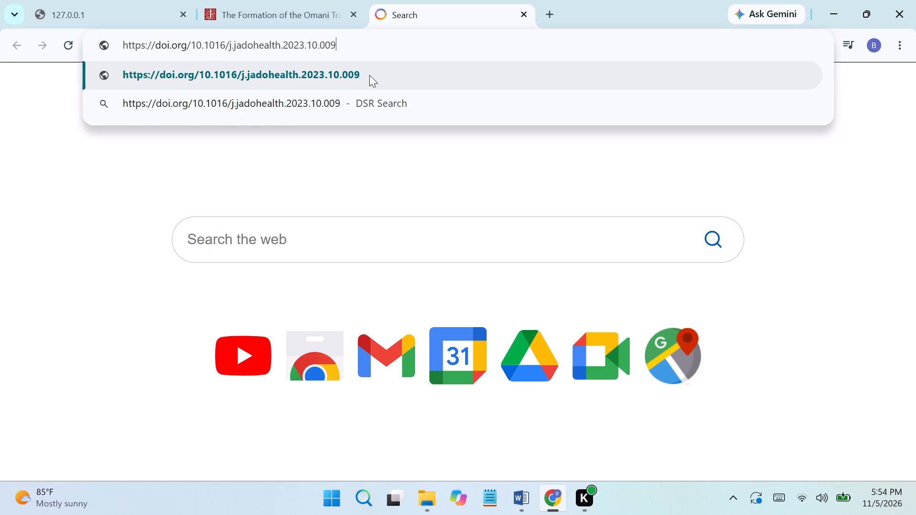
{"action": "key", "text": "Return"}
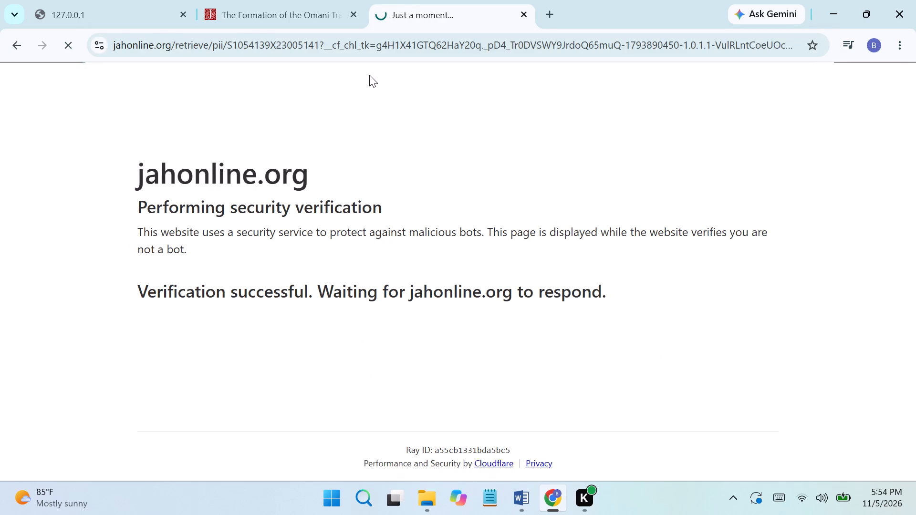
Accept all cookies on the Journal of Adolescent Health article page.
{"action": "scroll", "coordinate": [370, 75], "scroll_direction": "down", "scroll_amount": 3}
{"action": "scroll", "coordinate": [491, 324], "scroll_direction": "down", "scroll_amount": 1}
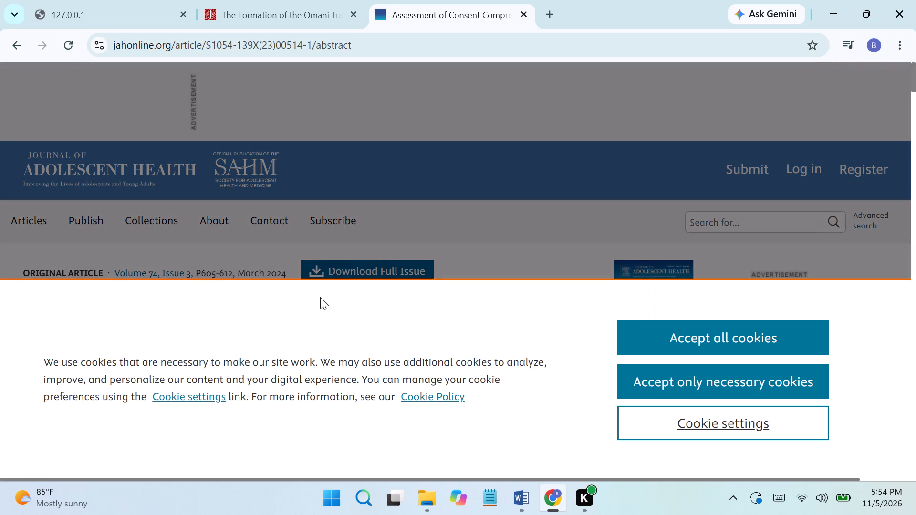
{"action": "left_click", "coordinate": [617, 213]}
{"action": "left_click", "coordinate": [699, 342]}
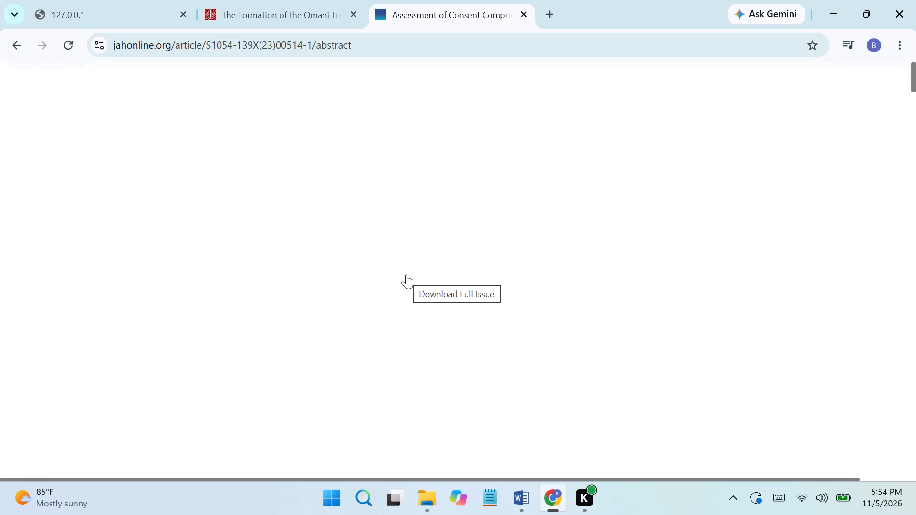
{"action": "left_click", "coordinate": [308, 2]}
{"action": "left_click", "coordinate": [427, 22]}
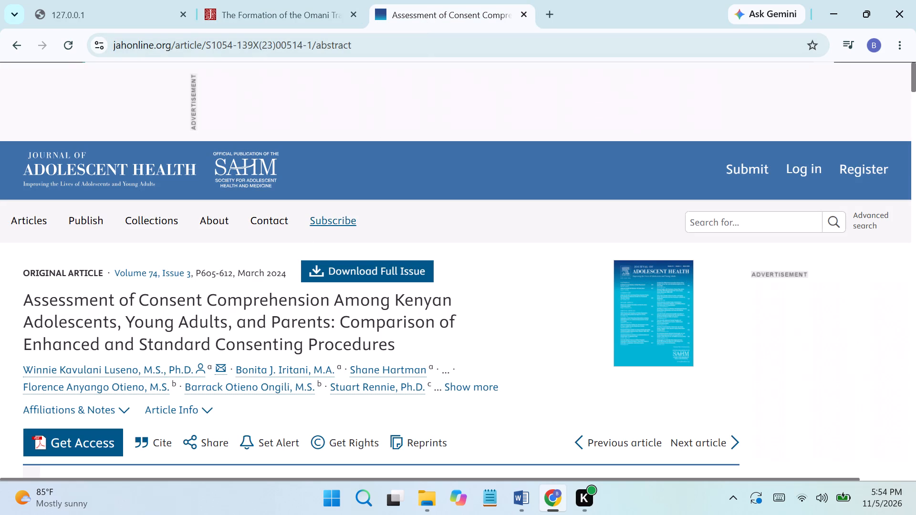
Examine the consent comprehension article's title, authors, abstract and reference list against the first reference entry.
{"action": "scroll", "coordinate": [272, 268], "scroll_direction": "down", "scroll_amount": 4}
{"action": "scroll", "coordinate": [299, 291], "scroll_direction": "up", "scroll_amount": 3}
{"action": "scroll", "coordinate": [297, 278], "scroll_direction": "down", "scroll_amount": 2}
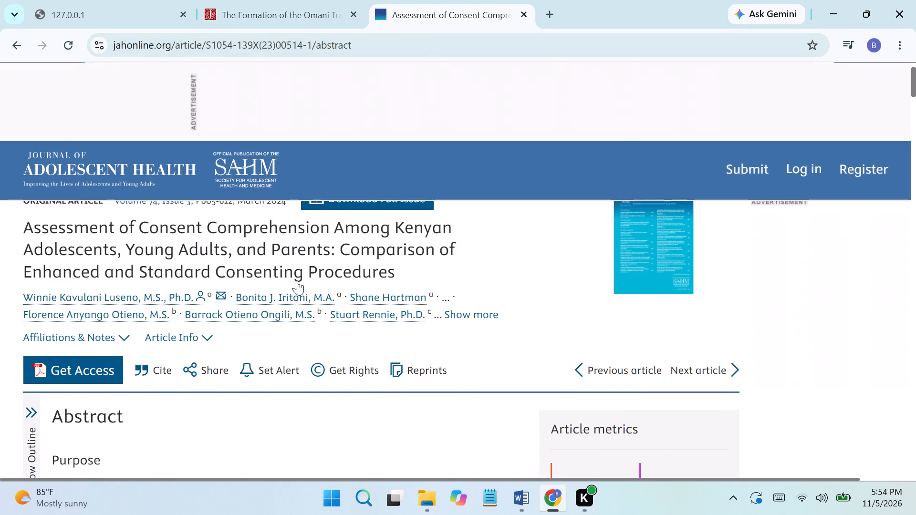
{"action": "scroll", "coordinate": [297, 280], "scroll_direction": "down", "scroll_amount": 17}
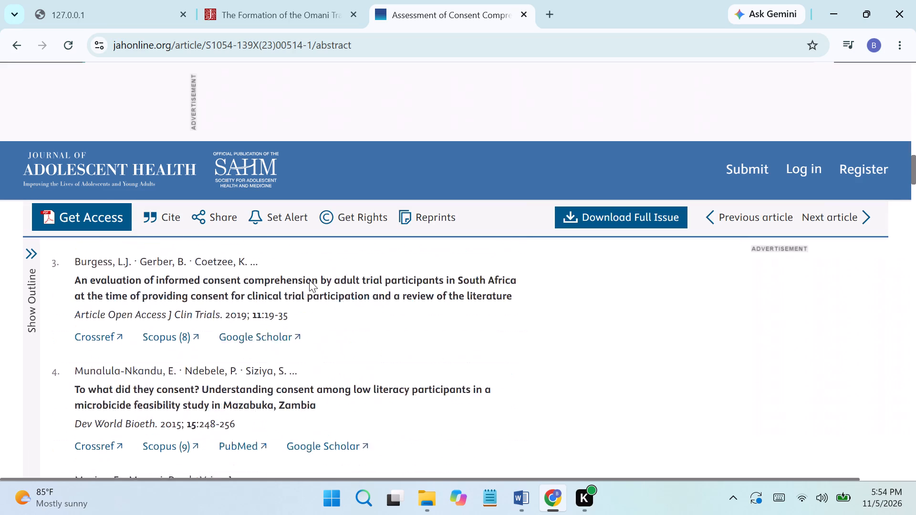
{"action": "scroll", "coordinate": [309, 279], "scroll_direction": "down", "scroll_amount": 12}
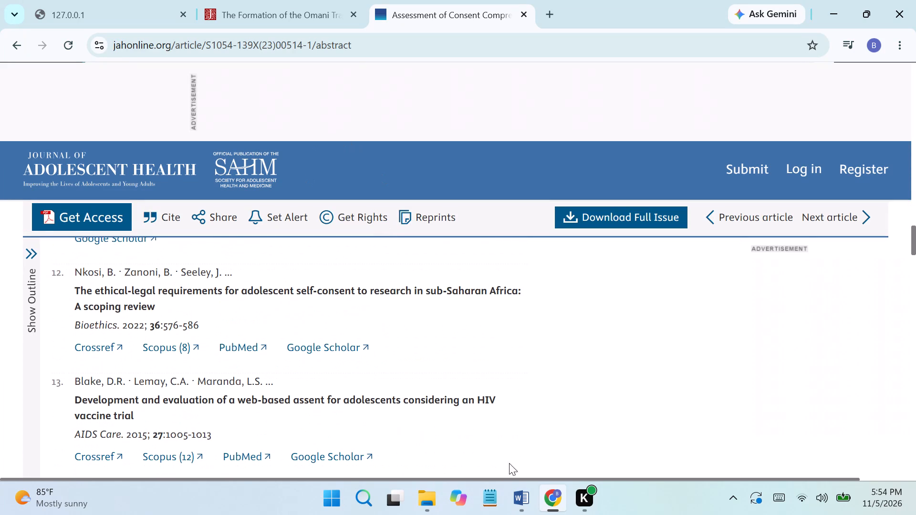
{"action": "left_click", "coordinate": [286, 0]}
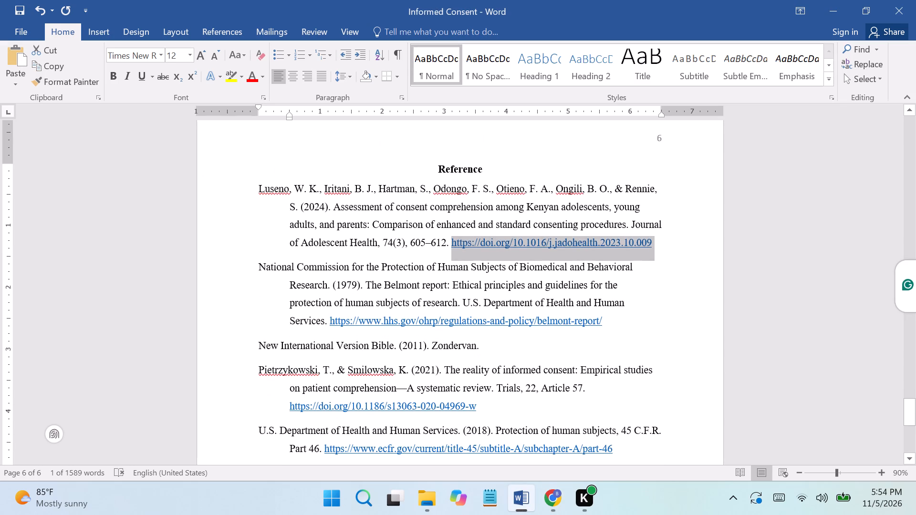
{"action": "left_click_drag", "start_coordinate": [622, 317], "coordinate": [406, 324]}
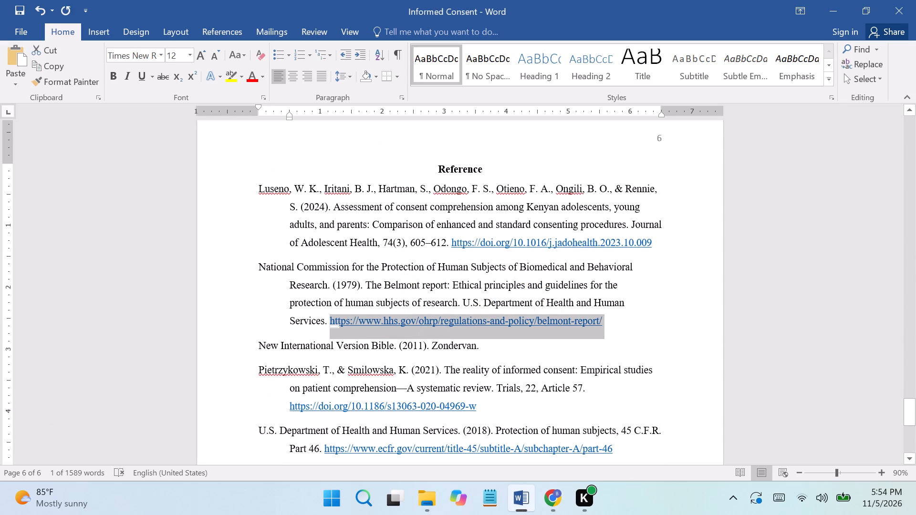
{"action": "key", "text": "ctrl+c"}
Switch to Chrome and open the copied Belmont Report link in a new tab.
{"action": "left_click", "coordinate": [552, 490]}
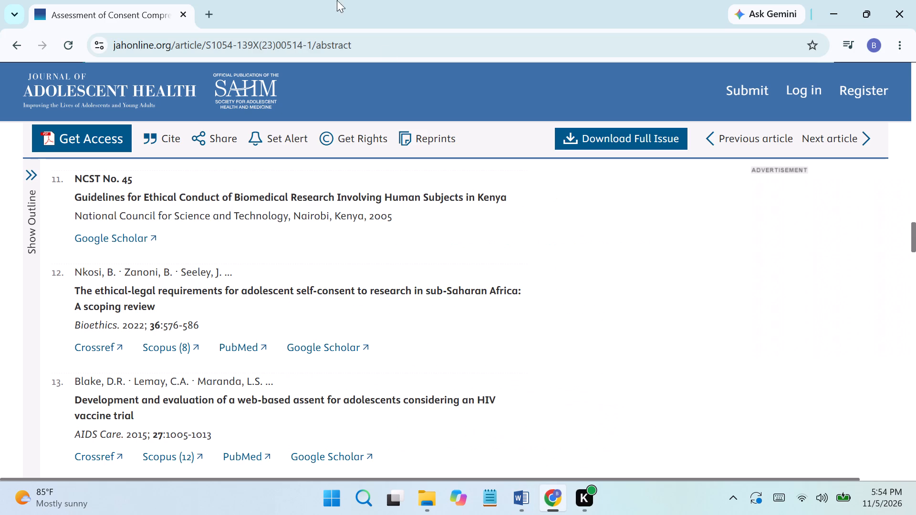
{"action": "left_click", "coordinate": [212, 15]}
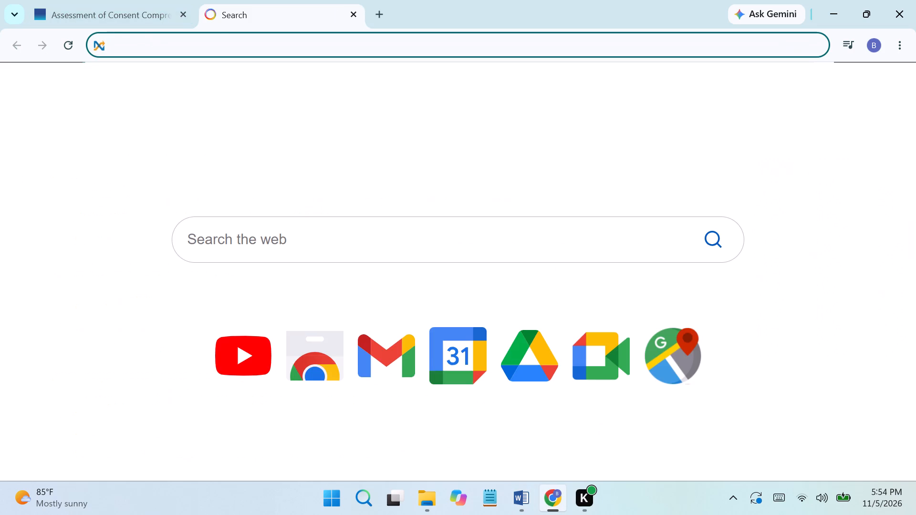
{"action": "left_click", "coordinate": [135, 45]}
{"action": "key", "text": "ctrl+v"}
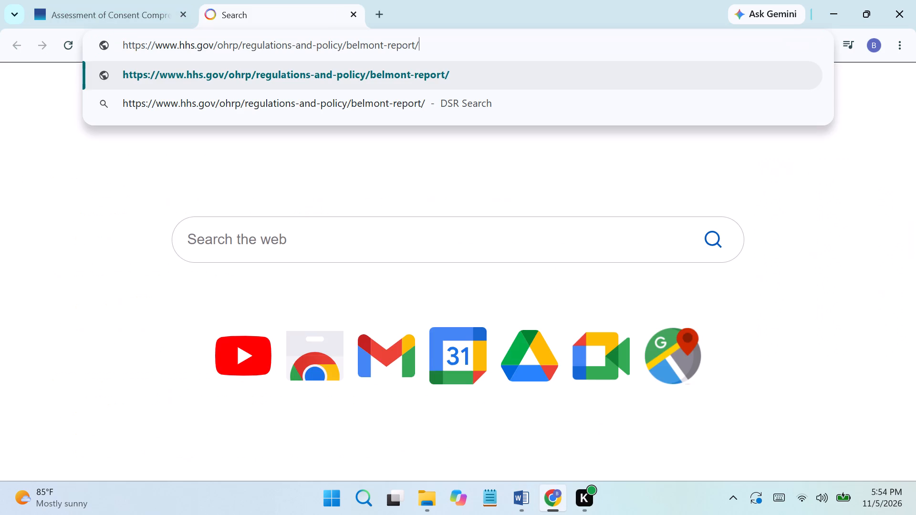
{"action": "key", "text": "Return"}
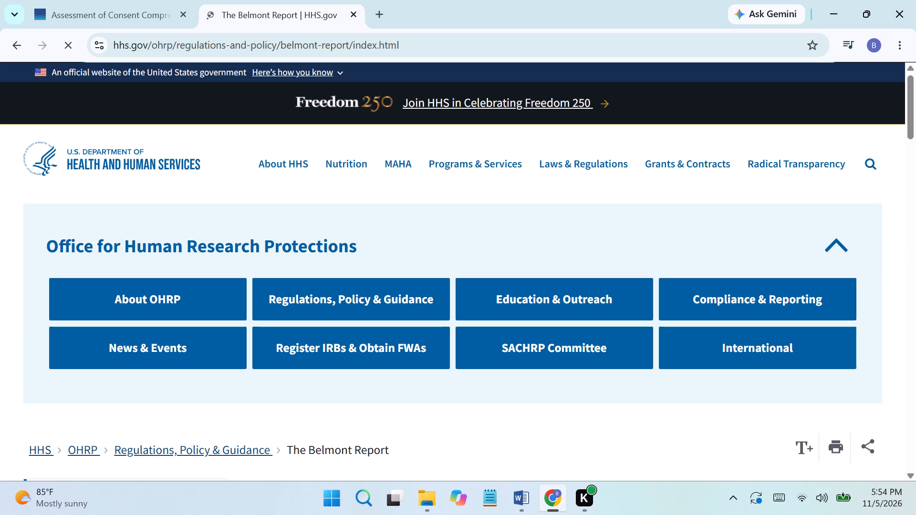
Examine the HHS Belmont Report overview page against the second reference entry.
{"action": "scroll", "coordinate": [368, 162], "scroll_direction": "down", "scroll_amount": 5}
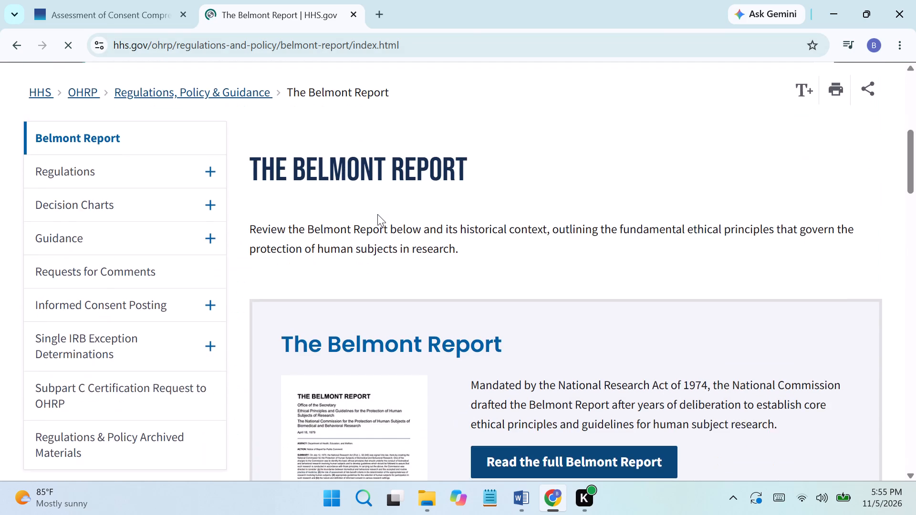
{"action": "scroll", "coordinate": [379, 213], "scroll_direction": "down", "scroll_amount": 5}
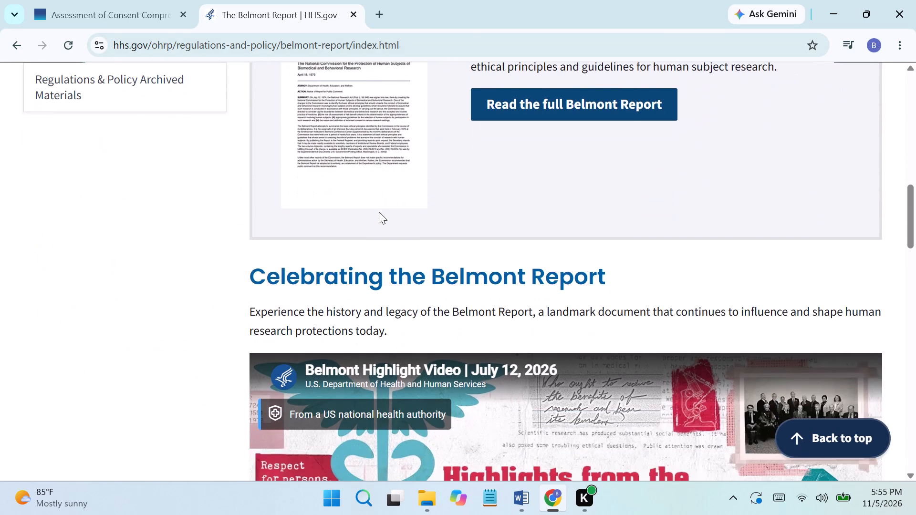
{"action": "scroll", "coordinate": [379, 212], "scroll_direction": "up", "scroll_amount": 2}
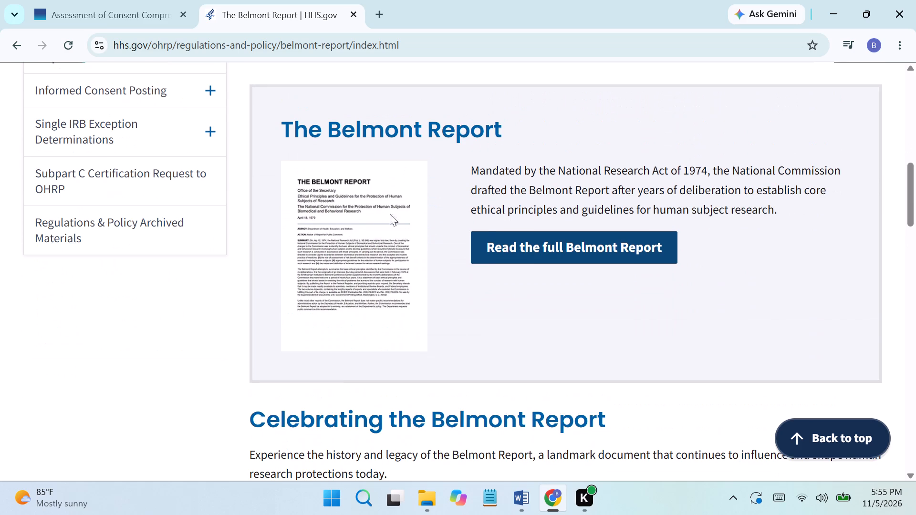
{"action": "scroll", "coordinate": [510, 268], "scroll_direction": "up", "scroll_amount": 3}
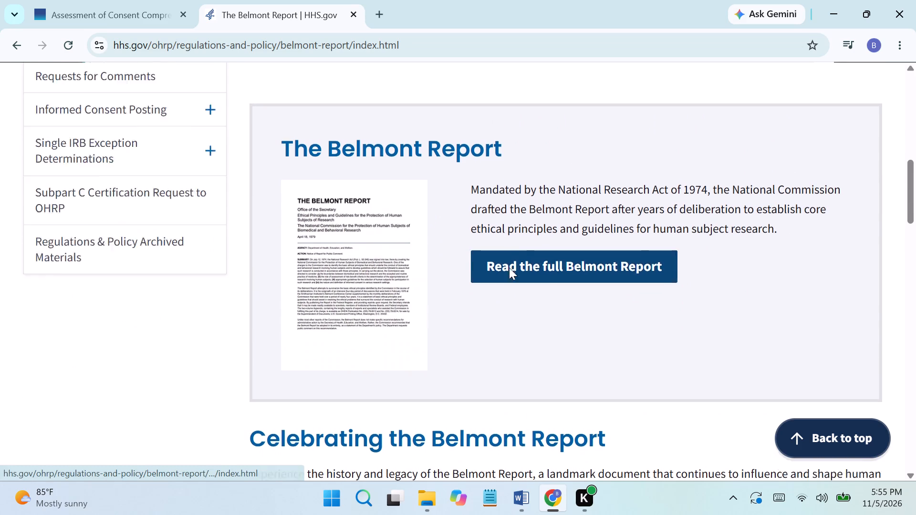
{"action": "scroll", "coordinate": [509, 268], "scroll_direction": "up", "scroll_amount": 2}
{"action": "scroll", "coordinate": [509, 264], "scroll_direction": "down", "scroll_amount": 3}
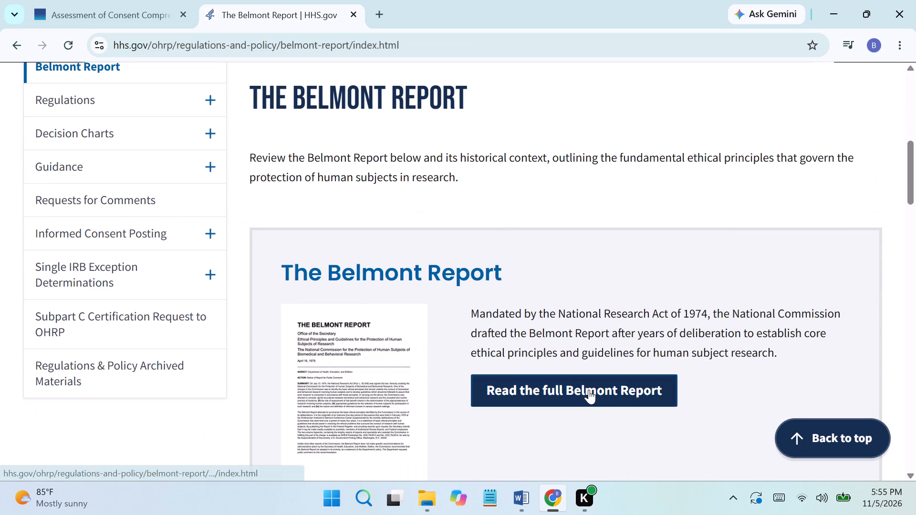
Open the full Belmont Report and look through its title details, summary and Basic Ethical Principles section.
{"action": "left_click", "coordinate": [589, 390]}
{"action": "scroll", "coordinate": [324, 193], "scroll_direction": "down", "scroll_amount": 8}
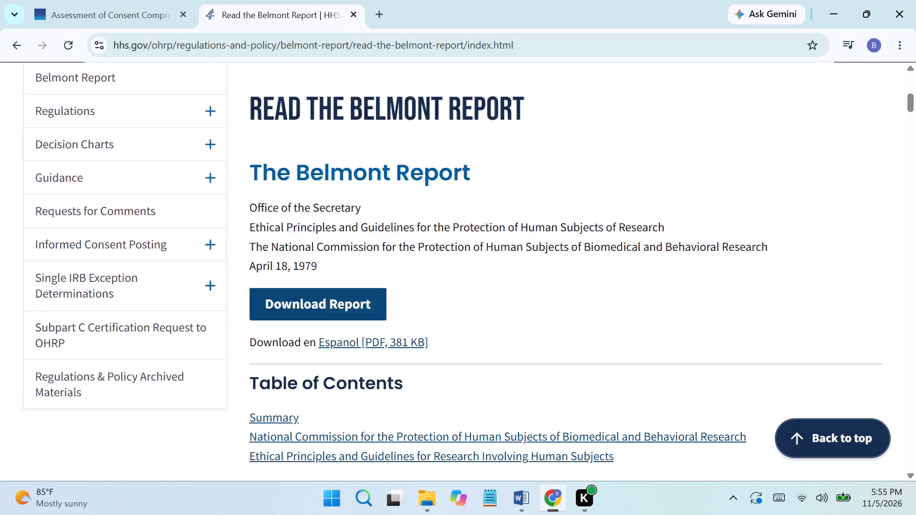
{"action": "scroll", "coordinate": [344, 212], "scroll_direction": "down", "scroll_amount": 8}
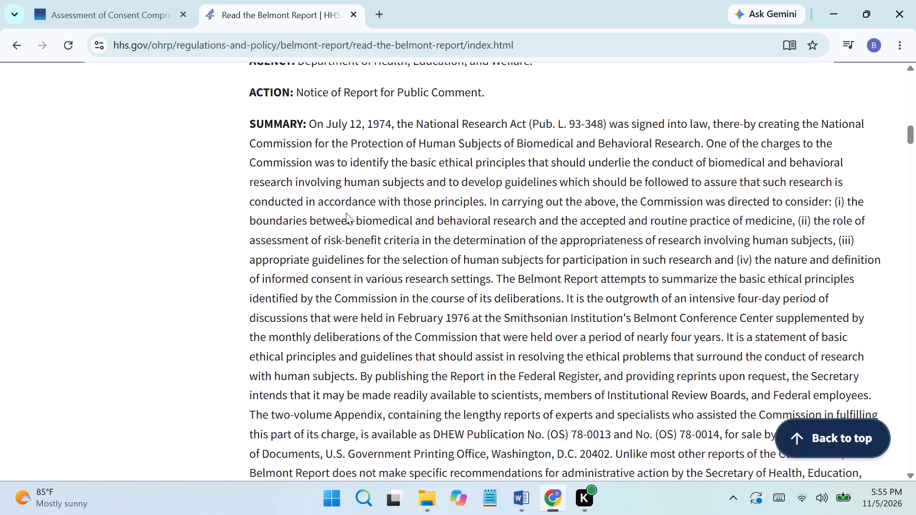
{"action": "scroll", "coordinate": [346, 213], "scroll_direction": "down", "scroll_amount": 14}
{"action": "scroll", "coordinate": [347, 213], "scroll_direction": "down", "scroll_amount": 9}
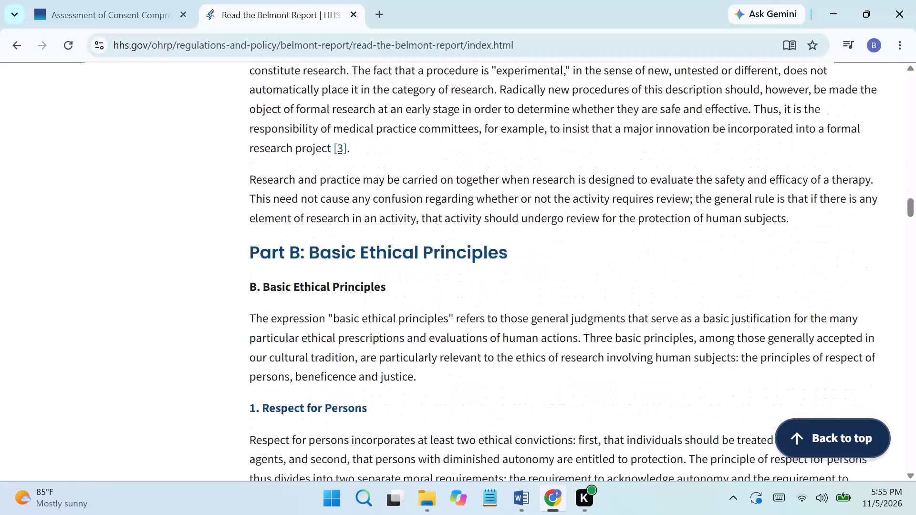
Look back through the Belmont Report page from Part B: Basic Ethical Principles up to its heading.
{"action": "left_click", "coordinate": [575, 39]}
{"action": "left_click", "coordinate": [602, 43]}
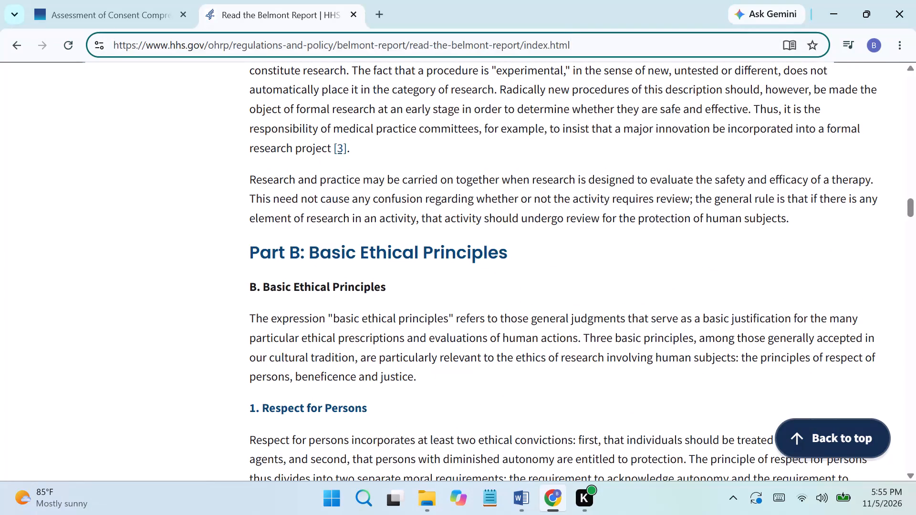
{"action": "scroll", "coordinate": [552, 188], "scroll_direction": "down", "scroll_amount": 5}
{"action": "scroll", "coordinate": [549, 204], "scroll_direction": "up", "scroll_amount": 6}
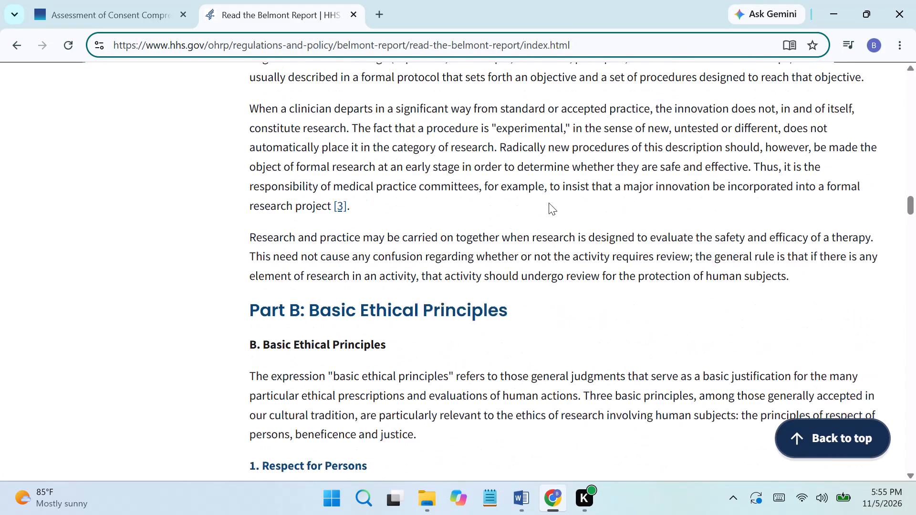
{"action": "scroll", "coordinate": [549, 203], "scroll_direction": "up", "scroll_amount": 10}
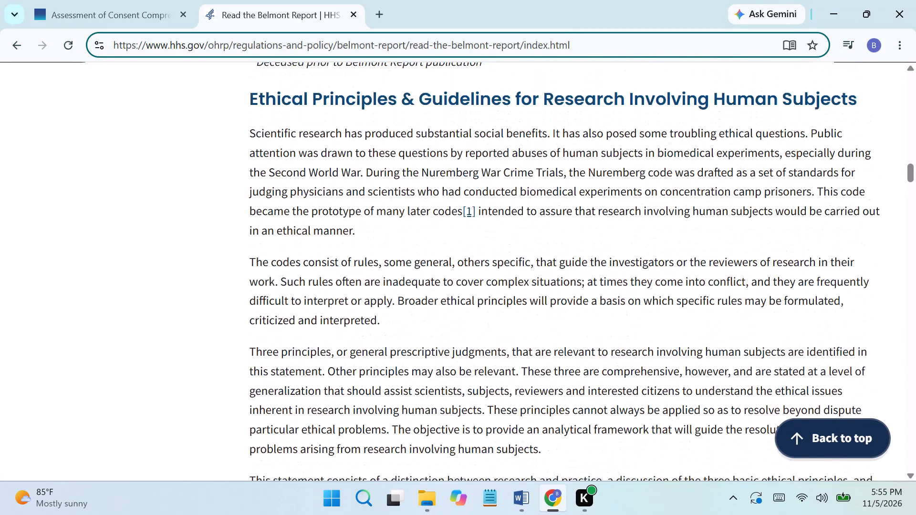
{"action": "scroll", "coordinate": [551, 203], "scroll_direction": "up", "scroll_amount": 18}
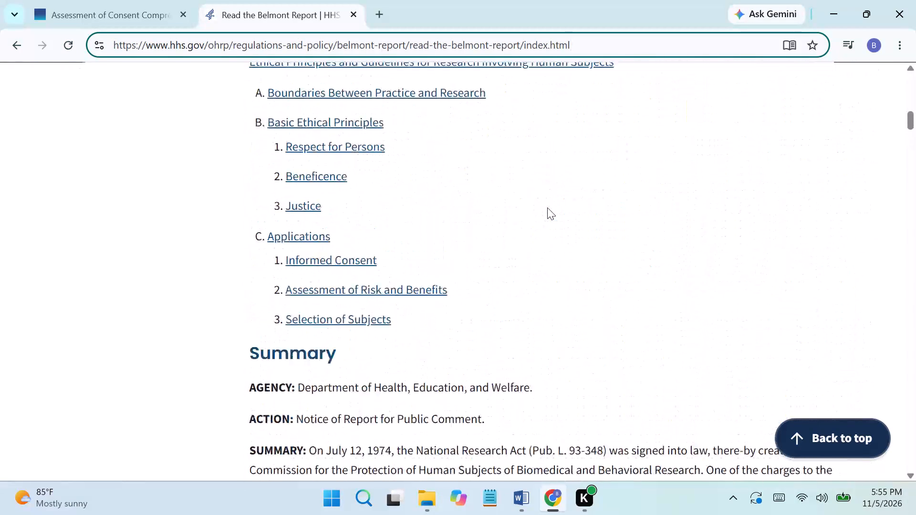
{"action": "scroll", "coordinate": [547, 207], "scroll_direction": "up", "scroll_amount": 8}
{"action": "scroll", "coordinate": [548, 209], "scroll_direction": "down", "scroll_amount": 1}
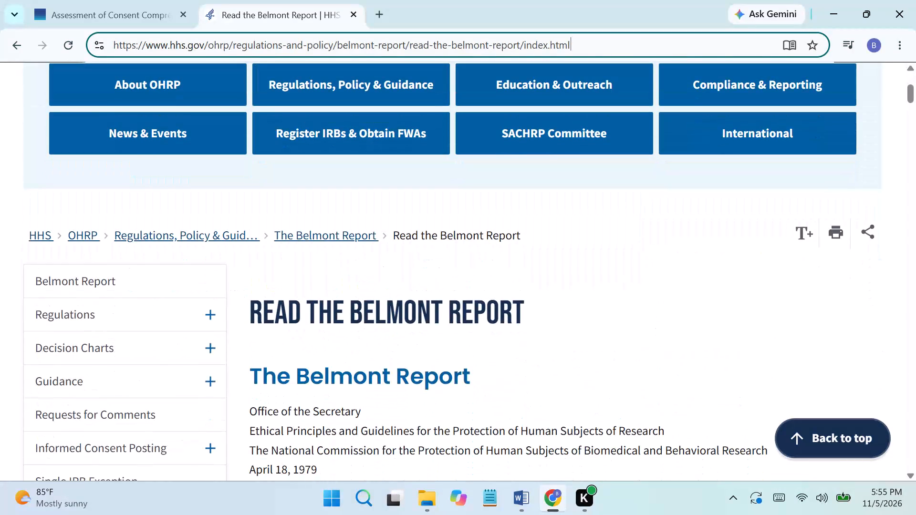
{"action": "scroll", "coordinate": [548, 209], "scroll_direction": "up", "scroll_amount": 2}
Copy the full web address of the Read the Belmont Report page.
{"action": "left_click", "coordinate": [629, 48]}
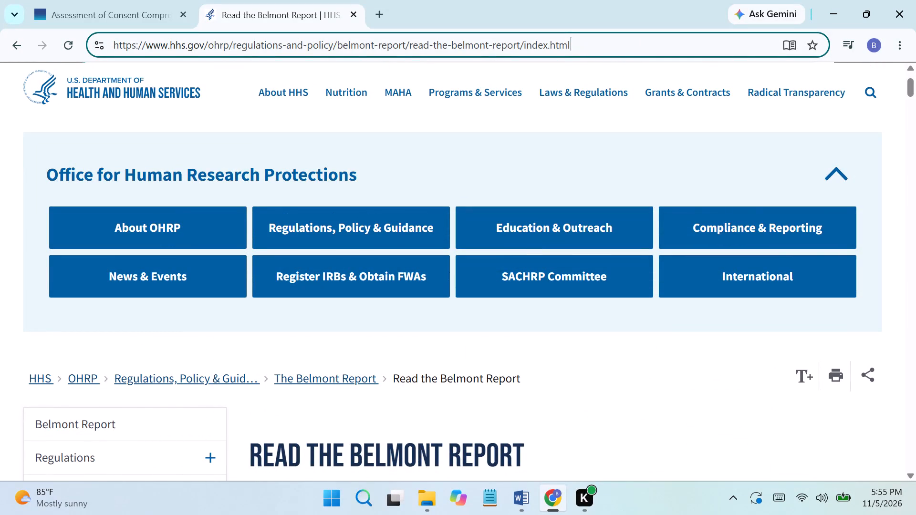
{"action": "left_click", "coordinate": [625, 43]}
{"action": "left_click_drag", "start_coordinate": [612, 43], "coordinate": [336, 36]}
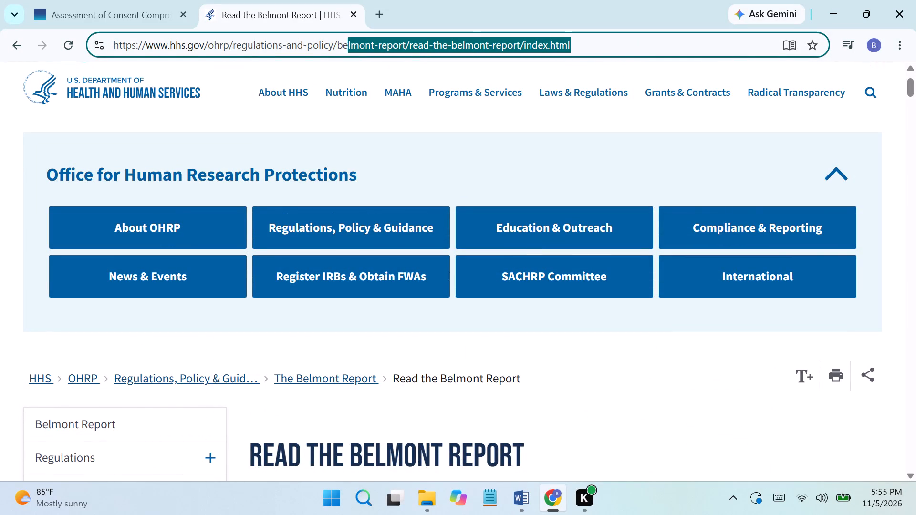
{"action": "left_click_drag", "start_coordinate": [336, 36], "coordinate": [107, 37]}
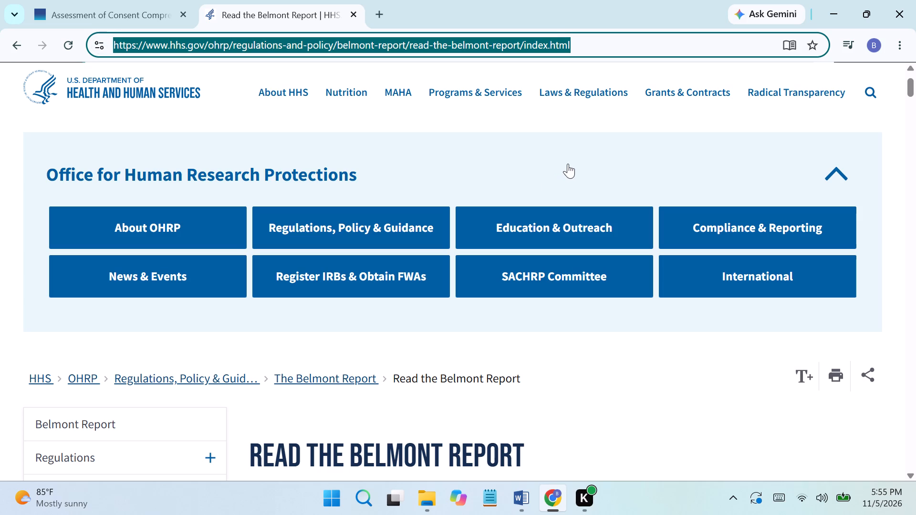
{"action": "key", "text": "ctrl+c"}
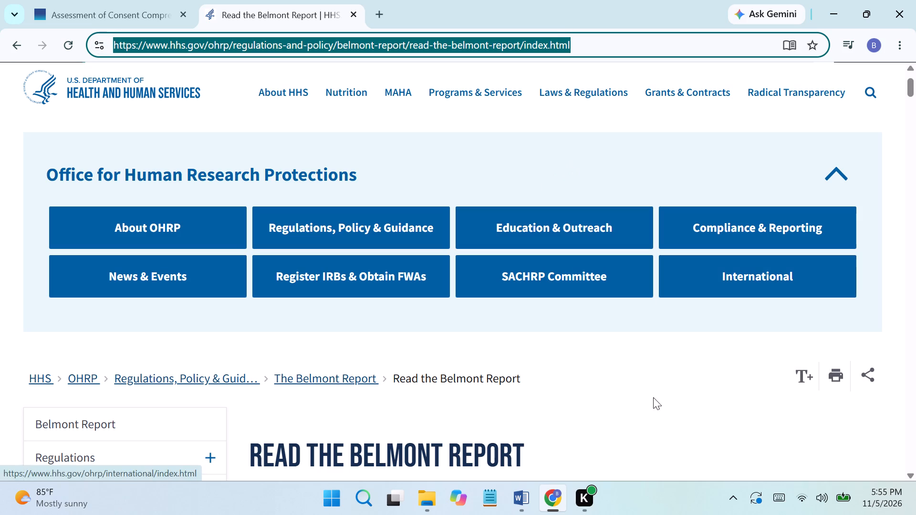
Switch to Word and replace the Belmont Report entry's link with the copied read-the-belmont-report/index.html address, formatted as a hyperlink.
{"action": "left_click", "coordinate": [524, 492]}
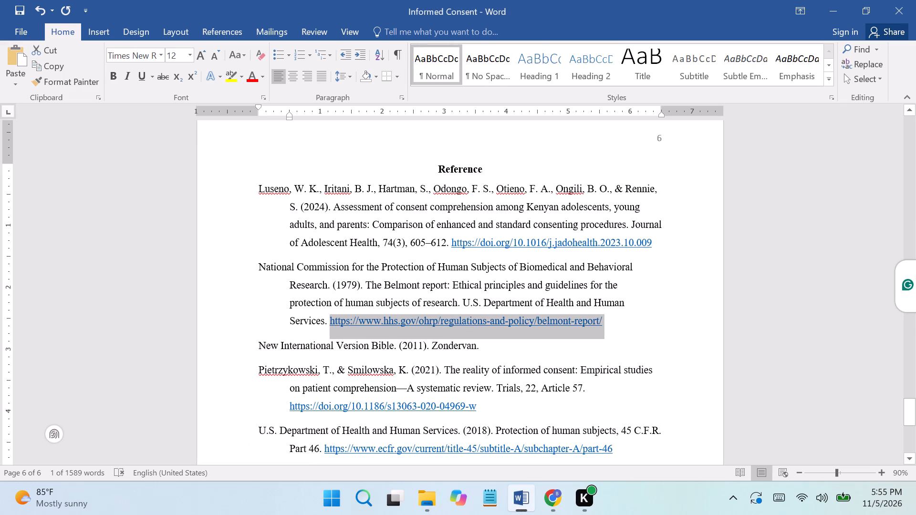
{"action": "left_click", "coordinate": [632, 326]}
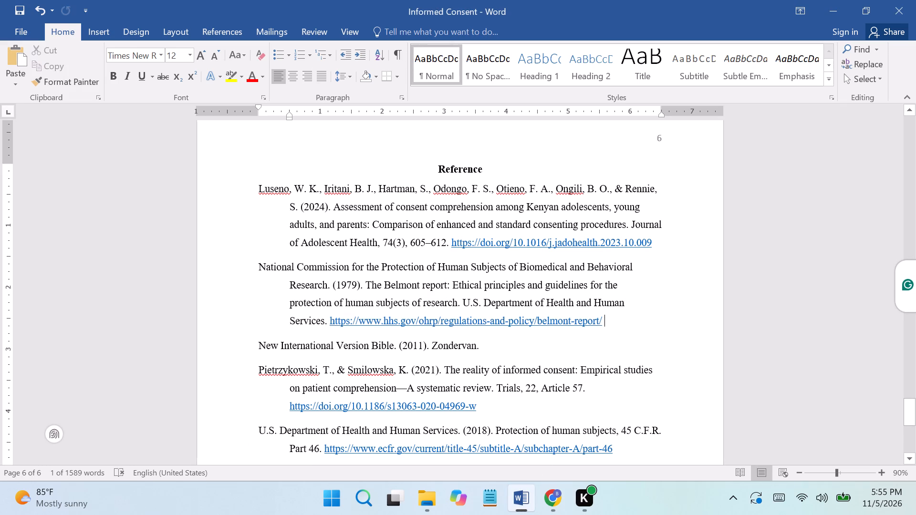
{"action": "left_click_drag", "start_coordinate": [616, 326], "coordinate": [339, 322]}
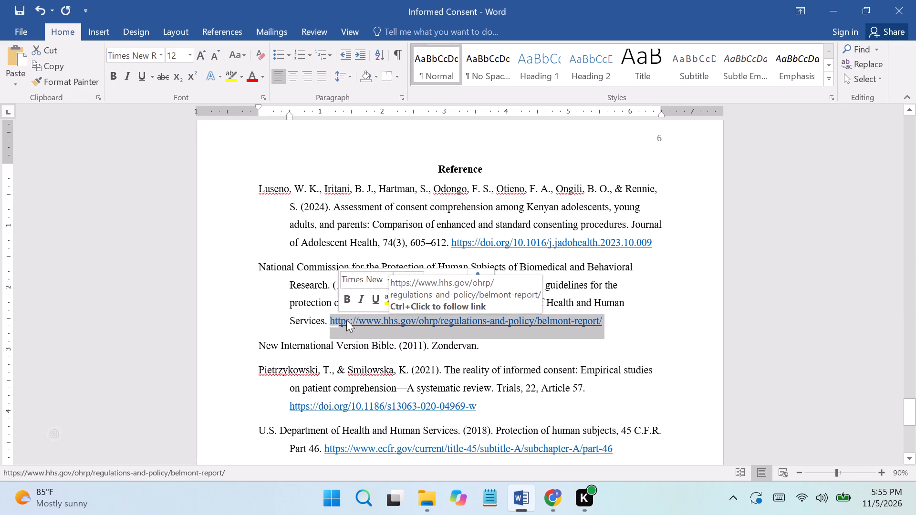
{"action": "right_click", "coordinate": [346, 320]}
{"action": "left_click", "coordinate": [374, 132]}
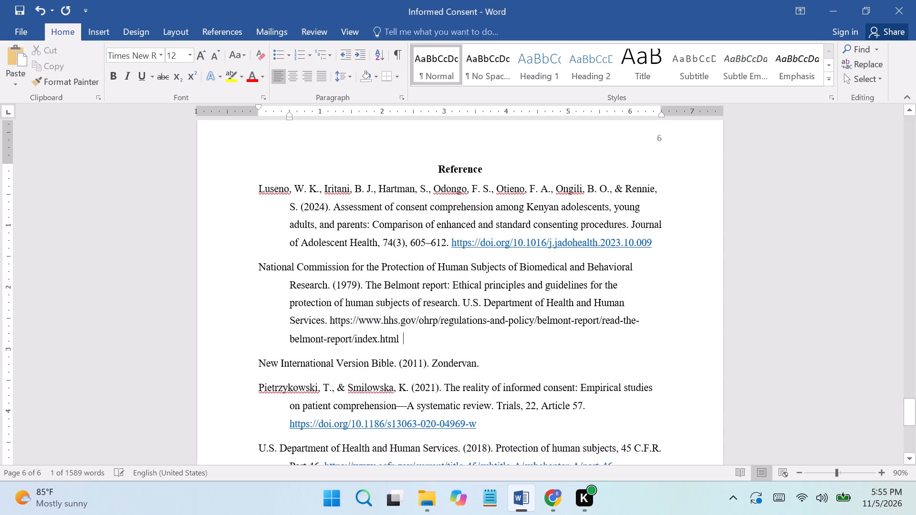
{"action": "key", "text": "space"}
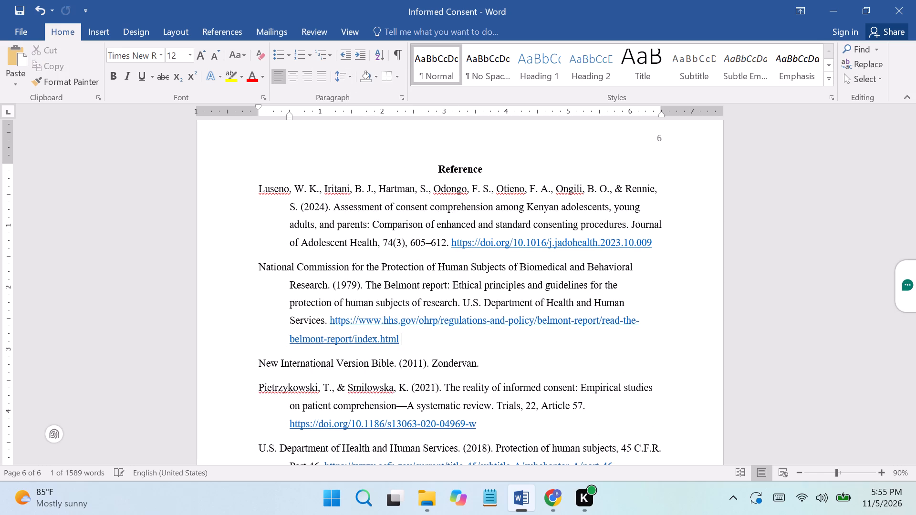
{"action": "left_click", "coordinate": [584, 352]}
{"action": "scroll", "coordinate": [583, 352], "scroll_direction": "down", "scroll_amount": 4}
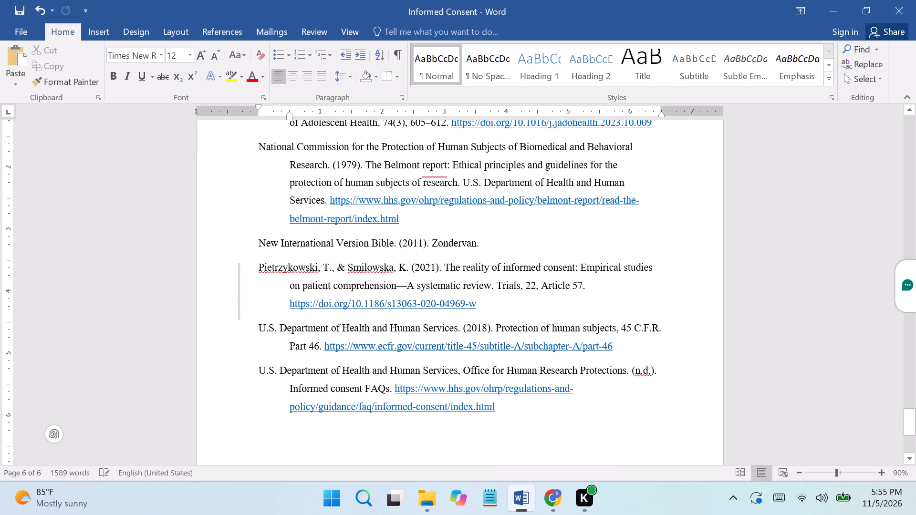
{"action": "scroll", "coordinate": [485, 282], "scroll_direction": "up", "scroll_amount": 4}
{"action": "scroll", "coordinate": [486, 279], "scroll_direction": "down", "scroll_amount": 4}
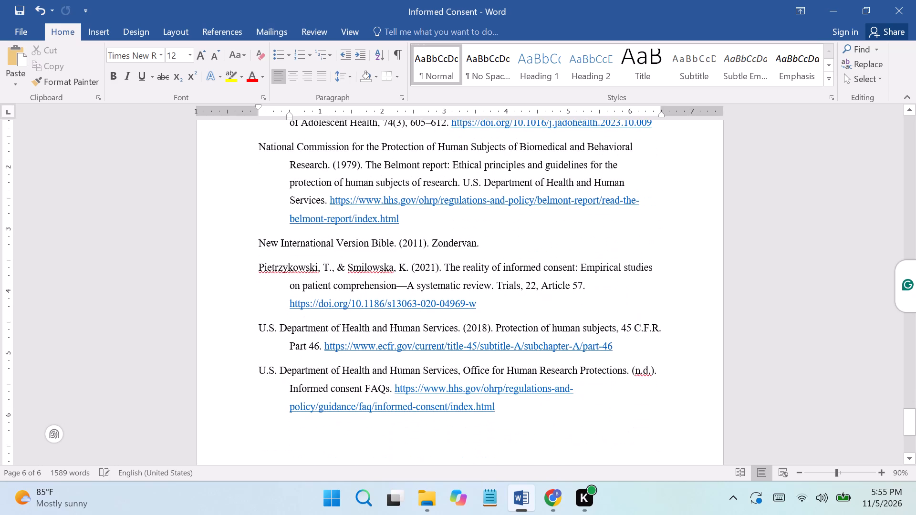
{"action": "left_click_drag", "start_coordinate": [487, 299], "coordinate": [411, 302]}
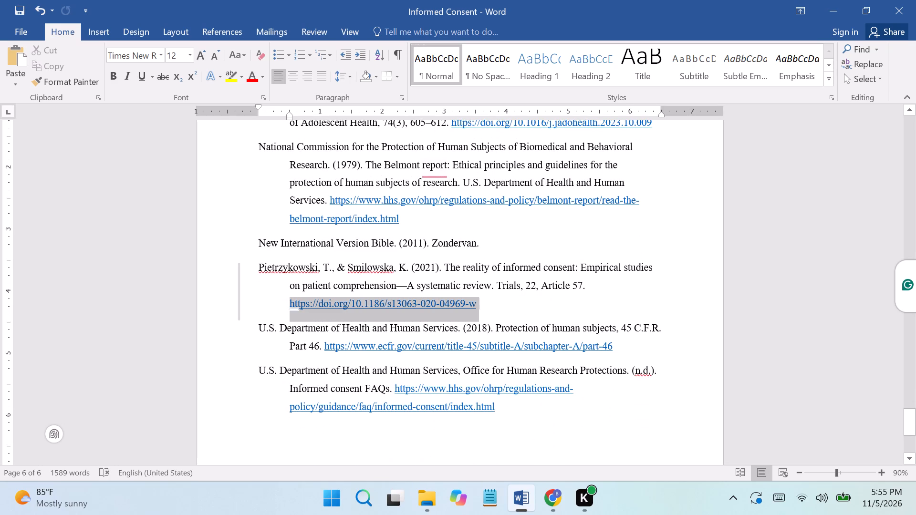
{"action": "left_click_drag", "start_coordinate": [411, 302], "coordinate": [325, 303]}
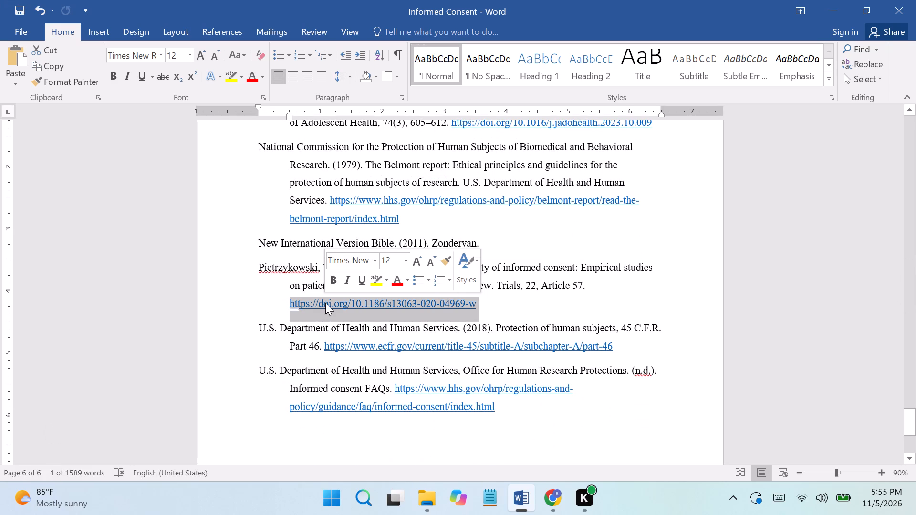
{"action": "key", "text": "ctrl+c"}
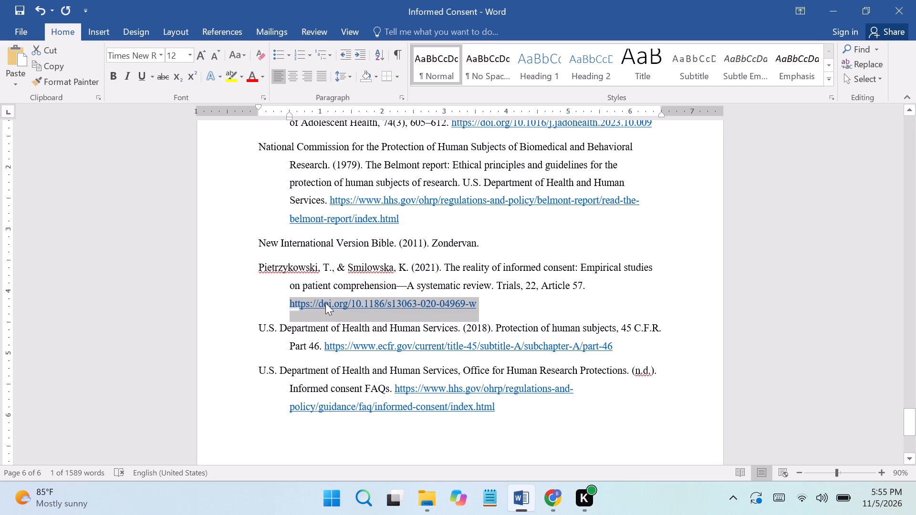
Switch to Chrome and open the copied Trials article DOI link in a new tab.
{"action": "left_click", "coordinate": [552, 507]}
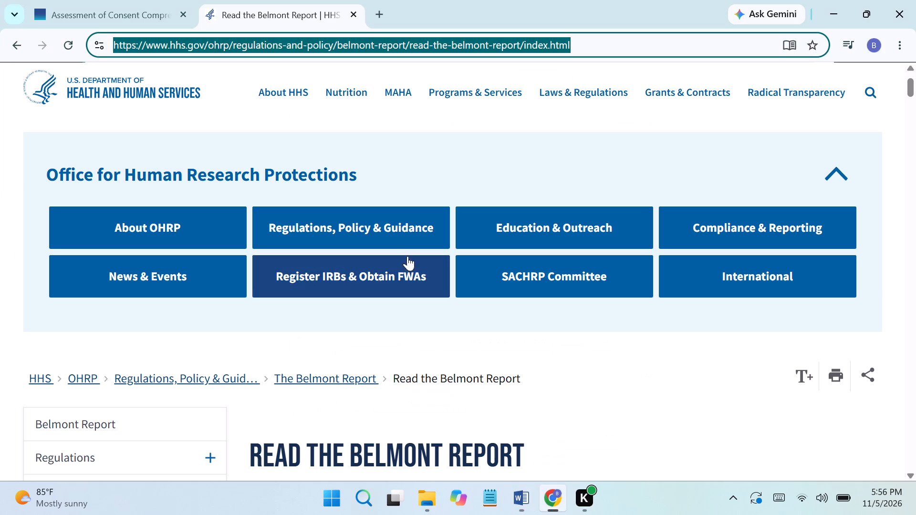
{"action": "left_click", "coordinate": [375, 7]}
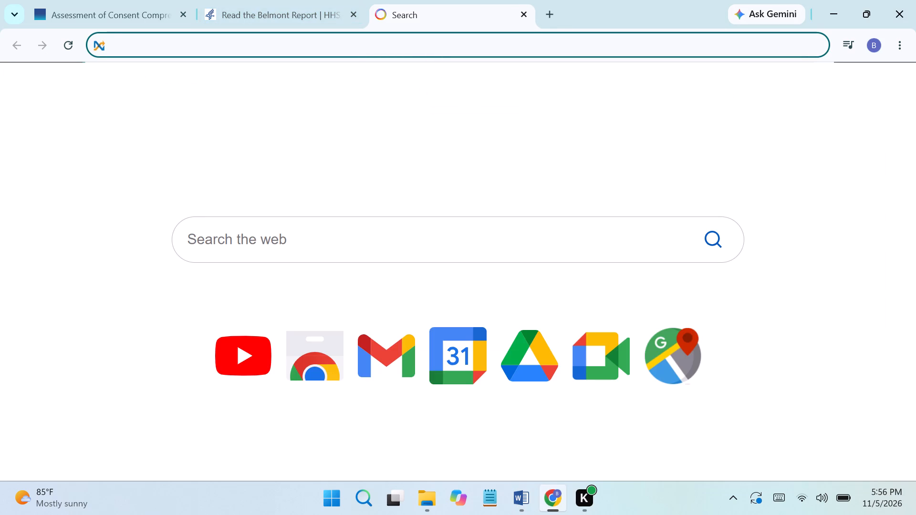
{"action": "left_click", "coordinate": [125, 41]}
{"action": "key", "text": "ctrl+v"}
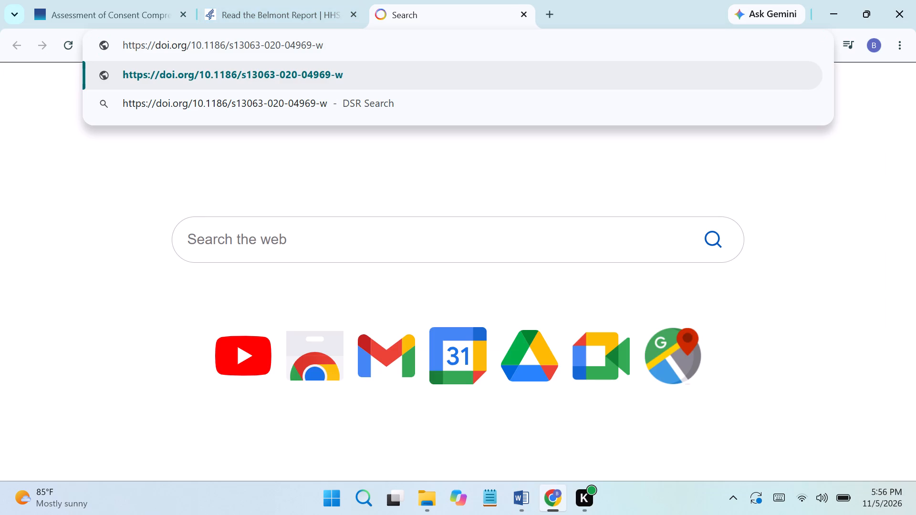
{"action": "key", "text": "Return"}
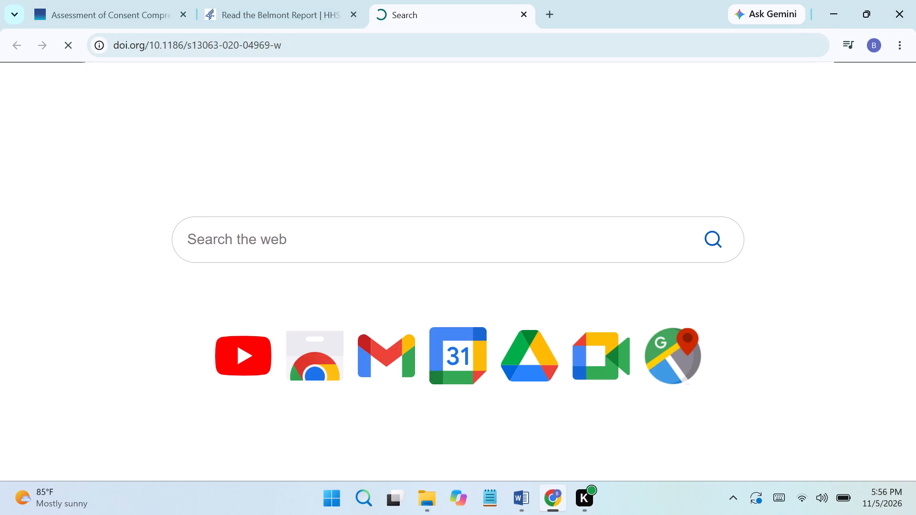
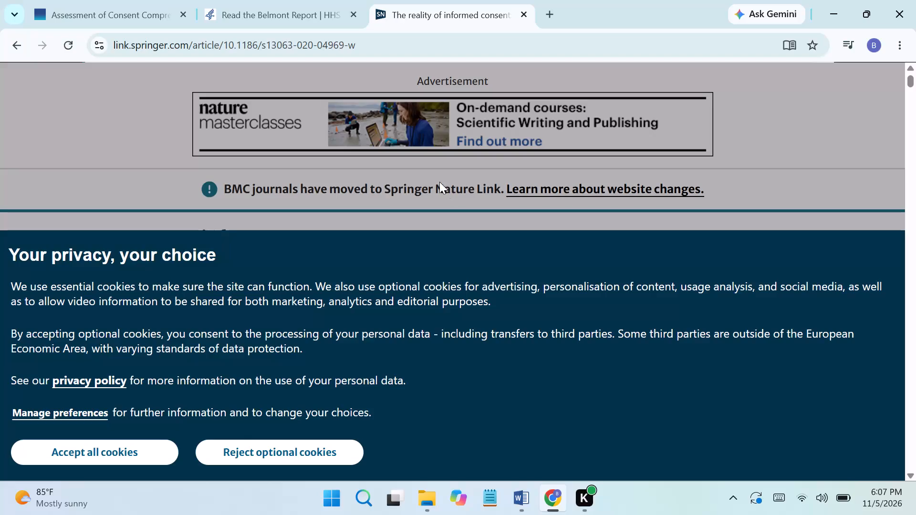
Copy the full web address of the opened Trials article page on link.springer.com.
{"action": "scroll", "coordinate": [400, 146], "scroll_direction": "down", "scroll_amount": 13}
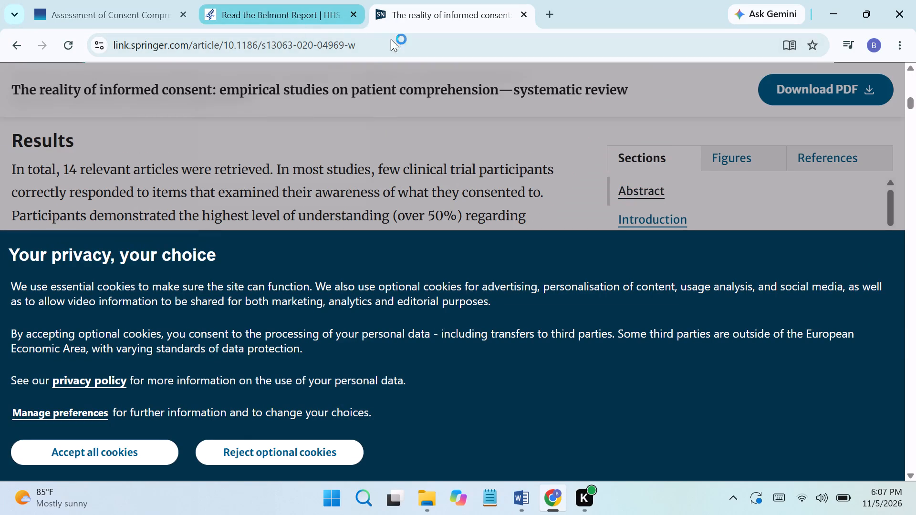
{"action": "left_click", "coordinate": [424, 40]}
{"action": "left_click", "coordinate": [453, 44]}
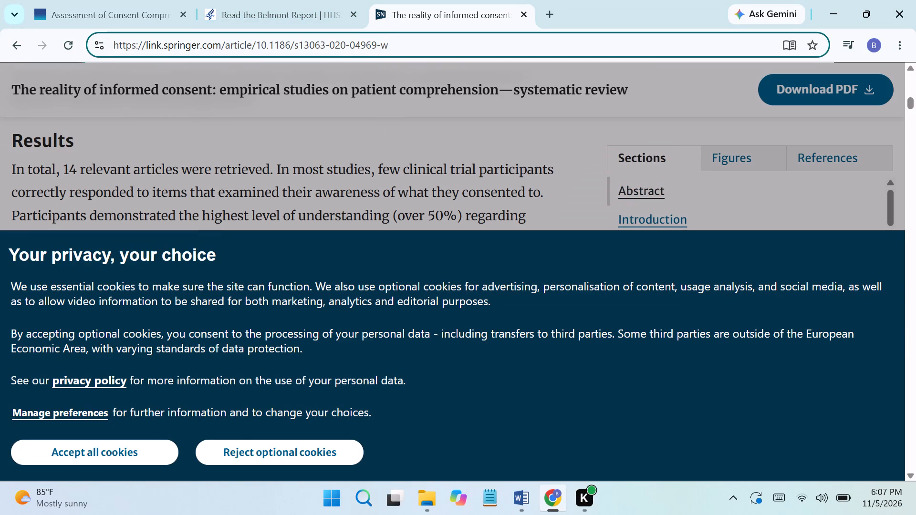
{"action": "left_click_drag", "start_coordinate": [479, 41], "coordinate": [114, 42]}
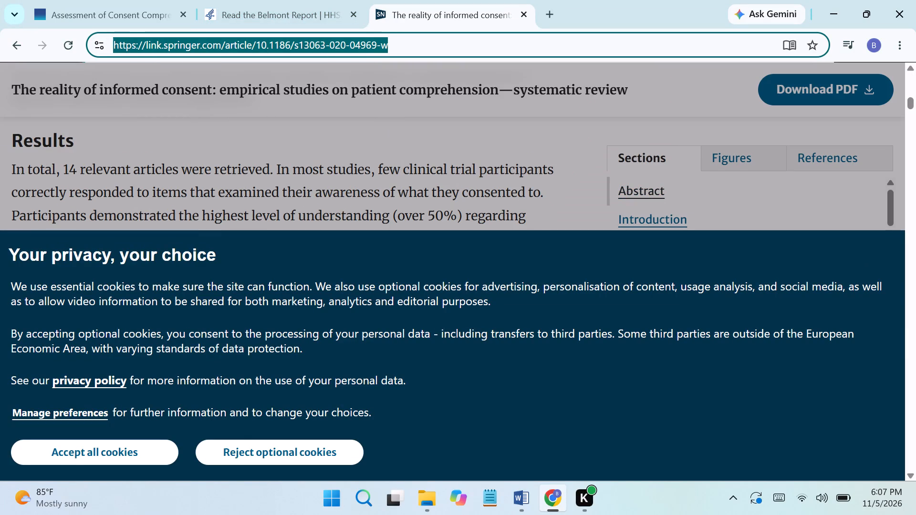
{"action": "left_click_drag", "start_coordinate": [114, 42], "coordinate": [114, 42]}
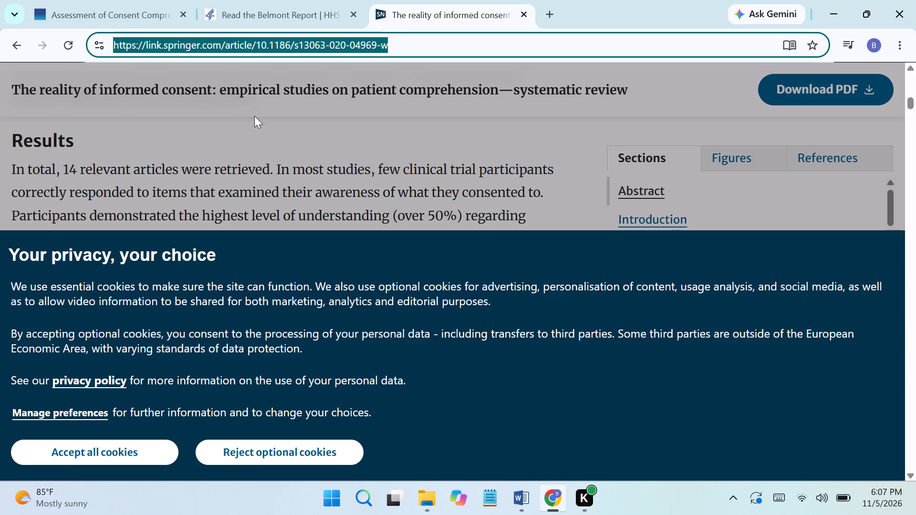
{"action": "key", "text": "ctrl+c"}
{"action": "left_click", "coordinate": [523, 490]}
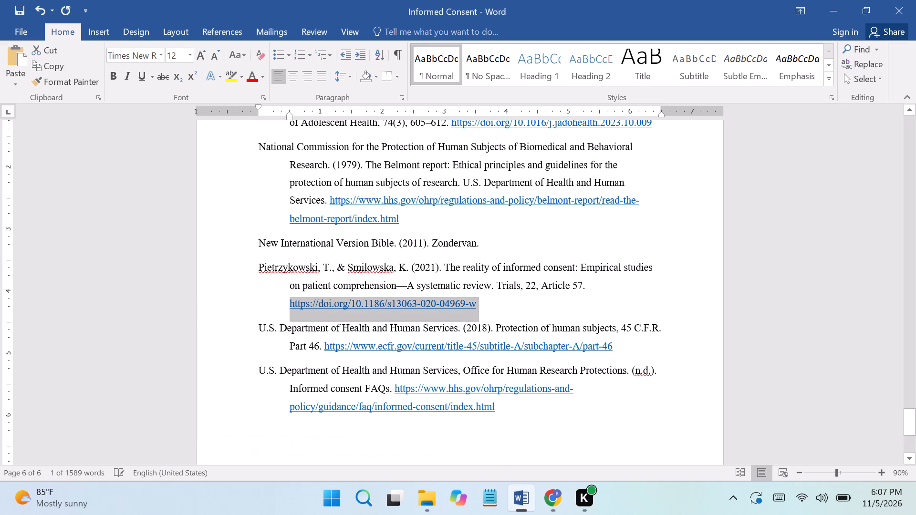
{"action": "left_click", "coordinate": [500, 310]}
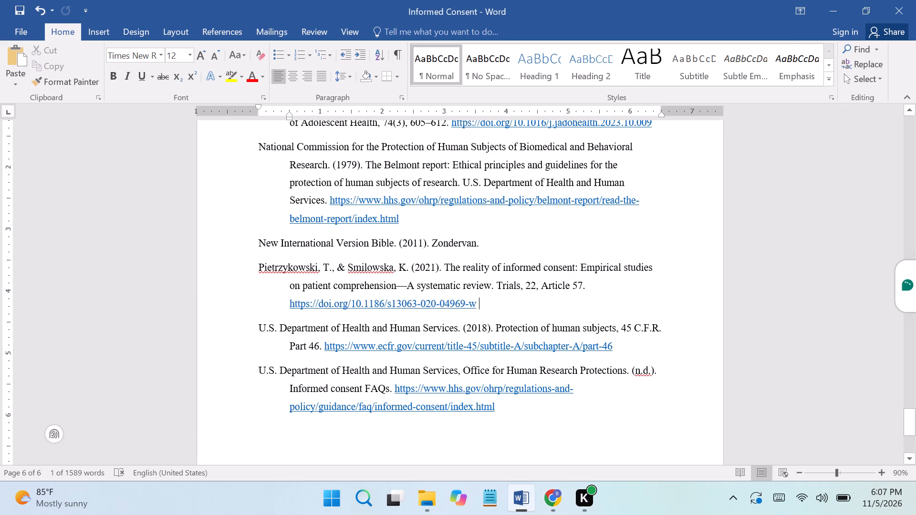
{"action": "left_click_drag", "start_coordinate": [492, 307], "coordinate": [287, 302]}
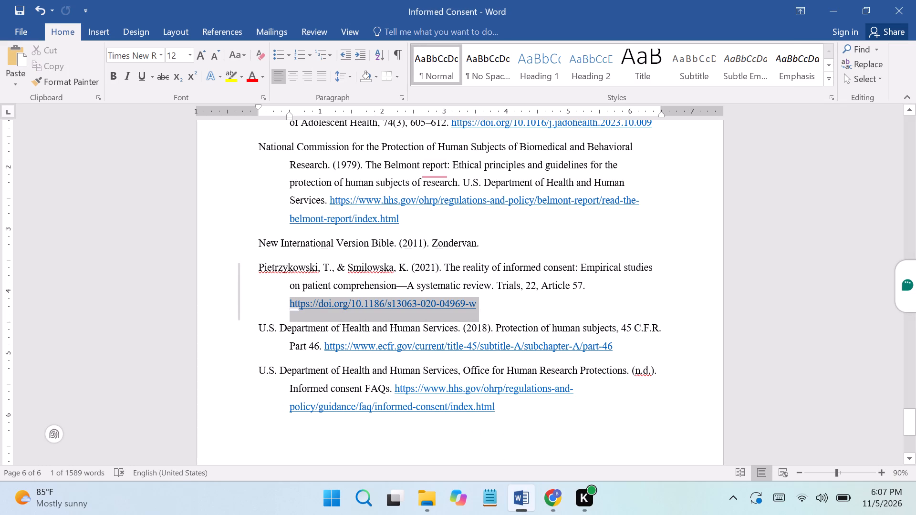
{"action": "right_click", "coordinate": [293, 305]}
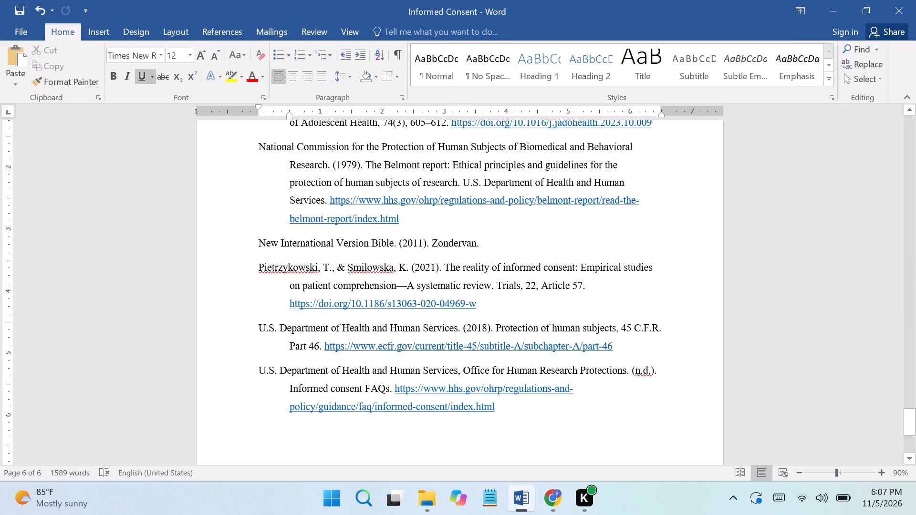
{"action": "left_click_drag", "start_coordinate": [487, 306], "coordinate": [302, 303]}
{"action": "right_click", "coordinate": [304, 303]}
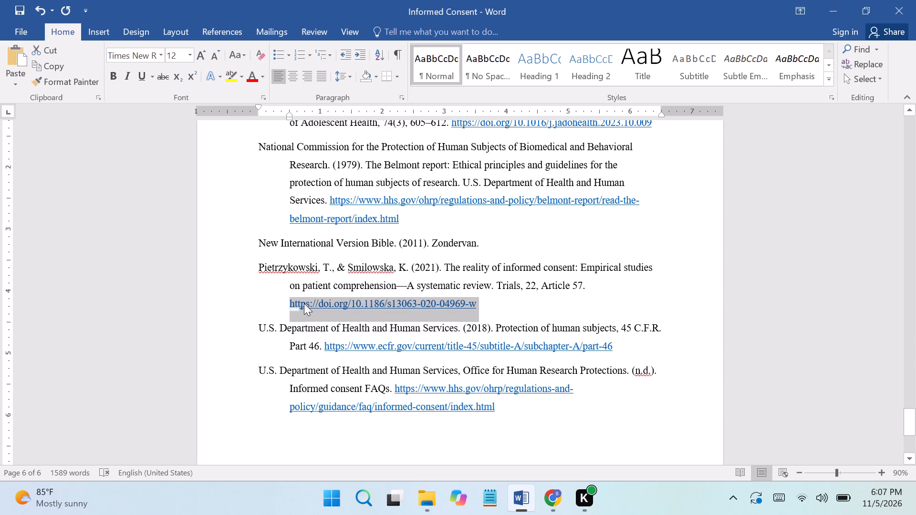
{"action": "left_click", "coordinate": [333, 119]}
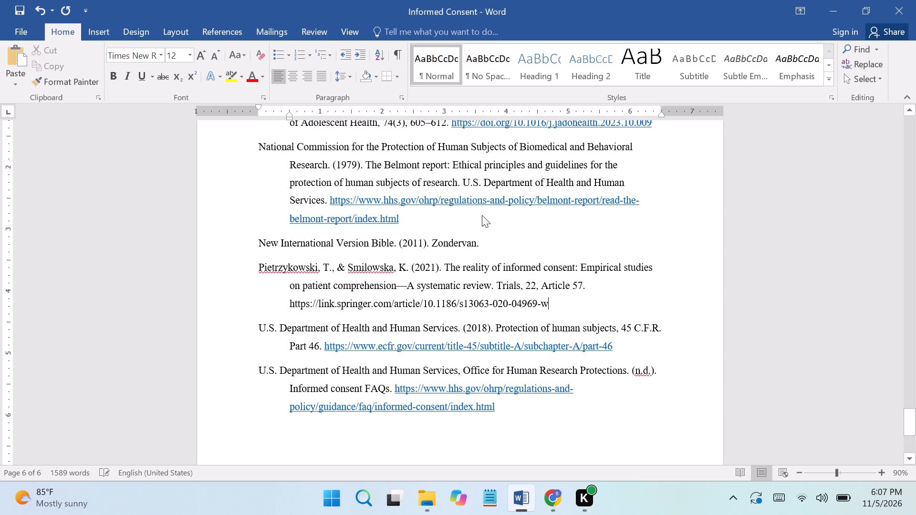
{"action": "key", "text": "space"}
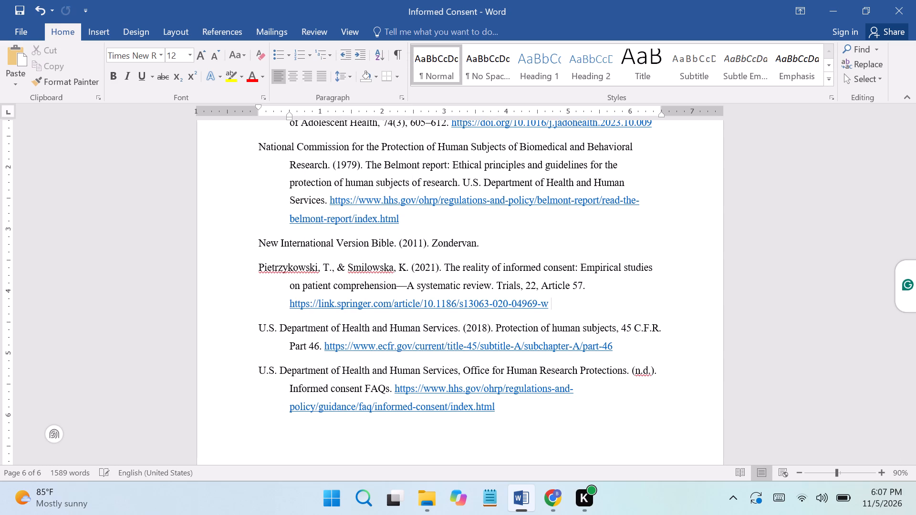
{"action": "left_click", "coordinate": [662, 452]}
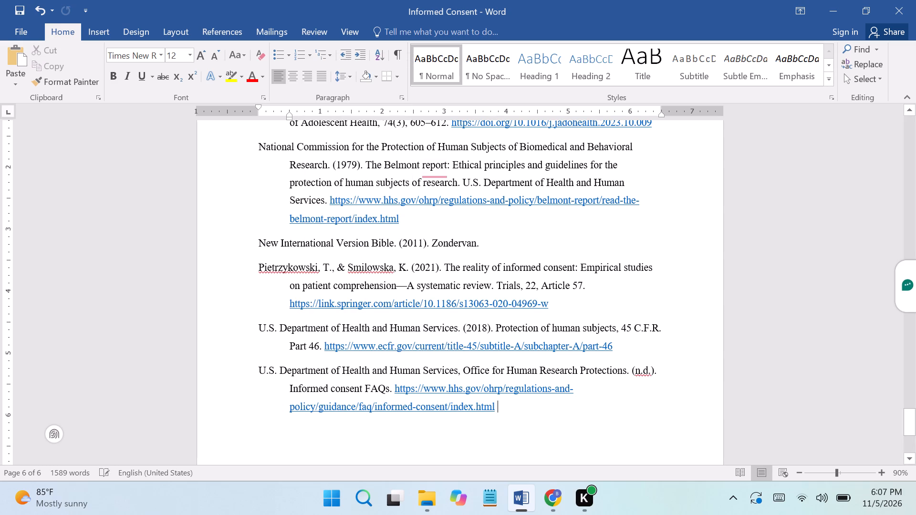
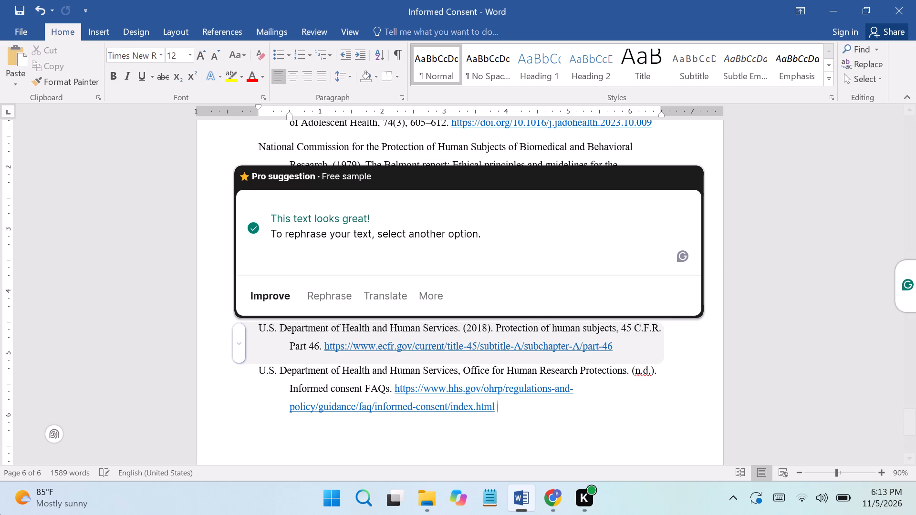
Copy the ecfr.gov Part 46 link from the 2018 U.S. Department of Health and Human Services reference.
{"action": "left_click", "coordinate": [625, 424]}
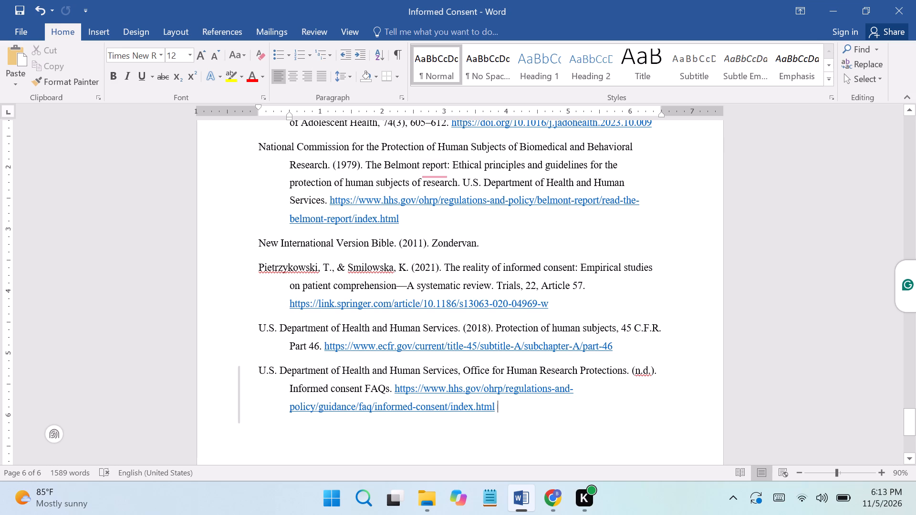
{"action": "scroll", "coordinate": [627, 347], "scroll_direction": "up", "scroll_amount": 1}
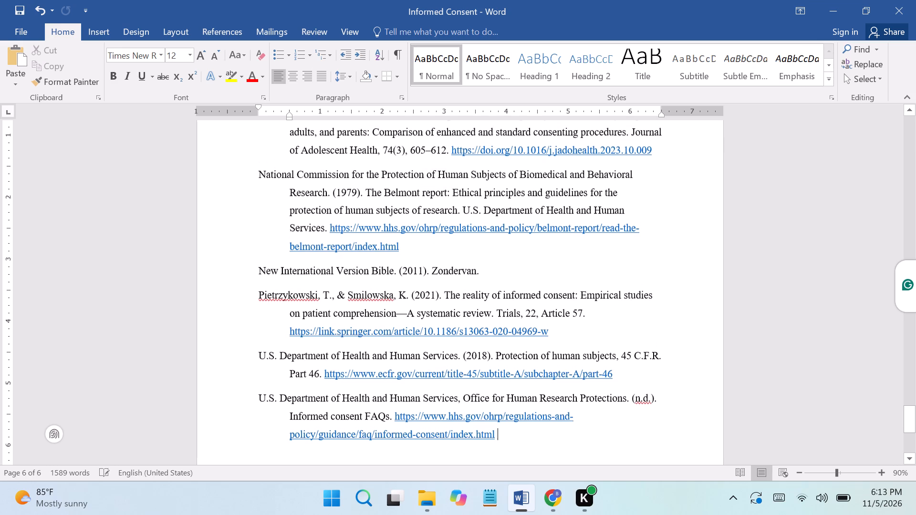
{"action": "scroll", "coordinate": [627, 348], "scroll_direction": "down", "scroll_amount": 1}
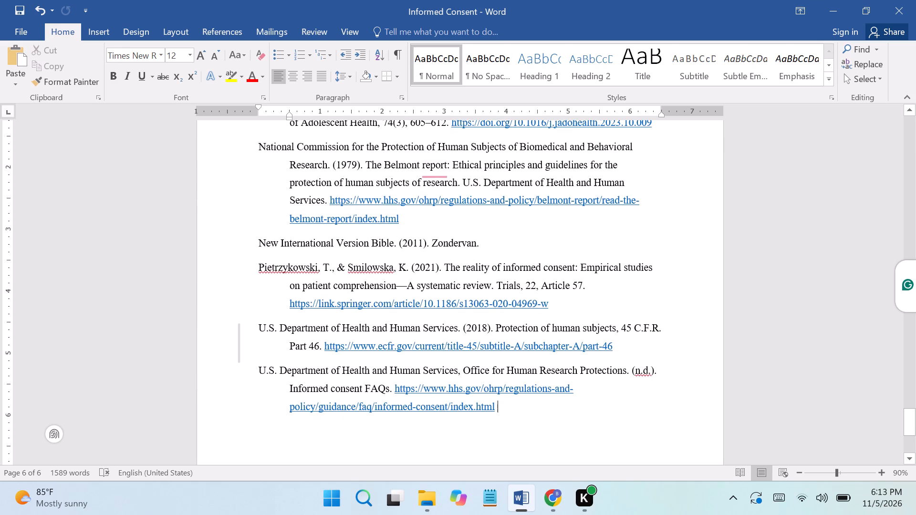
{"action": "scroll", "coordinate": [625, 351], "scroll_direction": "down", "scroll_amount": 2}
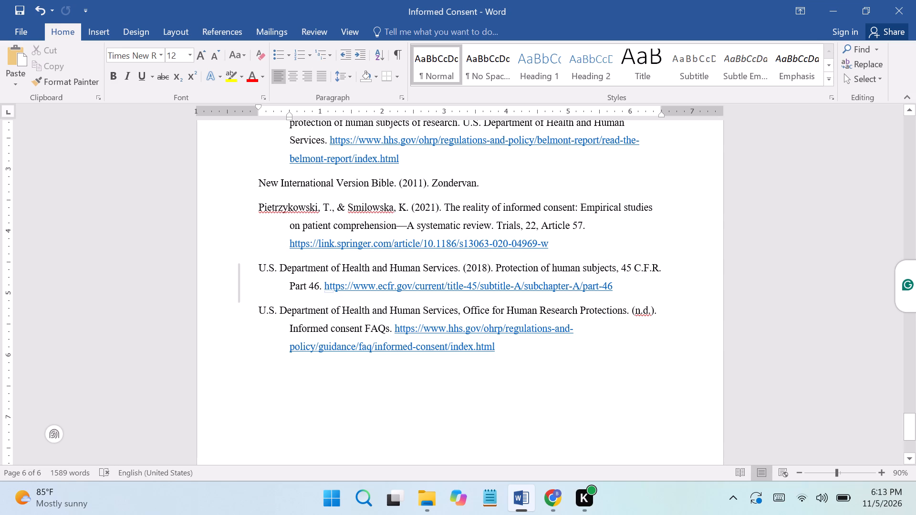
{"action": "left_click_drag", "start_coordinate": [324, 286], "coordinate": [326, 285]}
{"action": "left_click_drag", "start_coordinate": [326, 285], "coordinate": [614, 289]}
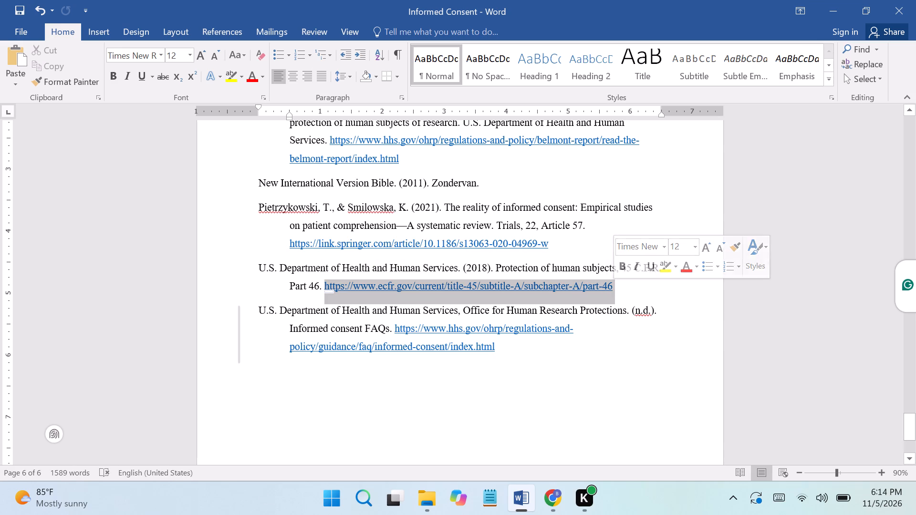
{"action": "key", "text": "ctrl+c"}
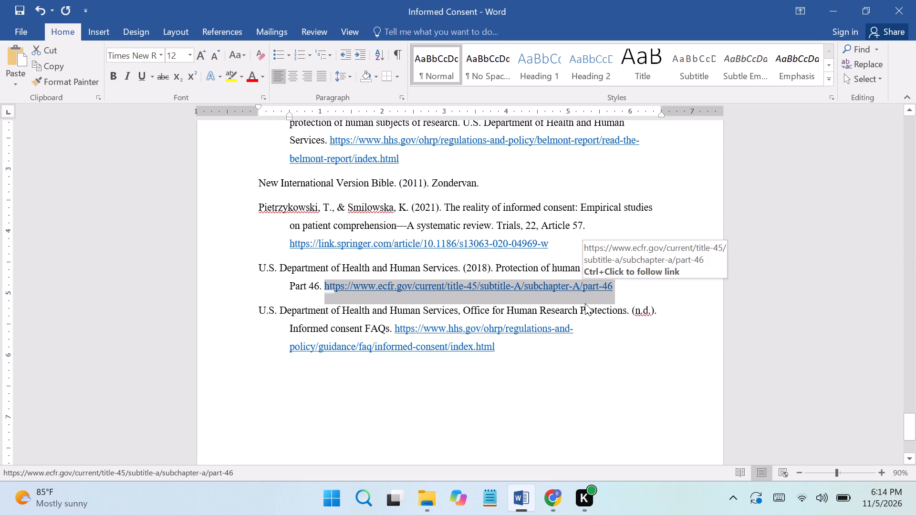
{"action": "scroll", "coordinate": [618, 322], "scroll_direction": "down", "scroll_amount": 1}
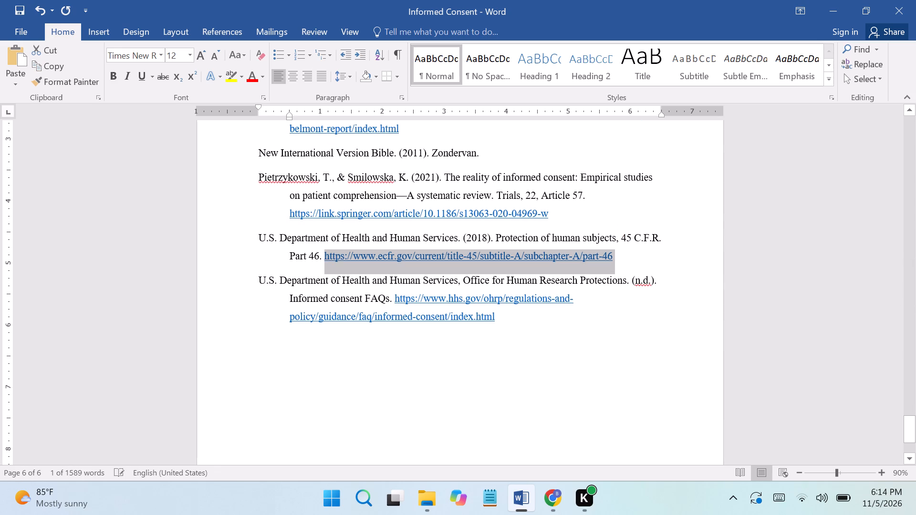
{"action": "scroll", "coordinate": [627, 332], "scroll_direction": "down", "scroll_amount": 2}
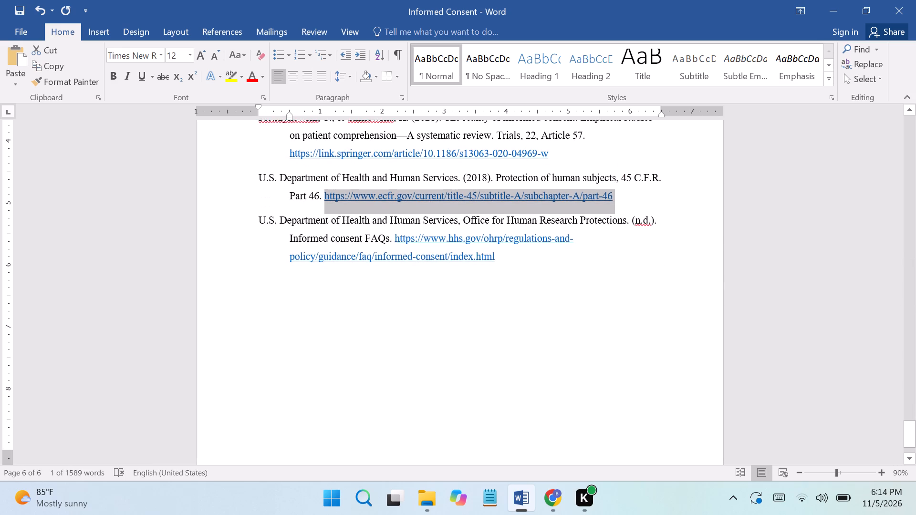
{"action": "scroll", "coordinate": [627, 332], "scroll_direction": "up", "scroll_amount": 4}
{"action": "scroll", "coordinate": [627, 333], "scroll_direction": "down", "scroll_amount": 2}
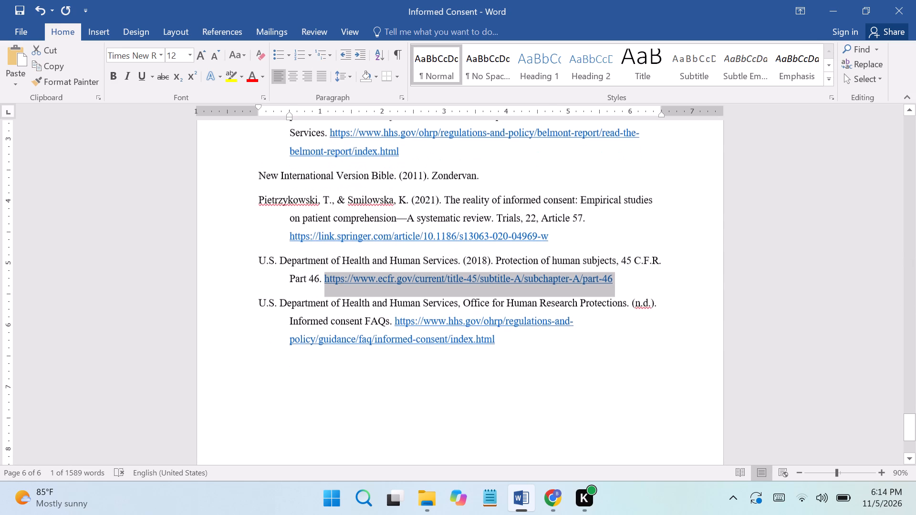
{"action": "left_click", "coordinate": [550, 497]}
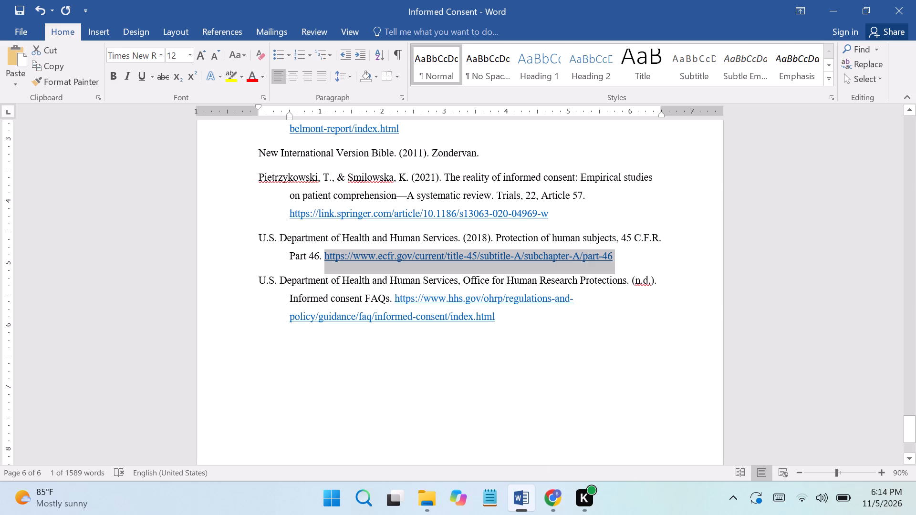
{"action": "left_click", "coordinate": [559, 498]}
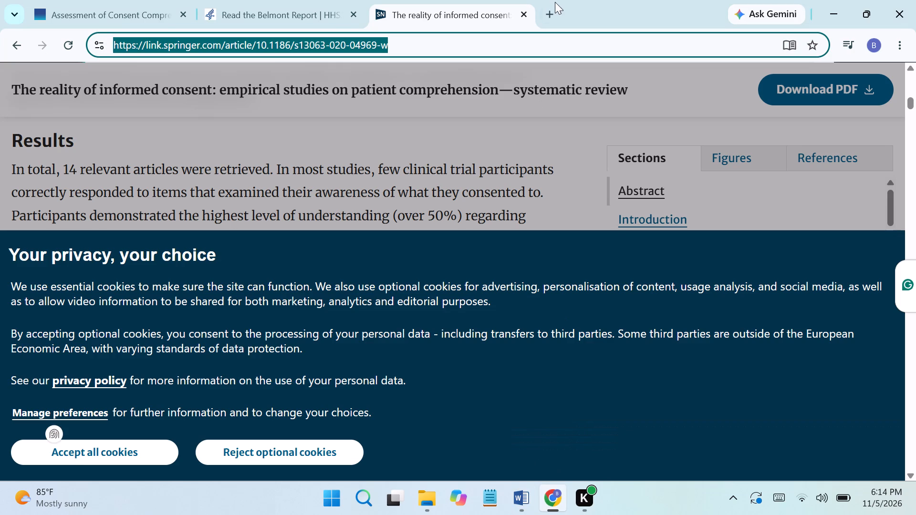
{"action": "left_click", "coordinate": [552, 13]}
{"action": "left_click", "coordinate": [184, 39]}
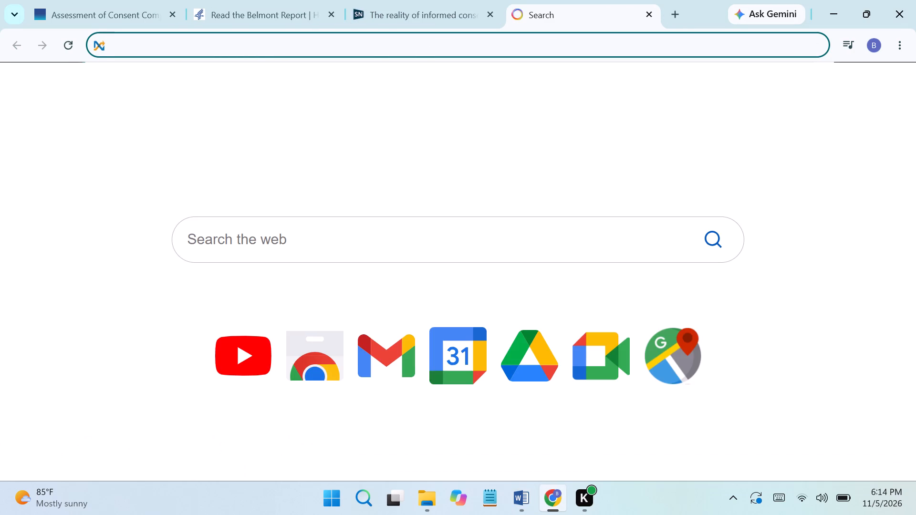
{"action": "key", "text": "ctrl+v"}
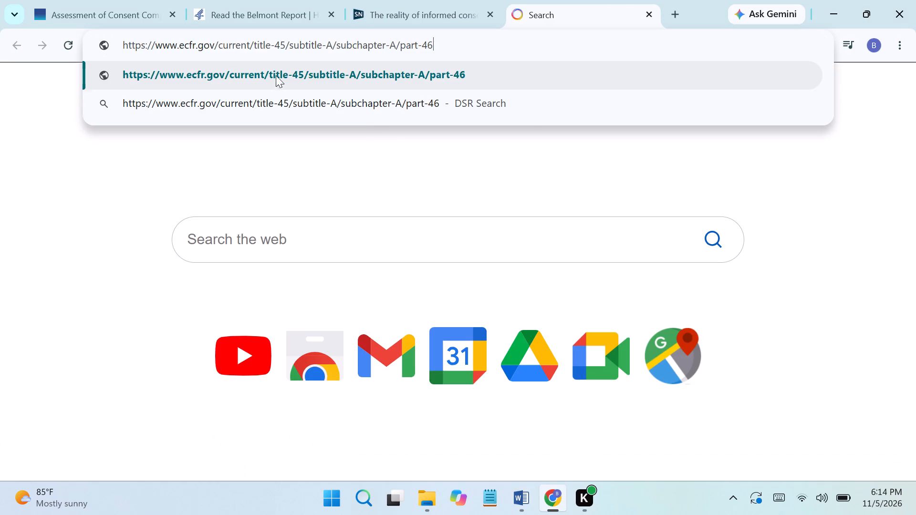
{"action": "key", "text": "Return"}
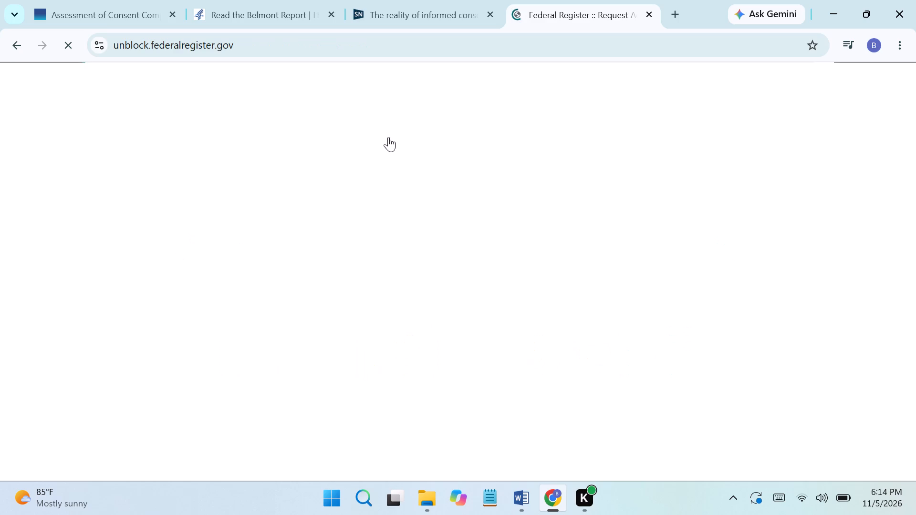
Complete the "I'm not a robot" check on the Federal Register Request Access page.
{"action": "left_click", "coordinate": [379, 50]}
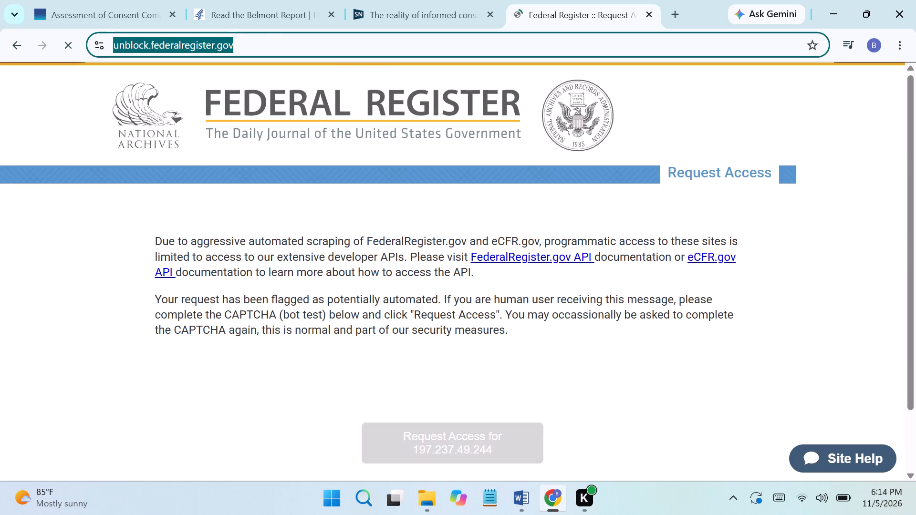
{"action": "left_click", "coordinate": [408, 49]}
{"action": "left_click", "coordinate": [408, 49]}
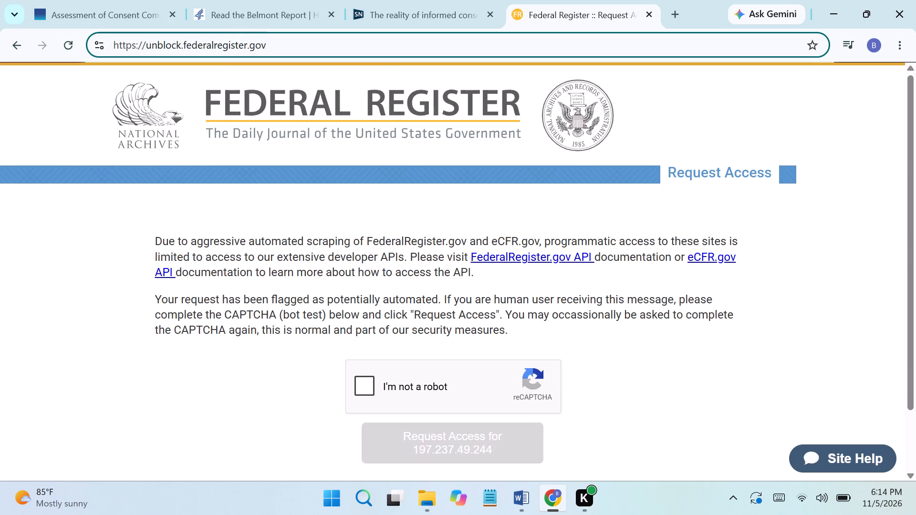
{"action": "scroll", "coordinate": [440, 259], "scroll_direction": "down", "scroll_amount": 3}
{"action": "left_click", "coordinate": [364, 306]}
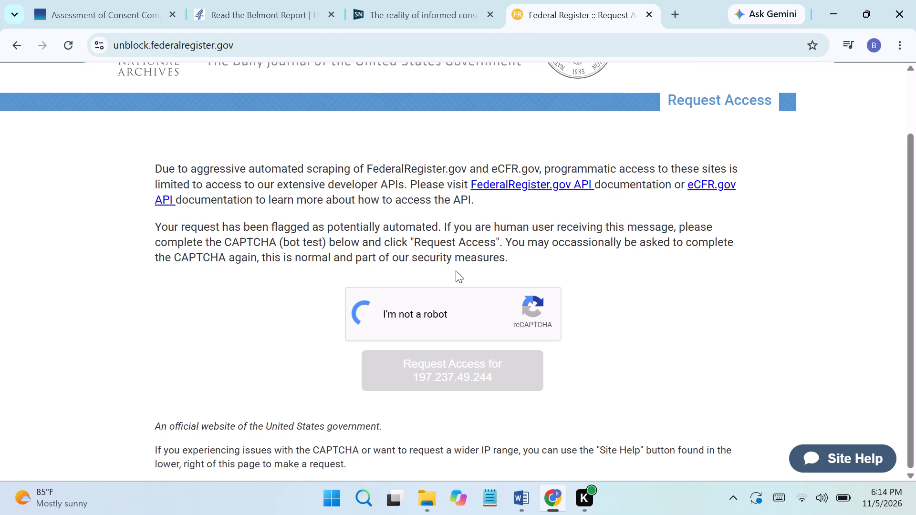
{"action": "scroll", "coordinate": [490, 223], "scroll_direction": "up", "scroll_amount": 2}
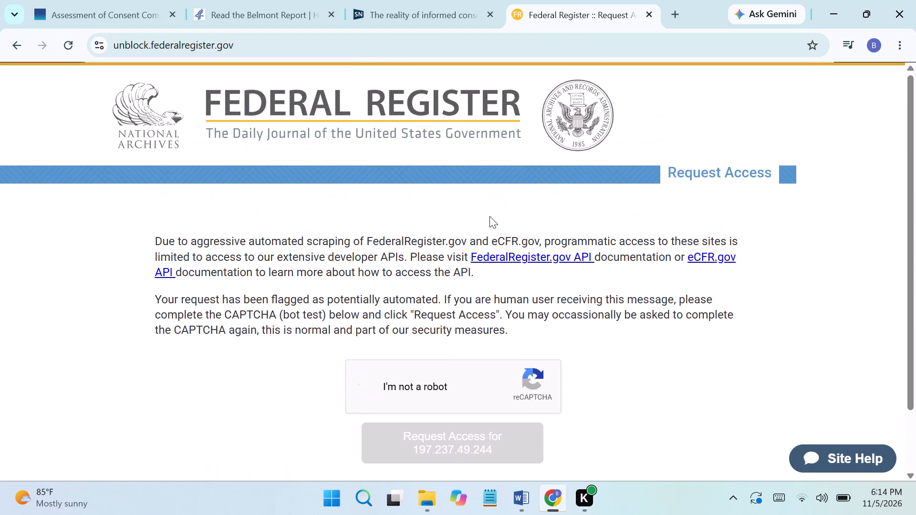
{"action": "scroll", "coordinate": [489, 216], "scroll_direction": "down", "scroll_amount": 2}
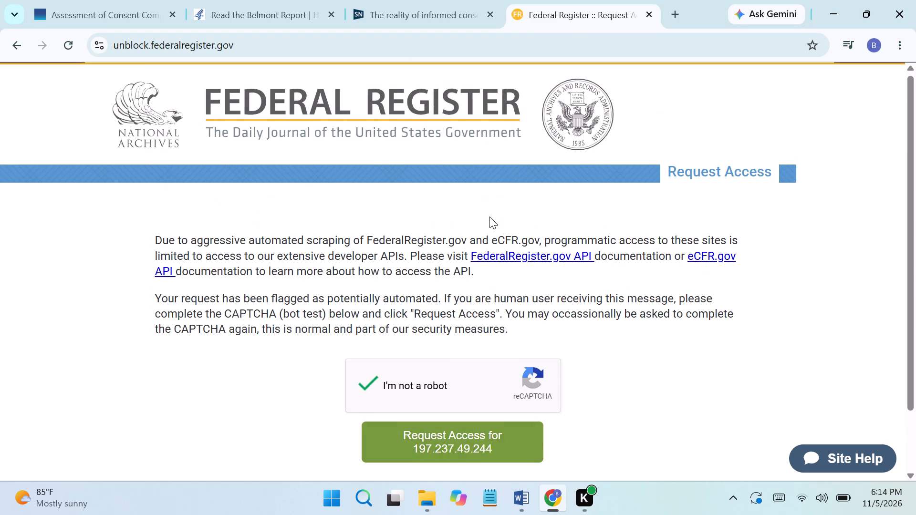
{"action": "scroll", "coordinate": [489, 216], "scroll_direction": "down", "scroll_amount": 9}
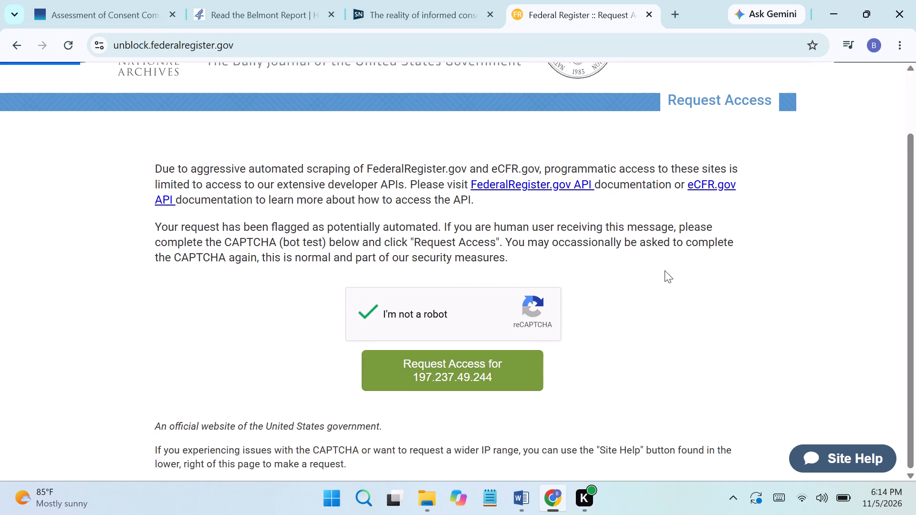
{"action": "scroll", "coordinate": [665, 270], "scroll_direction": "up", "scroll_amount": 4}
{"action": "scroll", "coordinate": [481, 221], "scroll_direction": "up", "scroll_amount": 4}
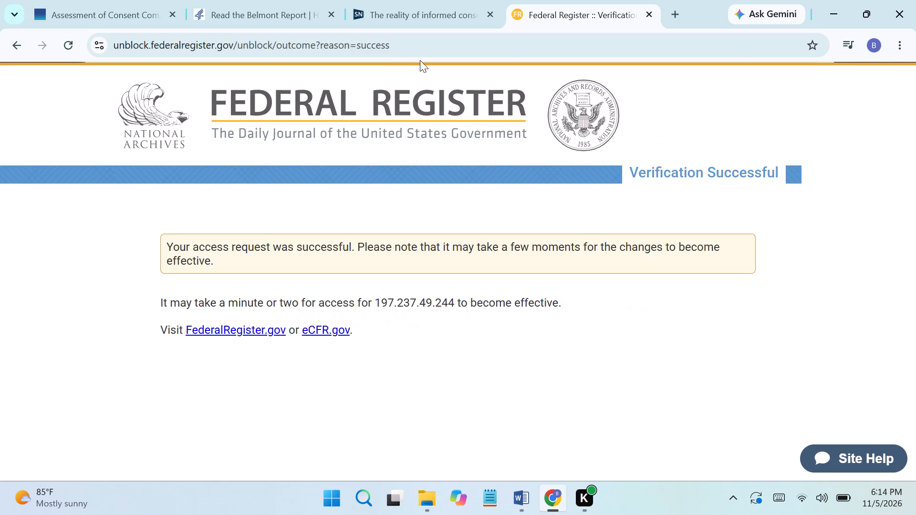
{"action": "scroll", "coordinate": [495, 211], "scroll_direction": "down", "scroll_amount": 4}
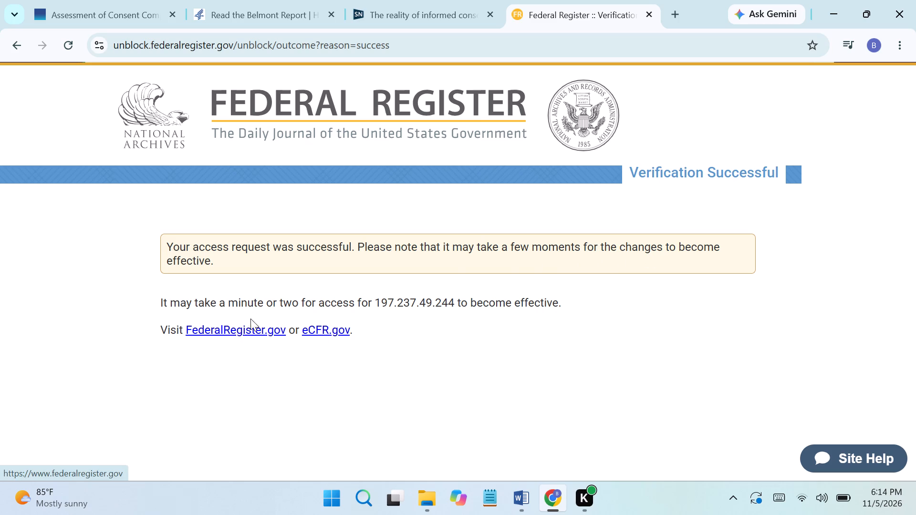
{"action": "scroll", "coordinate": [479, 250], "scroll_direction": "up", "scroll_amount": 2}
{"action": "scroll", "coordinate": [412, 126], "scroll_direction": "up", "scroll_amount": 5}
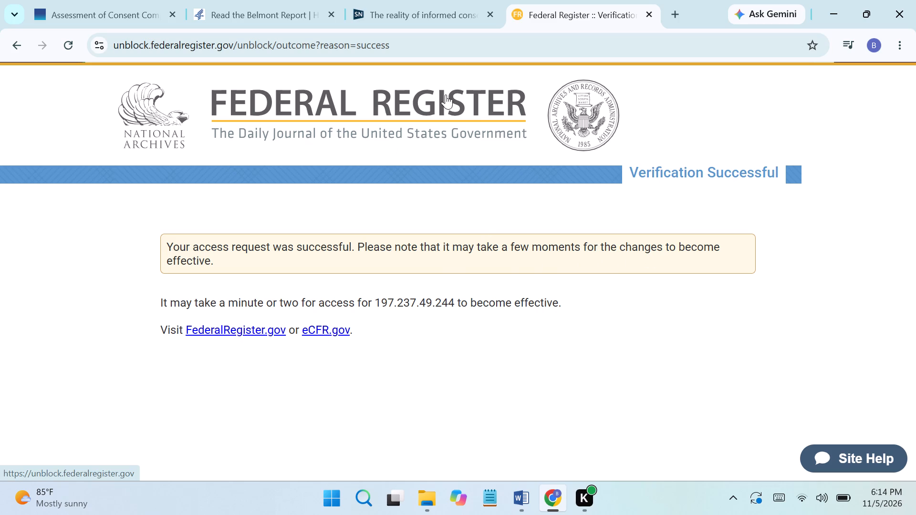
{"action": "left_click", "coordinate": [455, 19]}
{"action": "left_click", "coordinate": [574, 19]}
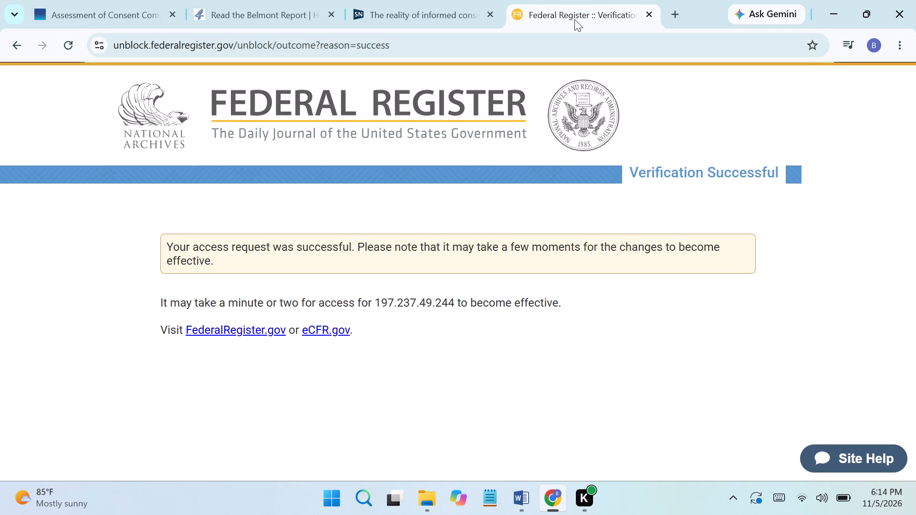
Switch to Word and copy the hhs.gov link from the Office for Human Research Protections Informed consent FAQs reference.
{"action": "left_click", "coordinate": [513, 504]}
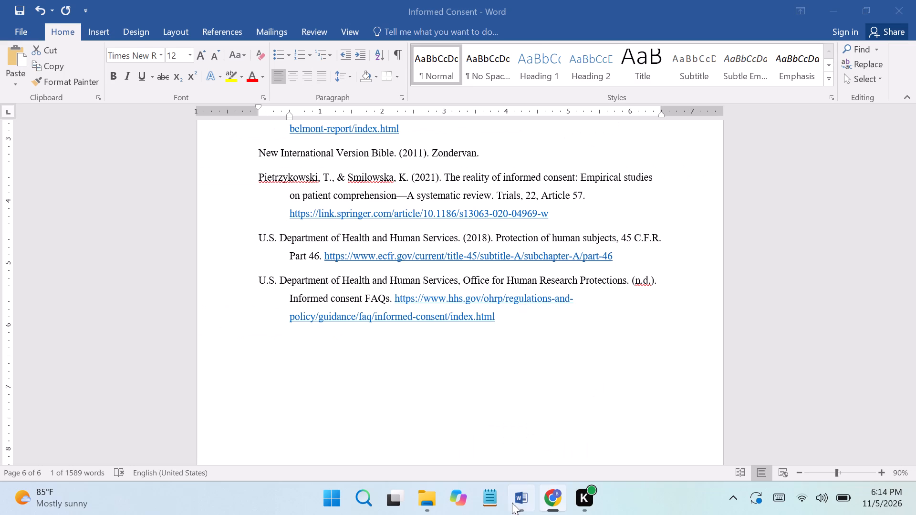
{"action": "left_click", "coordinate": [574, 382]}
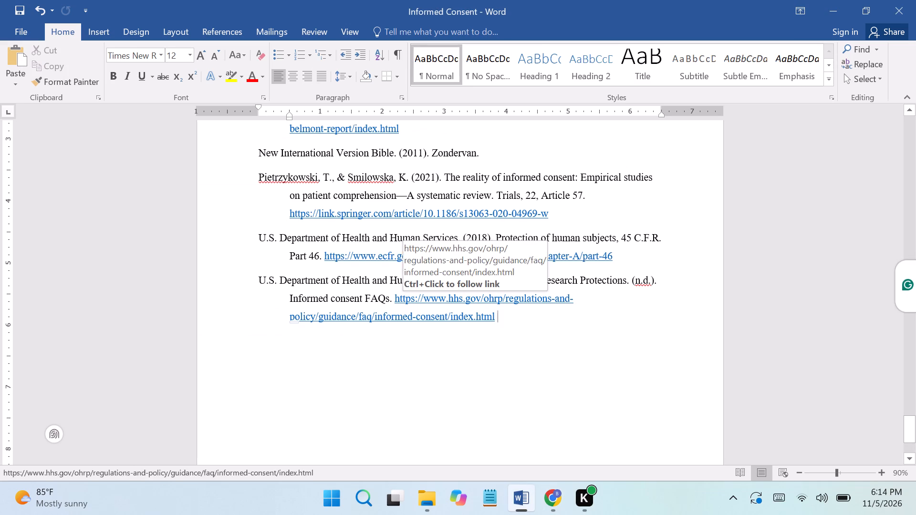
{"action": "left_click_drag", "start_coordinate": [396, 298], "coordinate": [508, 319]}
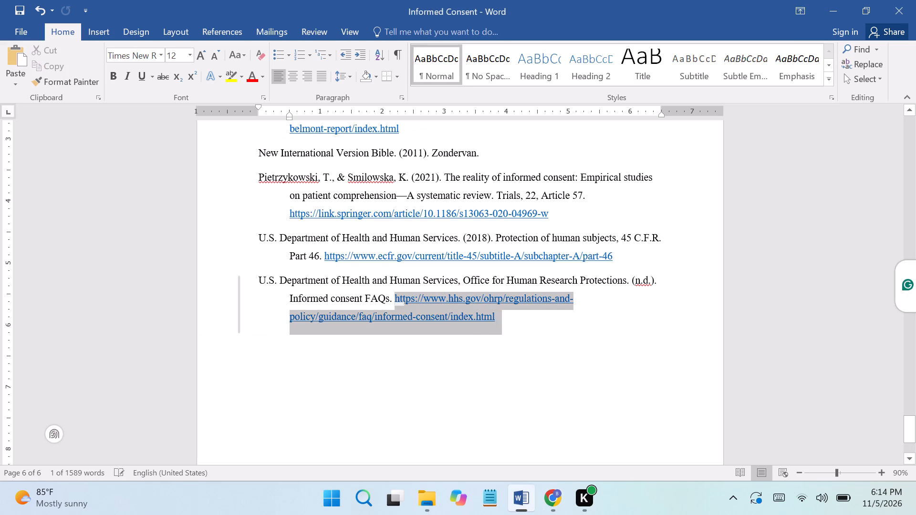
{"action": "left_click_drag", "start_coordinate": [508, 319], "coordinate": [498, 322]}
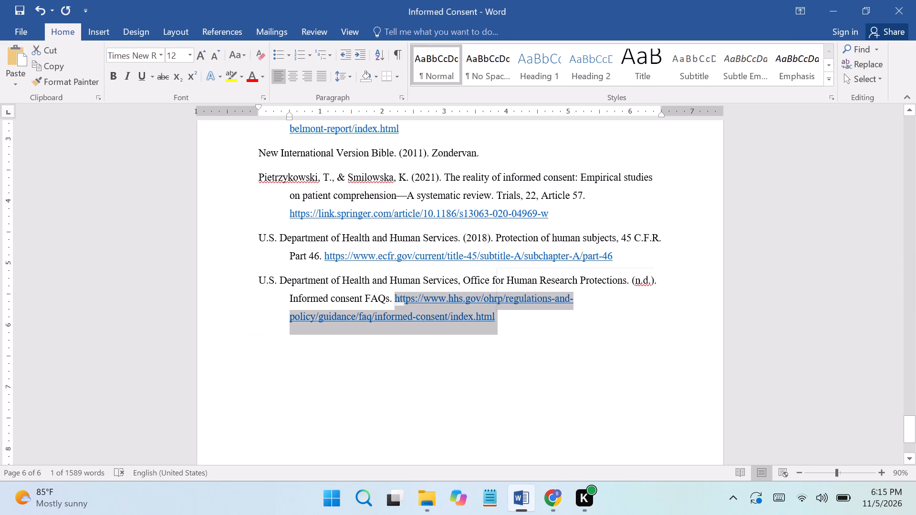
{"action": "key", "text": "ctrl+c"}
{"action": "key", "text": "ctrl+c"}
{"action": "left_click", "coordinate": [554, 498]}
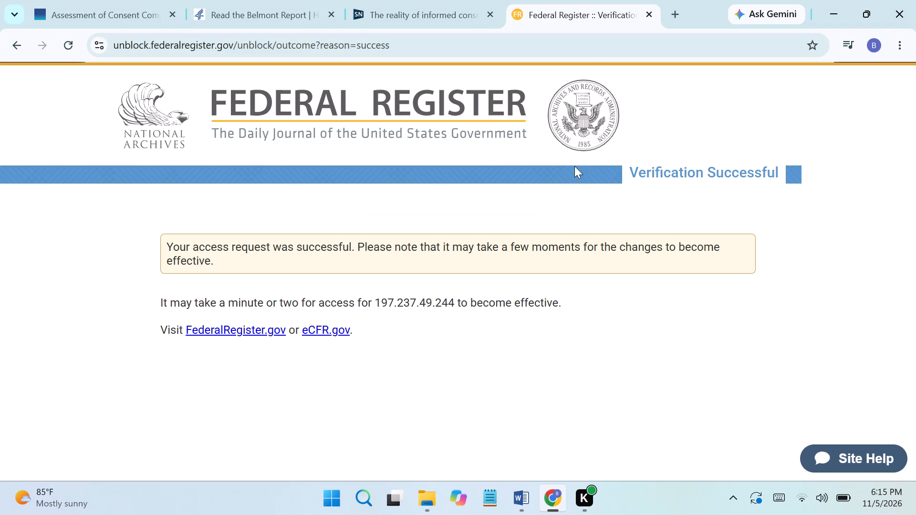
{"action": "left_click", "coordinate": [669, 16]}
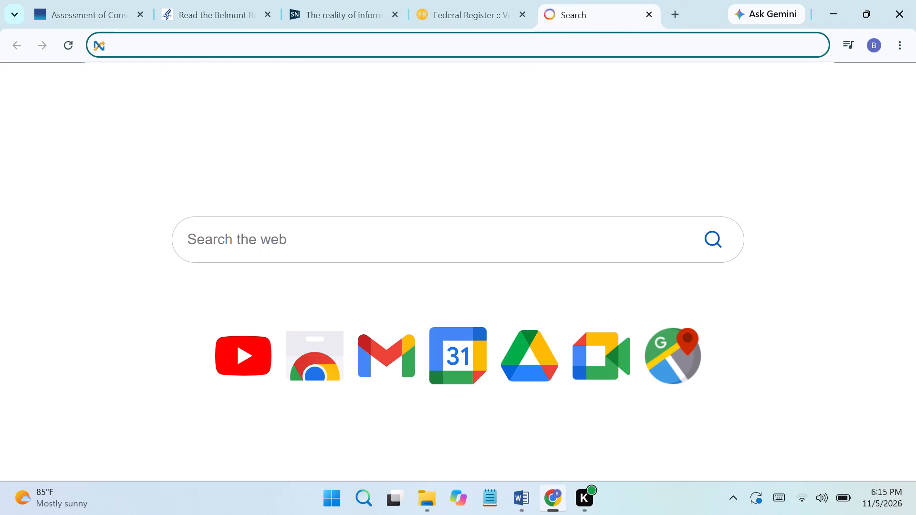
{"action": "left_click", "coordinate": [146, 45]}
{"action": "key", "text": "ctrl+v"}
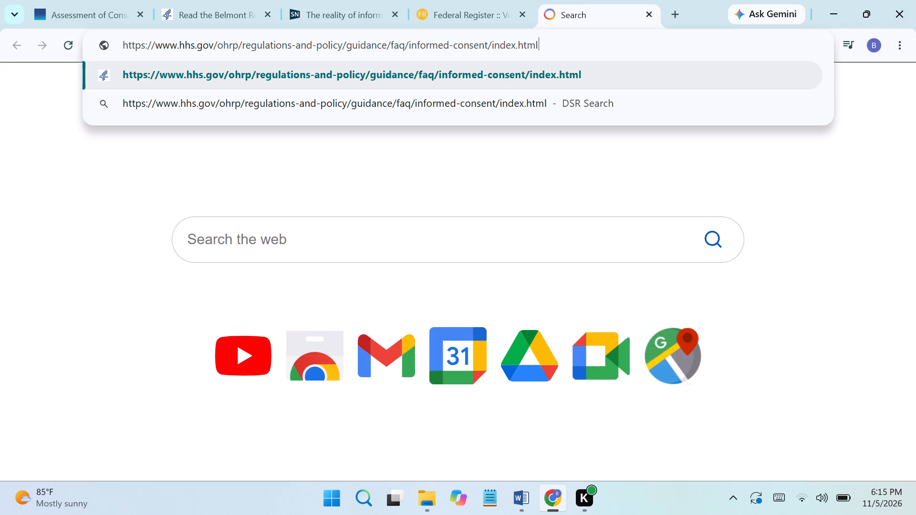
{"action": "key", "text": "Return"}
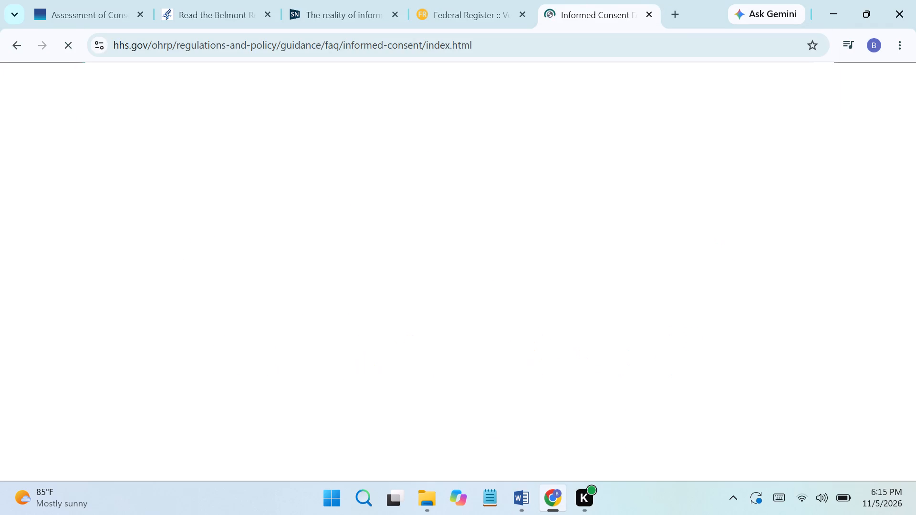
{"action": "scroll", "coordinate": [390, 189], "scroll_direction": "down", "scroll_amount": 1}
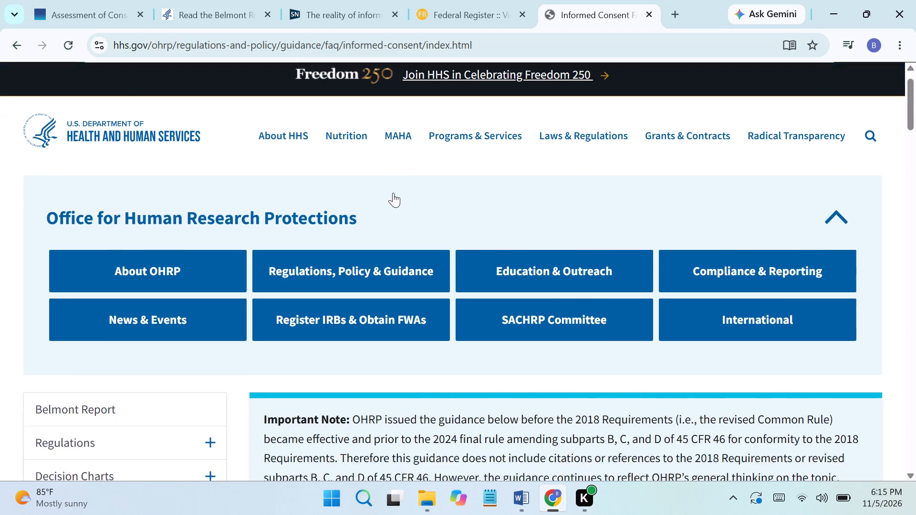
{"action": "scroll", "coordinate": [393, 193], "scroll_direction": "down", "scroll_amount": 10}
{"action": "scroll", "coordinate": [398, 190], "scroll_direction": "up", "scroll_amount": 9}
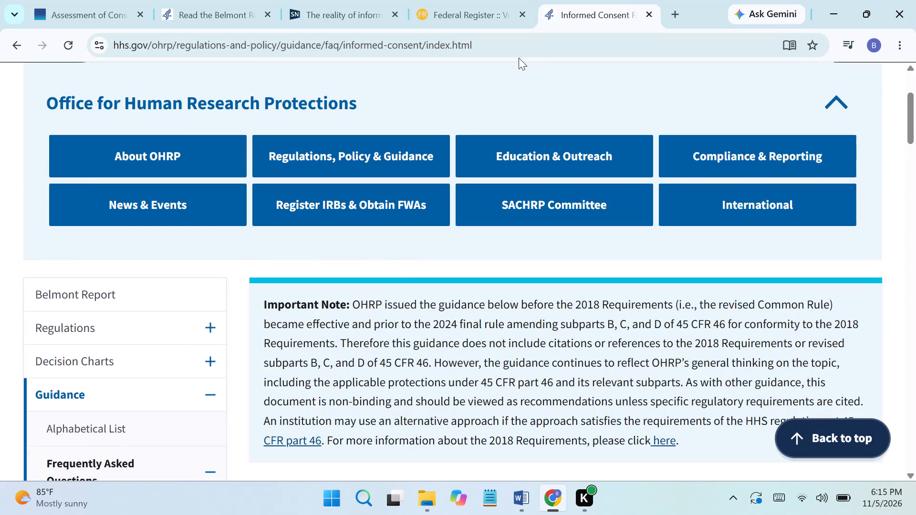
{"action": "left_click", "coordinate": [531, 40]}
{"action": "left_click", "coordinate": [556, 42]}
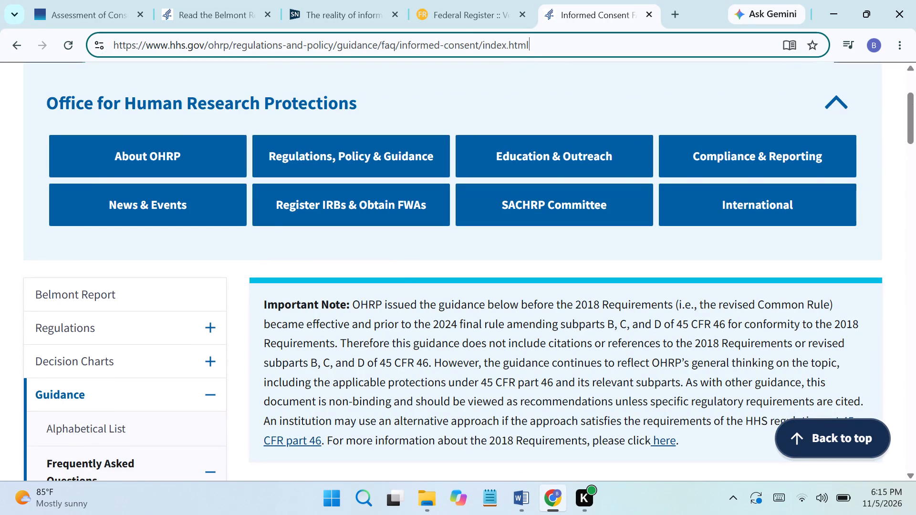
{"action": "left_click", "coordinate": [569, 43]}
{"action": "left_click_drag", "start_coordinate": [558, 41], "coordinate": [138, 54]}
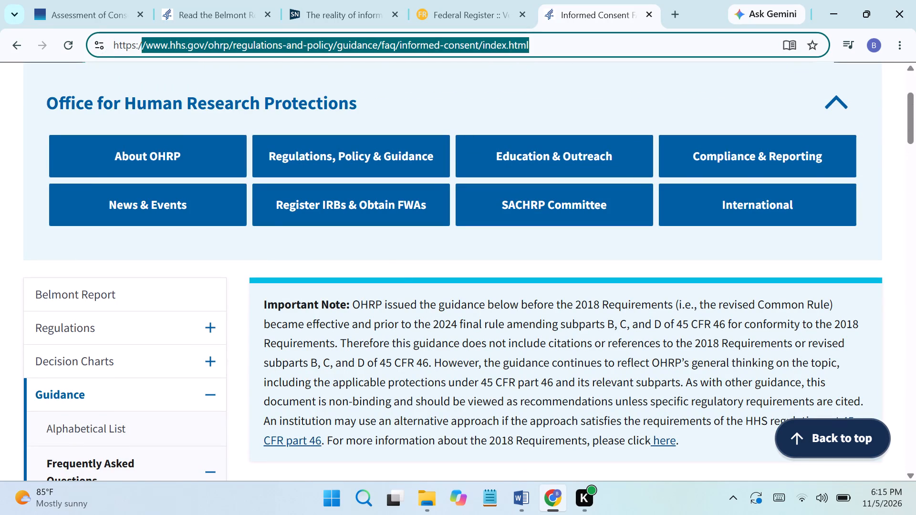
{"action": "left_click_drag", "start_coordinate": [138, 54], "coordinate": [110, 52]}
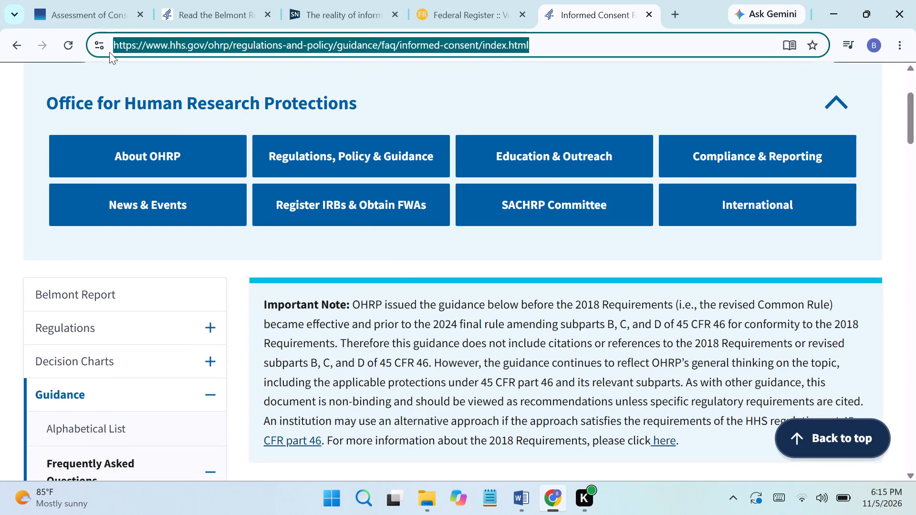
{"action": "key", "text": "ctrl+c"}
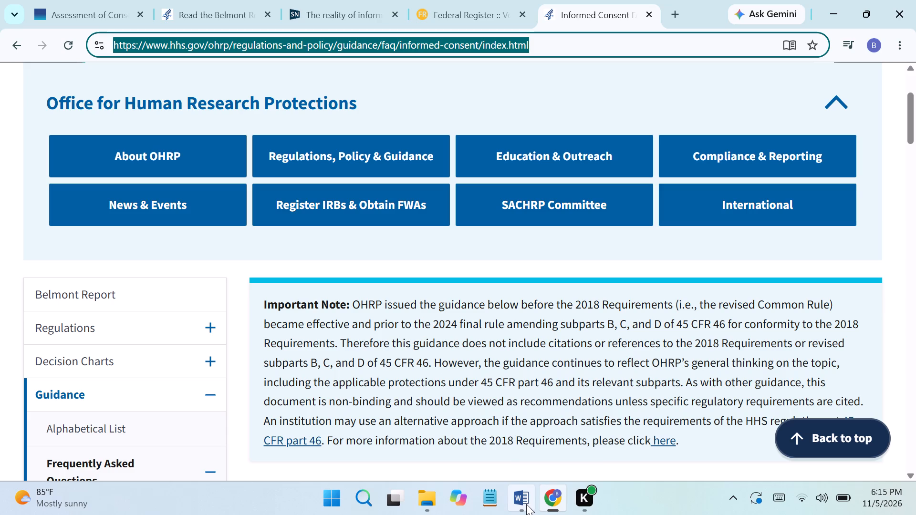
Switch to Word and replace the link in the Office for Human Research Protections reference with the copied address as an active hyperlink.
{"action": "left_click", "coordinate": [526, 503]}
{"action": "left_click", "coordinate": [572, 346]}
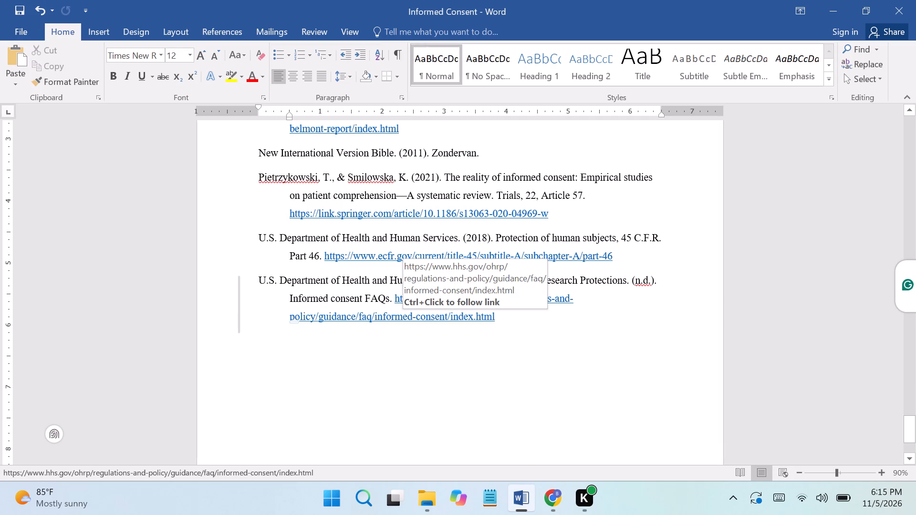
{"action": "left_click_drag", "start_coordinate": [394, 297], "coordinate": [483, 319]}
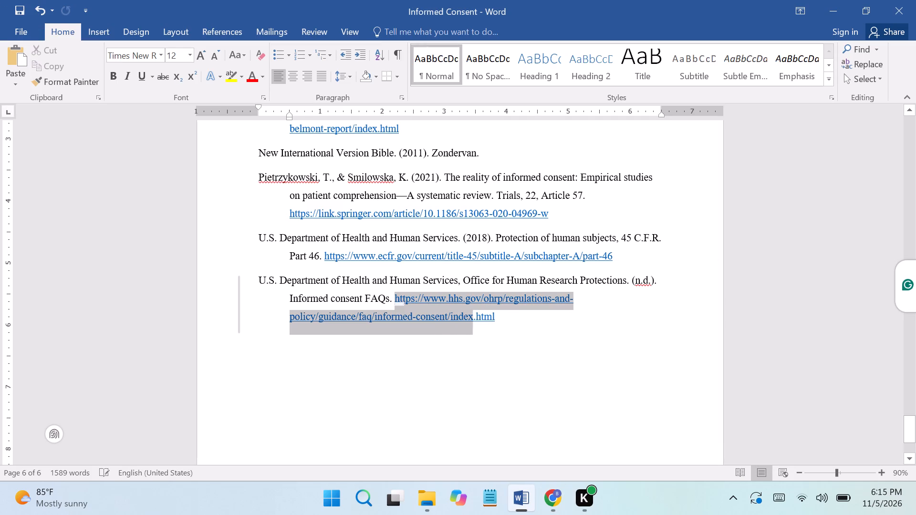
{"action": "left_click_drag", "start_coordinate": [483, 319], "coordinate": [500, 319]}
{"action": "right_click", "coordinate": [464, 301]}
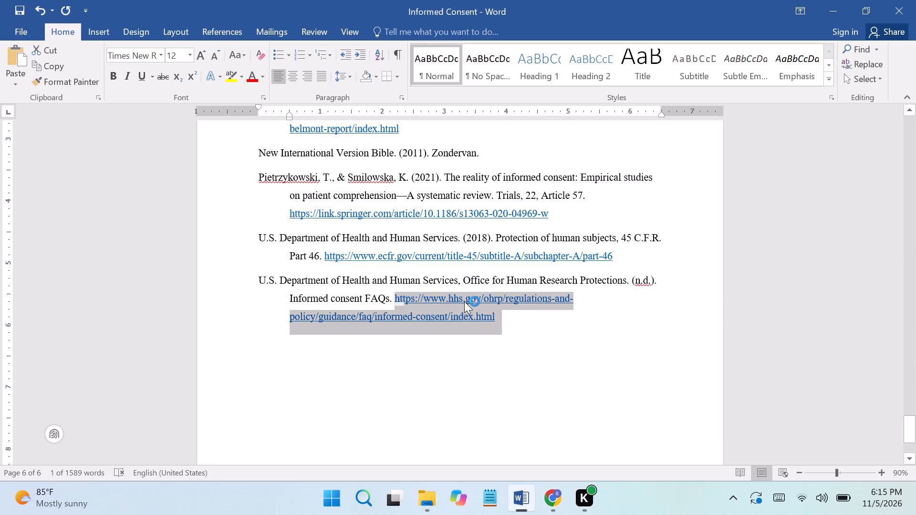
{"action": "left_click", "coordinate": [494, 113]}
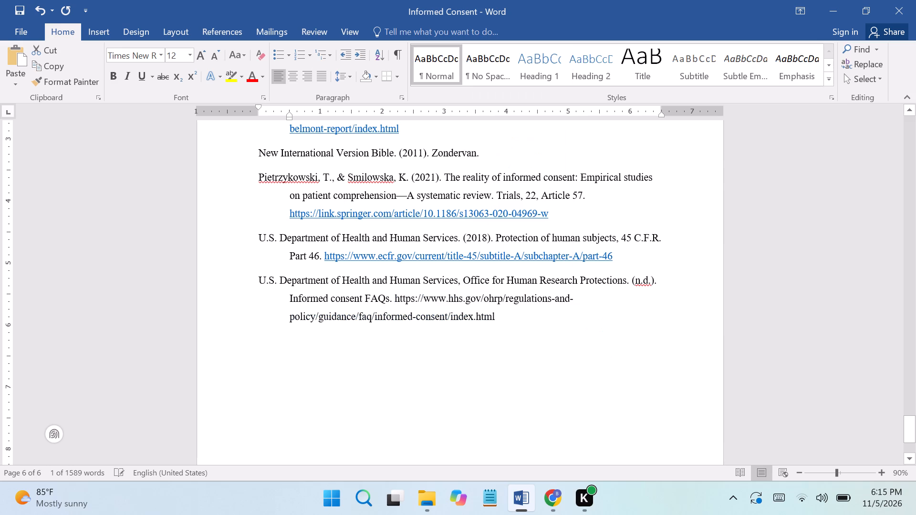
{"action": "left_click", "coordinate": [506, 319]}
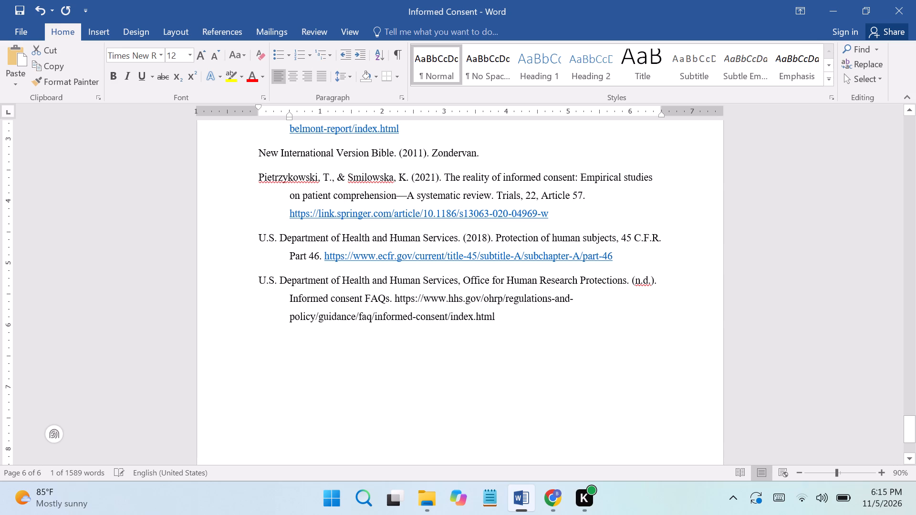
{"action": "left_click", "coordinate": [497, 313]}
{"action": "scroll", "coordinate": [487, 309], "scroll_direction": "up", "scroll_amount": 4}
{"action": "scroll", "coordinate": [487, 303], "scroll_direction": "down", "scroll_amount": 4}
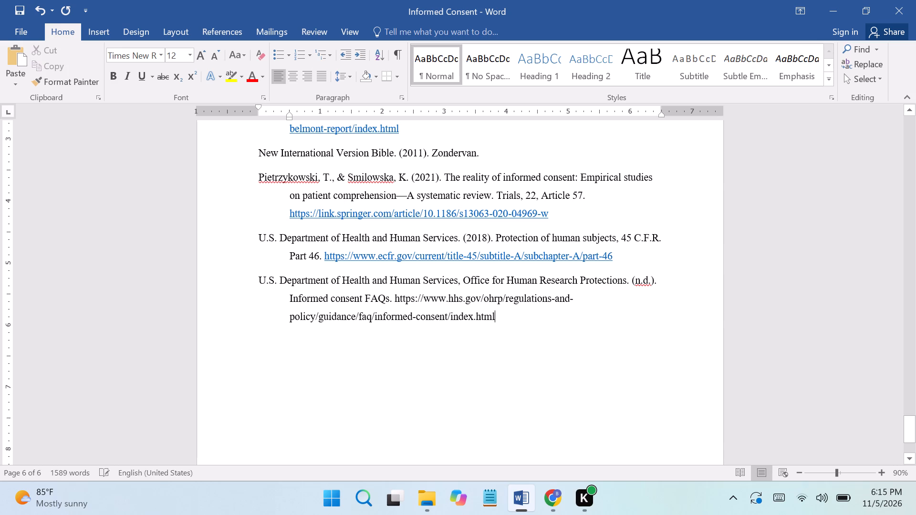
{"action": "key", "text": "space"}
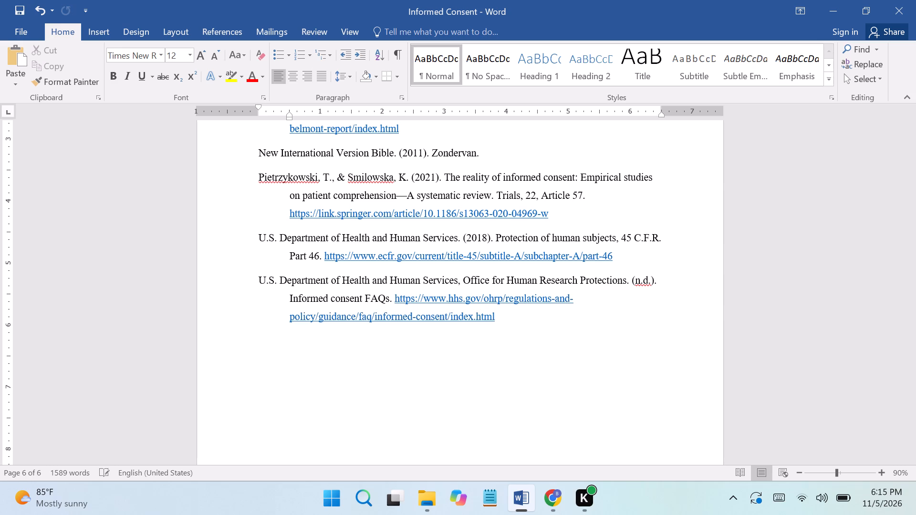
Review the entries and links in the Reference list on page 6.
{"action": "scroll", "coordinate": [526, 270], "scroll_direction": "up", "scroll_amount": 6}
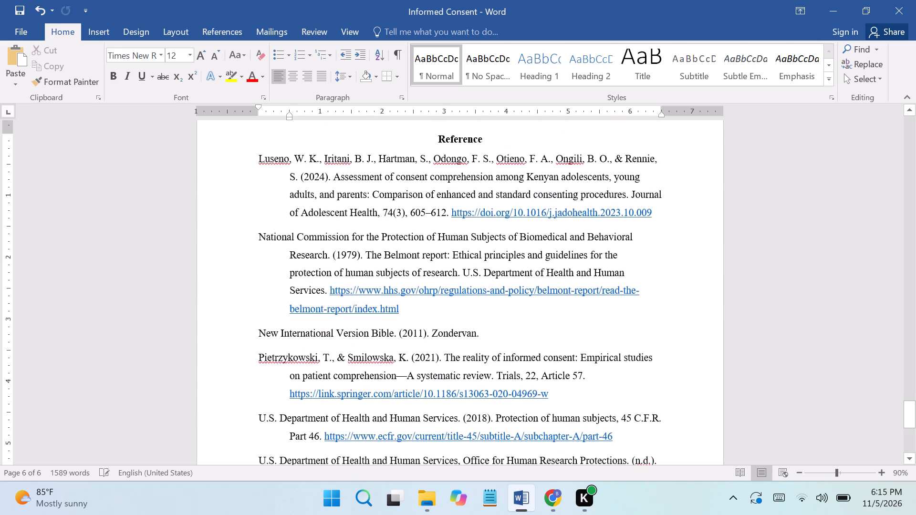
{"action": "scroll", "coordinate": [542, 267], "scroll_direction": "up", "scroll_amount": 4}
{"action": "scroll", "coordinate": [544, 267], "scroll_direction": "down", "scroll_amount": 12}
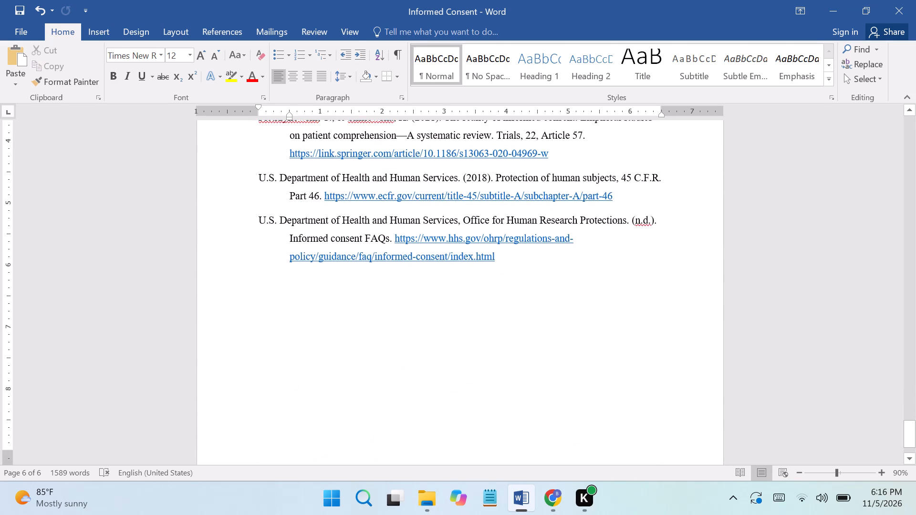
{"action": "scroll", "coordinate": [548, 277], "scroll_direction": "up", "scroll_amount": 7}
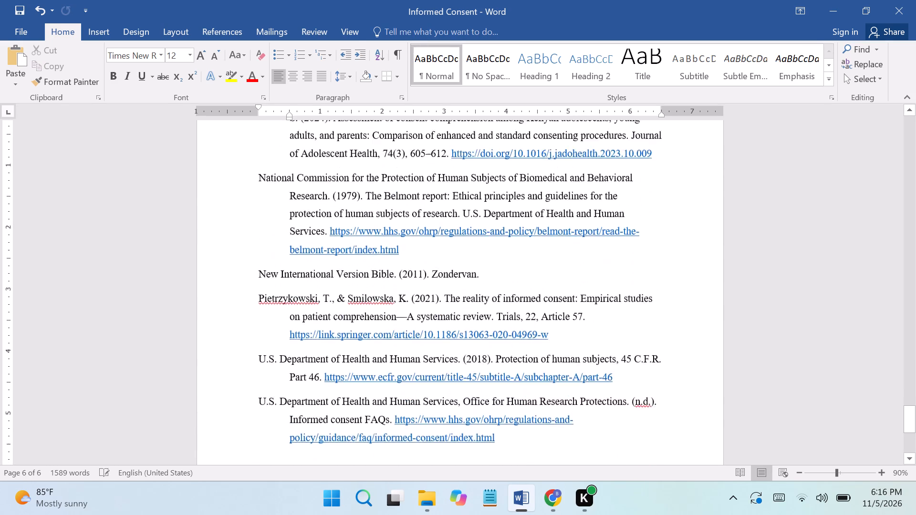
{"action": "scroll", "coordinate": [550, 278], "scroll_direction": "up", "scroll_amount": 6}
{"action": "scroll", "coordinate": [550, 278], "scroll_direction": "down", "scroll_amount": 2}
{"action": "scroll", "coordinate": [550, 279], "scroll_direction": "up", "scroll_amount": 3}
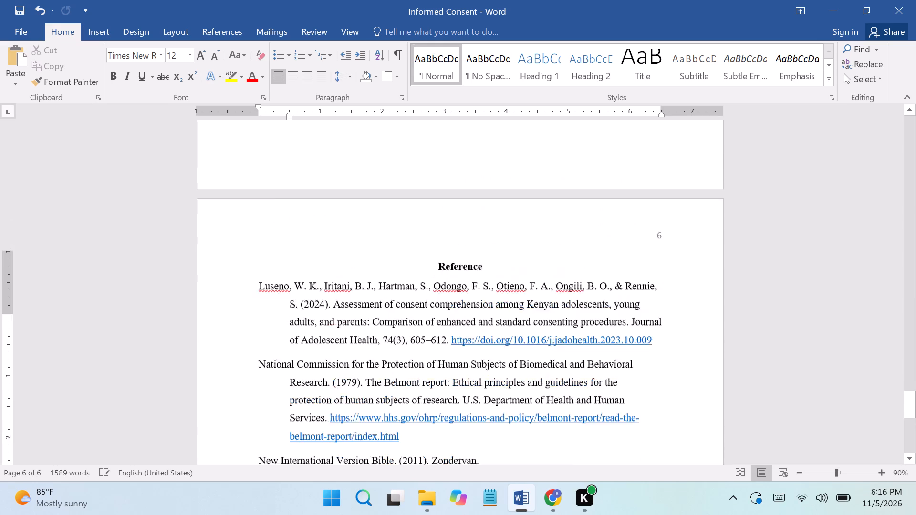
Review the body of the document from the Conclusion back to the title page.
{"action": "scroll", "coordinate": [550, 278], "scroll_direction": "up", "scroll_amount": 17}
{"action": "scroll", "coordinate": [552, 277], "scroll_direction": "down", "scroll_amount": 9}
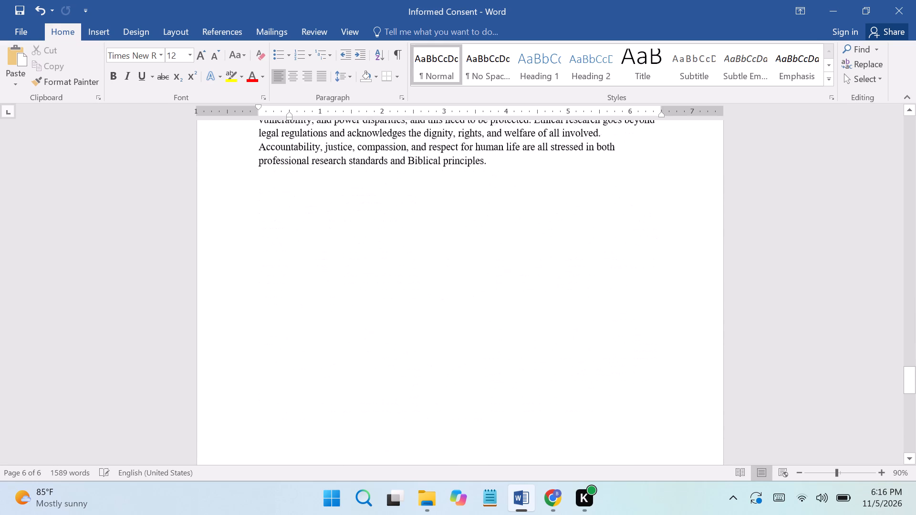
{"action": "scroll", "coordinate": [553, 282], "scroll_direction": "down", "scroll_amount": 4}
{"action": "scroll", "coordinate": [554, 284], "scroll_direction": "up", "scroll_amount": 19}
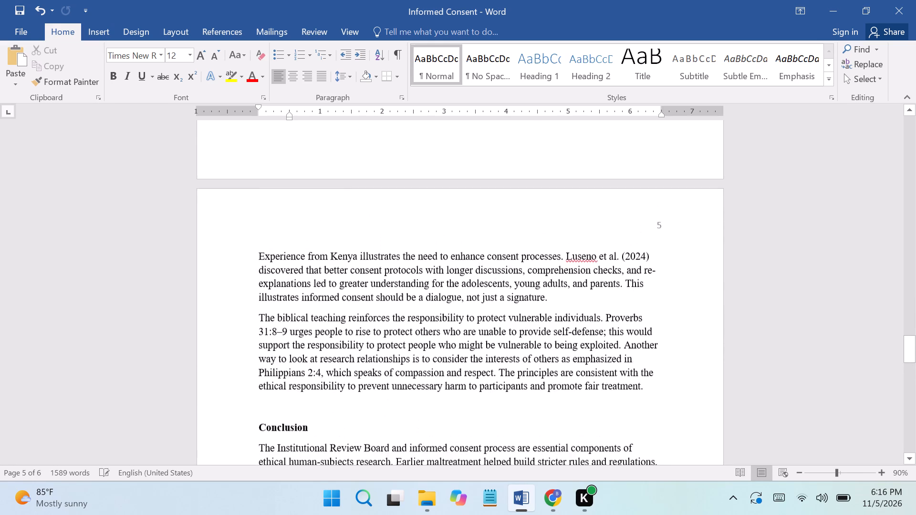
{"action": "scroll", "coordinate": [552, 280], "scroll_direction": "up", "scroll_amount": 13}
{"action": "scroll", "coordinate": [553, 276], "scroll_direction": "down", "scroll_amount": 2}
{"action": "scroll", "coordinate": [553, 277], "scroll_direction": "up", "scroll_amount": 3}
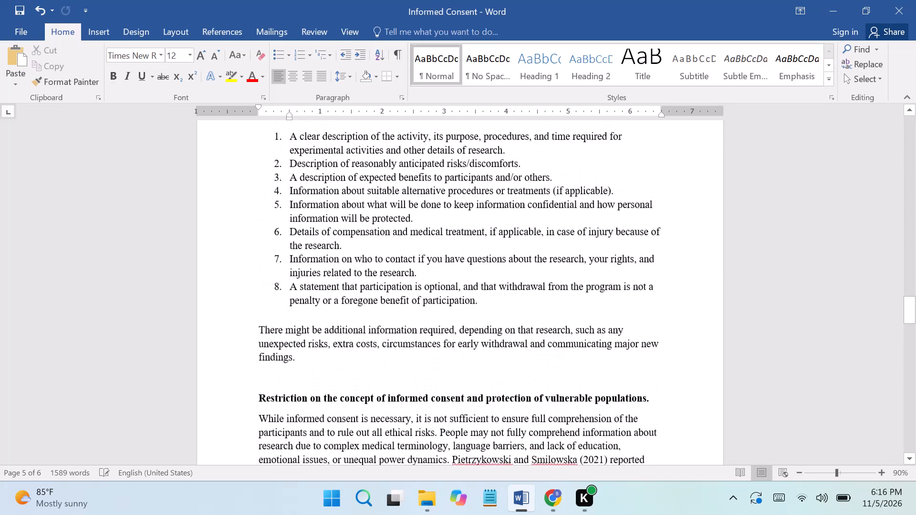
{"action": "scroll", "coordinate": [502, 278], "scroll_direction": "up", "scroll_amount": 20}
{"action": "scroll", "coordinate": [502, 278], "scroll_direction": "up", "scroll_amount": 13}
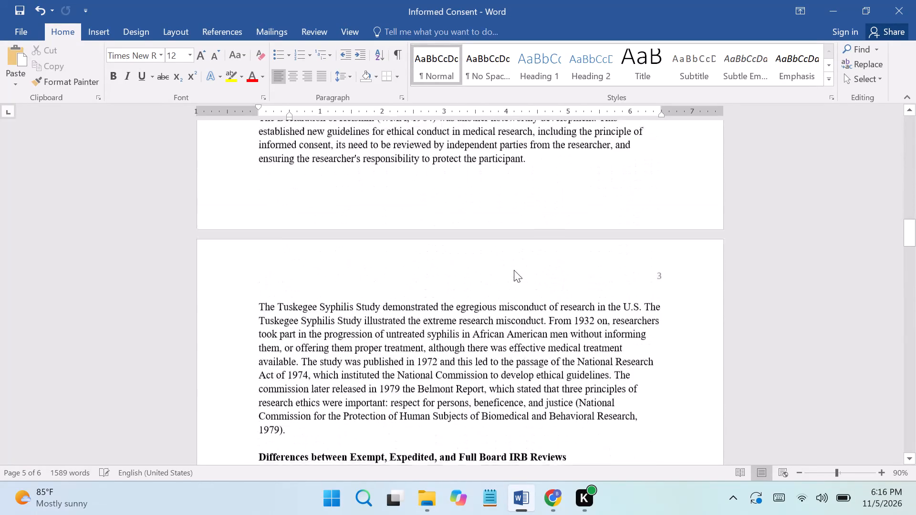
{"action": "scroll", "coordinate": [514, 270], "scroll_direction": "up", "scroll_amount": 9}
{"action": "scroll", "coordinate": [513, 266], "scroll_direction": "up", "scroll_amount": 13}
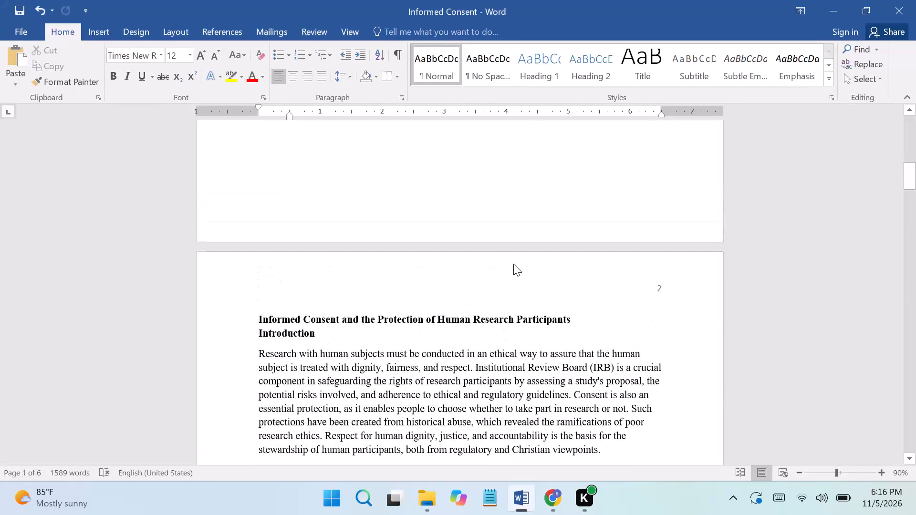
{"action": "scroll", "coordinate": [513, 267], "scroll_direction": "up", "scroll_amount": 20}
{"action": "scroll", "coordinate": [513, 267], "scroll_direction": "up", "scroll_amount": 2}
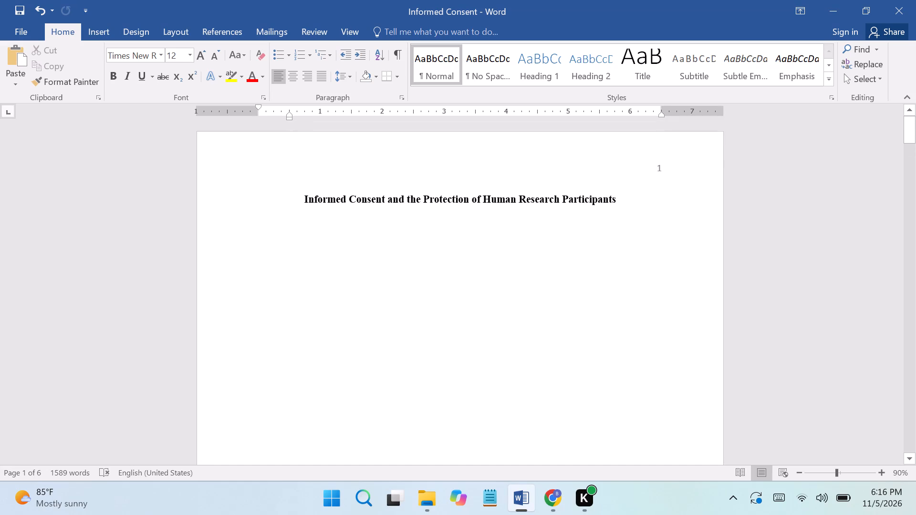
Save the Informed Consent document.
{"action": "left_click", "coordinate": [18, 10]}
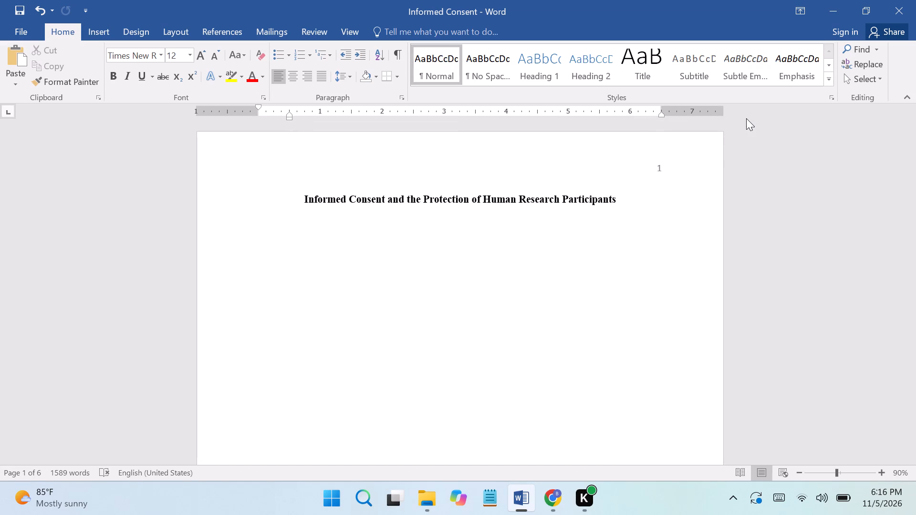
{"action": "left_click", "coordinate": [20, 17]}
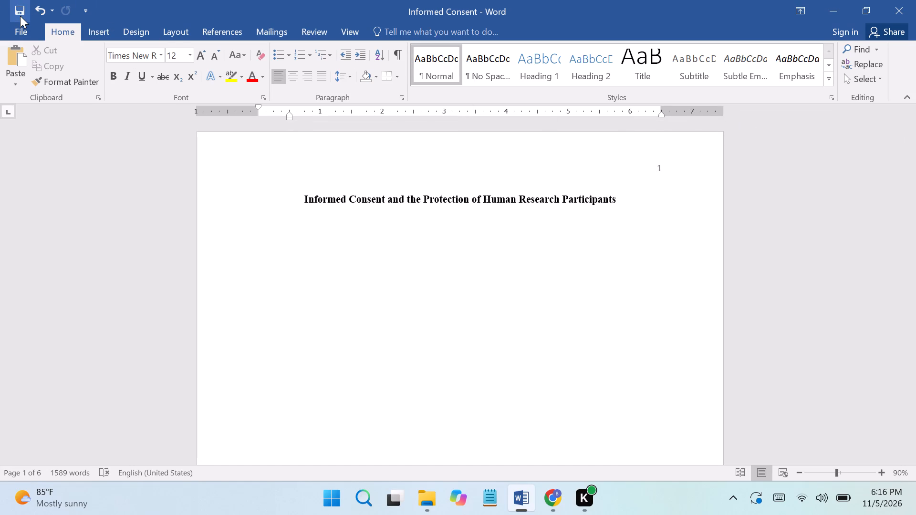
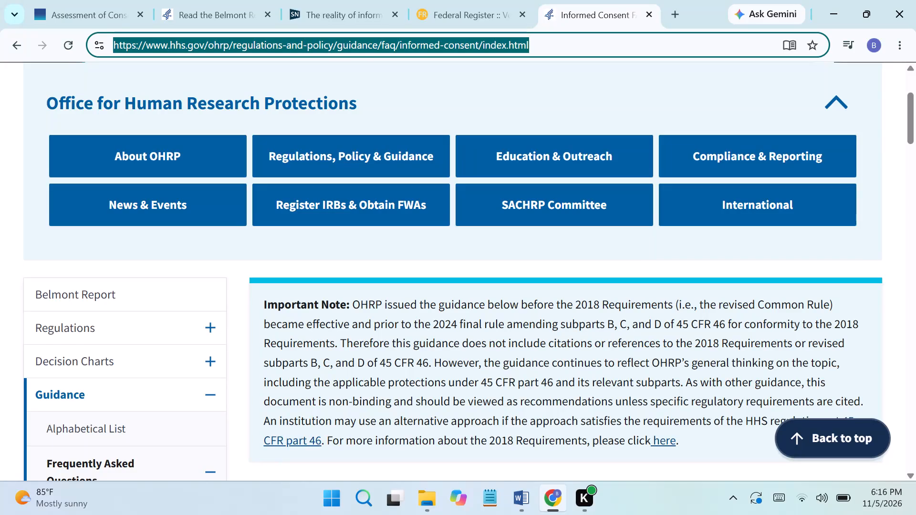
Look through the question list on the HHS Informed Consent FAQs page and check the open Federal Register page.
{"action": "scroll", "coordinate": [472, 340], "scroll_direction": "up", "scroll_amount": 1}
{"action": "scroll", "coordinate": [470, 353], "scroll_direction": "down", "scroll_amount": 2}
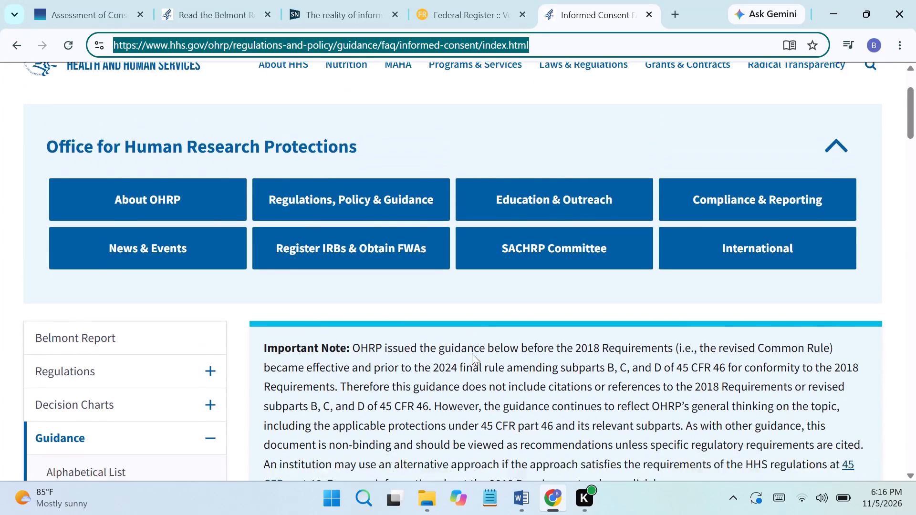
{"action": "scroll", "coordinate": [472, 353], "scroll_direction": "down", "scroll_amount": 1}
{"action": "scroll", "coordinate": [478, 348], "scroll_direction": "up", "scroll_amount": 2}
{"action": "left_click", "coordinate": [488, 330]}
{"action": "scroll", "coordinate": [488, 327], "scroll_direction": "up", "scroll_amount": 3}
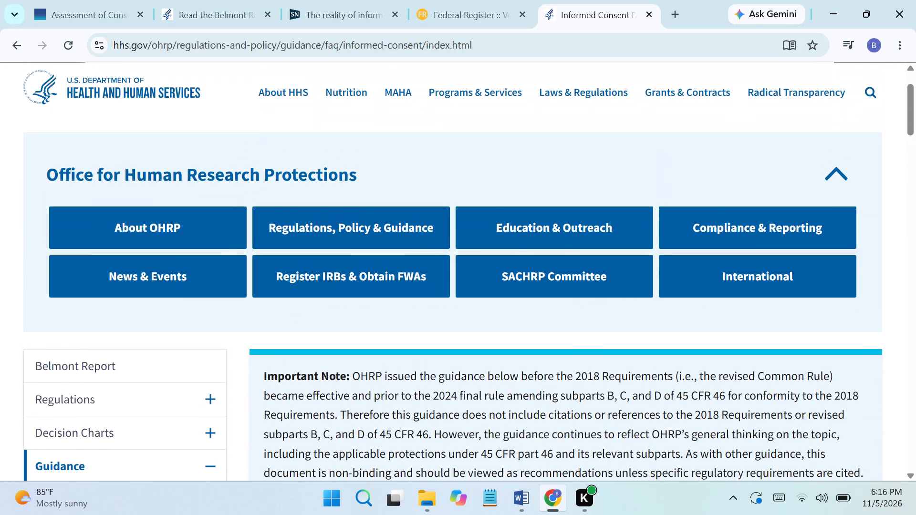
{"action": "scroll", "coordinate": [488, 327], "scroll_direction": "up", "scroll_amount": 5}
{"action": "scroll", "coordinate": [554, 291], "scroll_direction": "down", "scroll_amount": 6}
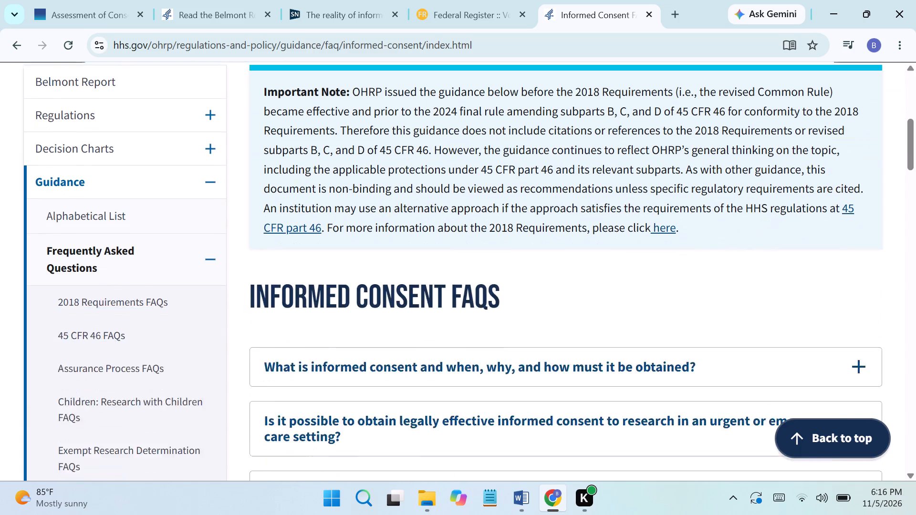
{"action": "scroll", "coordinate": [557, 296], "scroll_direction": "down", "scroll_amount": 7}
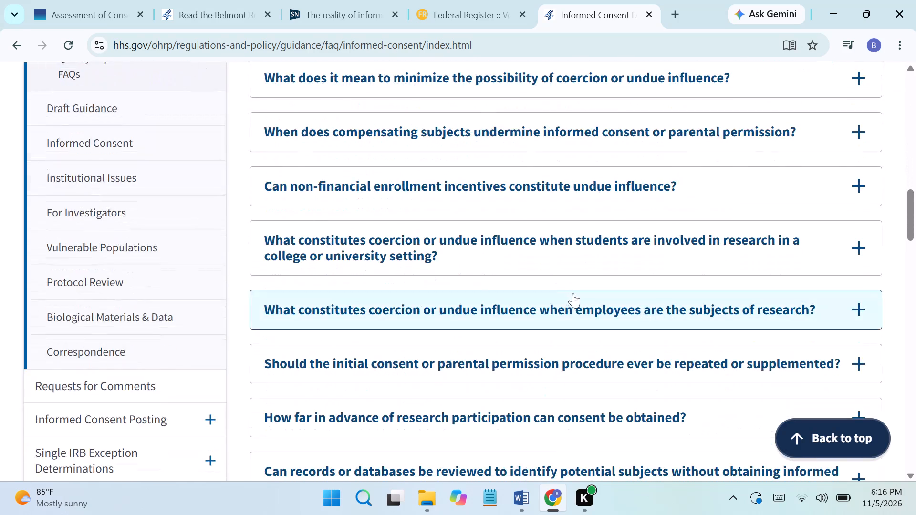
{"action": "scroll", "coordinate": [581, 286], "scroll_direction": "down", "scroll_amount": 2}
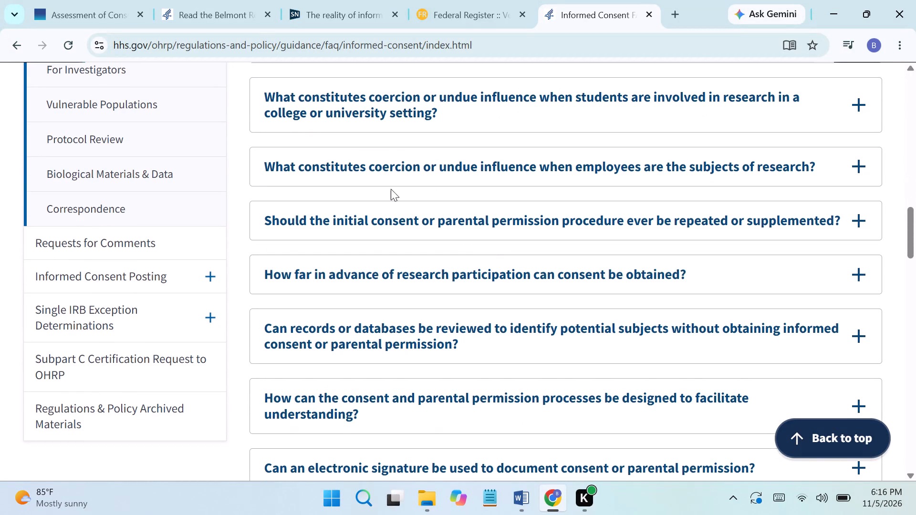
{"action": "left_click", "coordinate": [475, 10]}
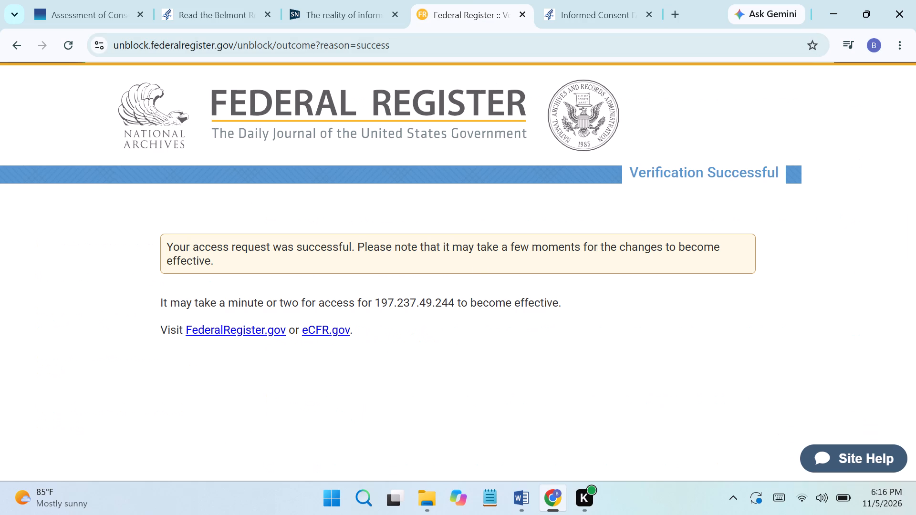
Switch to Word and review the Informed Consent document from the title page through the Conclusion.
{"action": "left_click", "coordinate": [520, 502]}
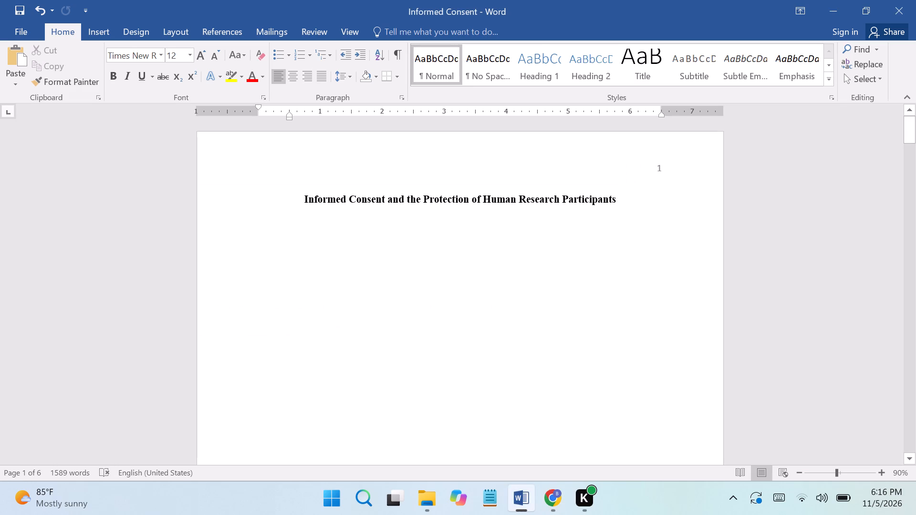
{"action": "scroll", "coordinate": [439, 272], "scroll_direction": "down", "scroll_amount": 2}
{"action": "scroll", "coordinate": [447, 264], "scroll_direction": "up", "scroll_amount": 6}
{"action": "scroll", "coordinate": [457, 251], "scroll_direction": "down", "scroll_amount": 2}
{"action": "scroll", "coordinate": [462, 252], "scroll_direction": "up", "scroll_amount": 1}
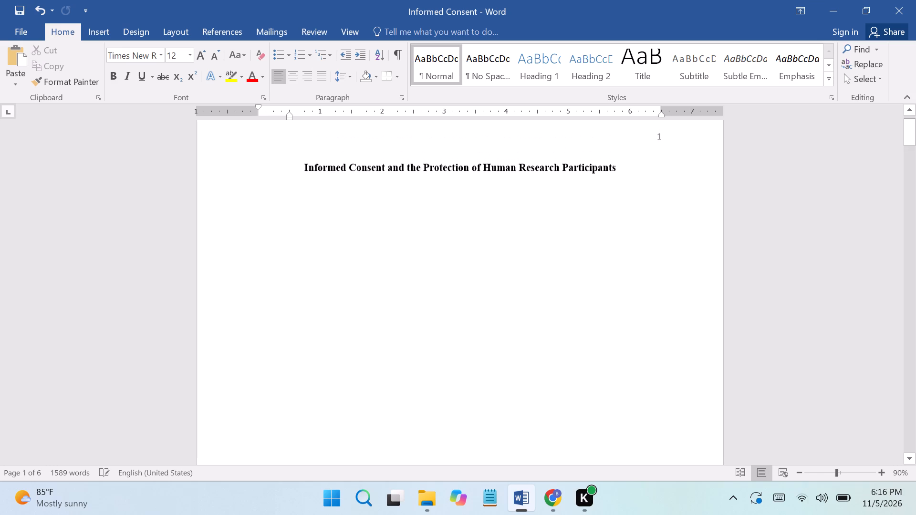
{"action": "scroll", "coordinate": [551, 293], "scroll_direction": "down", "scroll_amount": 1}
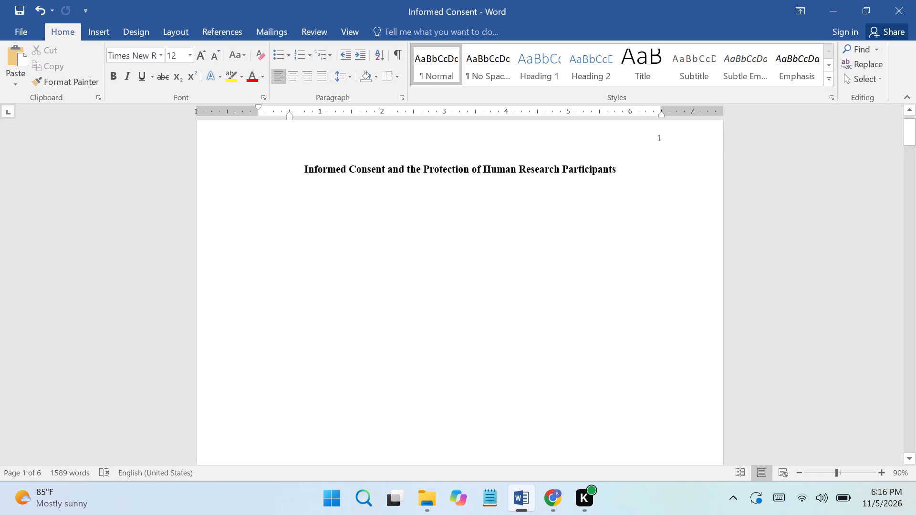
{"action": "scroll", "coordinate": [552, 296], "scroll_direction": "down", "scroll_amount": 20}
{"action": "scroll", "coordinate": [560, 292], "scroll_direction": "down", "scroll_amount": 6}
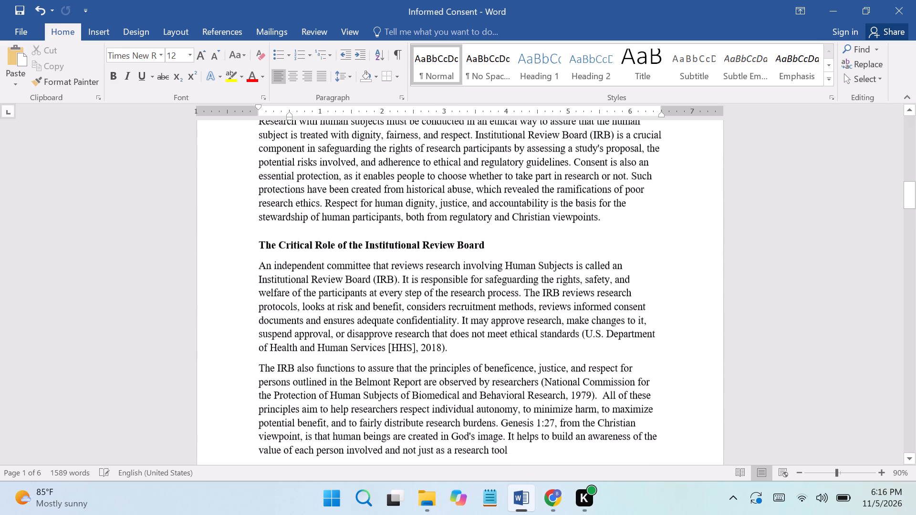
{"action": "scroll", "coordinate": [559, 295], "scroll_direction": "down", "scroll_amount": 13}
{"action": "scroll", "coordinate": [552, 306], "scroll_direction": "up", "scroll_amount": 4}
{"action": "scroll", "coordinate": [551, 306], "scroll_direction": "down", "scroll_amount": 19}
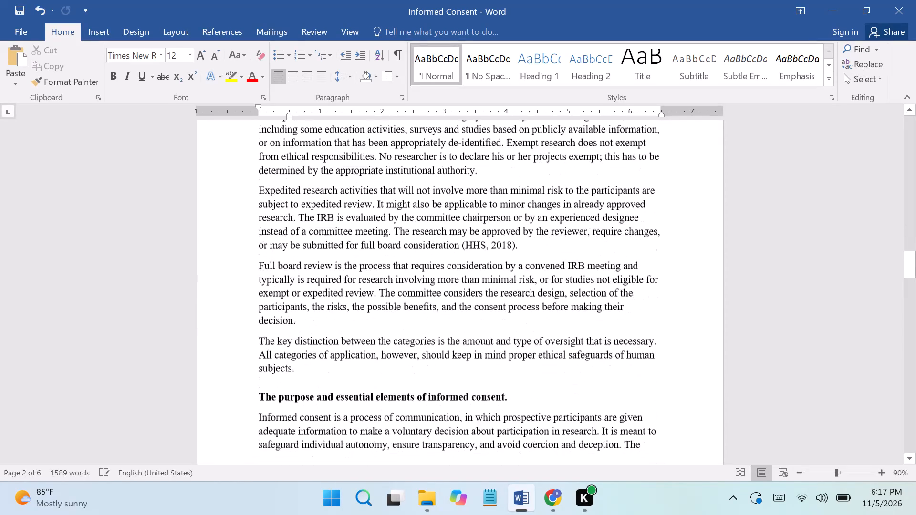
{"action": "scroll", "coordinate": [552, 304], "scroll_direction": "down", "scroll_amount": 5}
{"action": "scroll", "coordinate": [551, 307], "scroll_direction": "down", "scroll_amount": 18}
{"action": "scroll", "coordinate": [544, 304], "scroll_direction": "down", "scroll_amount": 5}
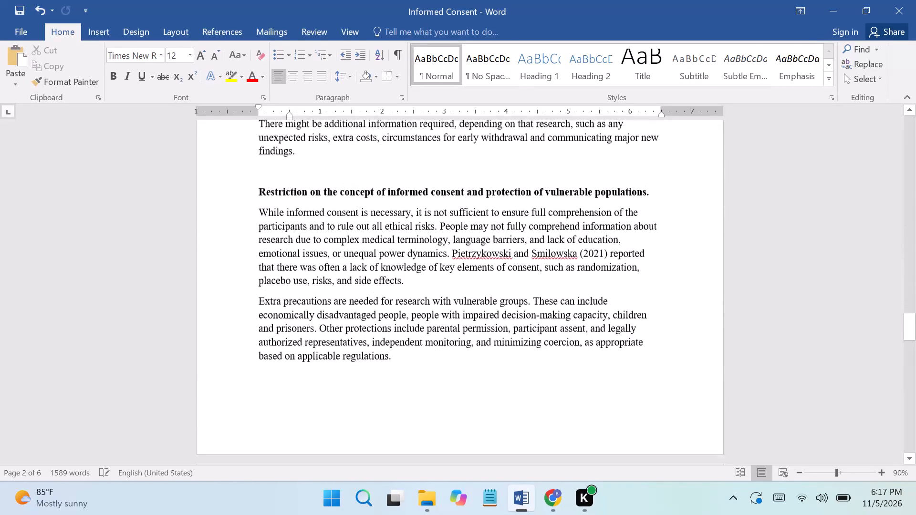
{"action": "scroll", "coordinate": [545, 304], "scroll_direction": "down", "scroll_amount": 16}
{"action": "scroll", "coordinate": [544, 304], "scroll_direction": "down", "scroll_amount": 5}
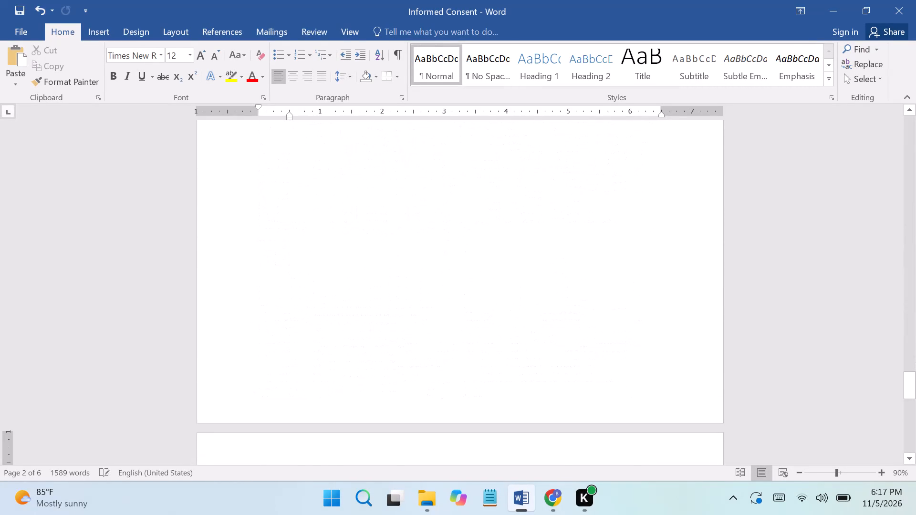
{"action": "scroll", "coordinate": [543, 304], "scroll_direction": "down", "scroll_amount": 9}
Review the entries and their links in the Reference list on page 6.
{"action": "scroll", "coordinate": [542, 303], "scroll_direction": "down", "scroll_amount": 1}
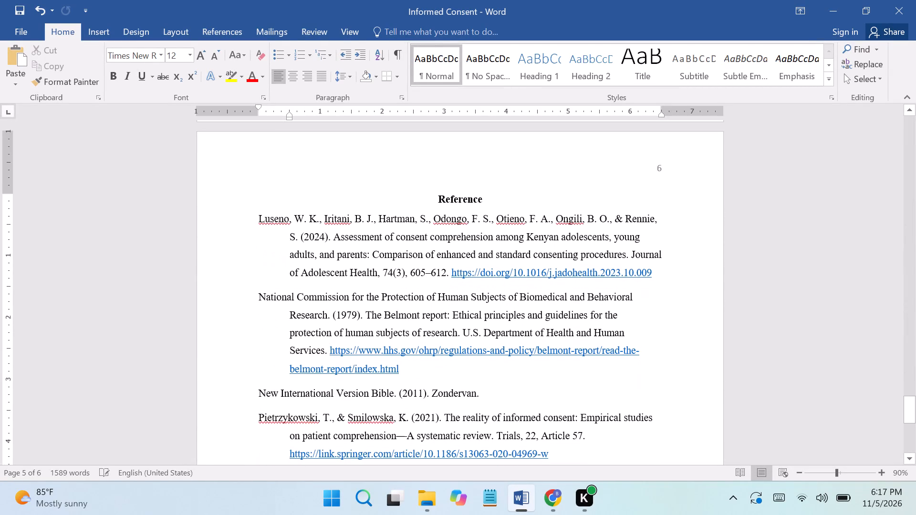
{"action": "scroll", "coordinate": [542, 303], "scroll_direction": "down", "scroll_amount": 9}
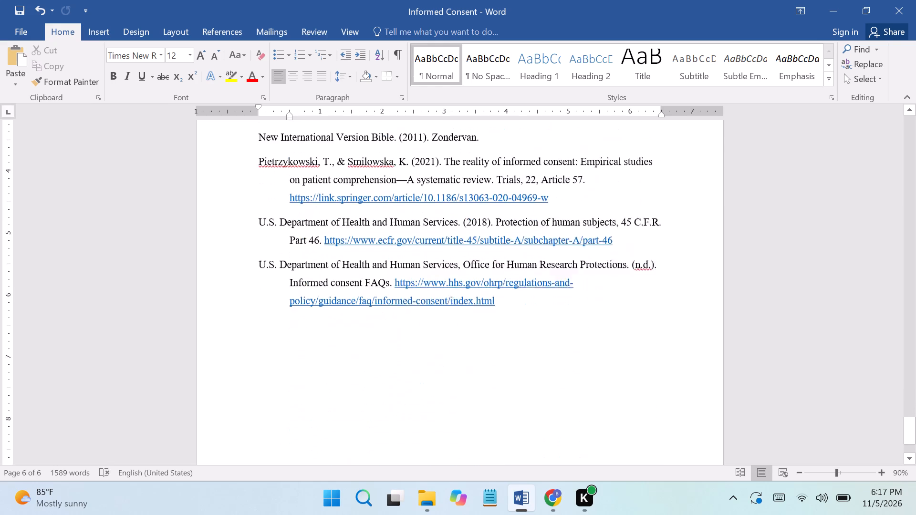
{"action": "scroll", "coordinate": [542, 302], "scroll_direction": "down", "scroll_amount": 9}
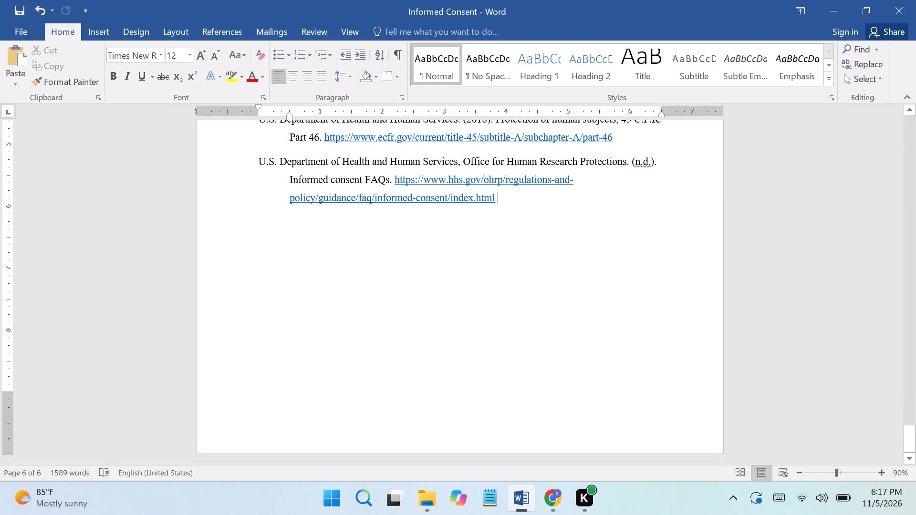
{"action": "scroll", "coordinate": [541, 306], "scroll_direction": "up", "scroll_amount": 11}
{"action": "left_click", "coordinate": [545, 278]}
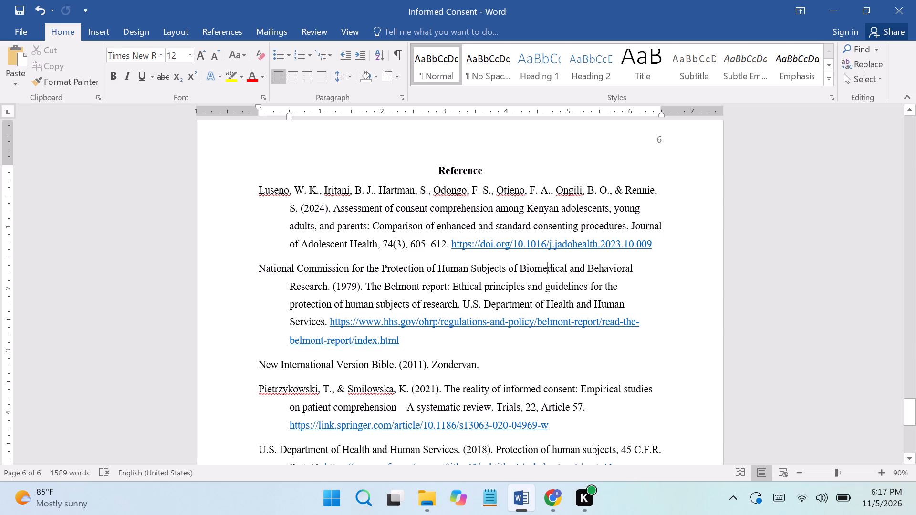
{"action": "scroll", "coordinate": [565, 232], "scroll_direction": "down", "scroll_amount": 2}
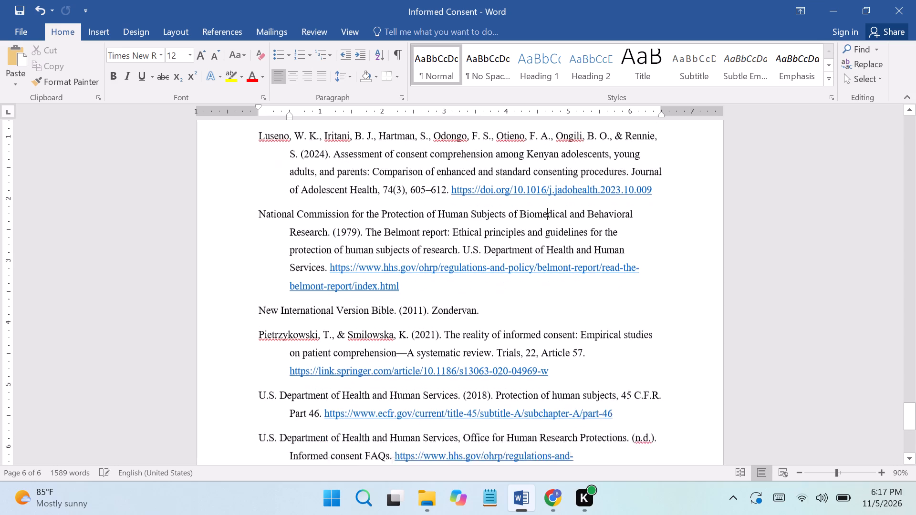
{"action": "scroll", "coordinate": [567, 238], "scroll_direction": "down", "scroll_amount": 2}
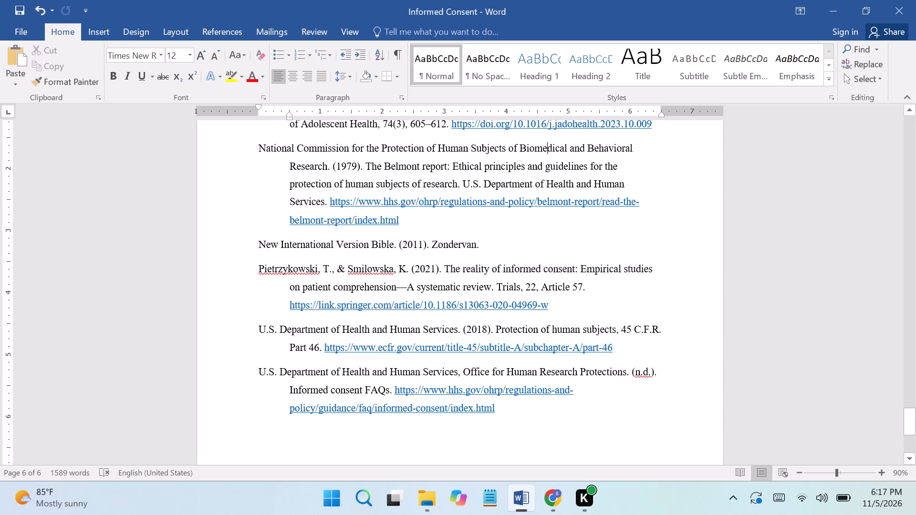
{"action": "scroll", "coordinate": [575, 237], "scroll_direction": "down", "scroll_amount": 8}
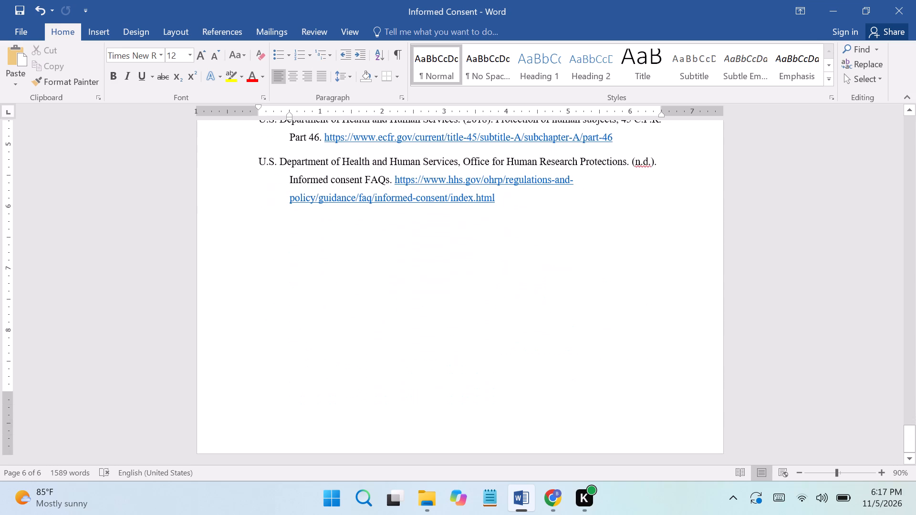
{"action": "left_click", "coordinate": [544, 237]}
{"action": "scroll", "coordinate": [563, 247], "scroll_direction": "up", "scroll_amount": 8}
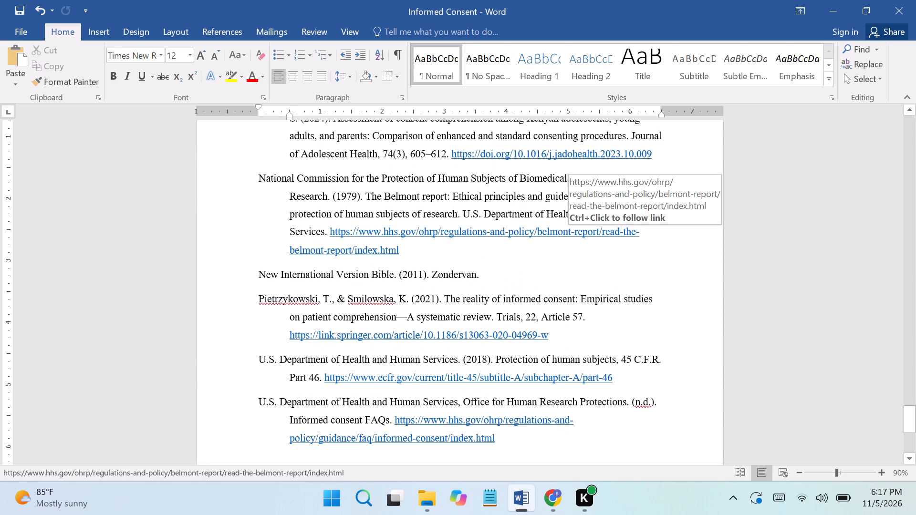
{"action": "scroll", "coordinate": [562, 237], "scroll_direction": "up", "scroll_amount": 3}
{"action": "left_click", "coordinate": [537, 283]}
{"action": "scroll", "coordinate": [541, 279], "scroll_direction": "up", "scroll_amount": 3}
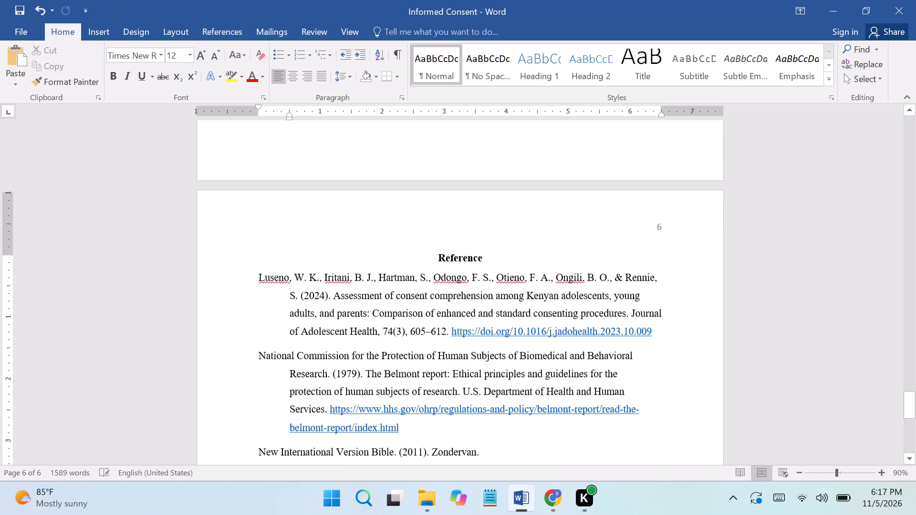
Review the body text backwards from the Conclusion to the informed consent purpose section on page 3.
{"action": "scroll", "coordinate": [541, 276], "scroll_direction": "up", "scroll_amount": 13}
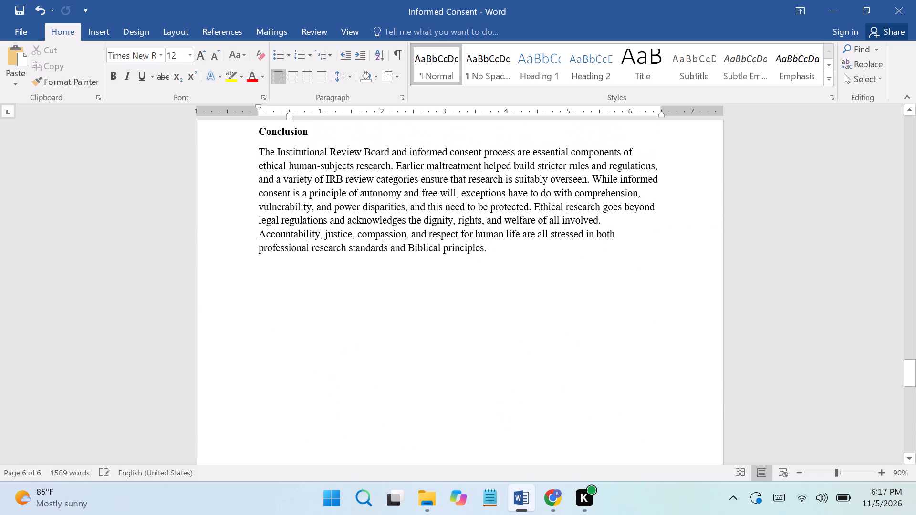
{"action": "left_click", "coordinate": [480, 214]}
{"action": "scroll", "coordinate": [376, 212], "scroll_direction": "up", "scroll_amount": 4}
{"action": "scroll", "coordinate": [445, 260], "scroll_direction": "up", "scroll_amount": 4}
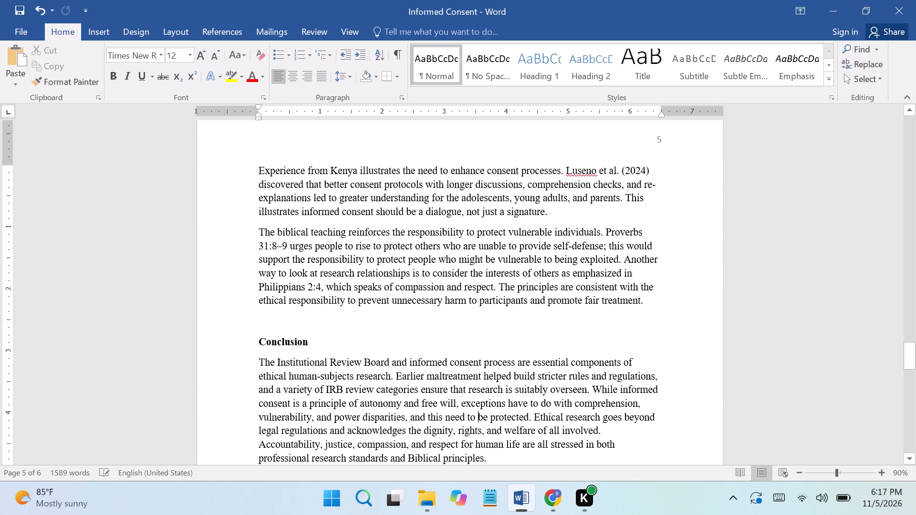
{"action": "scroll", "coordinate": [447, 252], "scroll_direction": "up", "scroll_amount": 9}
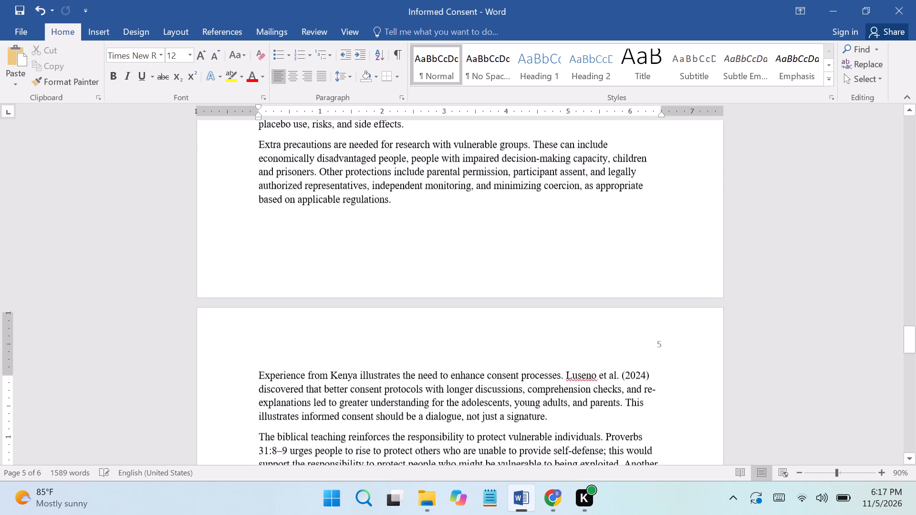
{"action": "scroll", "coordinate": [451, 257], "scroll_direction": "up", "scroll_amount": 16}
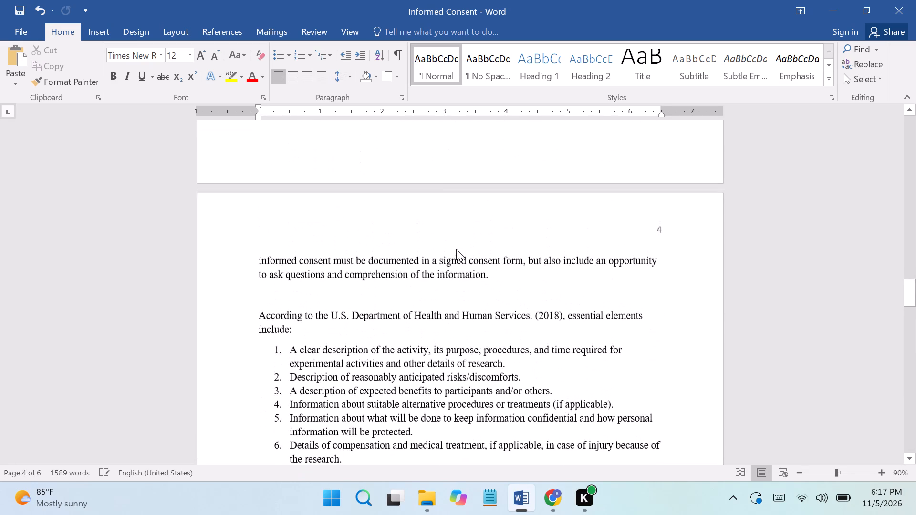
{"action": "scroll", "coordinate": [457, 249], "scroll_direction": "up", "scroll_amount": 7}
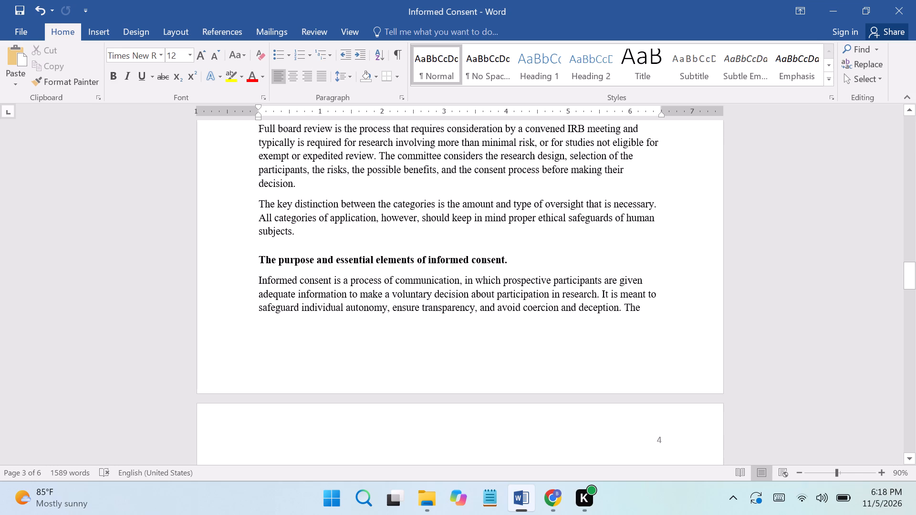
{"action": "scroll", "coordinate": [533, 313], "scroll_direction": "up", "scroll_amount": 1}
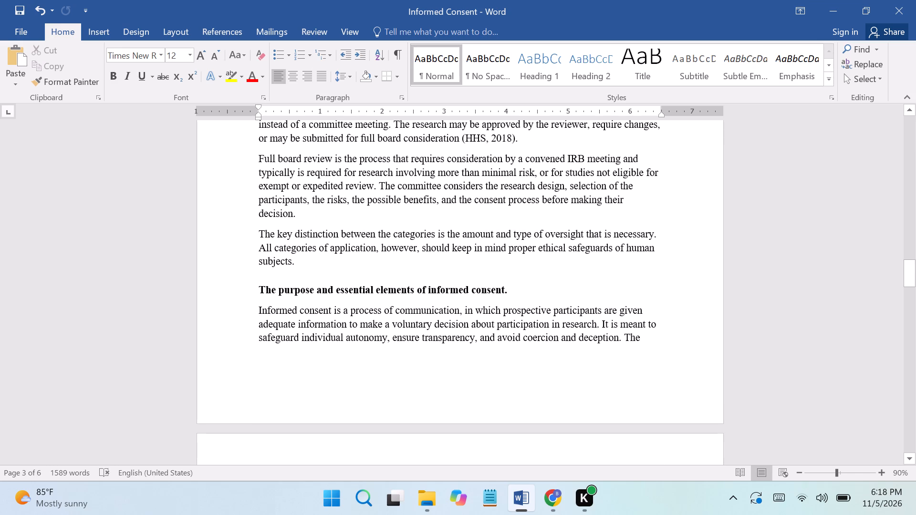
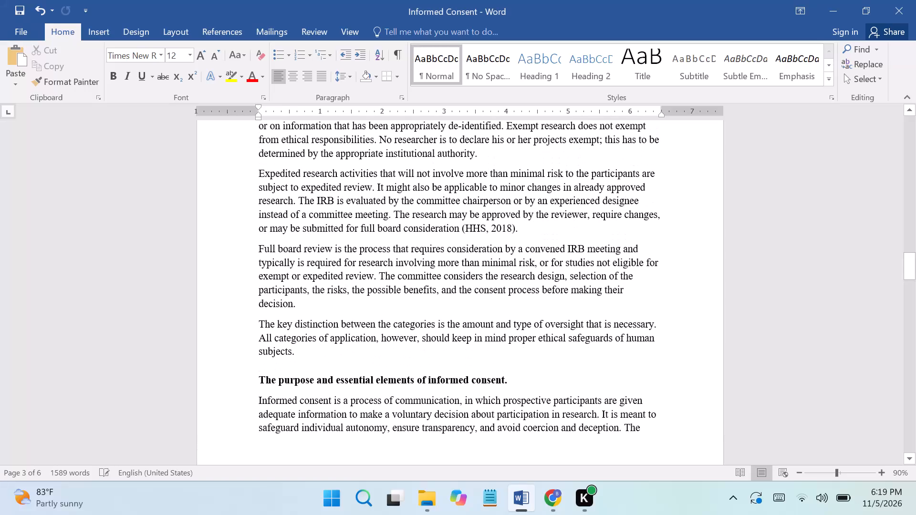
Review the text backwards from the IRB review categories on page 3 to the start of page 2.
{"action": "left_click", "coordinate": [502, 333]}
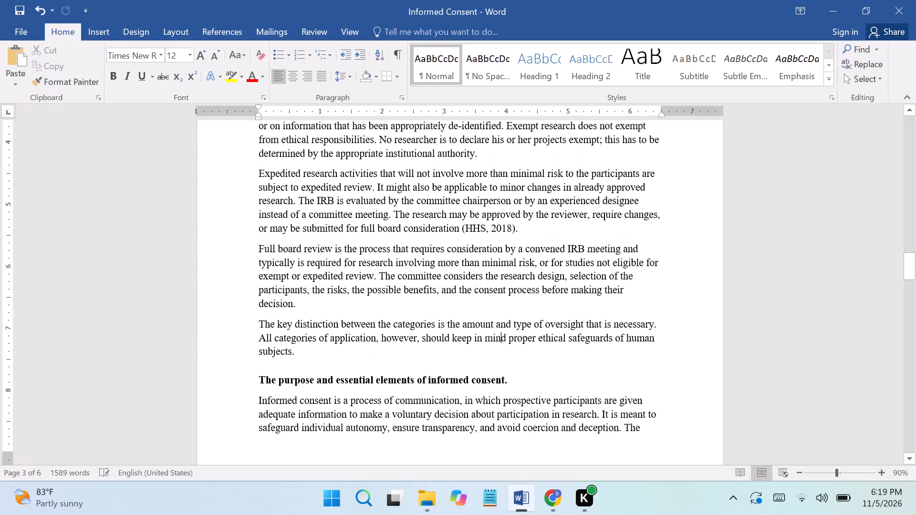
{"action": "scroll", "coordinate": [504, 332], "scroll_direction": "up", "scroll_amount": 4}
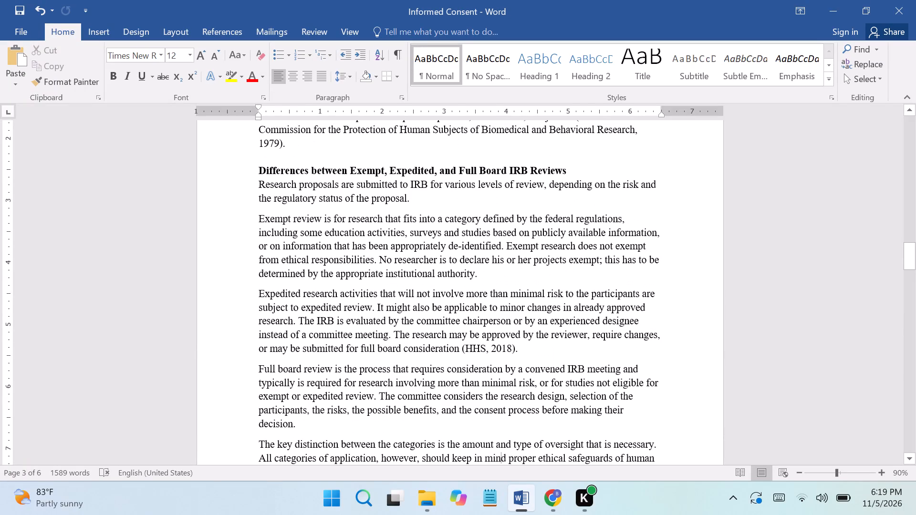
{"action": "scroll", "coordinate": [506, 325], "scroll_direction": "up", "scroll_amount": 17}
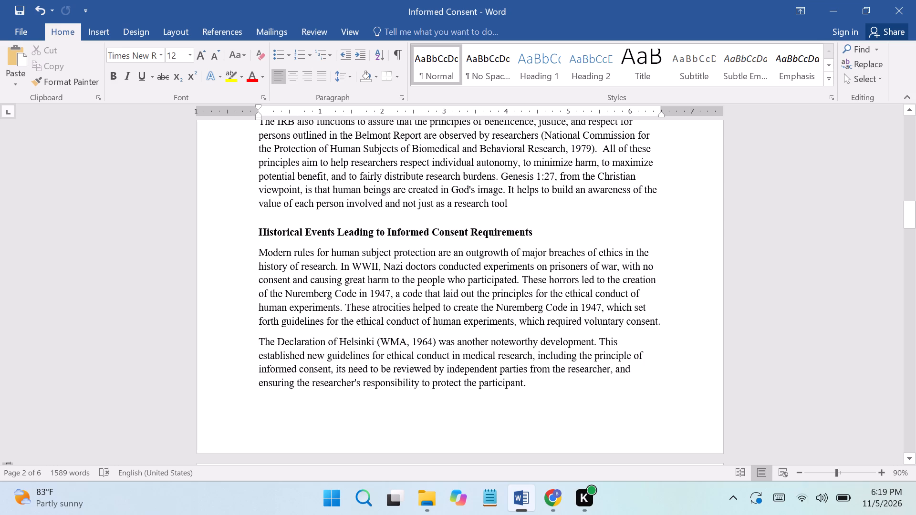
{"action": "scroll", "coordinate": [534, 316], "scroll_direction": "up", "scroll_amount": 3}
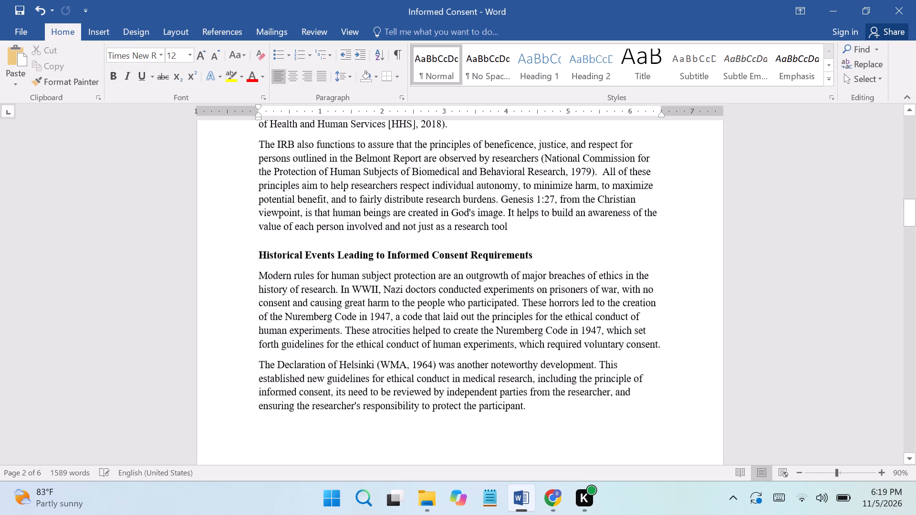
{"action": "scroll", "coordinate": [534, 313], "scroll_direction": "up", "scroll_amount": 18}
{"action": "scroll", "coordinate": [504, 295], "scroll_direction": "up", "scroll_amount": 6}
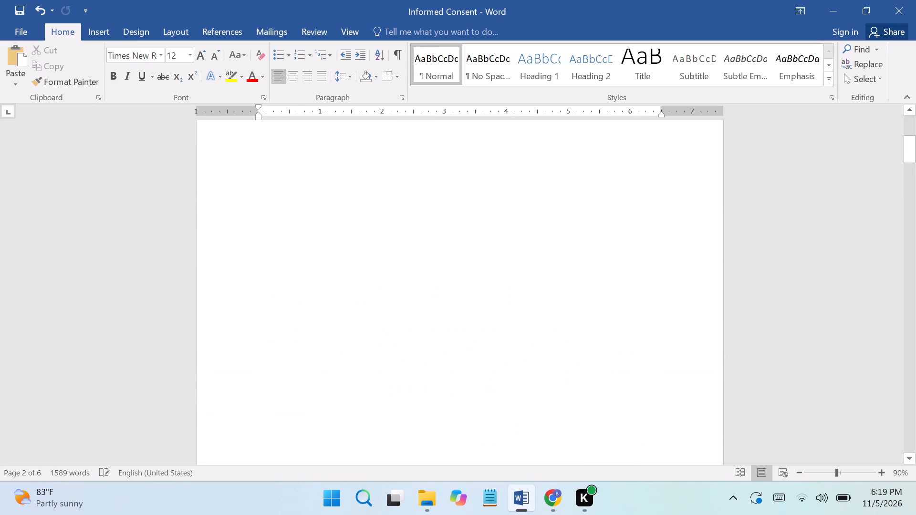
{"action": "scroll", "coordinate": [512, 287], "scroll_direction": "up", "scroll_amount": 18}
Review the Informed Consent document from the Introduction on page 2 through the Conclusion to the Reference list.
{"action": "scroll", "coordinate": [519, 293], "scroll_direction": "down", "scroll_amount": 10}
{"action": "scroll", "coordinate": [520, 301], "scroll_direction": "down", "scroll_amount": 13}
{"action": "left_click", "coordinate": [458, 298]}
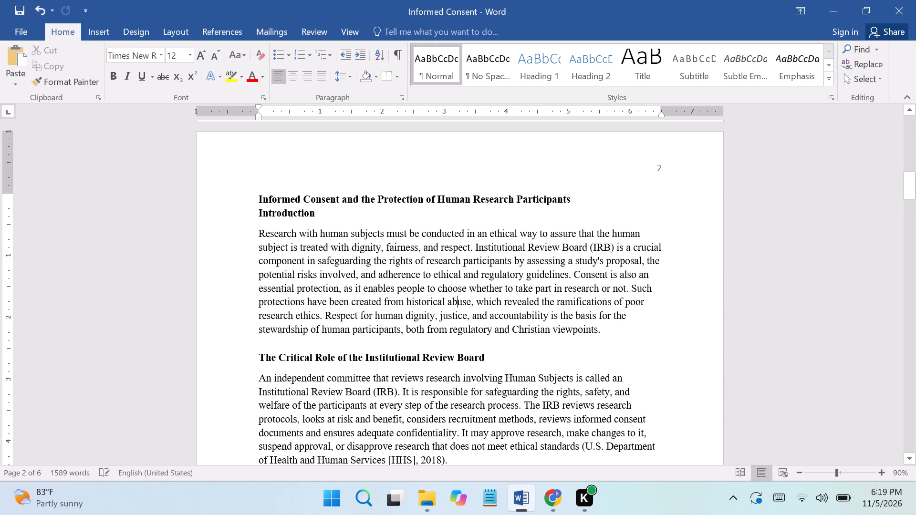
{"action": "scroll", "coordinate": [601, 325], "scroll_direction": "down", "scroll_amount": 5}
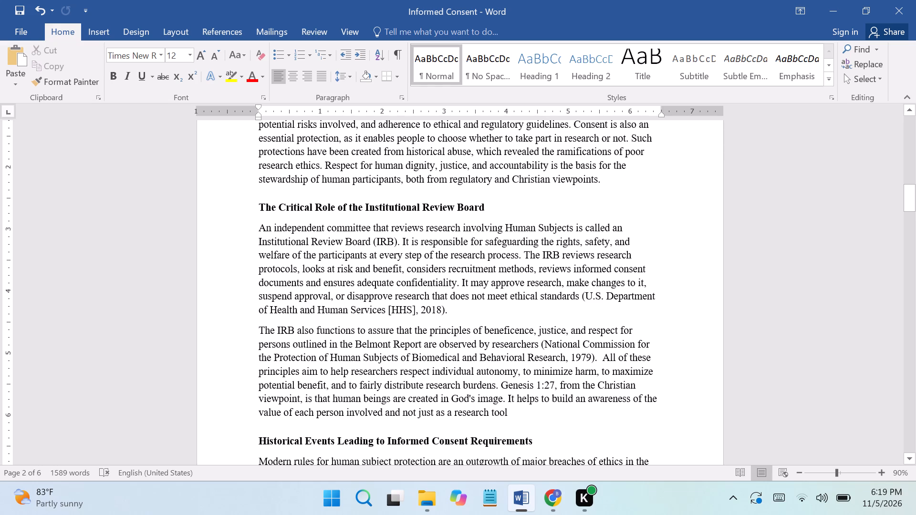
{"action": "scroll", "coordinate": [603, 338], "scroll_direction": "down", "scroll_amount": 15}
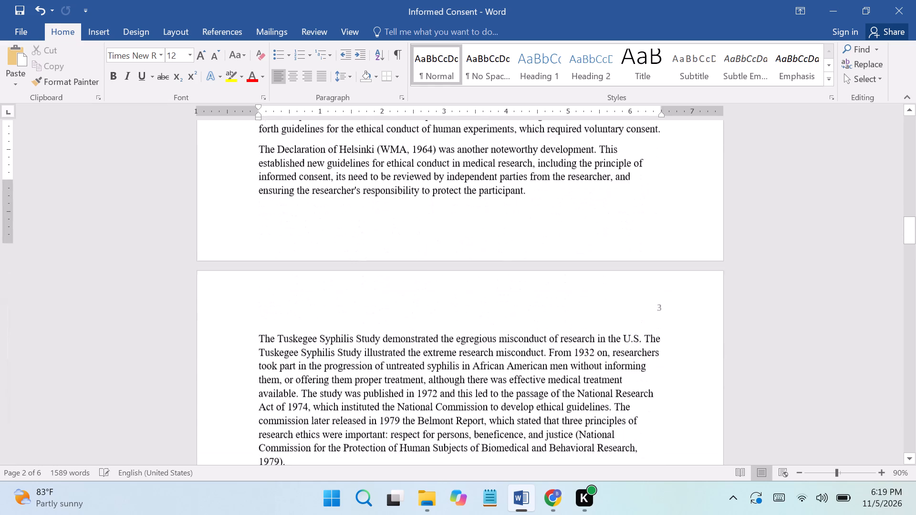
{"action": "scroll", "coordinate": [630, 323], "scroll_direction": "down", "scroll_amount": 12}
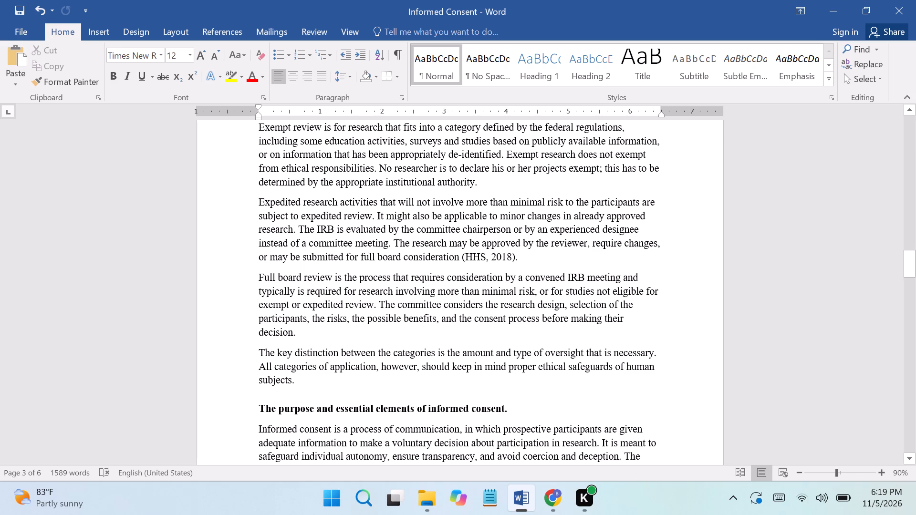
{"action": "scroll", "coordinate": [555, 324], "scroll_direction": "down", "scroll_amount": 4}
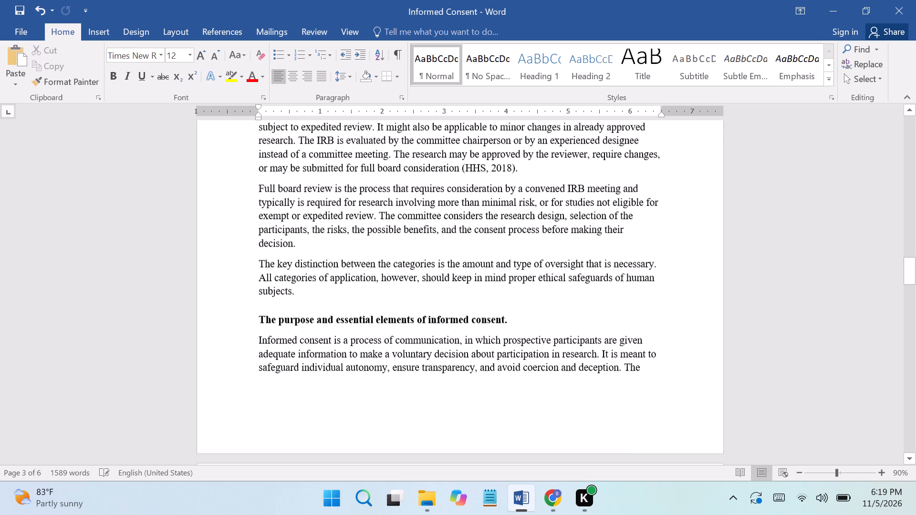
{"action": "scroll", "coordinate": [536, 317], "scroll_direction": "down", "scroll_amount": 4}
{"action": "left_click", "coordinate": [440, 210]}
{"action": "scroll", "coordinate": [477, 348], "scroll_direction": "down", "scroll_amount": 9}
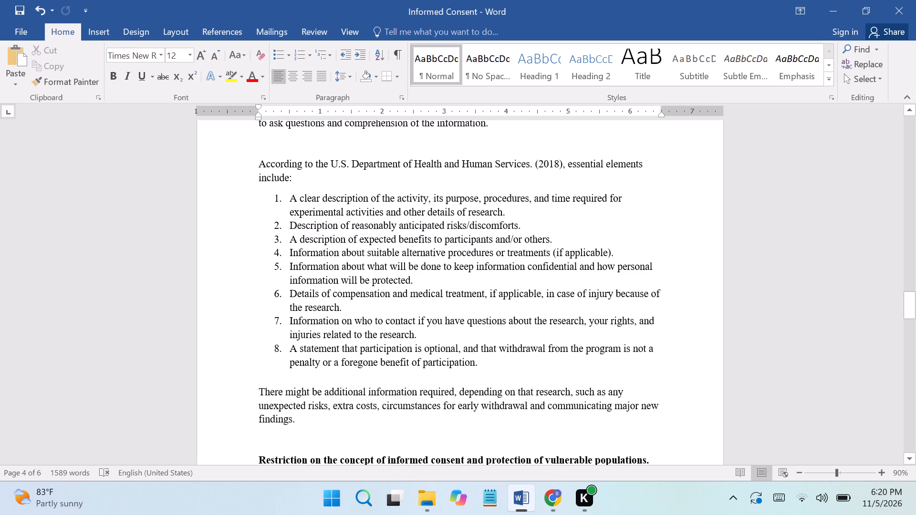
{"action": "scroll", "coordinate": [498, 338], "scroll_direction": "down", "scroll_amount": 9}
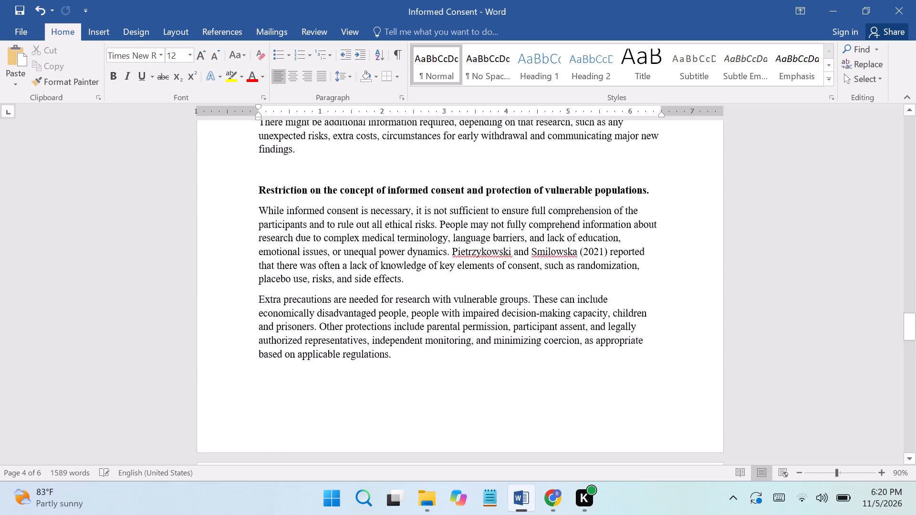
{"action": "scroll", "coordinate": [489, 337], "scroll_direction": "down", "scroll_amount": 4}
{"action": "scroll", "coordinate": [489, 340], "scroll_direction": "up", "scroll_amount": 1}
{"action": "scroll", "coordinate": [489, 341], "scroll_direction": "down", "scroll_amount": 8}
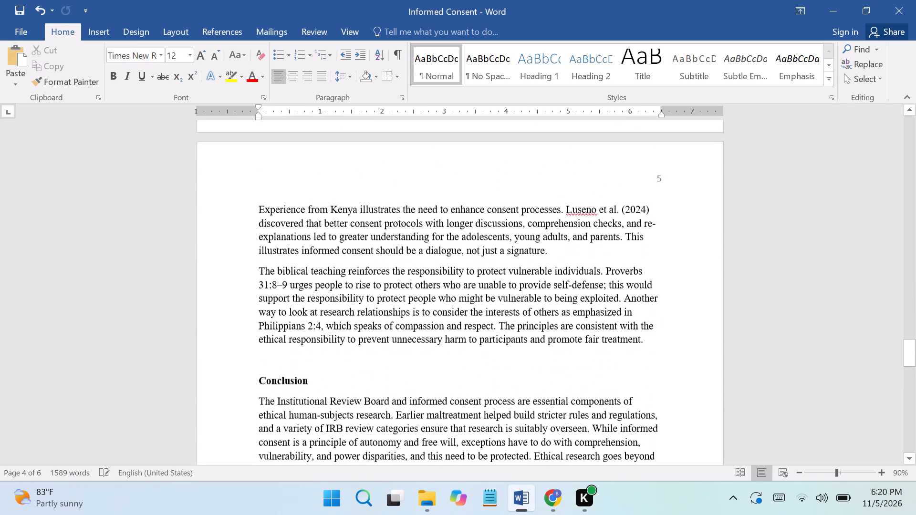
{"action": "scroll", "coordinate": [489, 343], "scroll_direction": "down", "scroll_amount": 14}
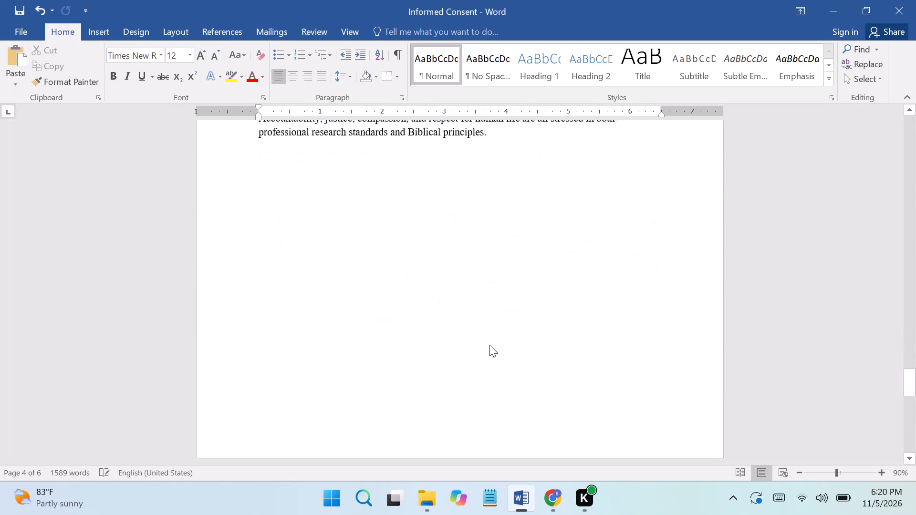
{"action": "scroll", "coordinate": [489, 345], "scroll_direction": "down", "scroll_amount": 13}
Insert a blank line below the Reference heading on page 6, using a line break.
{"action": "scroll", "coordinate": [490, 345], "scroll_direction": "up", "scroll_amount": 4}
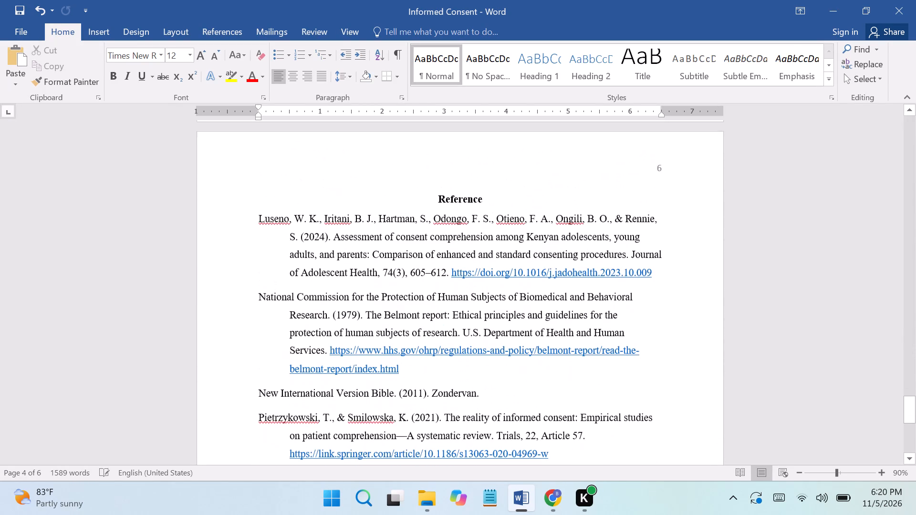
{"action": "left_click", "coordinate": [507, 199]}
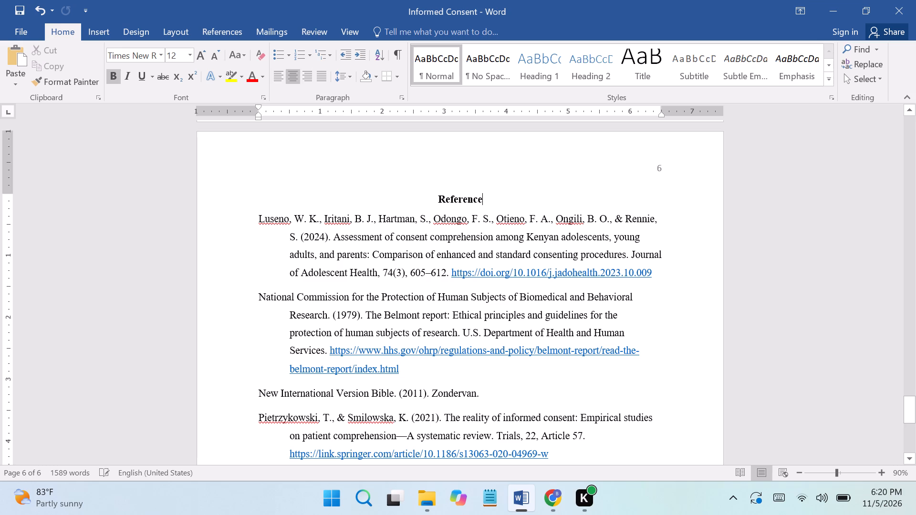
{"action": "key", "text": "shift+Return"}
Check the remaining entries at the end of the Reference list and save the document.
{"action": "scroll", "coordinate": [491, 232], "scroll_direction": "down", "scroll_amount": 2}
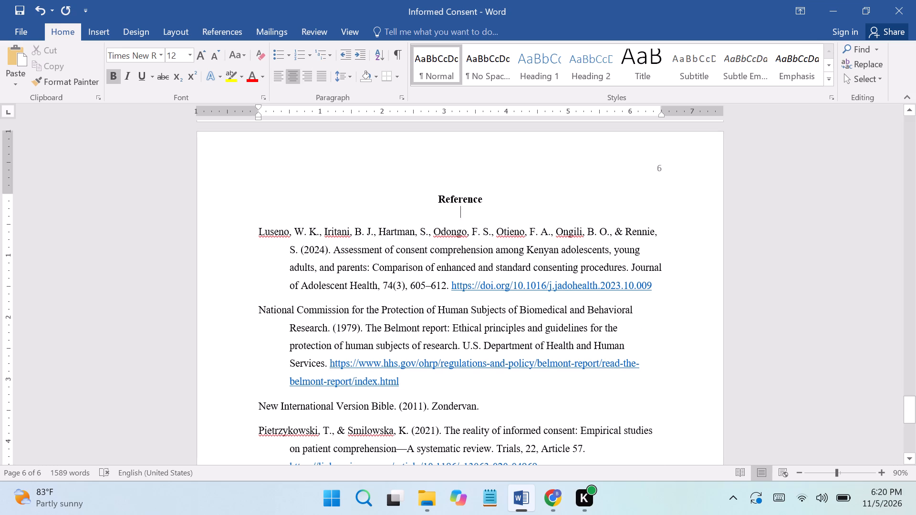
{"action": "scroll", "coordinate": [491, 232], "scroll_direction": "down", "scroll_amount": 2}
{"action": "scroll", "coordinate": [452, 256], "scroll_direction": "down", "scroll_amount": 17}
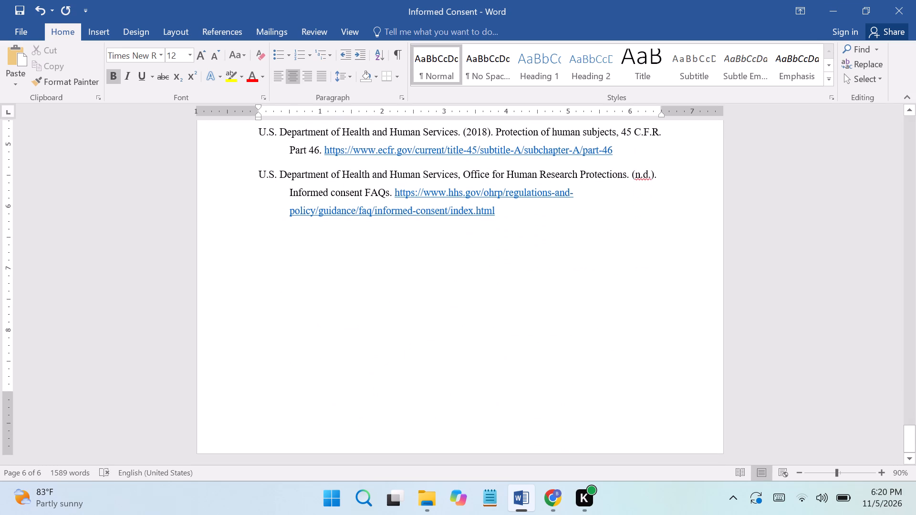
{"action": "left_click", "coordinate": [413, 303]}
{"action": "left_click", "coordinate": [14, 10]}
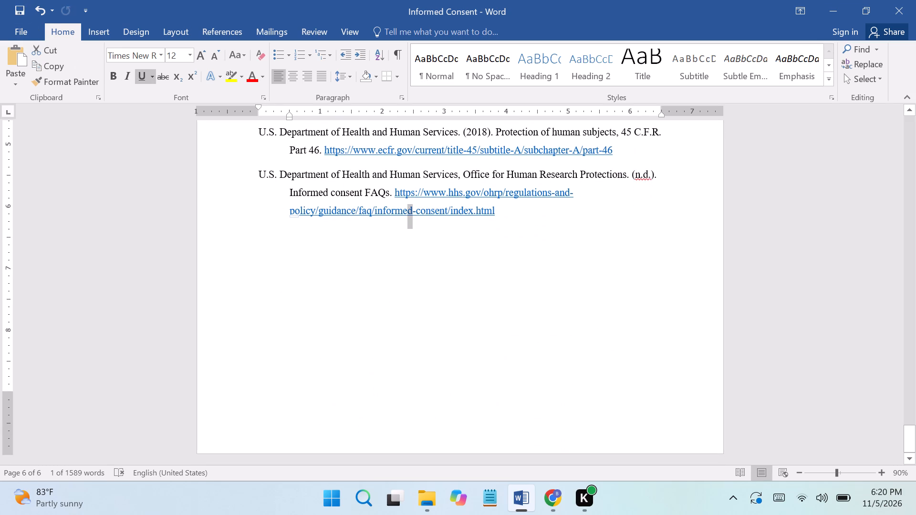
{"action": "left_click", "coordinate": [496, 326]}
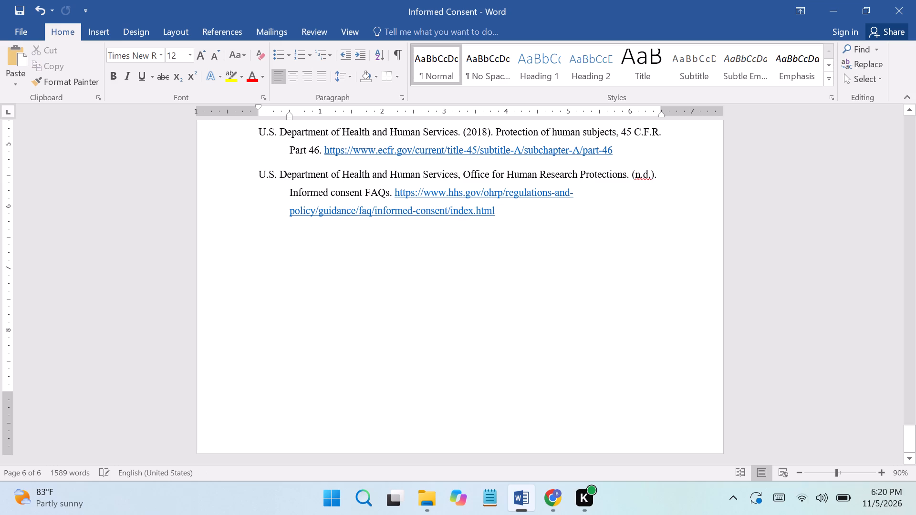
{"action": "left_click", "coordinate": [13, 9]}
Review the document backwards from the Reference list to the Introduction on page 2, checking the spacing and section layout.
{"action": "scroll", "coordinate": [444, 295], "scroll_direction": "down", "scroll_amount": 3}
{"action": "scroll", "coordinate": [442, 295], "scroll_direction": "up", "scroll_amount": 14}
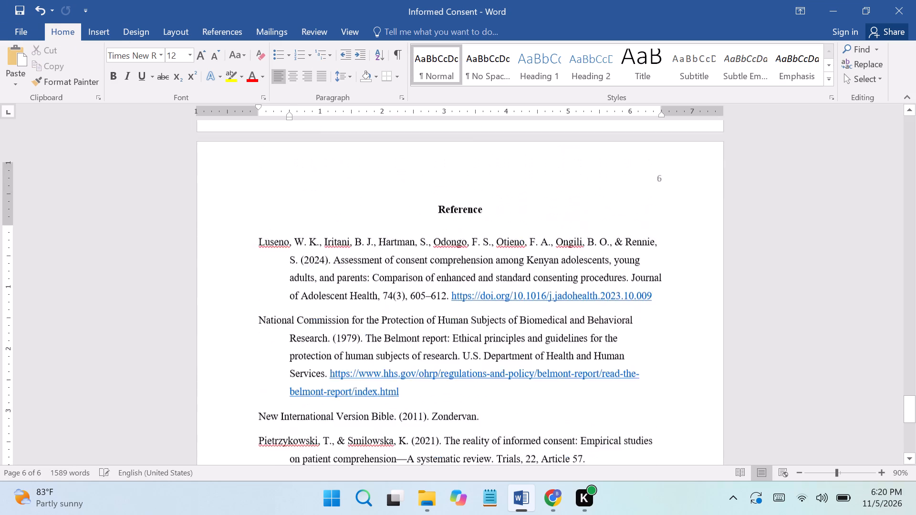
{"action": "scroll", "coordinate": [442, 288], "scroll_direction": "up", "scroll_amount": 20}
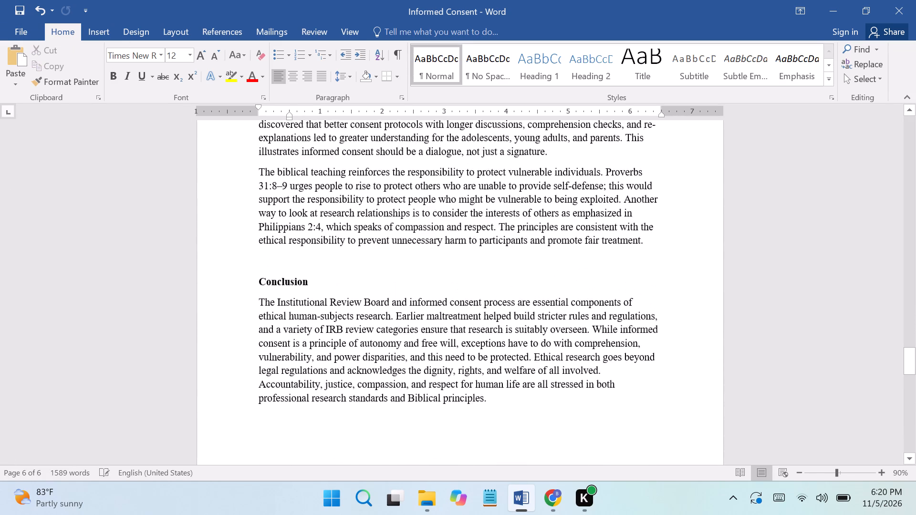
{"action": "scroll", "coordinate": [440, 288], "scroll_direction": "up", "scroll_amount": 19}
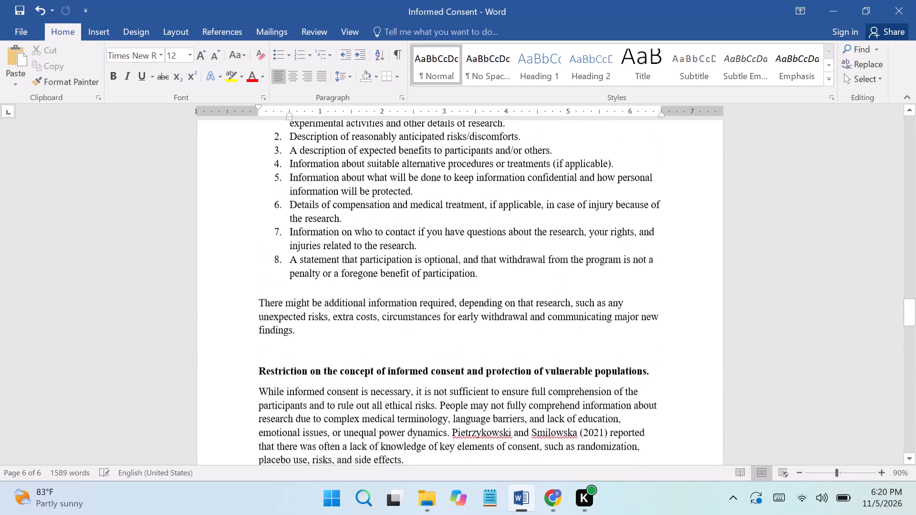
{"action": "scroll", "coordinate": [437, 282], "scroll_direction": "down", "scroll_amount": 3}
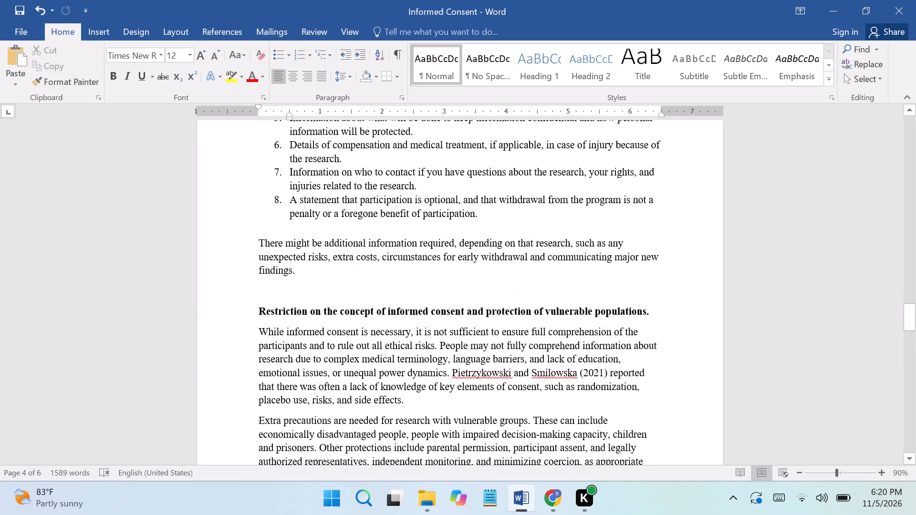
{"action": "scroll", "coordinate": [436, 283], "scroll_direction": "up", "scroll_amount": 12}
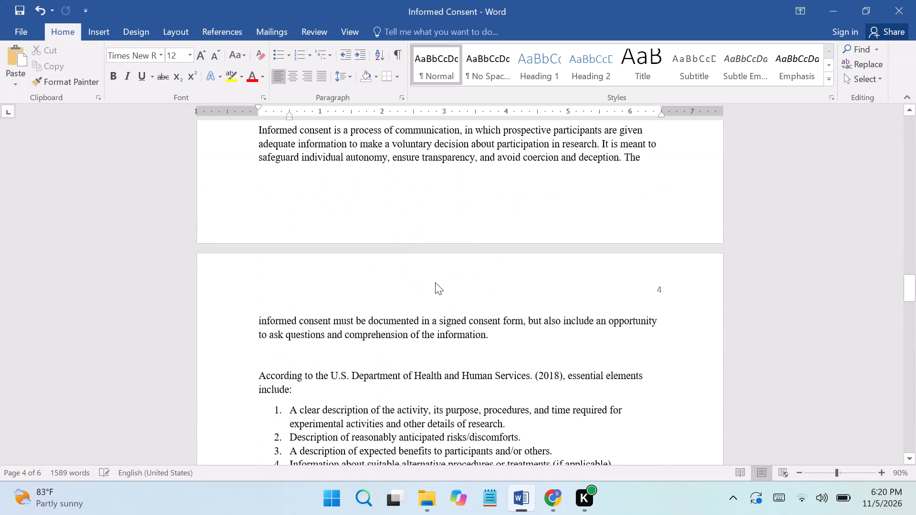
{"action": "scroll", "coordinate": [435, 282], "scroll_direction": "up", "scroll_amount": 9}
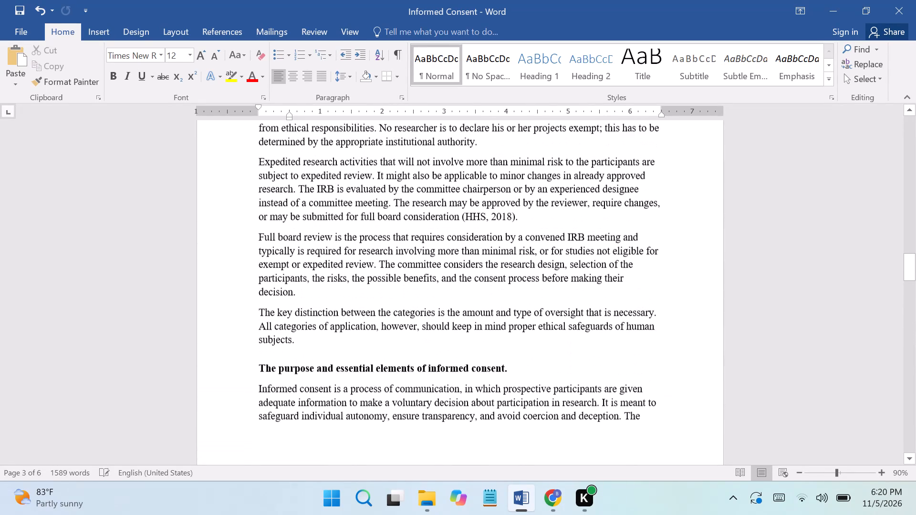
{"action": "scroll", "coordinate": [435, 282], "scroll_direction": "up", "scroll_amount": 12}
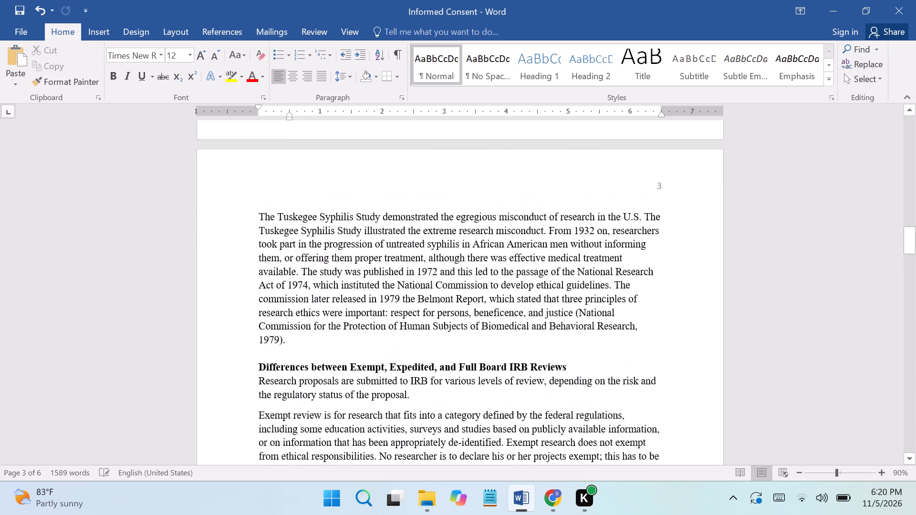
{"action": "scroll", "coordinate": [435, 282], "scroll_direction": "up", "scroll_amount": 7}
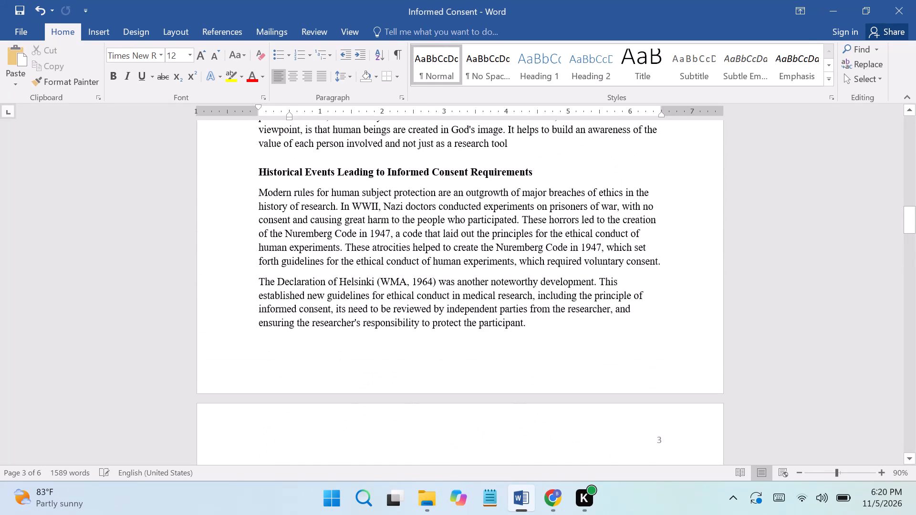
{"action": "scroll", "coordinate": [435, 282], "scroll_direction": "up", "scroll_amount": 10}
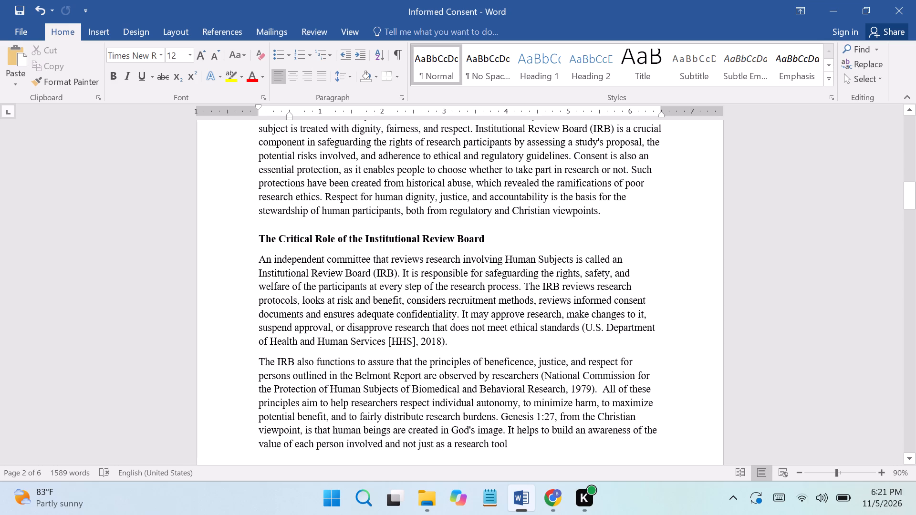
Review the document from The Critical Role of the Institutional Review Board on page 2 through the Conclusion on page 5.
{"action": "scroll", "coordinate": [352, 271], "scroll_direction": "down", "scroll_amount": 3}
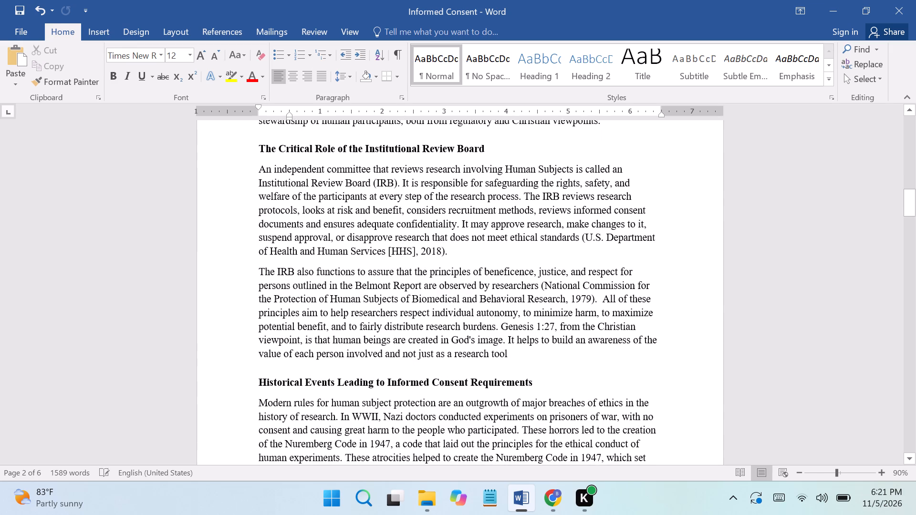
{"action": "scroll", "coordinate": [414, 293], "scroll_direction": "down", "scroll_amount": 19}
{"action": "scroll", "coordinate": [416, 324], "scroll_direction": "down", "scroll_amount": 4}
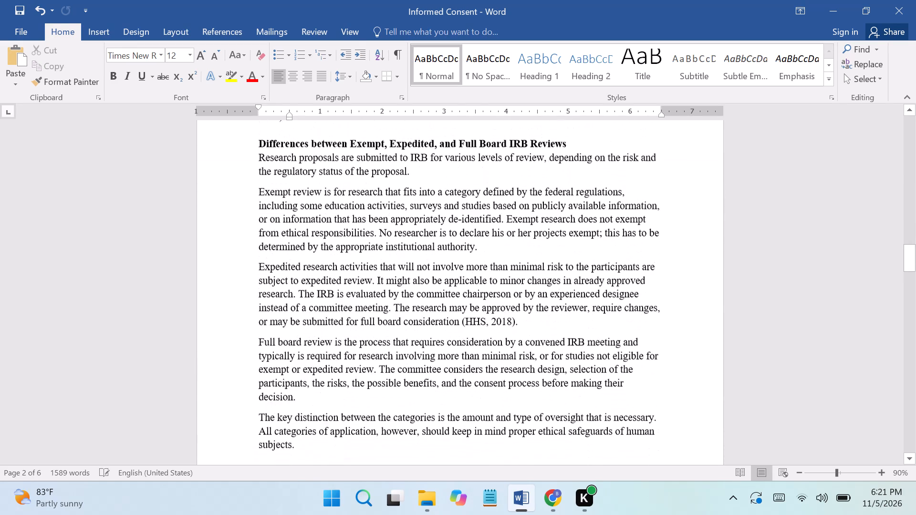
{"action": "scroll", "coordinate": [414, 326], "scroll_direction": "down", "scroll_amount": 8}
{"action": "scroll", "coordinate": [415, 331], "scroll_direction": "up", "scroll_amount": 3}
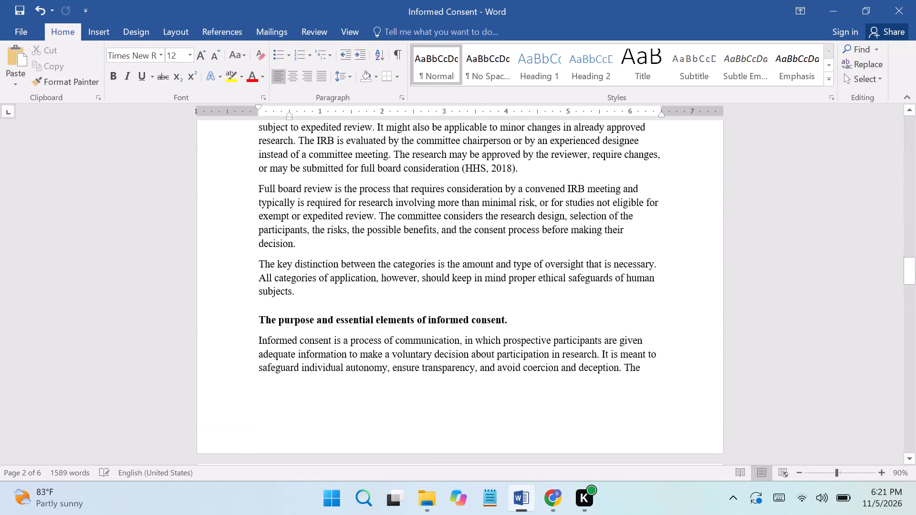
{"action": "scroll", "coordinate": [415, 331], "scroll_direction": "down", "scroll_amount": 9}
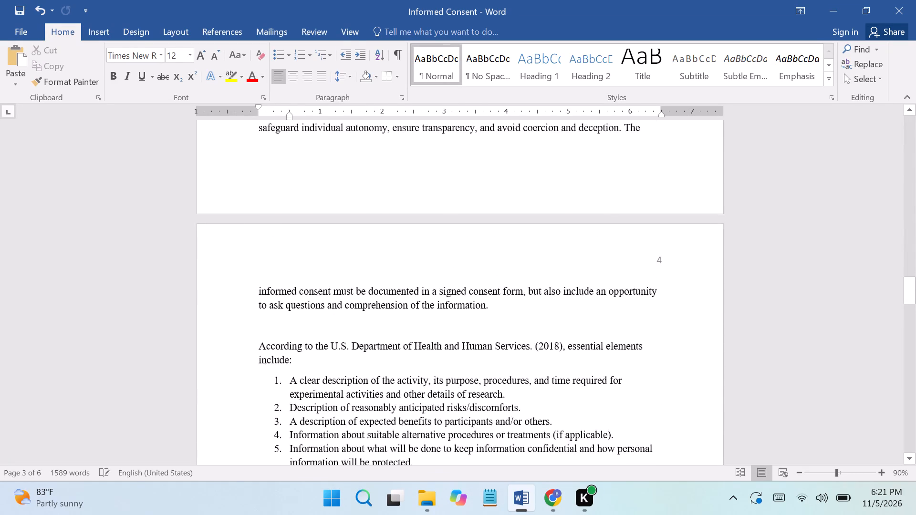
{"action": "scroll", "coordinate": [423, 337], "scroll_direction": "down", "scroll_amount": 20}
{"action": "scroll", "coordinate": [417, 338], "scroll_direction": "down", "scroll_amount": 10}
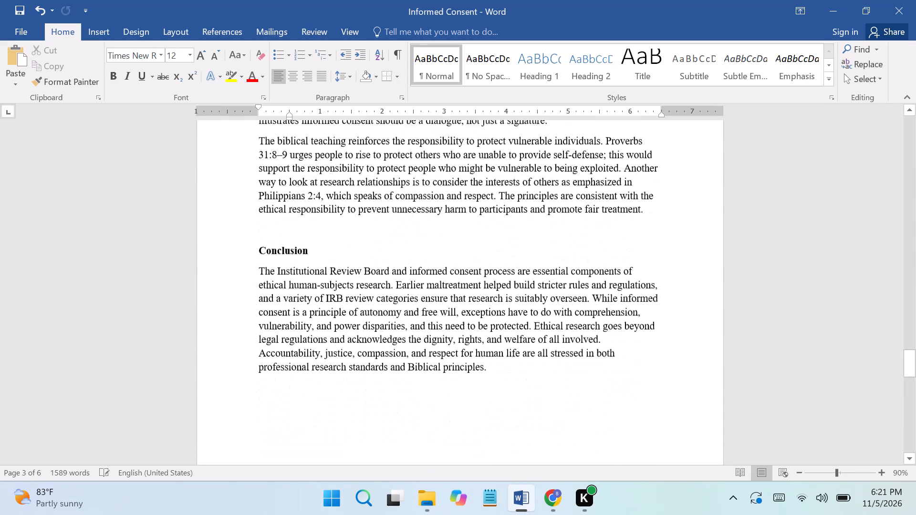
{"action": "scroll", "coordinate": [416, 335], "scroll_direction": "down", "scroll_amount": 3}
Ignore all spelling flags on the cited names Pietrzykowski and Smilowska in the vulnerable populations section on page 4.
{"action": "scroll", "coordinate": [420, 339], "scroll_direction": "up", "scroll_amount": 17}
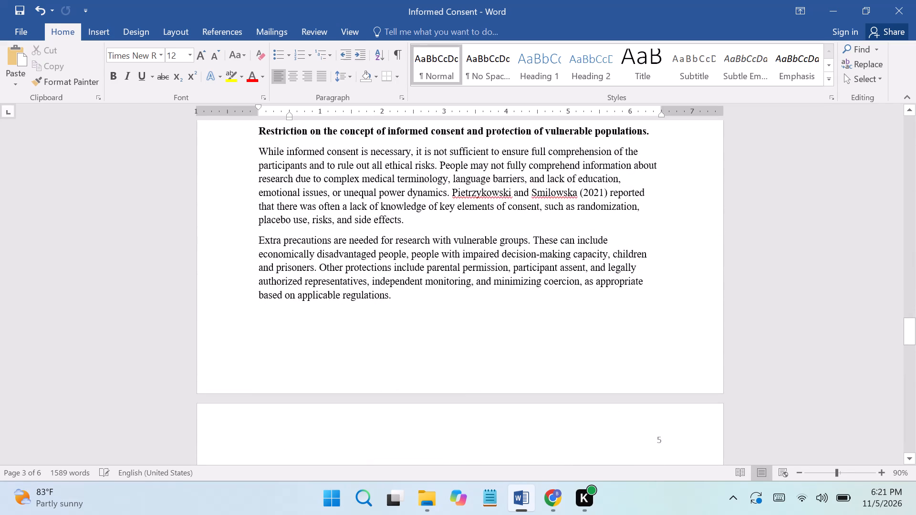
{"action": "left_click", "coordinate": [482, 191]}
{"action": "right_click", "coordinate": [482, 191]}
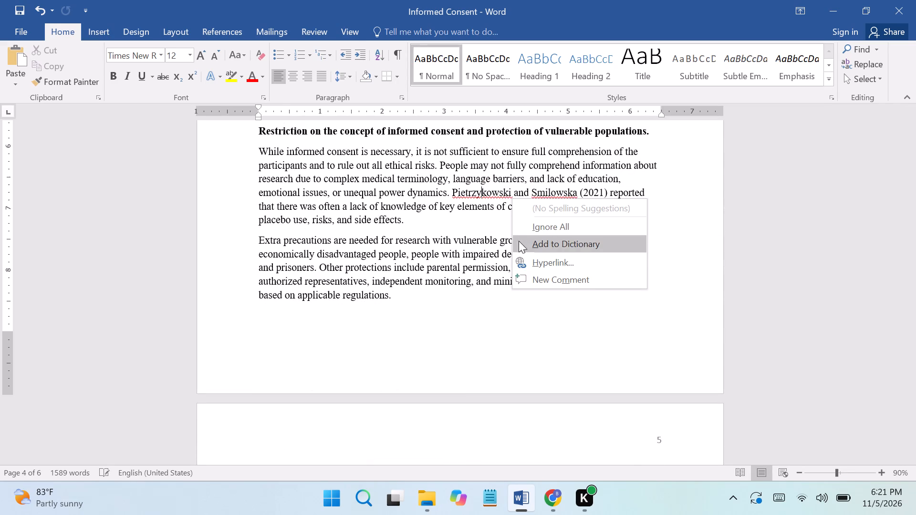
{"action": "left_click", "coordinate": [532, 228]}
{"action": "left_click", "coordinate": [552, 197]}
{"action": "right_click", "coordinate": [552, 197]}
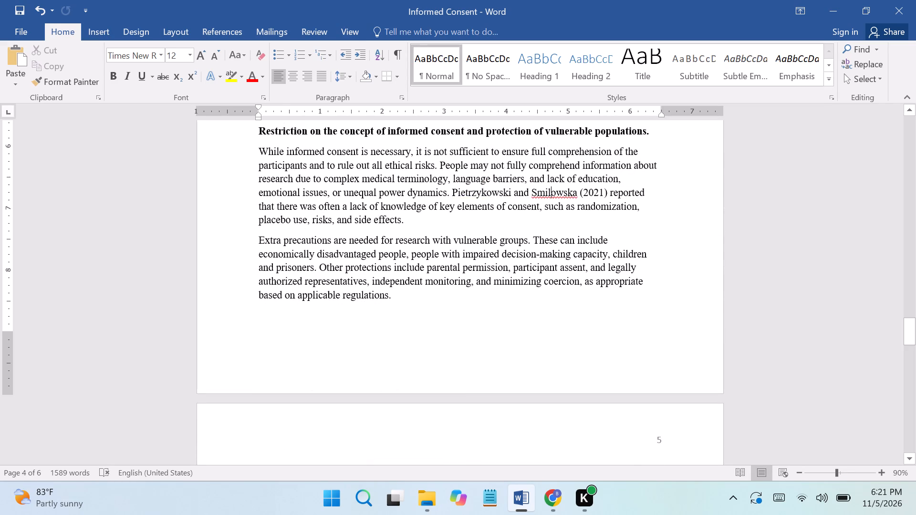
{"action": "left_click", "coordinate": [623, 231]}
{"action": "left_click", "coordinate": [602, 238]}
Ignore all spelling flags on "n.d." in the last entry of the Reference list on page 6.
{"action": "scroll", "coordinate": [435, 283], "scroll_direction": "down", "scroll_amount": 13}
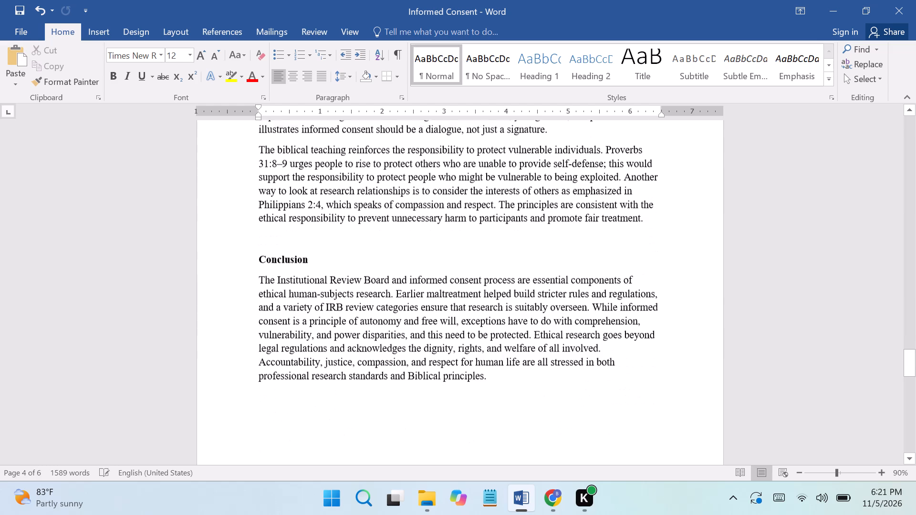
{"action": "left_click", "coordinate": [481, 194]}
{"action": "scroll", "coordinate": [452, 315], "scroll_direction": "down", "scroll_amount": 5}
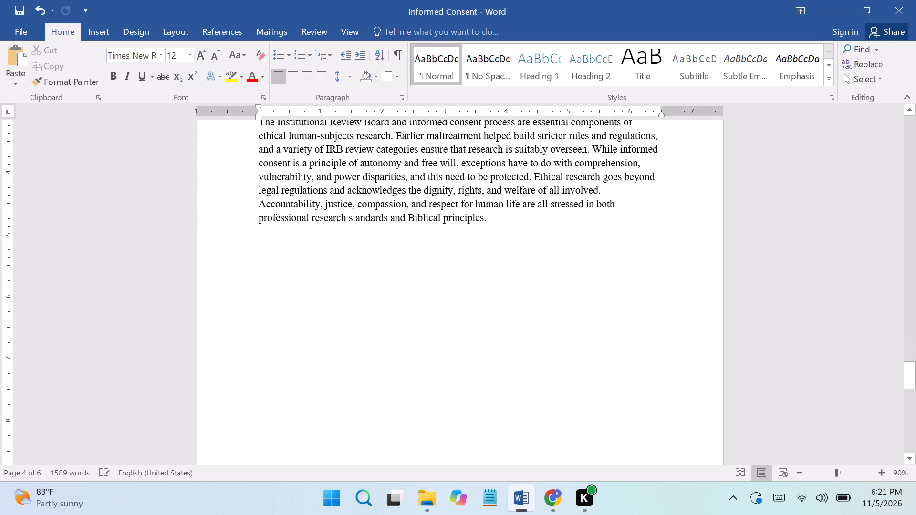
{"action": "scroll", "coordinate": [458, 301], "scroll_direction": "down", "scroll_amount": 5}
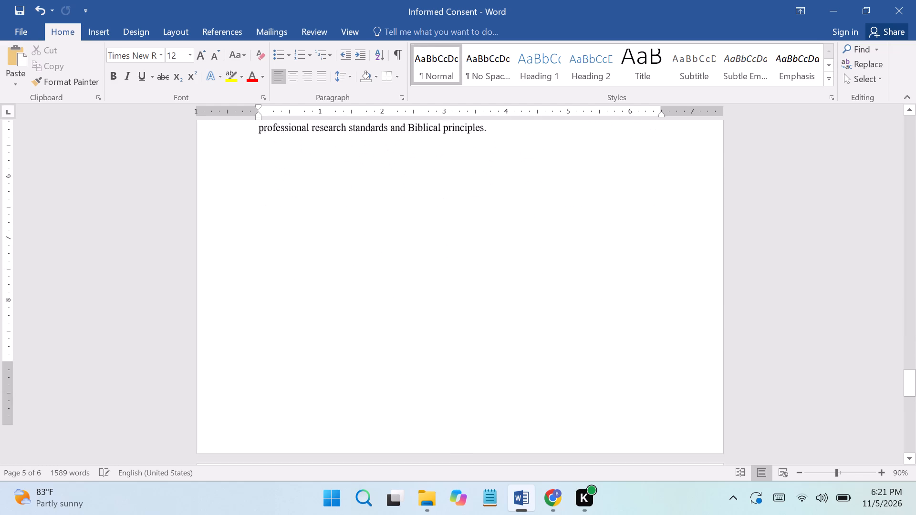
{"action": "scroll", "coordinate": [459, 303], "scroll_direction": "down", "scroll_amount": 10}
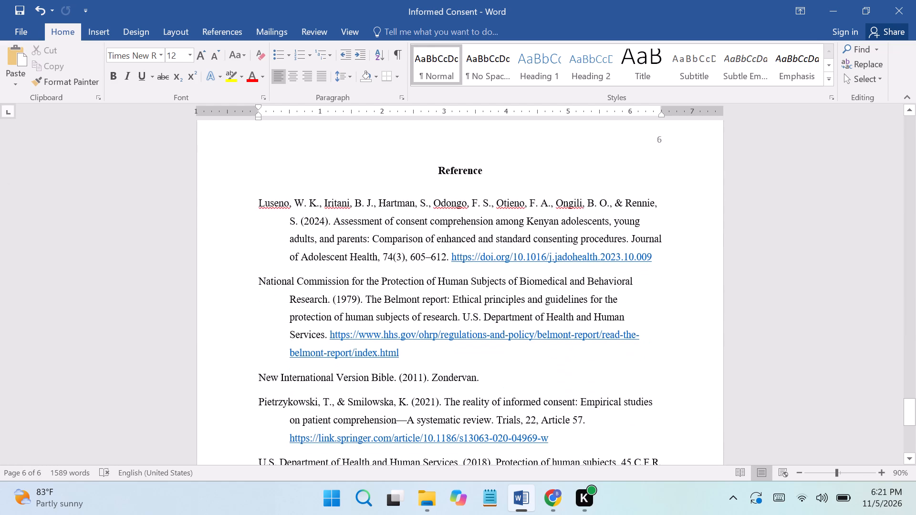
{"action": "left_click", "coordinate": [424, 292]}
{"action": "scroll", "coordinate": [483, 312], "scroll_direction": "down", "scroll_amount": 7}
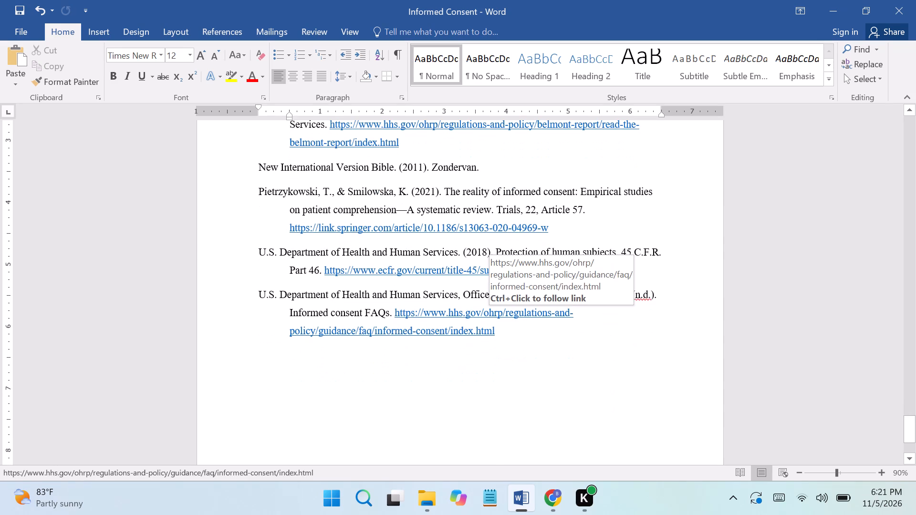
{"action": "left_click", "coordinate": [645, 296]}
{"action": "right_click", "coordinate": [645, 296]}
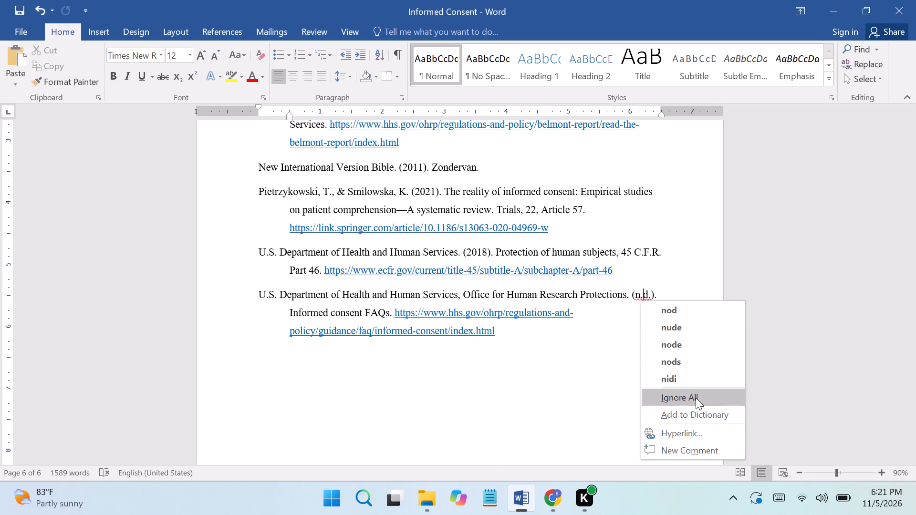
{"action": "left_click", "coordinate": [696, 397]}
{"action": "left_click", "coordinate": [627, 337]}
Ignore all spelling flags on the cited name Luseno in the first paragraph of page 5.
{"action": "scroll", "coordinate": [531, 356], "scroll_direction": "up", "scroll_amount": 5}
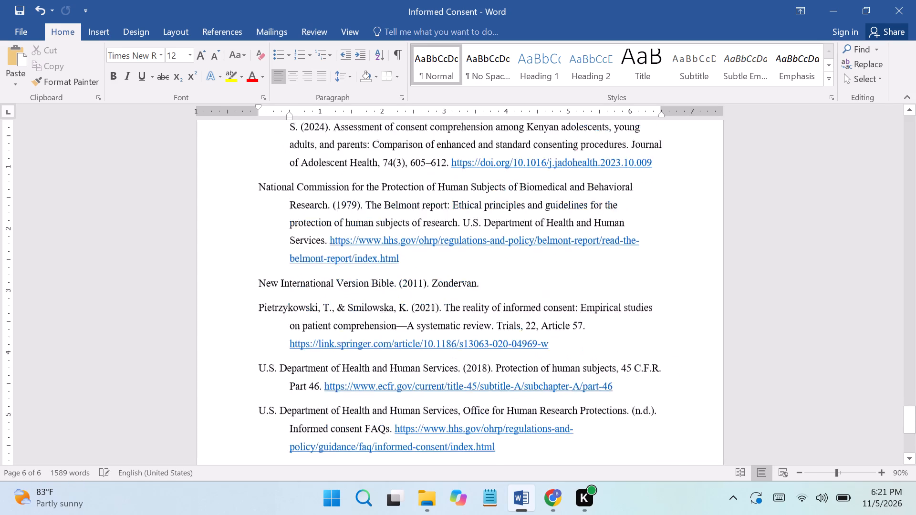
{"action": "scroll", "coordinate": [530, 353], "scroll_direction": "up", "scroll_amount": 9}
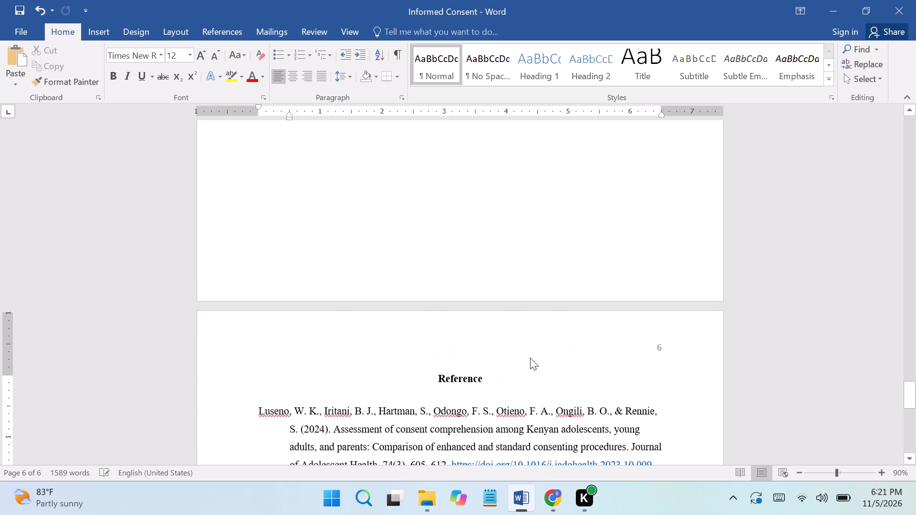
{"action": "scroll", "coordinate": [530, 358], "scroll_direction": "up", "scroll_amount": 17}
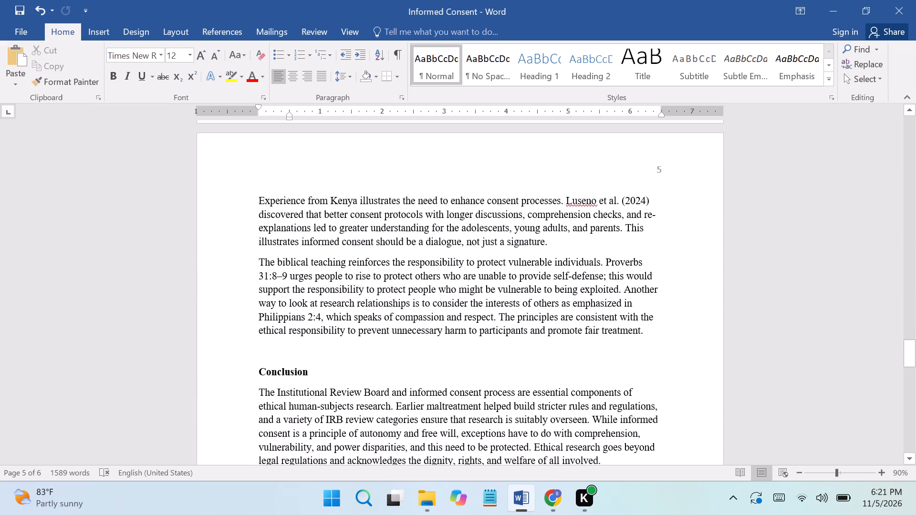
{"action": "scroll", "coordinate": [524, 352], "scroll_direction": "up", "scroll_amount": 10}
{"action": "scroll", "coordinate": [522, 351], "scroll_direction": "down", "scroll_amount": 6}
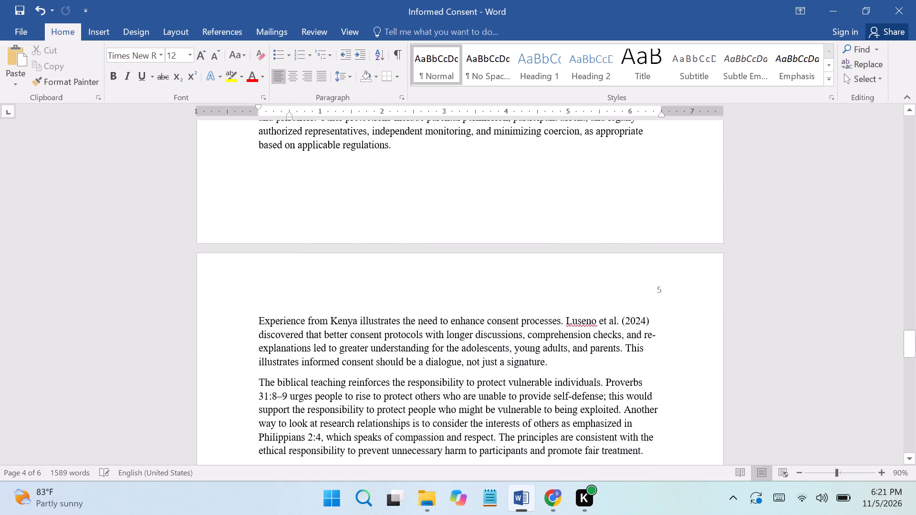
{"action": "left_click", "coordinate": [583, 318]}
{"action": "right_click", "coordinate": [584, 319]}
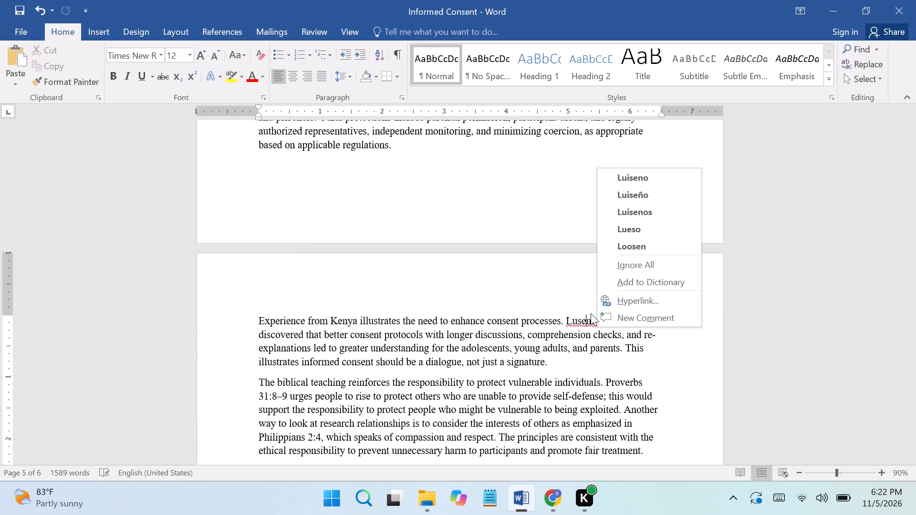
{"action": "left_click", "coordinate": [627, 264]}
Review the document backwards from page 5 to the title on page 1, checking for remaining spelling flags and layout issues.
{"action": "scroll", "coordinate": [474, 309], "scroll_direction": "up", "scroll_amount": 6}
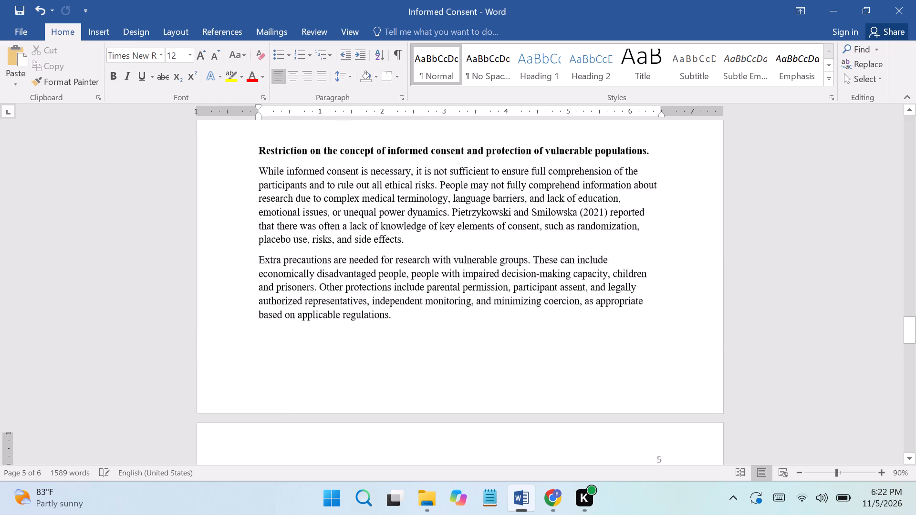
{"action": "scroll", "coordinate": [473, 311], "scroll_direction": "up", "scroll_amount": 13}
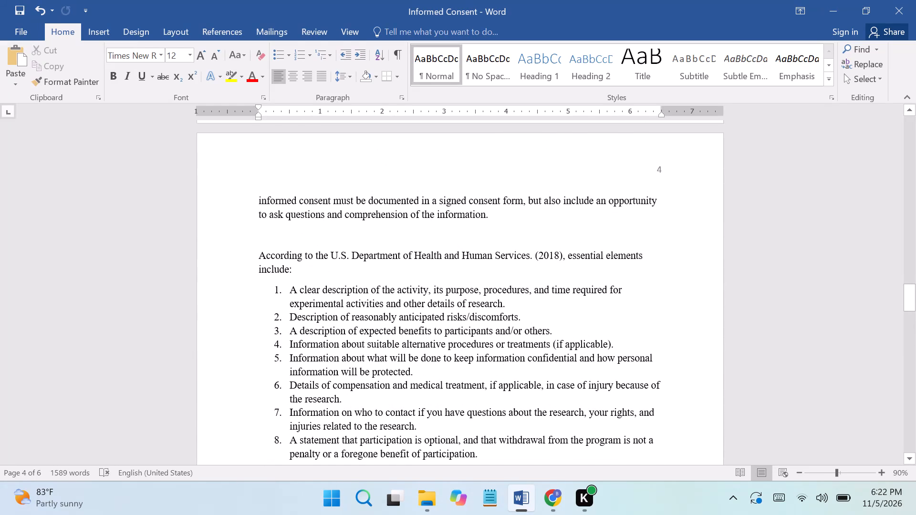
{"action": "scroll", "coordinate": [485, 319], "scroll_direction": "up", "scroll_amount": 17}
{"action": "scroll", "coordinate": [482, 323], "scroll_direction": "up", "scroll_amount": 14}
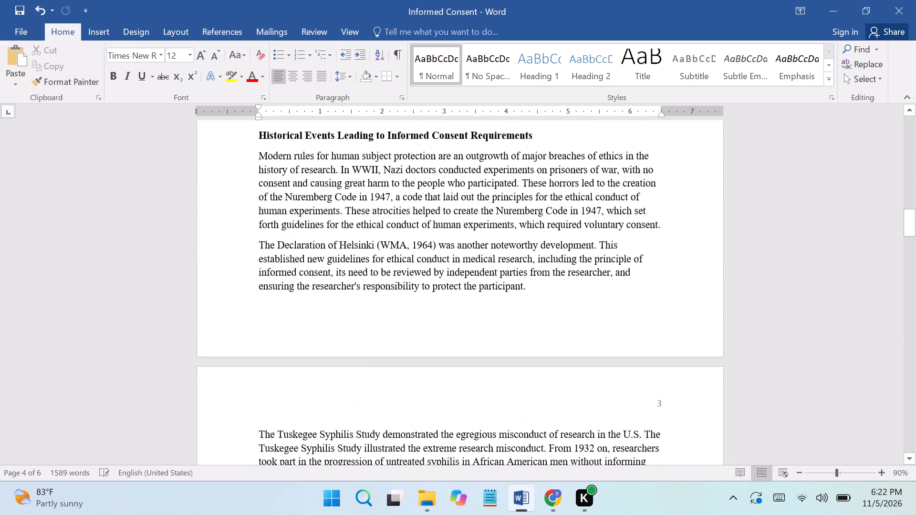
{"action": "scroll", "coordinate": [476, 326], "scroll_direction": "up", "scroll_amount": 13}
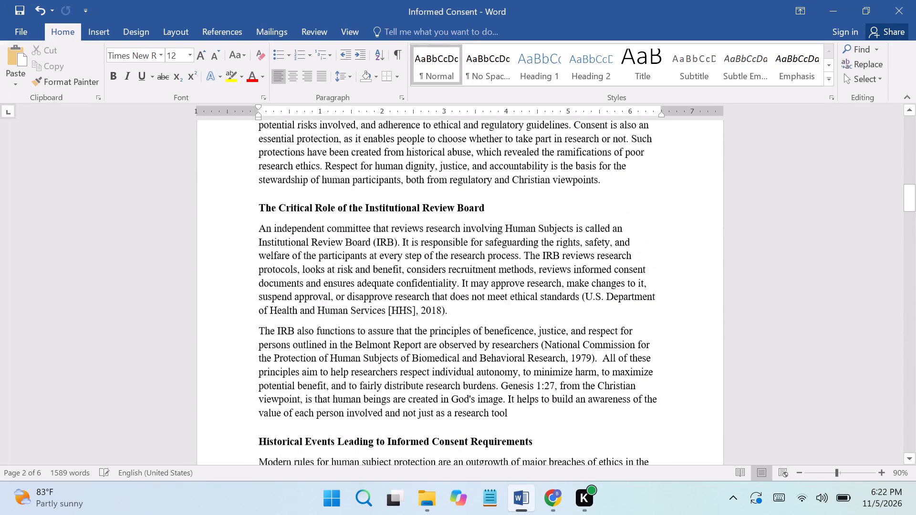
{"action": "scroll", "coordinate": [472, 325], "scroll_direction": "up", "scroll_amount": 5}
{"action": "scroll", "coordinate": [468, 324], "scroll_direction": "up", "scroll_amount": 16}
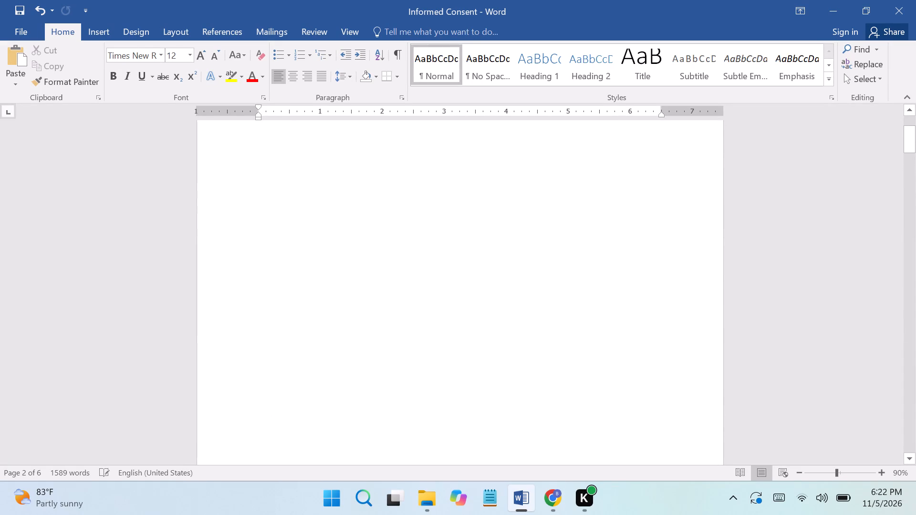
{"action": "scroll", "coordinate": [461, 317], "scroll_direction": "up", "scroll_amount": 6}
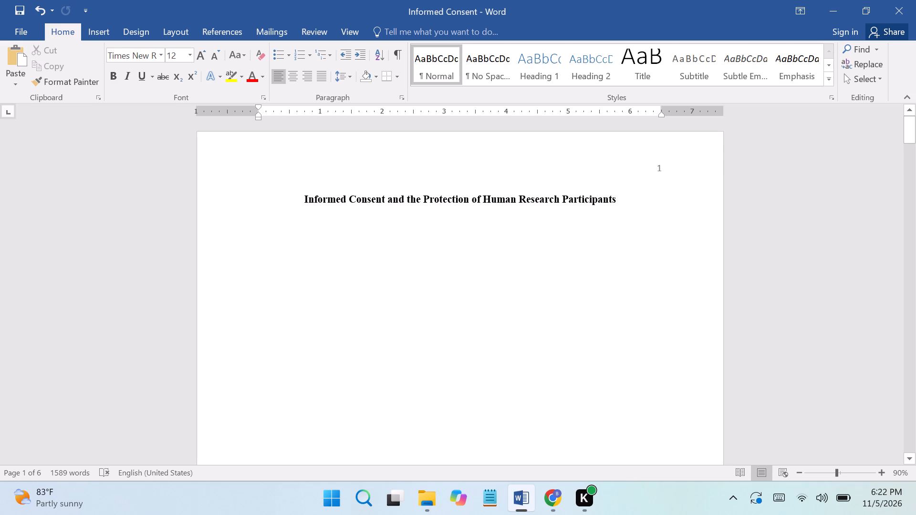
Review the title page and the page 2 sections from the Introduction to Historical Events Leading to Informed Consent Requirements.
{"action": "scroll", "coordinate": [437, 310], "scroll_direction": "down", "scroll_amount": 18}
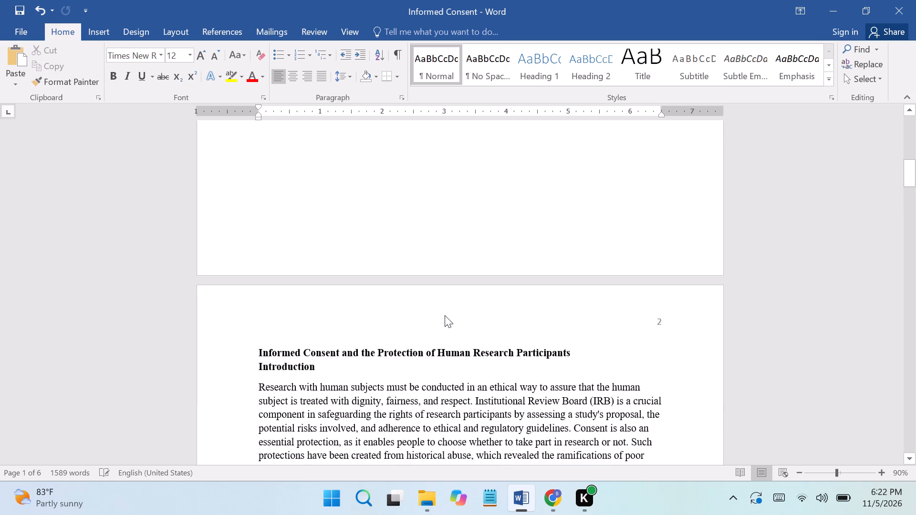
{"action": "scroll", "coordinate": [444, 315], "scroll_direction": "down", "scroll_amount": 4}
{"action": "left_click", "coordinate": [488, 338]}
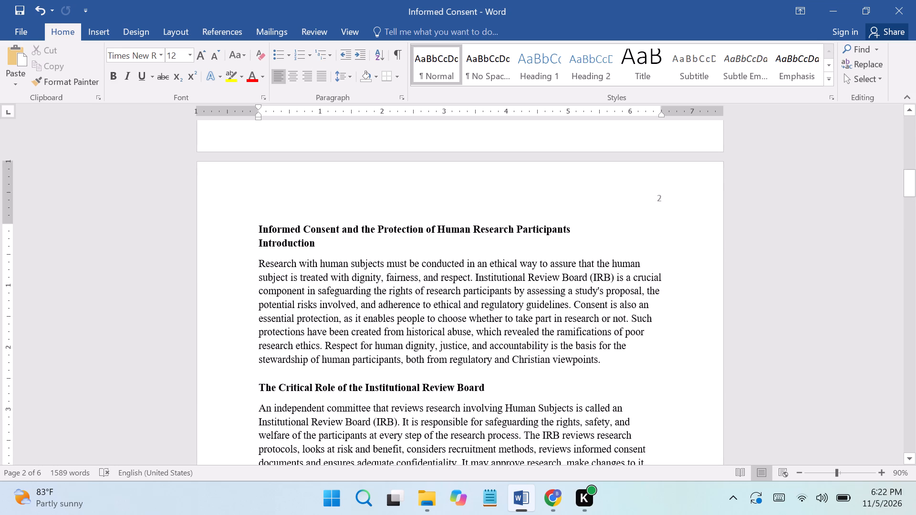
{"action": "scroll", "coordinate": [641, 408], "scroll_direction": "down", "scroll_amount": 4}
{"action": "scroll", "coordinate": [576, 377], "scroll_direction": "down", "scroll_amount": 8}
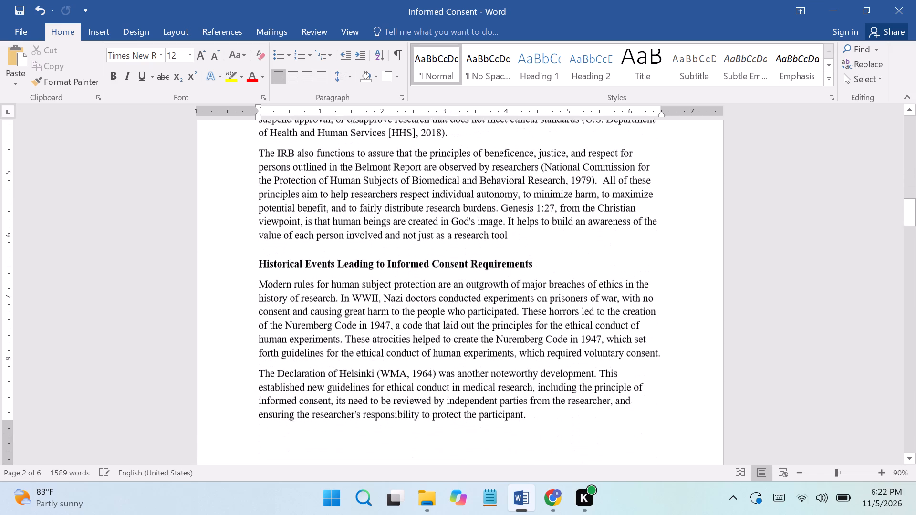
{"action": "scroll", "coordinate": [561, 372], "scroll_direction": "down", "scroll_amount": 2}
{"action": "scroll", "coordinate": [558, 372], "scroll_direction": "up", "scroll_amount": 7}
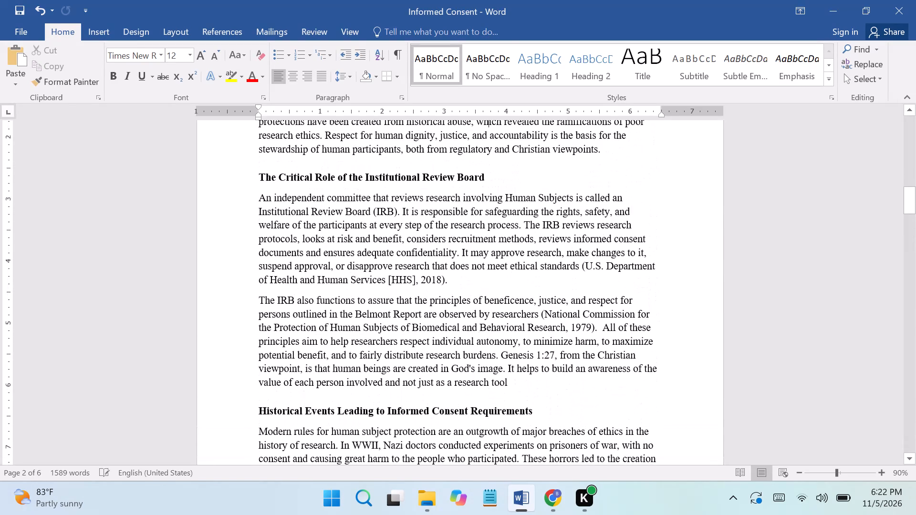
{"action": "scroll", "coordinate": [550, 367], "scroll_direction": "up", "scroll_amount": 5}
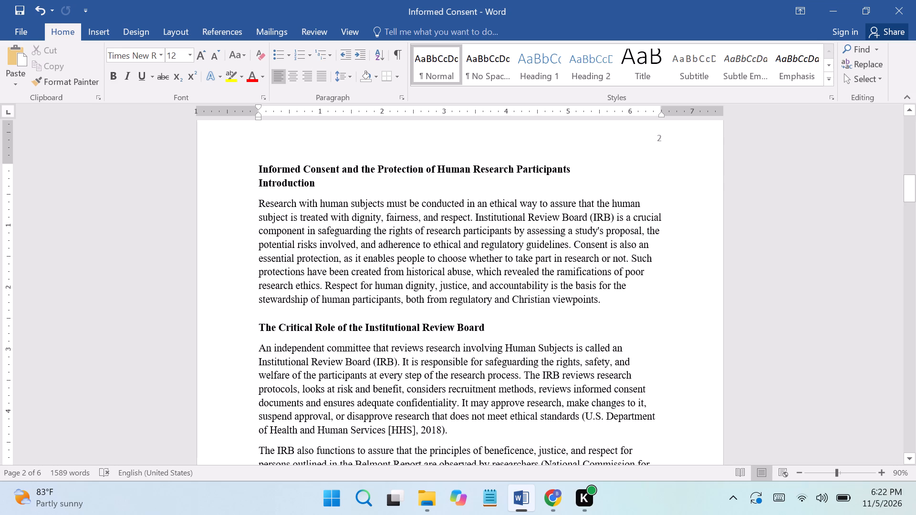
Save the document.
{"action": "left_click", "coordinate": [18, 13]}
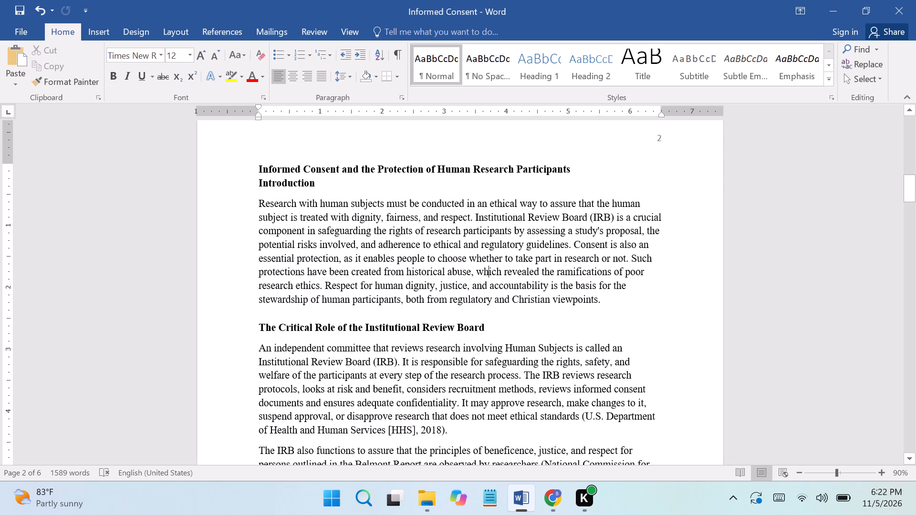
Read through page 2 once more, from the Introduction to the Historical Events section.
{"action": "left_click", "coordinate": [504, 297]}
{"action": "scroll", "coordinate": [475, 328], "scroll_direction": "up", "scroll_amount": 3}
{"action": "scroll", "coordinate": [471, 315], "scroll_direction": "down", "scroll_amount": 8}
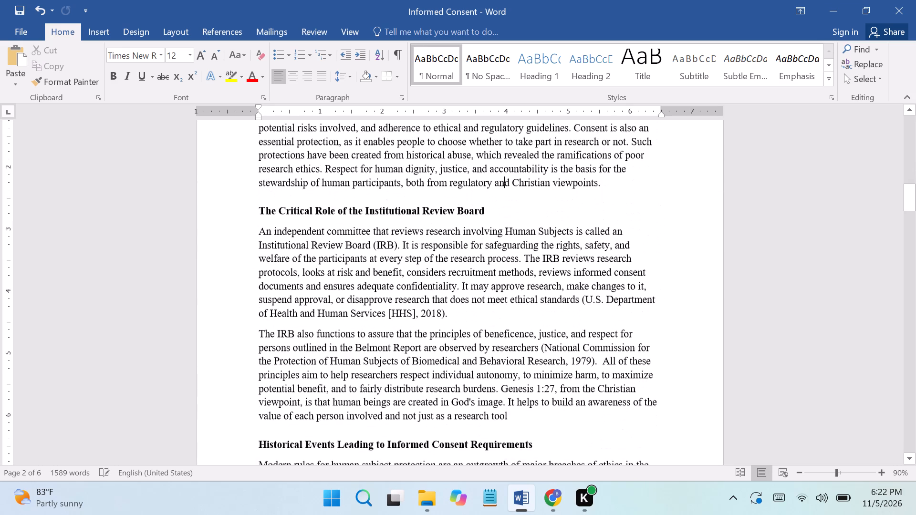
{"action": "scroll", "coordinate": [470, 319], "scroll_direction": "down", "scroll_amount": 4}
{"action": "left_click", "coordinate": [484, 340]}
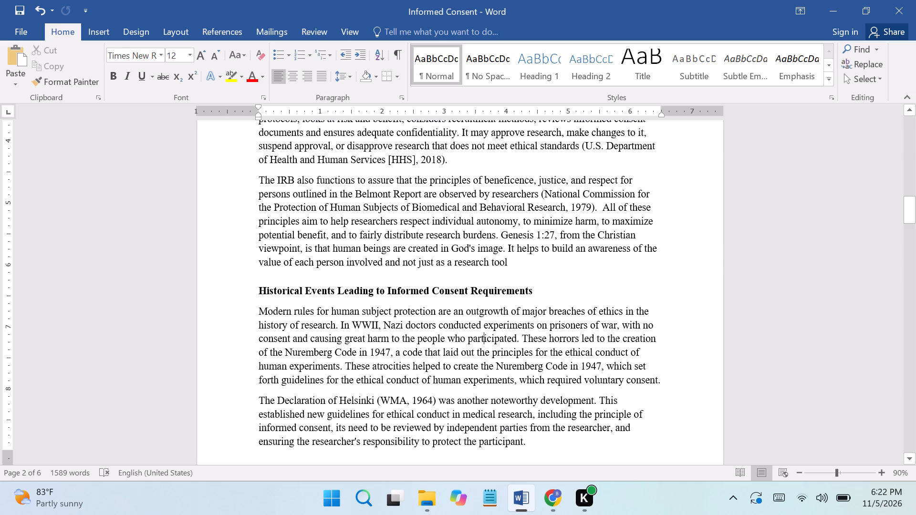
Reread page 2 from the Introduction through the Historical Events section, including the page break before the Tuskegee paragraph.
{"action": "scroll", "coordinate": [464, 319], "scroll_direction": "up", "scroll_amount": 5}
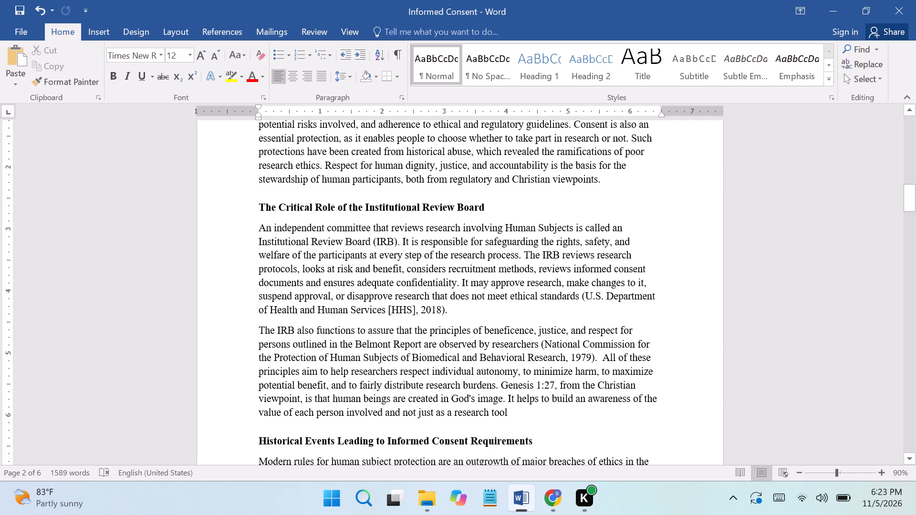
{"action": "scroll", "coordinate": [487, 305], "scroll_direction": "down", "scroll_amount": 11}
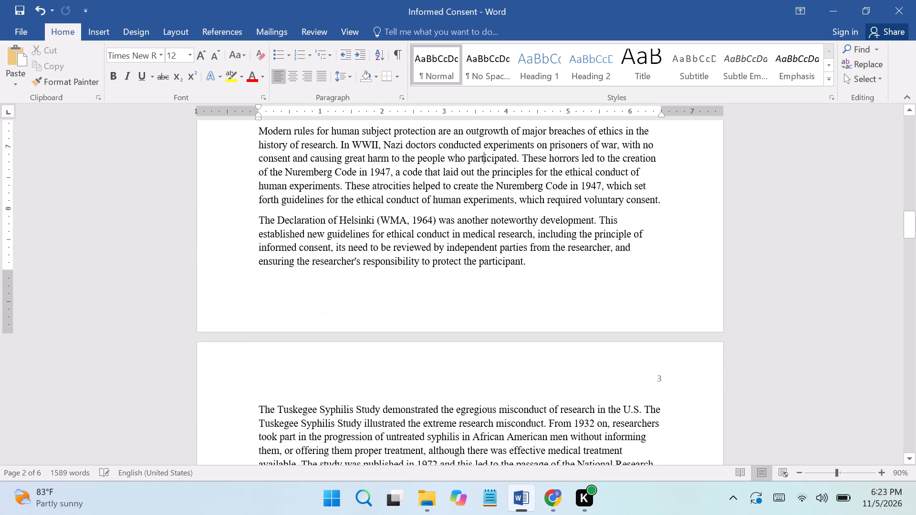
{"action": "scroll", "coordinate": [490, 326], "scroll_direction": "down", "scroll_amount": 2}
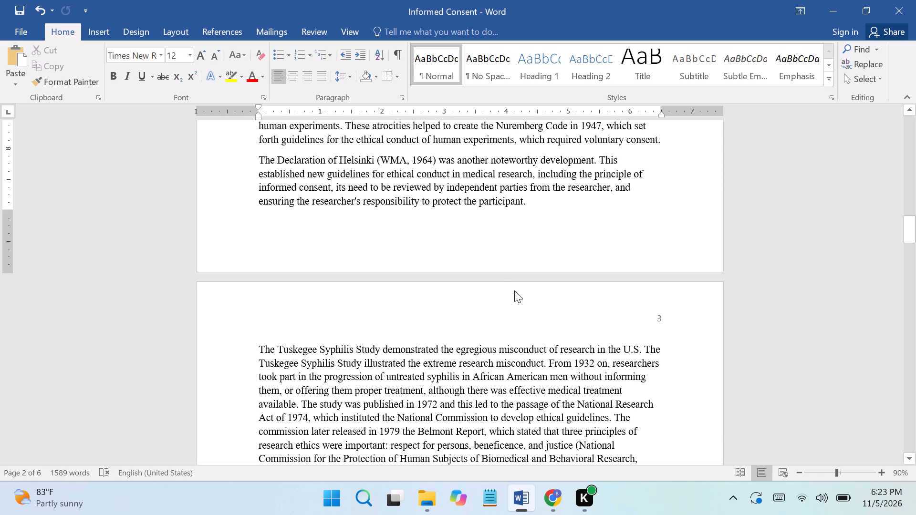
{"action": "scroll", "coordinate": [515, 290], "scroll_direction": "up", "scroll_amount": 5}
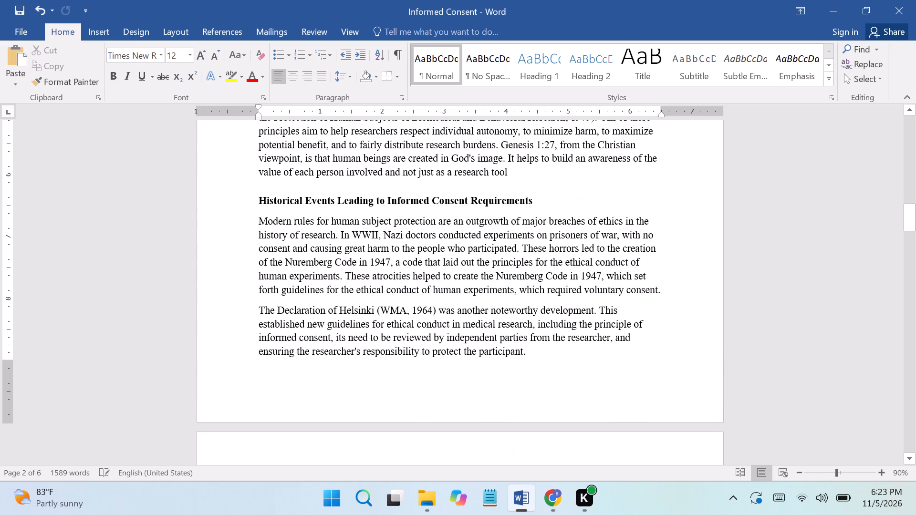
{"action": "left_click", "coordinate": [498, 246]}
{"action": "scroll", "coordinate": [461, 297], "scroll_direction": "up", "scroll_amount": 2}
{"action": "left_click", "coordinate": [462, 291]}
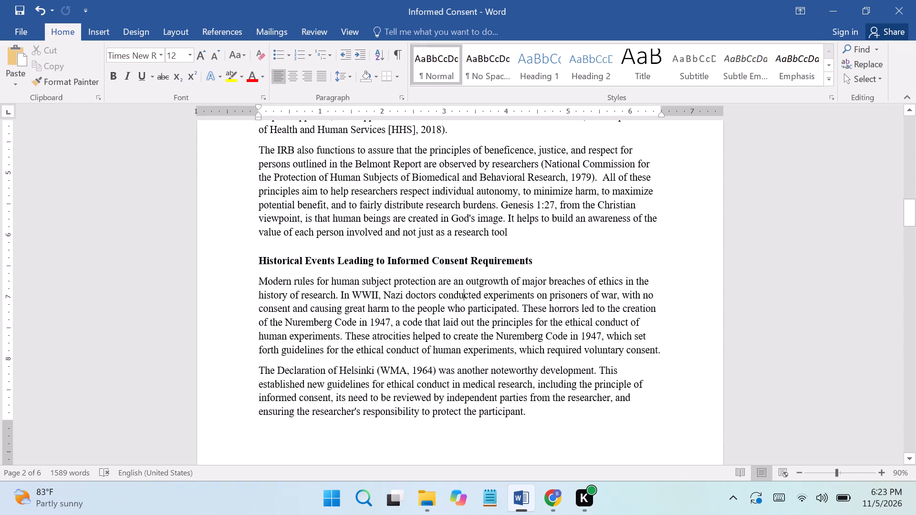
{"action": "scroll", "coordinate": [515, 340], "scroll_direction": "up", "scroll_amount": 8}
{"action": "left_click", "coordinate": [509, 319]}
{"action": "scroll", "coordinate": [565, 357], "scroll_direction": "up", "scroll_amount": 3}
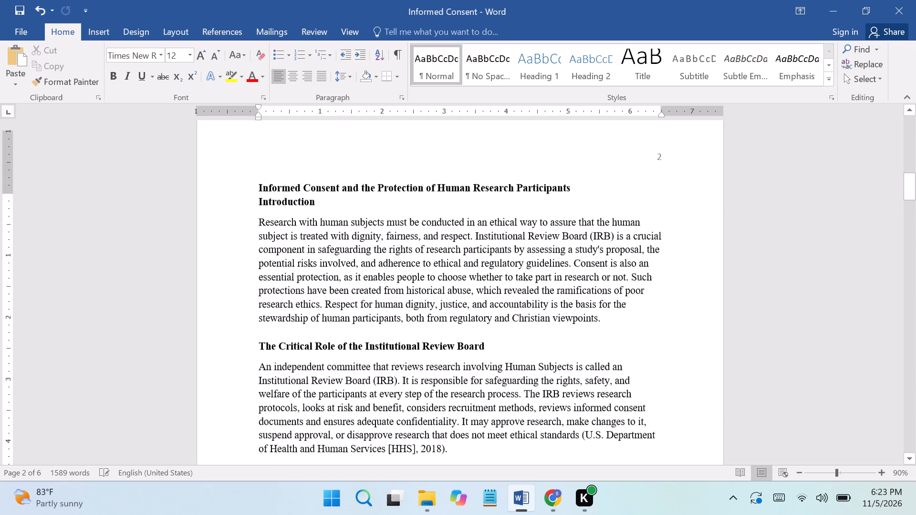
Look over the blank area of the title page and return to the title heading at the top of page 2.
{"action": "scroll", "coordinate": [555, 344], "scroll_direction": "up", "scroll_amount": 18}
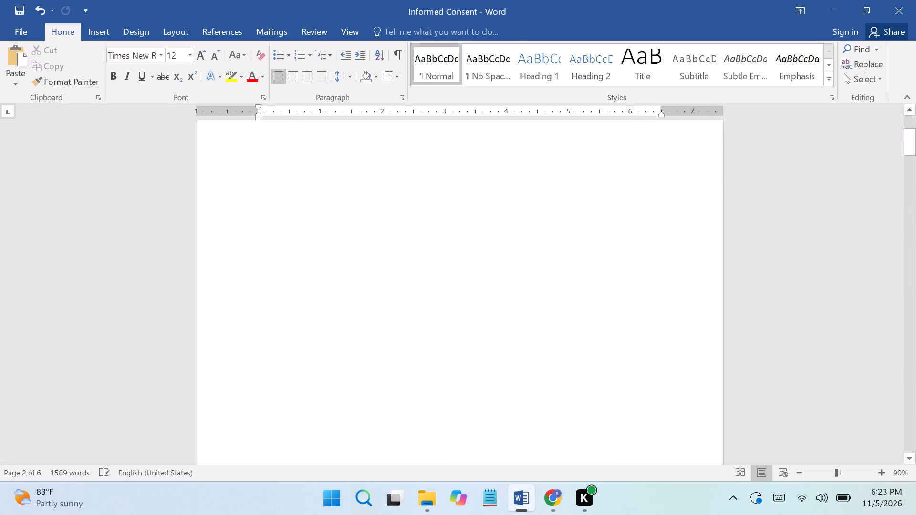
{"action": "scroll", "coordinate": [531, 333], "scroll_direction": "up", "scroll_amount": 9}
{"action": "scroll", "coordinate": [519, 331], "scroll_direction": "down", "scroll_amount": 10}
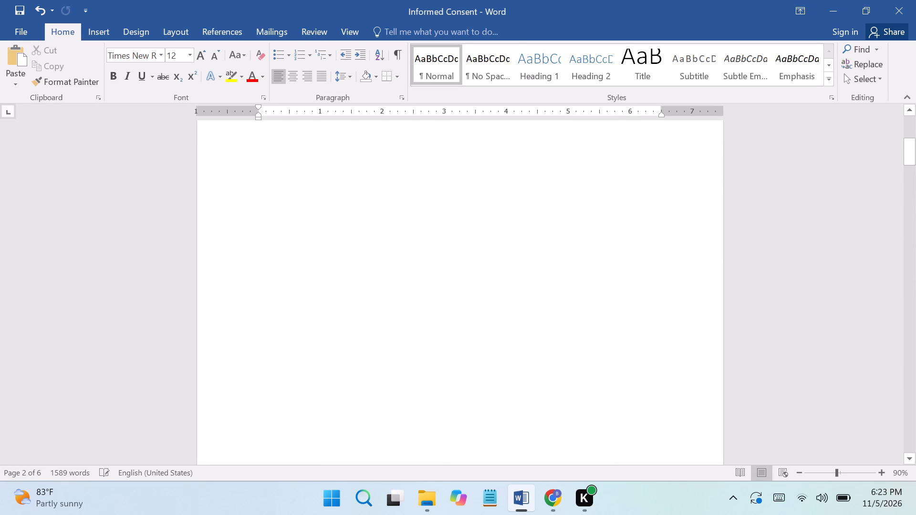
{"action": "scroll", "coordinate": [515, 335], "scroll_direction": "down", "scroll_amount": 12}
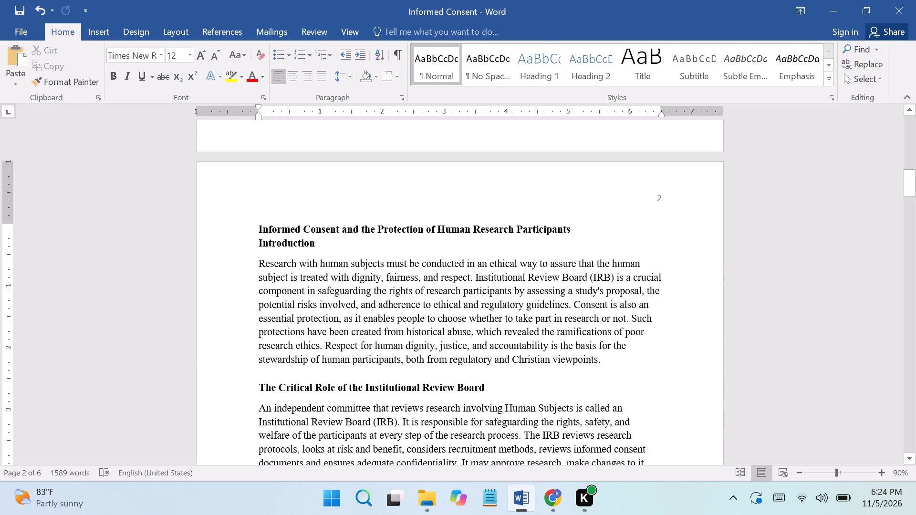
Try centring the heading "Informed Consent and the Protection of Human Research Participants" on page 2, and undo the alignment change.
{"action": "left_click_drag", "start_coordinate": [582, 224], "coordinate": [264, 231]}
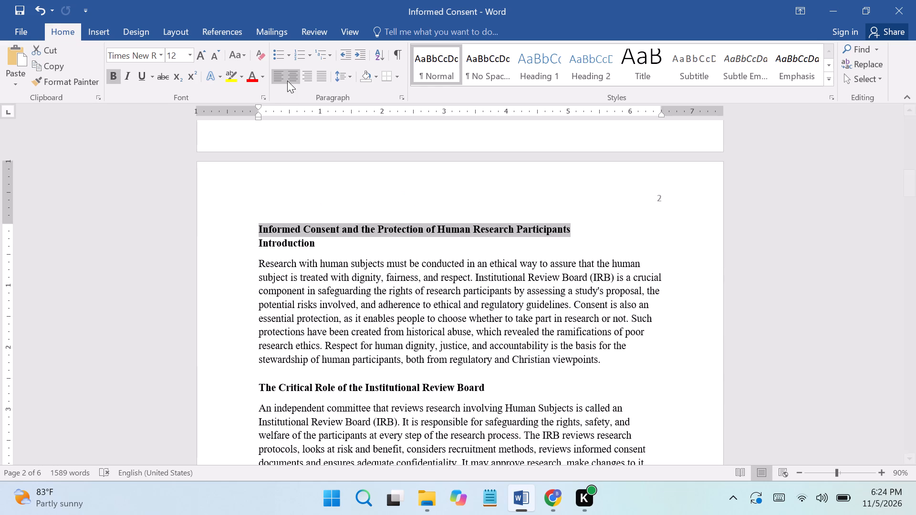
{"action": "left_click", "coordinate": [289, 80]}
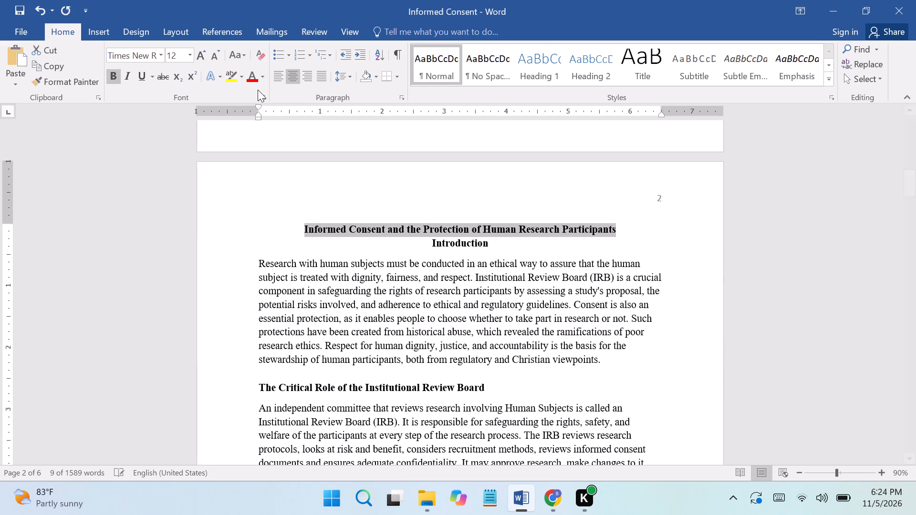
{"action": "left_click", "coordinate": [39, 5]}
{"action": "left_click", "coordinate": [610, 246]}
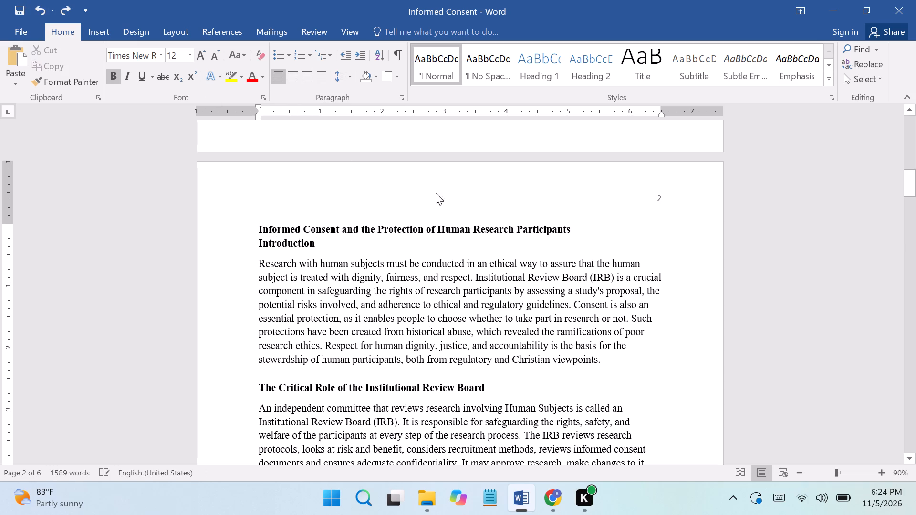
Save the document.
{"action": "left_click", "coordinate": [17, 13]}
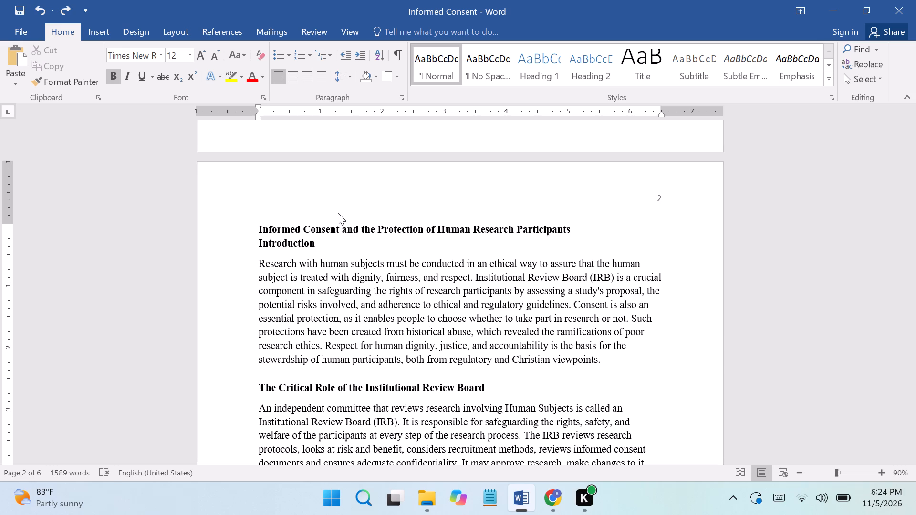
Check the title on page 1 against the heading at the top of page 2.
{"action": "scroll", "coordinate": [364, 295], "scroll_direction": "up", "scroll_amount": 9}
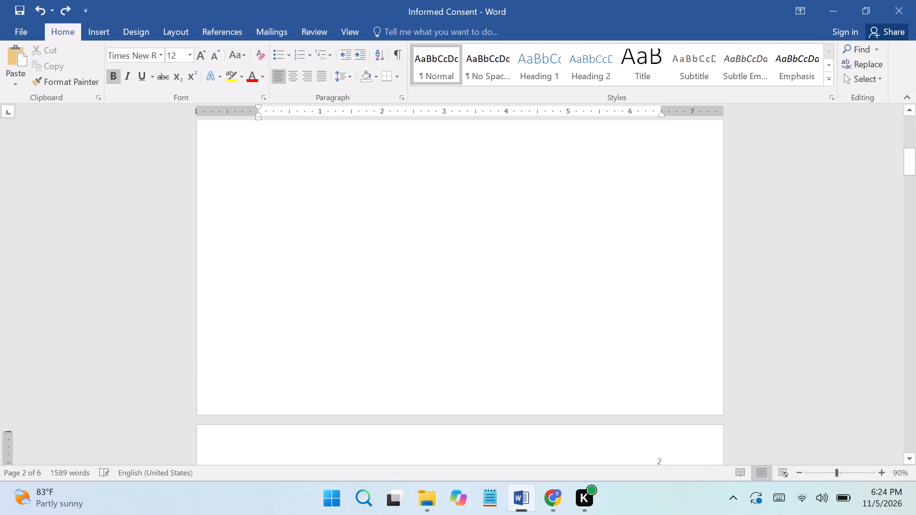
{"action": "scroll", "coordinate": [375, 291], "scroll_direction": "up", "scroll_amount": 16}
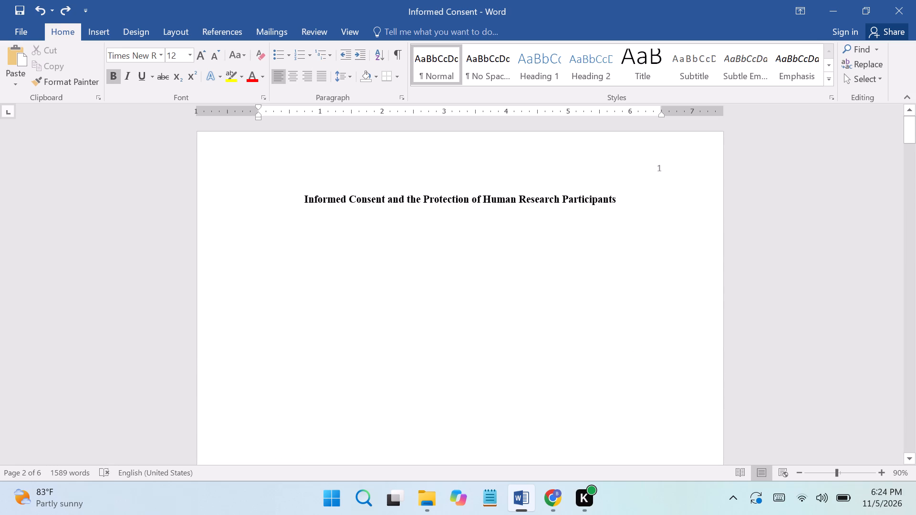
{"action": "scroll", "coordinate": [375, 293], "scroll_direction": "down", "scroll_amount": 15}
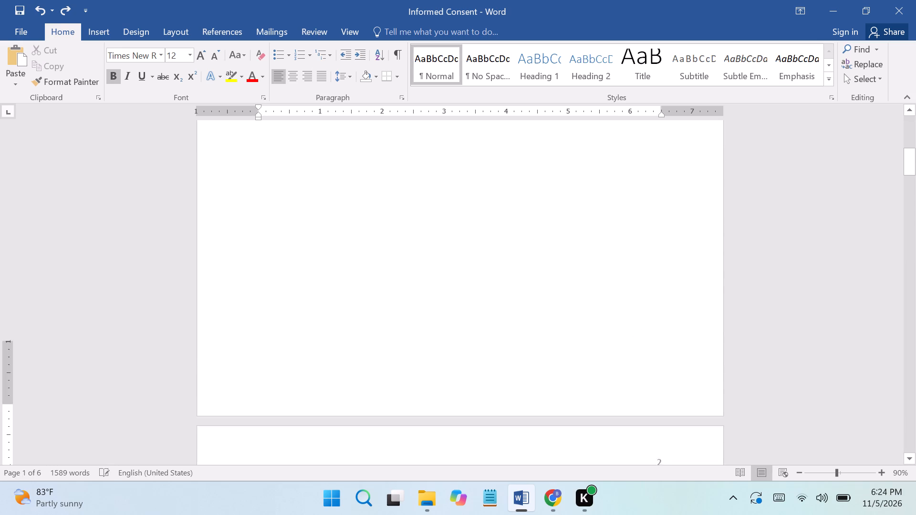
{"action": "scroll", "coordinate": [354, 292], "scroll_direction": "down", "scroll_amount": 9}
Review page 2 from the Introduction and Institutional Review Board sections to the Declaration of Helsinki paragraph.
{"action": "left_click", "coordinate": [354, 281]}
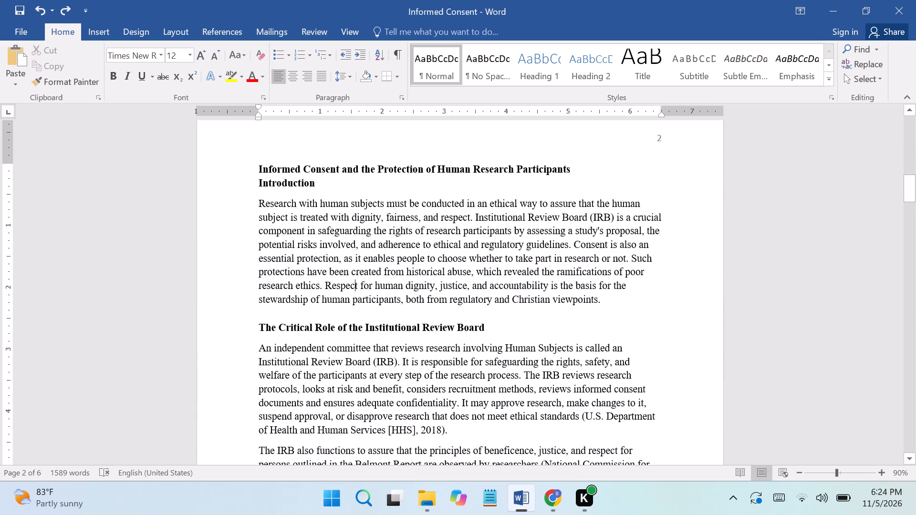
{"action": "left_click", "coordinate": [502, 281]}
{"action": "left_click", "coordinate": [632, 303]}
{"action": "scroll", "coordinate": [627, 314], "scroll_direction": "down", "scroll_amount": 7}
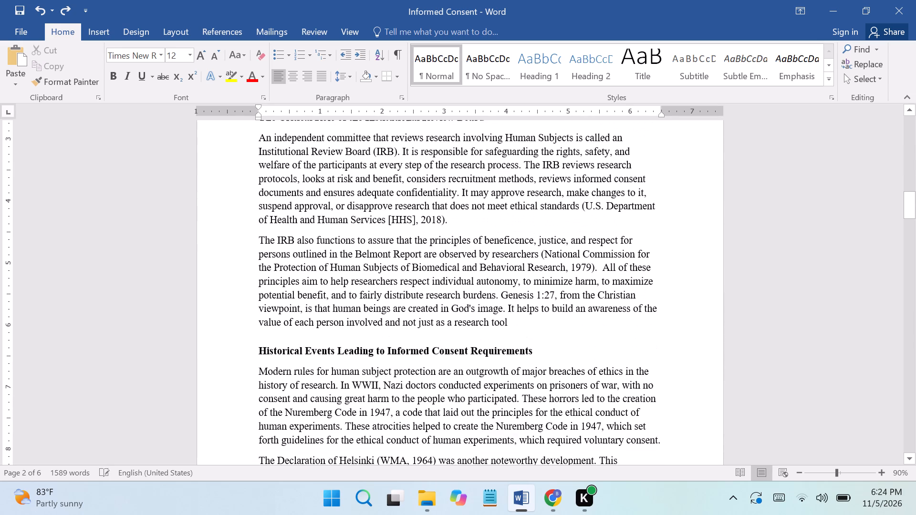
{"action": "left_click", "coordinate": [548, 329]}
{"action": "scroll", "coordinate": [549, 325], "scroll_direction": "down", "scroll_amount": 5}
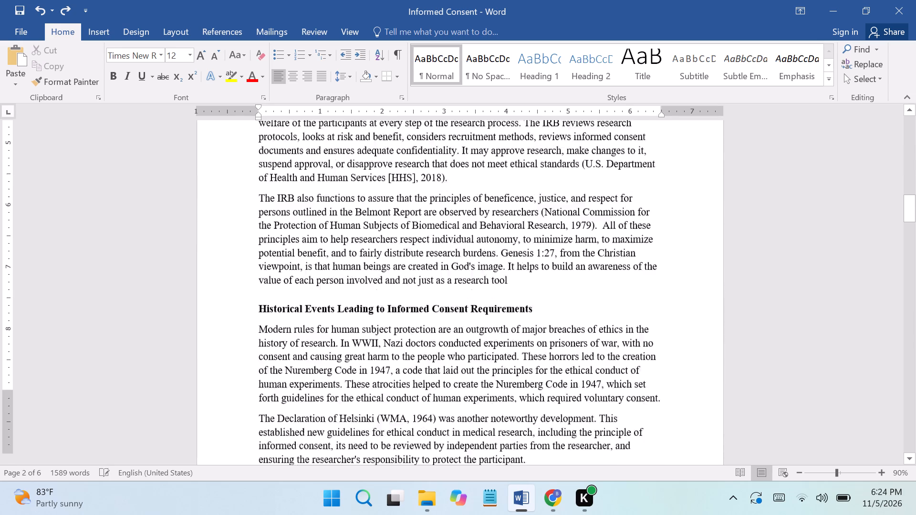
{"action": "scroll", "coordinate": [551, 329], "scroll_direction": "down", "scroll_amount": 1}
{"action": "left_click", "coordinate": [551, 328]}
{"action": "scroll", "coordinate": [550, 327], "scroll_direction": "down", "scroll_amount": 7}
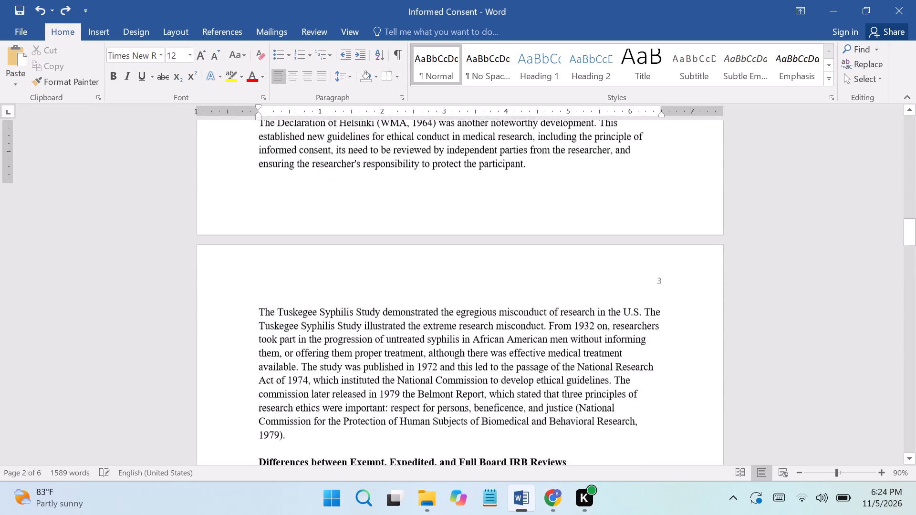
Review page 3 from the Tuskegee paragraph through the IRB review types to the informed consent section.
{"action": "scroll", "coordinate": [548, 325], "scroll_direction": "down", "scroll_amount": 2}
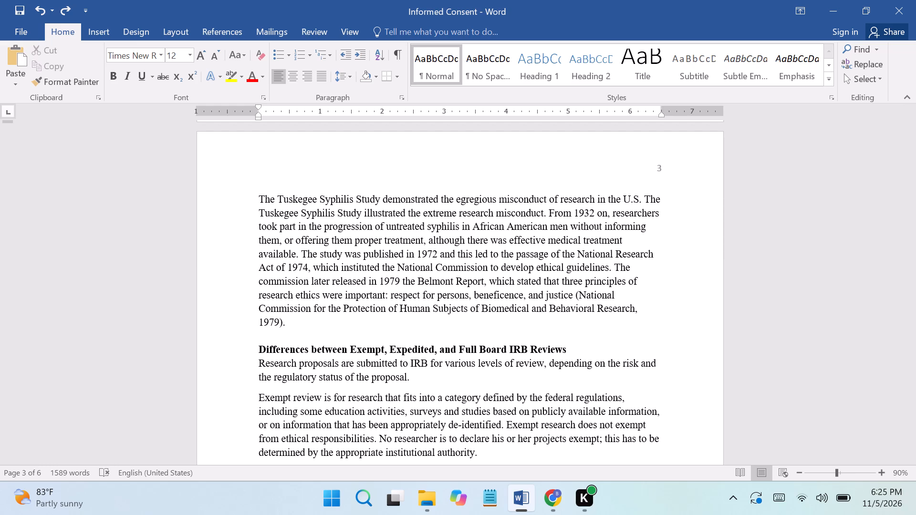
{"action": "scroll", "coordinate": [544, 328], "scroll_direction": "down", "scroll_amount": 5}
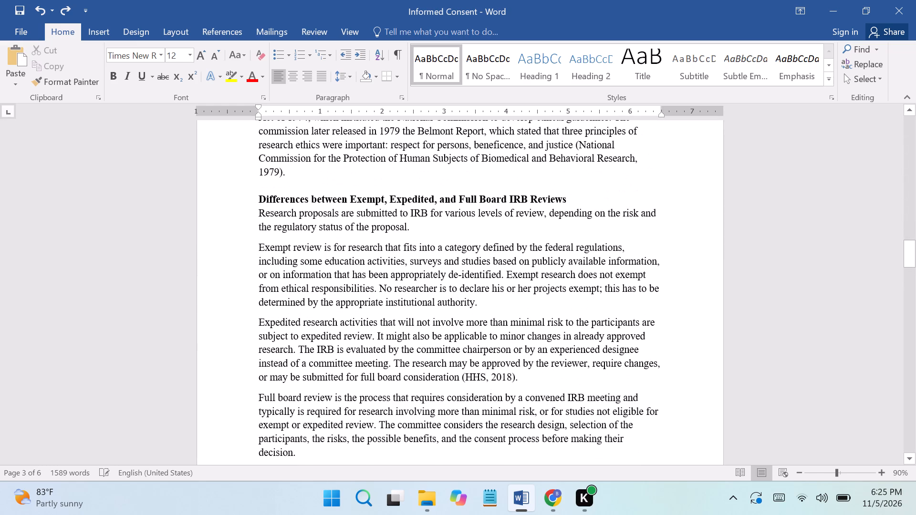
{"action": "left_click", "coordinate": [546, 329]}
{"action": "scroll", "coordinate": [545, 332], "scroll_direction": "down", "scroll_amount": 5}
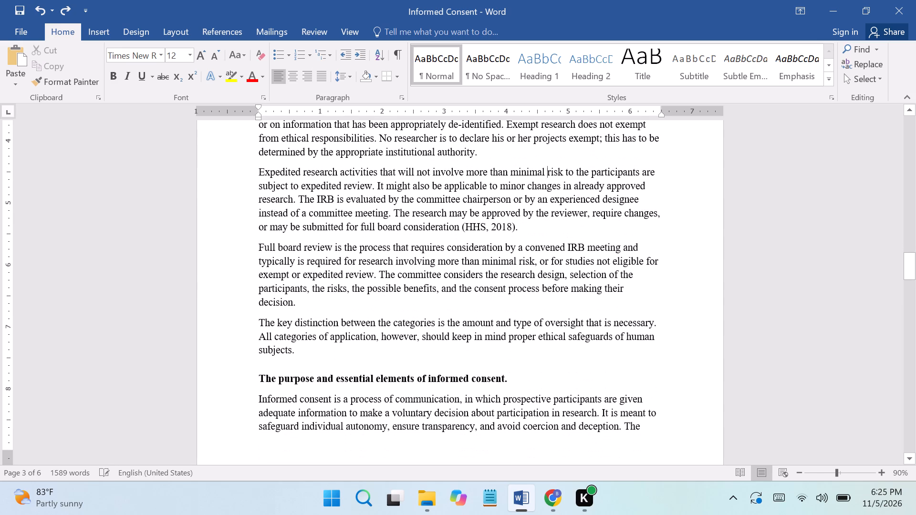
{"action": "left_click", "coordinate": [595, 274]}
{"action": "left_click", "coordinate": [482, 268]}
{"action": "scroll", "coordinate": [491, 274], "scroll_direction": "down", "scroll_amount": 14}
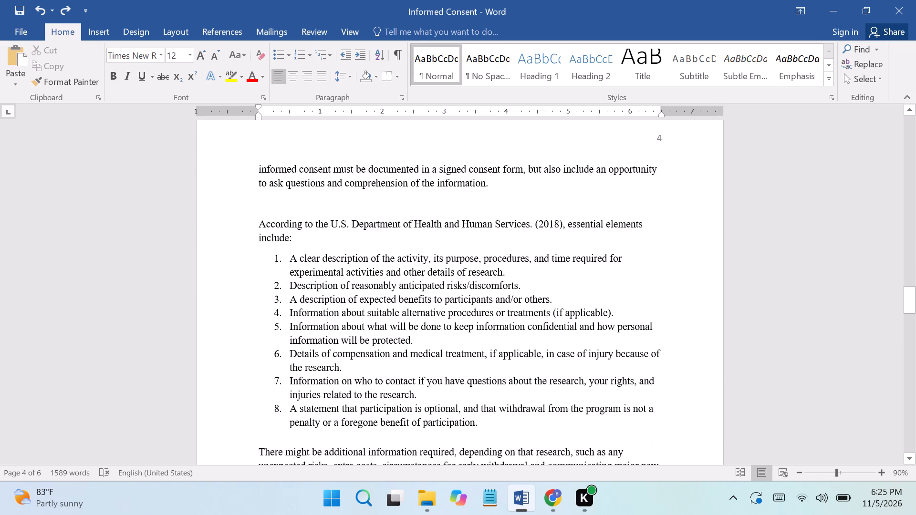
Examine how the informed consent section runs across pages 3 and 4, including the numbered list of essential elements.
{"action": "scroll", "coordinate": [492, 285], "scroll_direction": "up", "scroll_amount": 8}
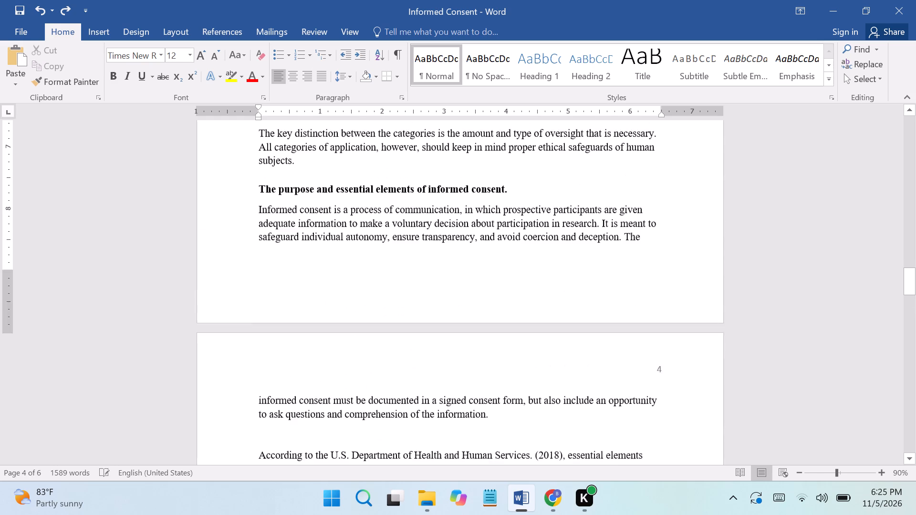
{"action": "scroll", "coordinate": [494, 285], "scroll_direction": "up", "scroll_amount": 3}
{"action": "scroll", "coordinate": [494, 285], "scroll_direction": "down", "scroll_amount": 6}
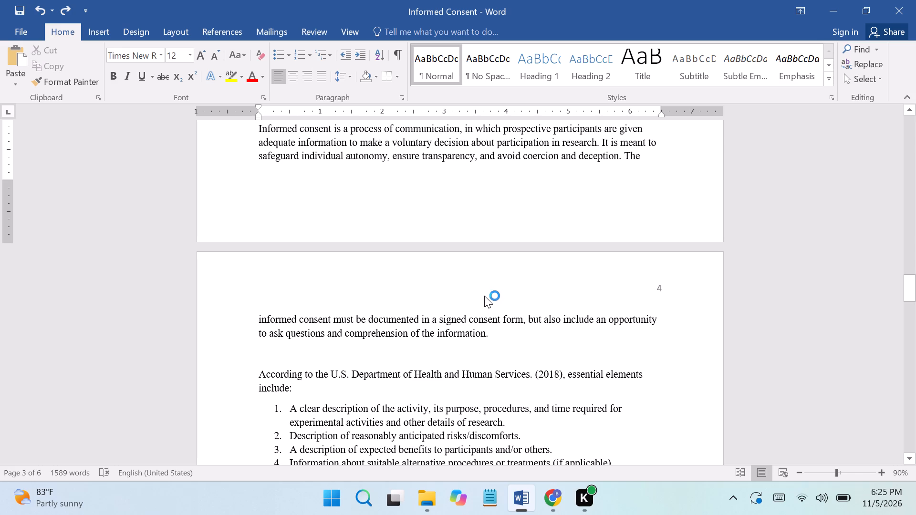
{"action": "scroll", "coordinate": [465, 311], "scroll_direction": "down", "scroll_amount": 9}
{"action": "left_click", "coordinate": [481, 312]}
Review the text backwards from the essential elements list on page 4 to the Tuskegee paragraph on page 3.
{"action": "scroll", "coordinate": [489, 315], "scroll_direction": "up", "scroll_amount": 3}
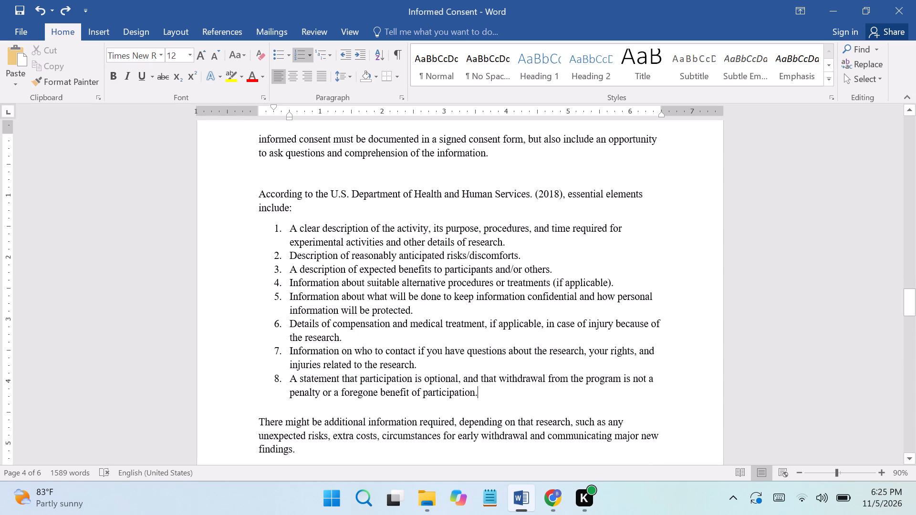
{"action": "scroll", "coordinate": [486, 312], "scroll_direction": "up", "scroll_amount": 3}
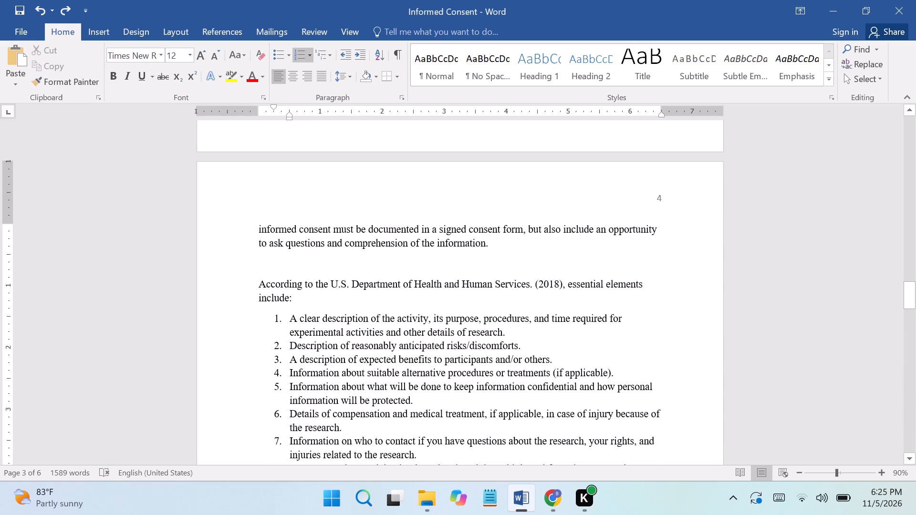
{"action": "scroll", "coordinate": [484, 312], "scroll_direction": "up", "scroll_amount": 1}
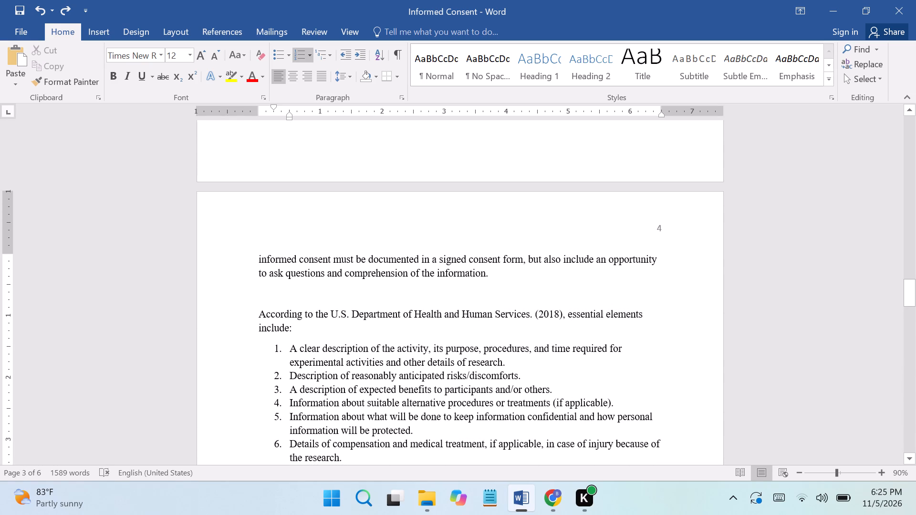
{"action": "scroll", "coordinate": [484, 314], "scroll_direction": "up", "scroll_amount": 2}
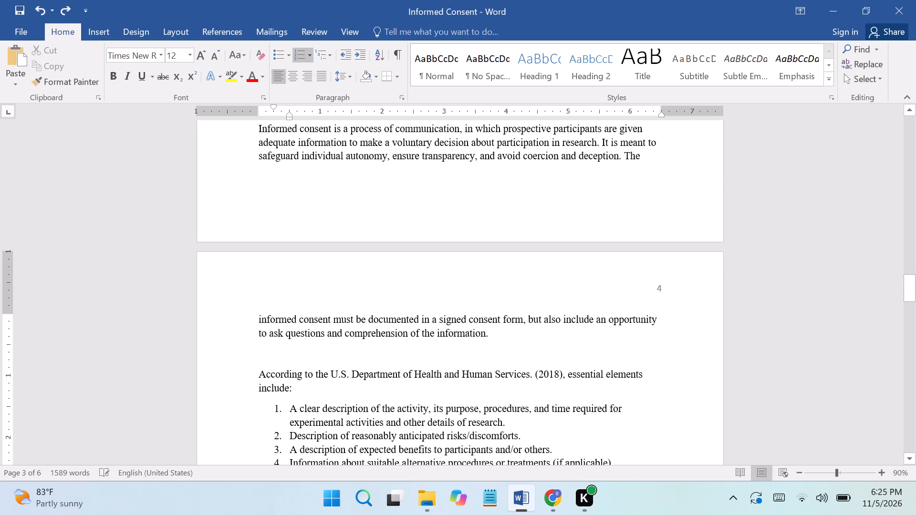
{"action": "scroll", "coordinate": [485, 313], "scroll_direction": "up", "scroll_amount": 20}
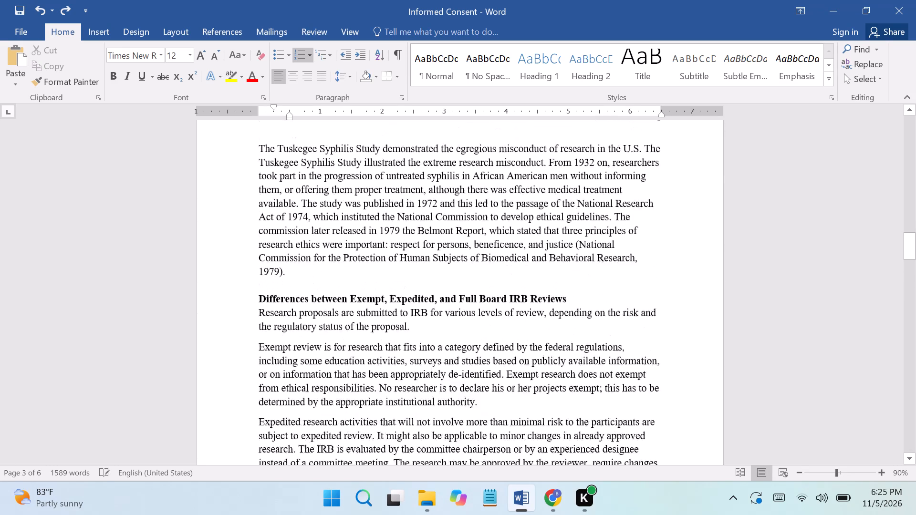
{"action": "scroll", "coordinate": [474, 307], "scroll_direction": "up", "scroll_amount": 3}
{"action": "left_click", "coordinate": [507, 353]}
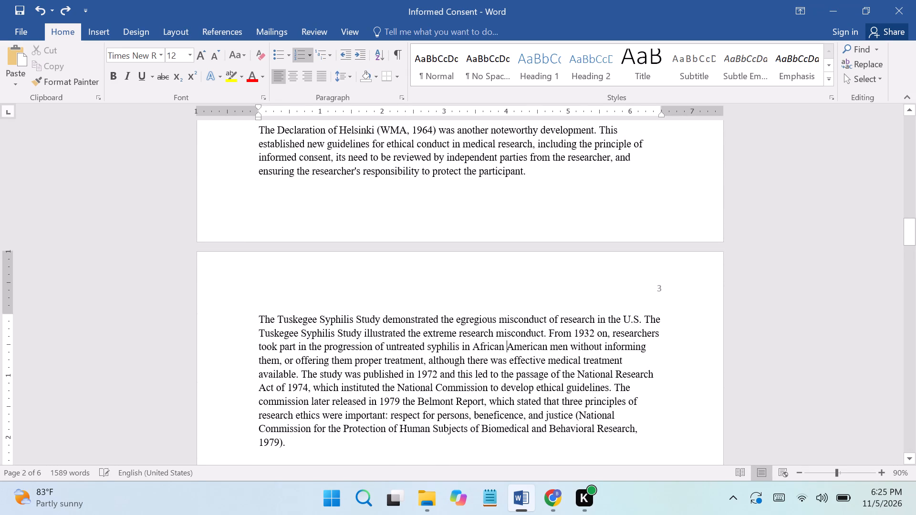
Review the document backwards from the Tuskegee paragraph on page 3 through page 2 to the title page.
{"action": "left_click", "coordinate": [573, 367]}
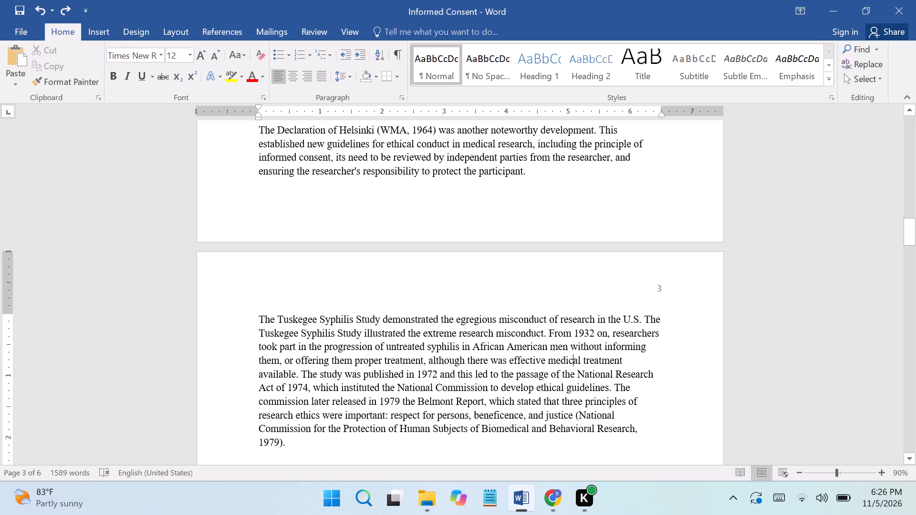
{"action": "scroll", "coordinate": [566, 359], "scroll_direction": "up", "scroll_amount": 7}
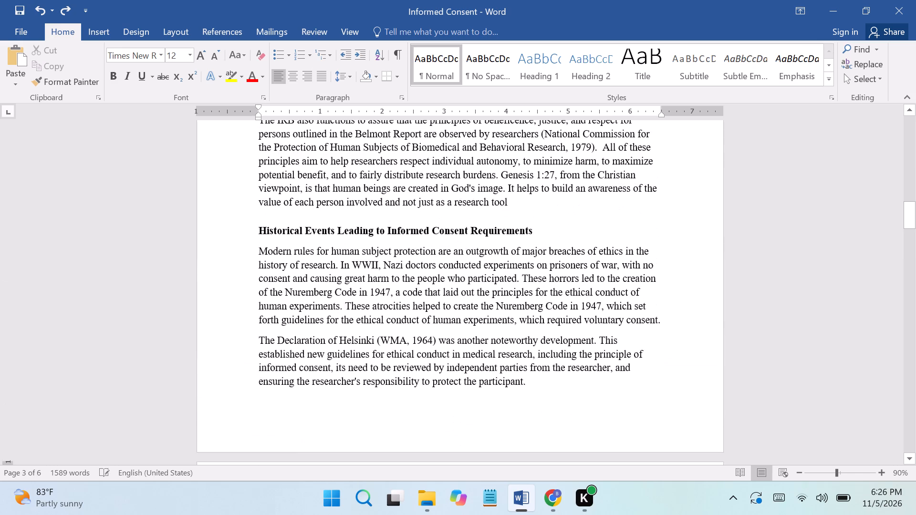
{"action": "scroll", "coordinate": [563, 358], "scroll_direction": "up", "scroll_amount": 5}
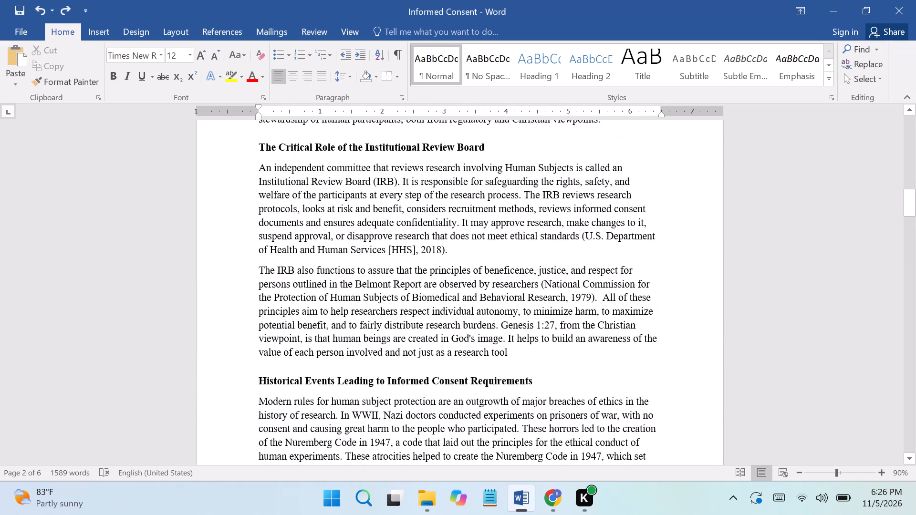
{"action": "scroll", "coordinate": [563, 358], "scroll_direction": "up", "scroll_amount": 13}
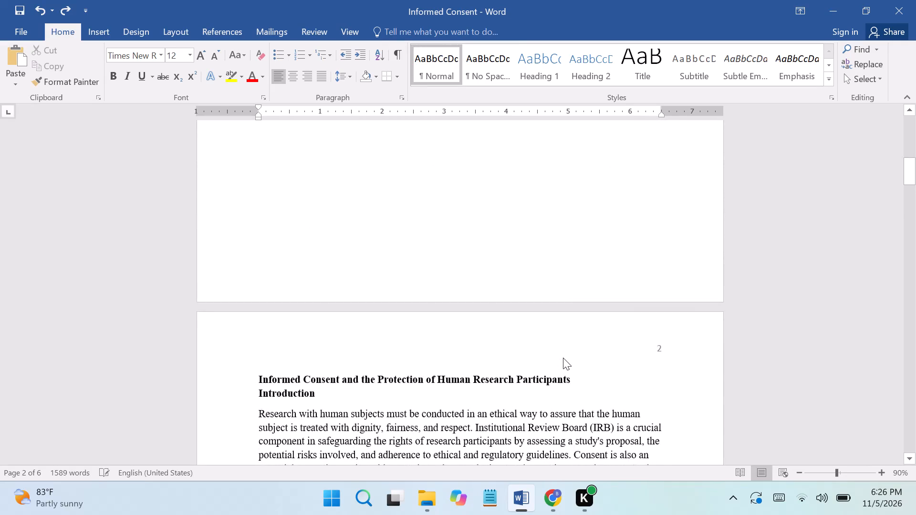
{"action": "scroll", "coordinate": [563, 358], "scroll_direction": "up", "scroll_amount": 14}
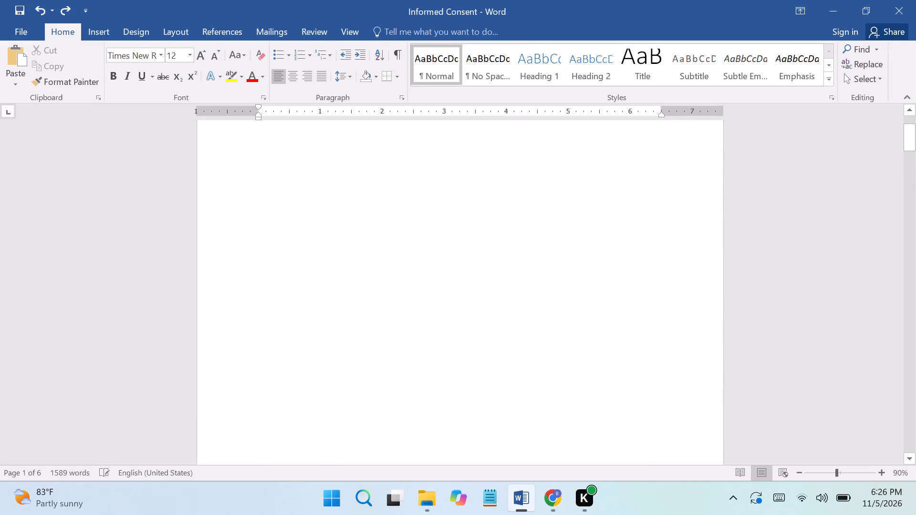
{"action": "scroll", "coordinate": [561, 357], "scroll_direction": "up", "scroll_amount": 12}
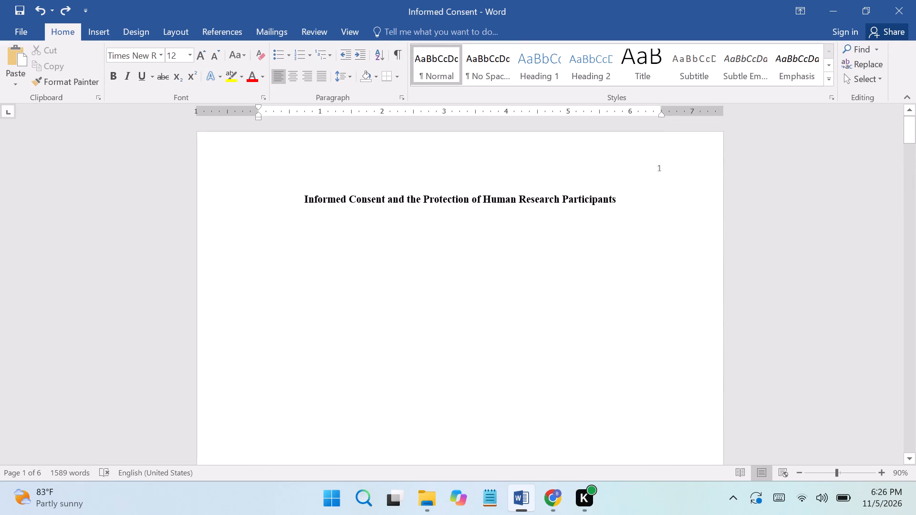
{"action": "scroll", "coordinate": [559, 355], "scroll_direction": "up", "scroll_amount": 2}
Review the document from the title page through the Introduction and Institutional Review Board sections to the Historical Events section.
{"action": "scroll", "coordinate": [559, 355], "scroll_direction": "down", "scroll_amount": 7}
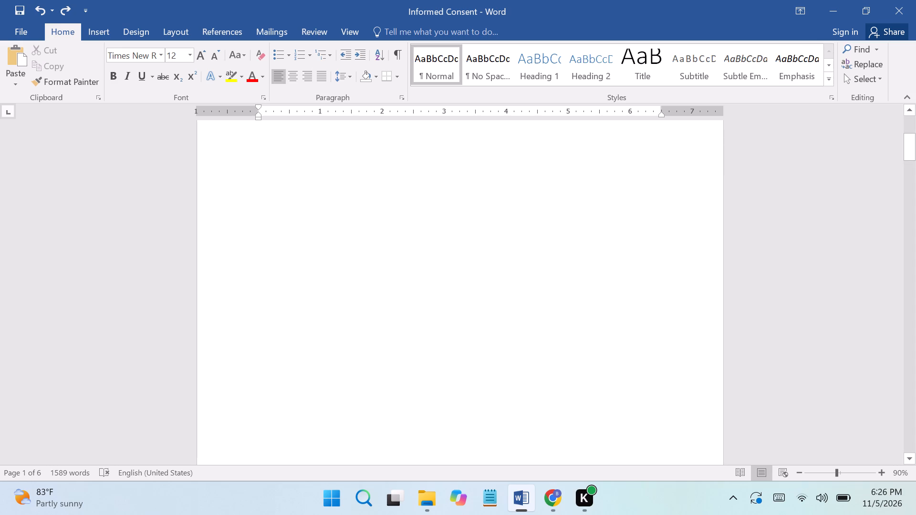
{"action": "scroll", "coordinate": [98, 142], "scroll_direction": "down", "scroll_amount": 4}
{"action": "scroll", "coordinate": [320, 216], "scroll_direction": "down", "scroll_amount": 10}
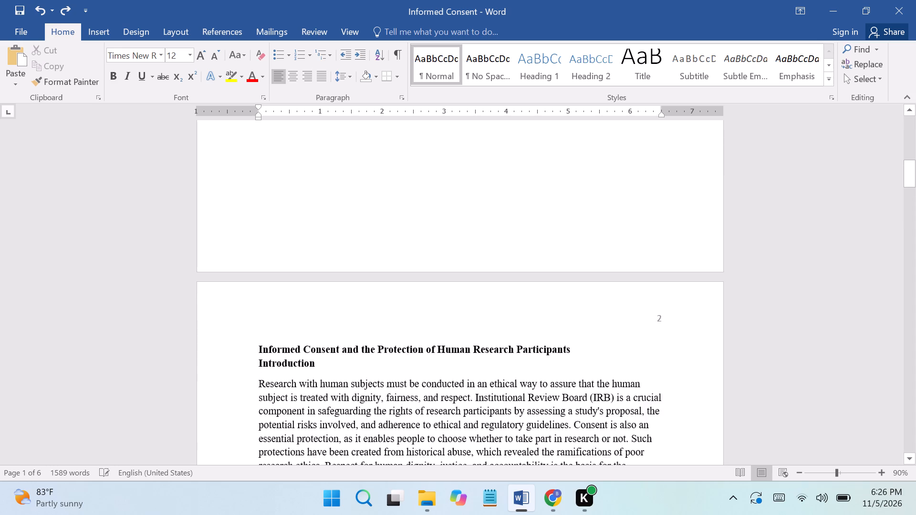
{"action": "scroll", "coordinate": [339, 250], "scroll_direction": "down", "scroll_amount": 14}
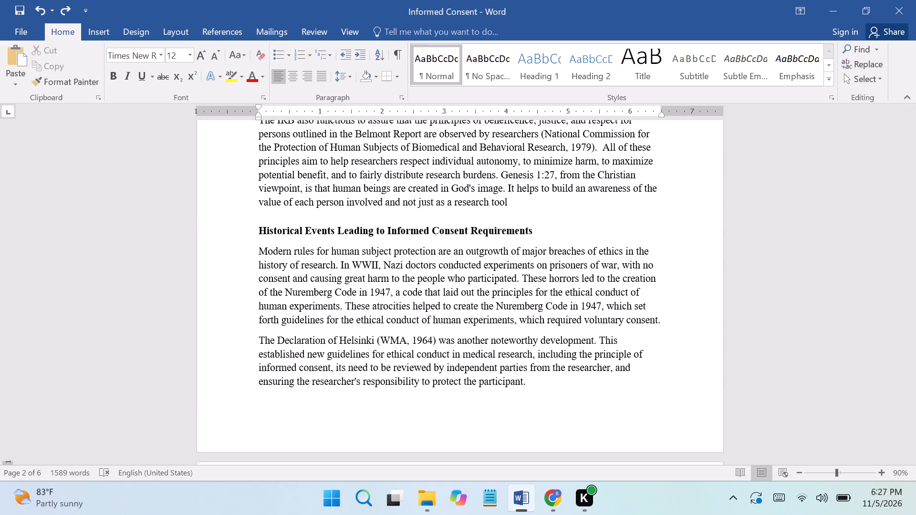
{"action": "scroll", "coordinate": [384, 292], "scroll_direction": "down", "scroll_amount": 1}
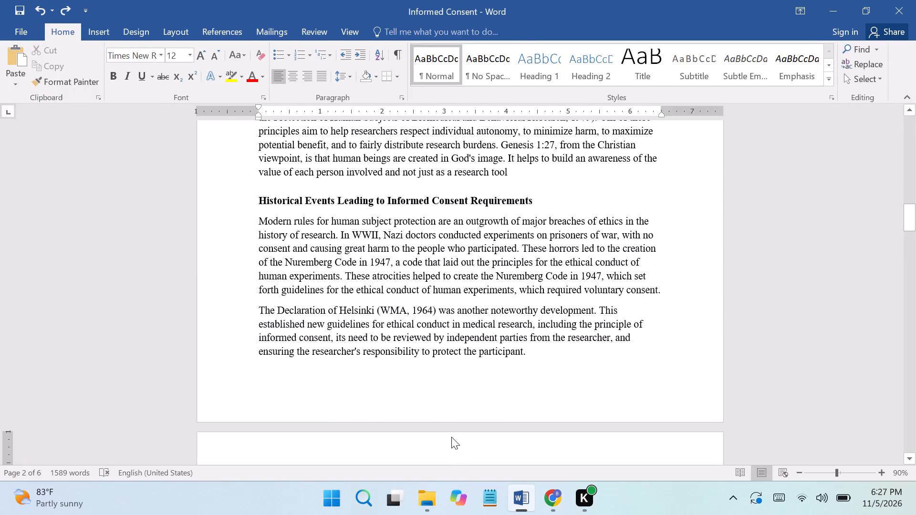
{"action": "scroll", "coordinate": [449, 412], "scroll_direction": "up", "scroll_amount": 3}
{"action": "left_click", "coordinate": [478, 377]}
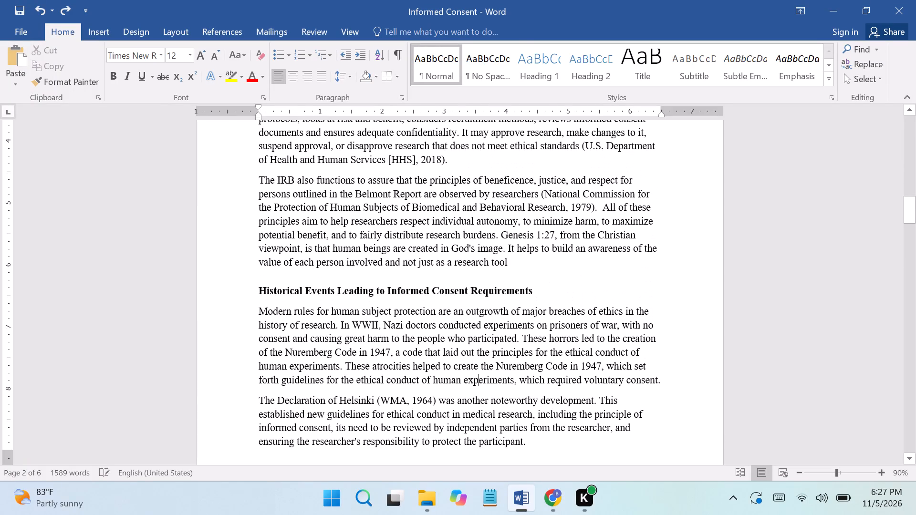
{"action": "scroll", "coordinate": [489, 383], "scroll_direction": "up", "scroll_amount": 1}
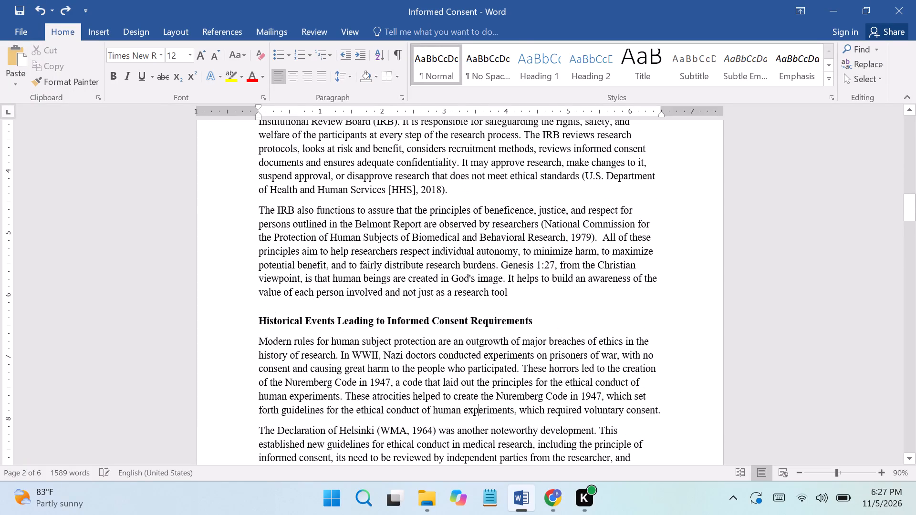
{"action": "left_click", "coordinate": [514, 388]}
Read the Historical Events section passage by passage, from the Nuremberg Code and Declaration of Helsinki paragraphs through the Tuskegee paragraph.
{"action": "left_click_drag", "start_coordinate": [261, 342], "coordinate": [600, 417]}
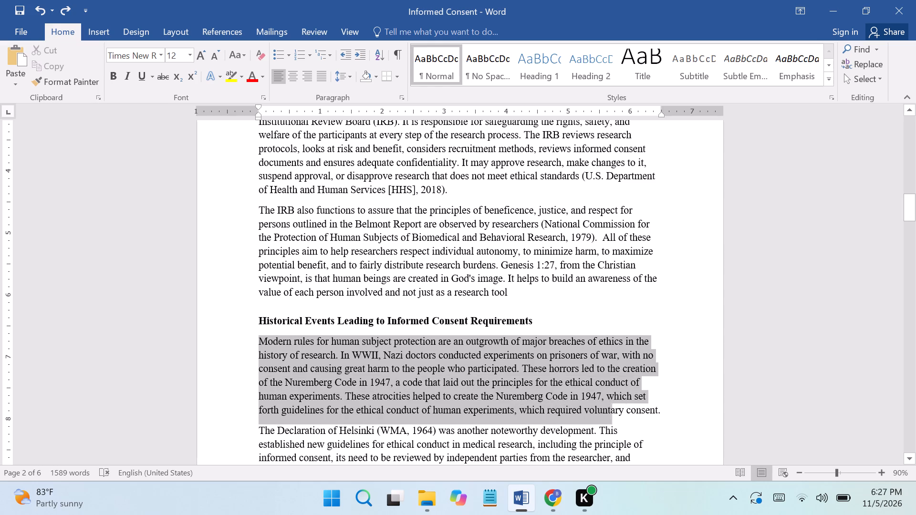
{"action": "left_click_drag", "start_coordinate": [600, 417], "coordinate": [669, 414]}
{"action": "scroll", "coordinate": [650, 415], "scroll_direction": "down", "scroll_amount": 3}
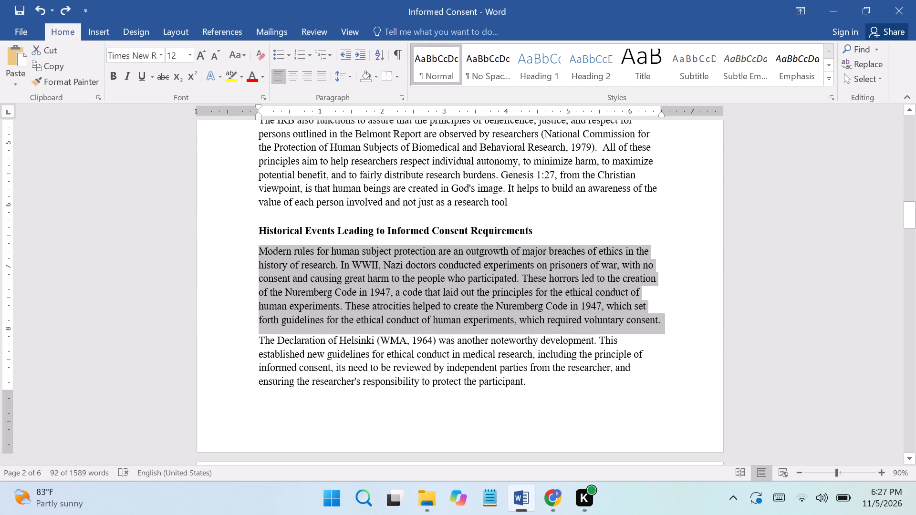
{"action": "left_click", "coordinate": [624, 392]}
{"action": "scroll", "coordinate": [619, 393], "scroll_direction": "down", "scroll_amount": 4}
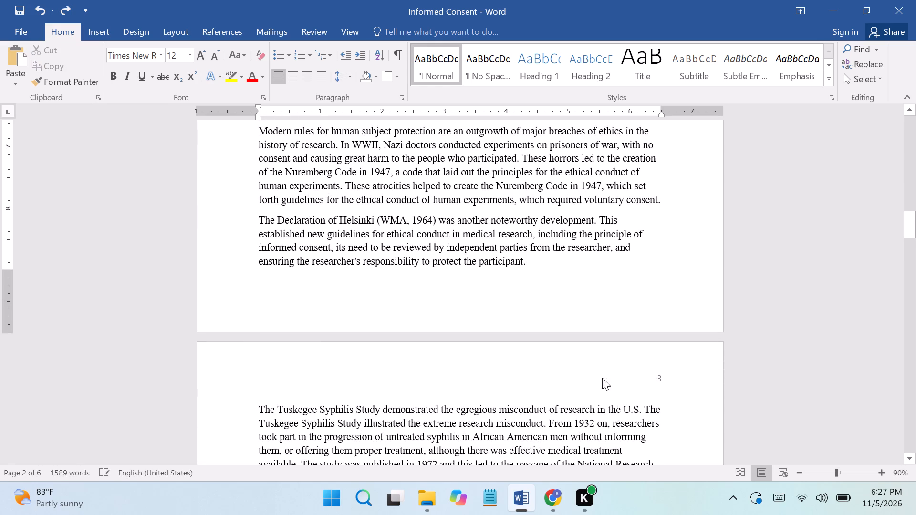
{"action": "left_click_drag", "start_coordinate": [254, 217], "coordinate": [422, 266]}
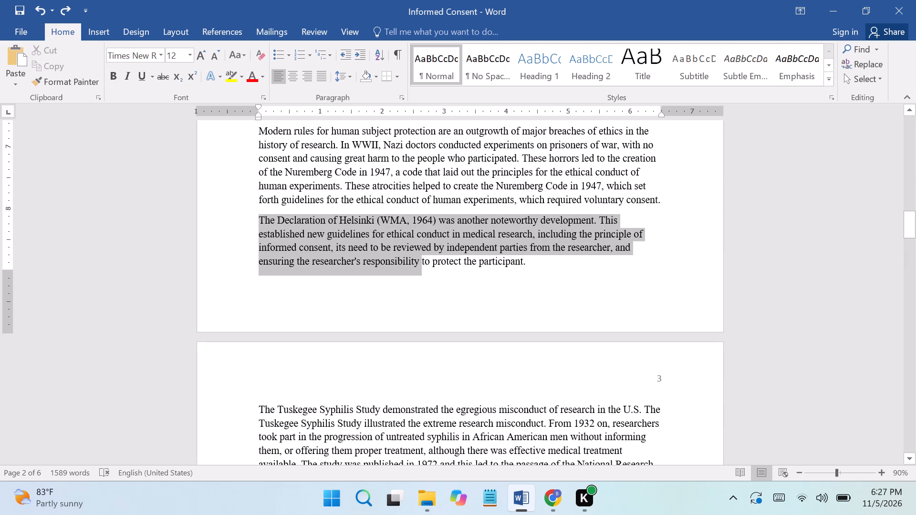
{"action": "left_click_drag", "start_coordinate": [422, 266], "coordinate": [641, 458]}
{"action": "scroll", "coordinate": [645, 439], "scroll_direction": "down", "scroll_amount": 5}
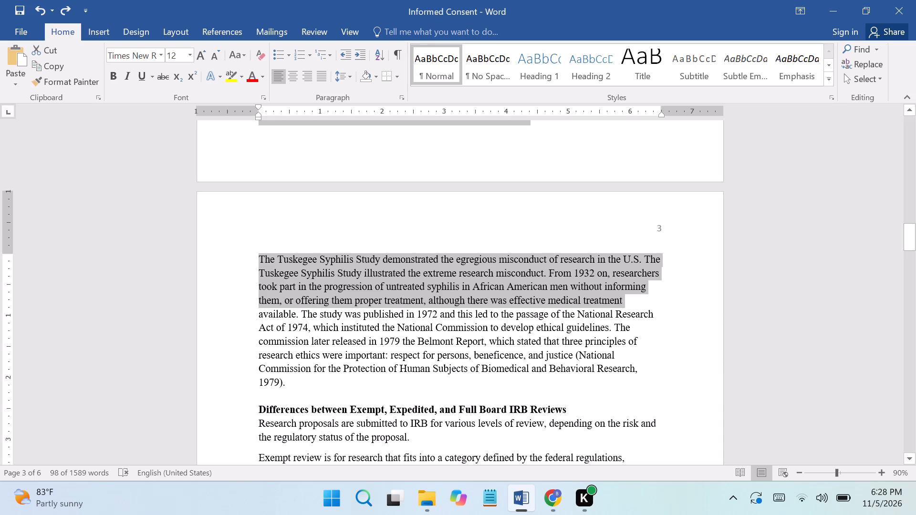
{"action": "left_click_drag", "start_coordinate": [302, 314], "coordinate": [567, 399]}
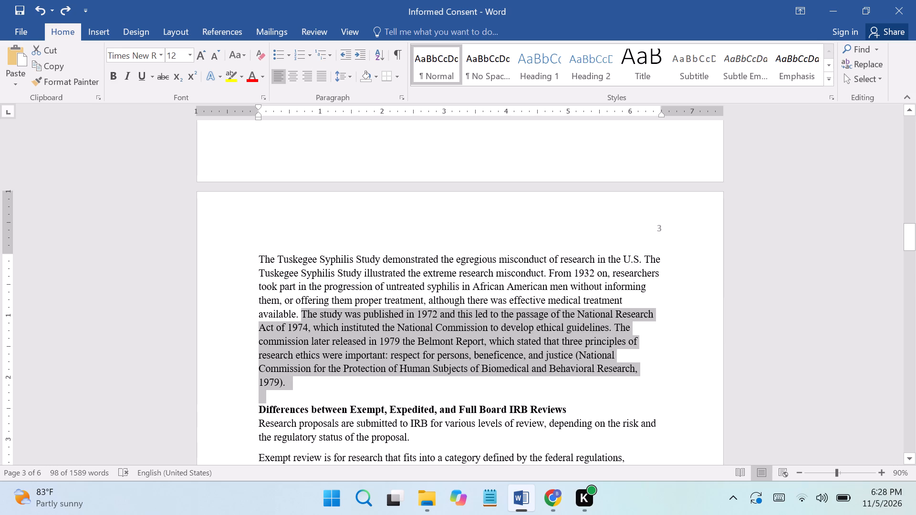
{"action": "left_click_drag", "start_coordinate": [567, 399], "coordinate": [567, 400]}
{"action": "left_click", "coordinate": [452, 385]}
Read the exempt, expedited and full board review section, followed by the informed consent section with its numbered essential elements.
{"action": "scroll", "coordinate": [459, 381], "scroll_direction": "down", "scroll_amount": 5}
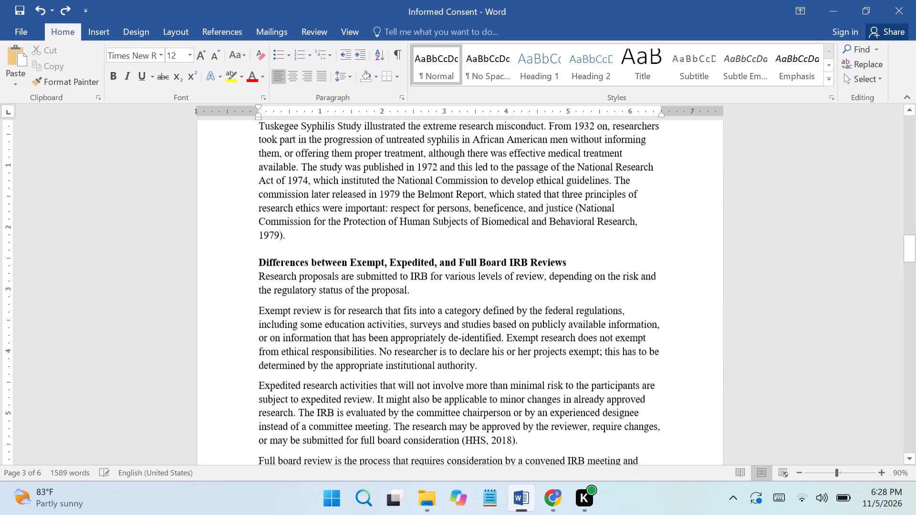
{"action": "scroll", "coordinate": [462, 384], "scroll_direction": "down", "scroll_amount": 1}
{"action": "left_click_drag", "start_coordinate": [258, 244], "coordinate": [557, 468]}
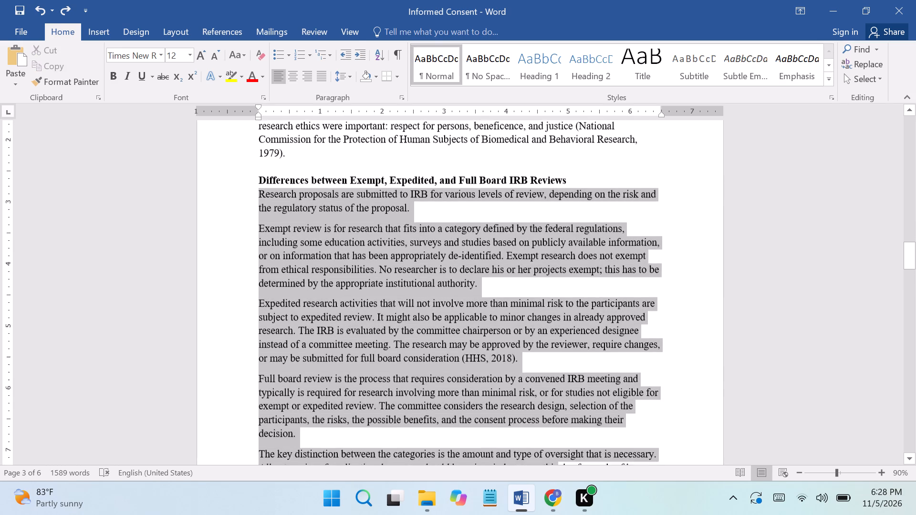
{"action": "left_click_drag", "start_coordinate": [557, 468], "coordinate": [505, 416]}
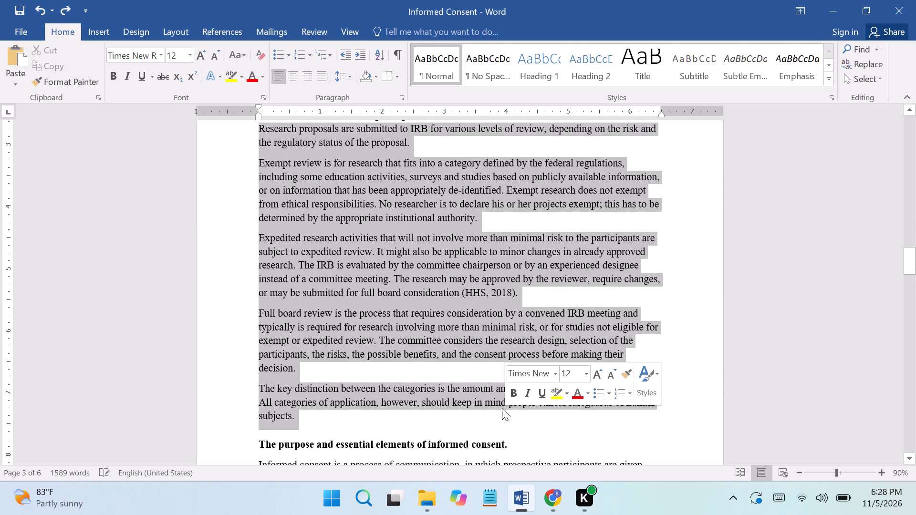
{"action": "scroll", "coordinate": [502, 407], "scroll_direction": "down", "scroll_amount": 6}
{"action": "left_click", "coordinate": [486, 343]}
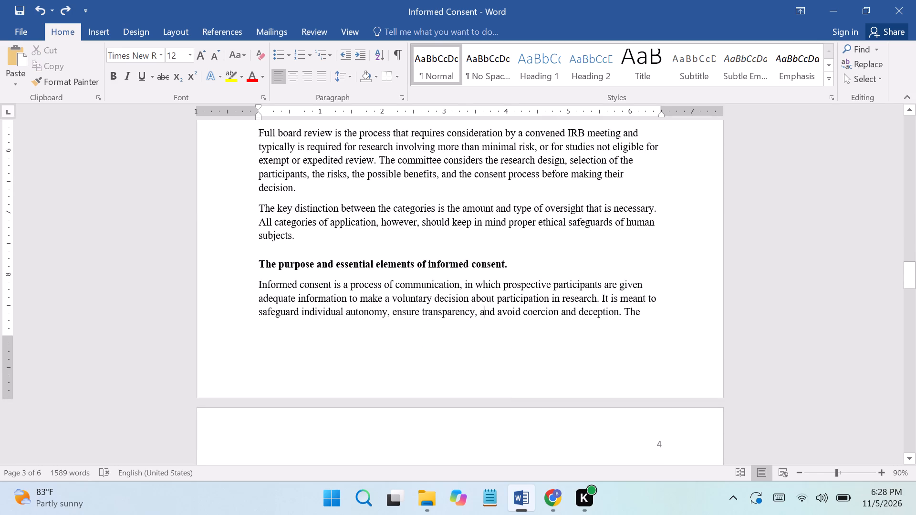
{"action": "left_click_drag", "start_coordinate": [257, 288], "coordinate": [519, 478]}
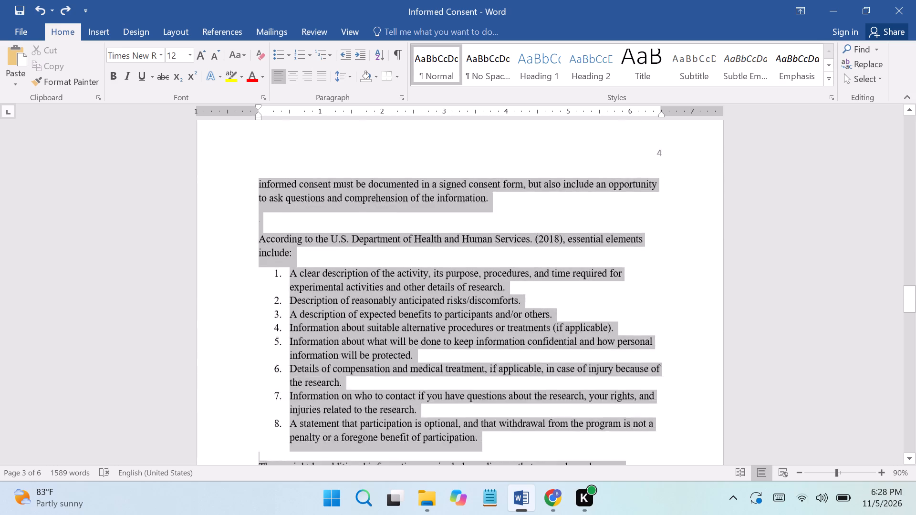
{"action": "left_click_drag", "start_coordinate": [519, 478], "coordinate": [368, 412]}
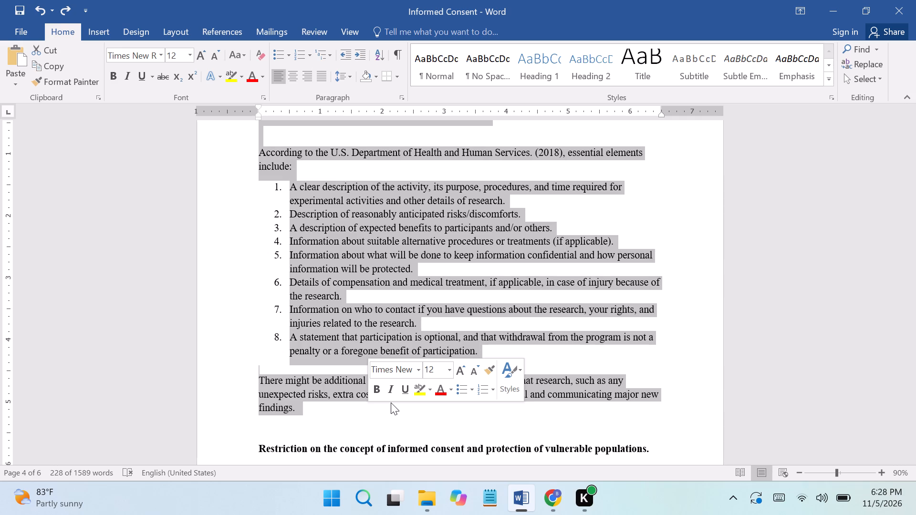
{"action": "left_click", "coordinate": [541, 352]}
Read the section on informed consent restrictions and vulnerable populations, including the Kenya and biblical teaching paragraphs on page 5.
{"action": "scroll", "coordinate": [538, 353], "scroll_direction": "down", "scroll_amount": 10}
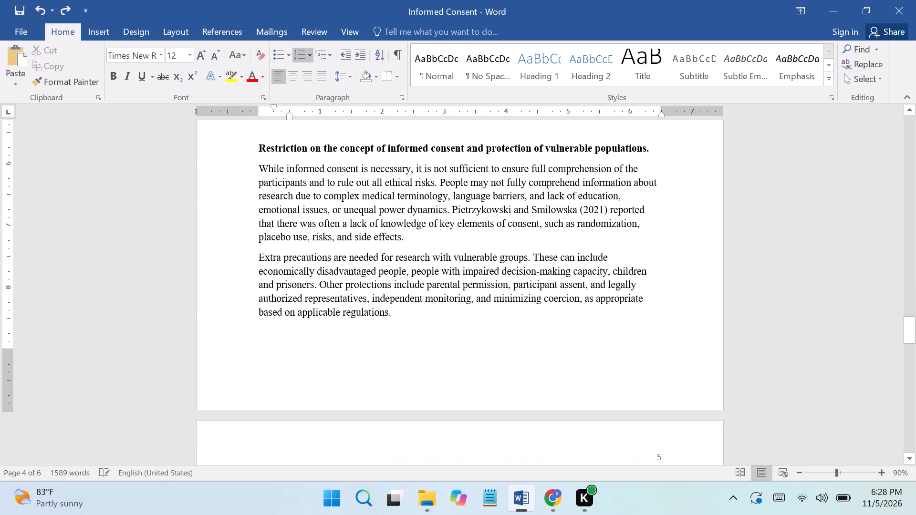
{"action": "left_click_drag", "start_coordinate": [259, 167], "coordinate": [283, 186]}
{"action": "left_click_drag", "start_coordinate": [283, 186], "coordinate": [419, 318]}
{"action": "left_click", "coordinate": [564, 365]}
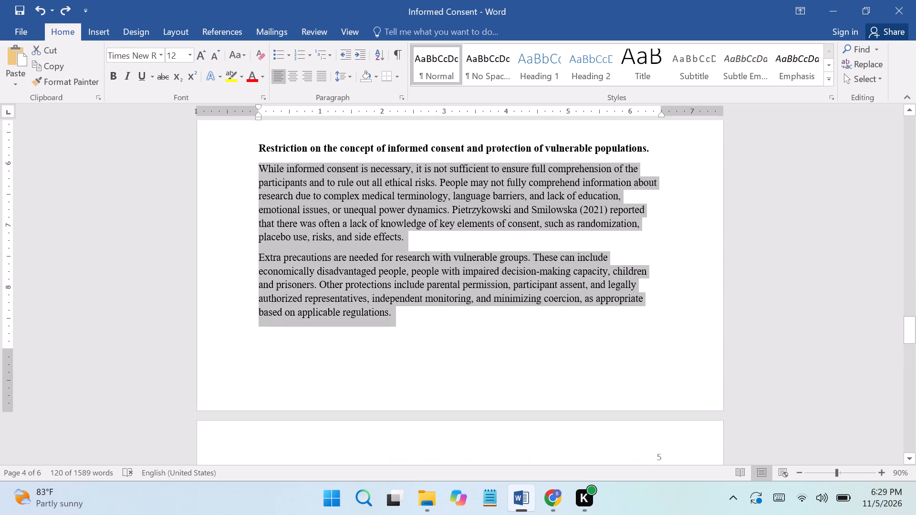
{"action": "scroll", "coordinate": [552, 357], "scroll_direction": "down", "scroll_amount": 9}
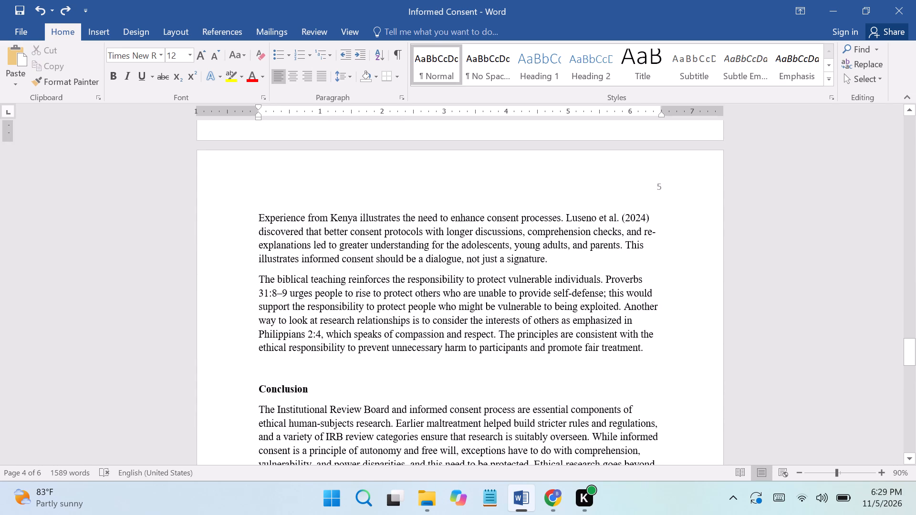
{"action": "left_click_drag", "start_coordinate": [253, 214], "coordinate": [658, 355]}
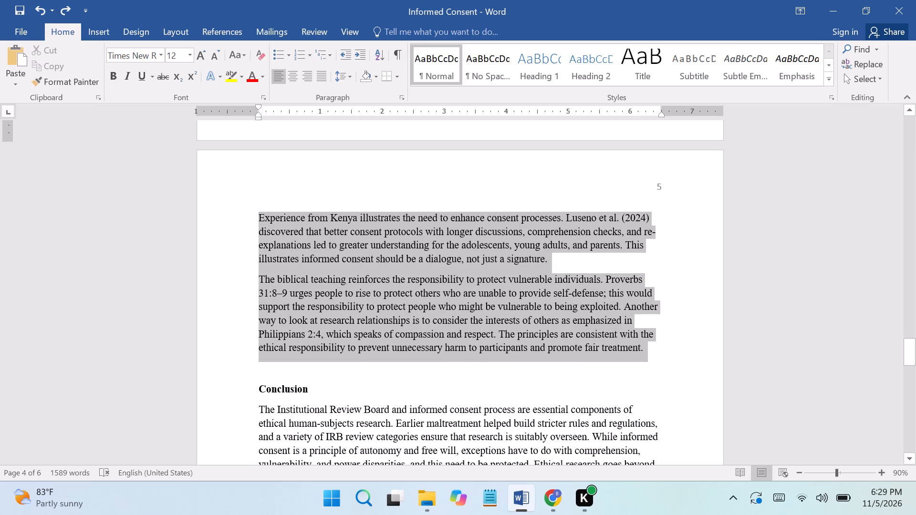
{"action": "left_click_drag", "start_coordinate": [658, 355], "coordinate": [658, 355]}
{"action": "left_click", "coordinate": [678, 371]}
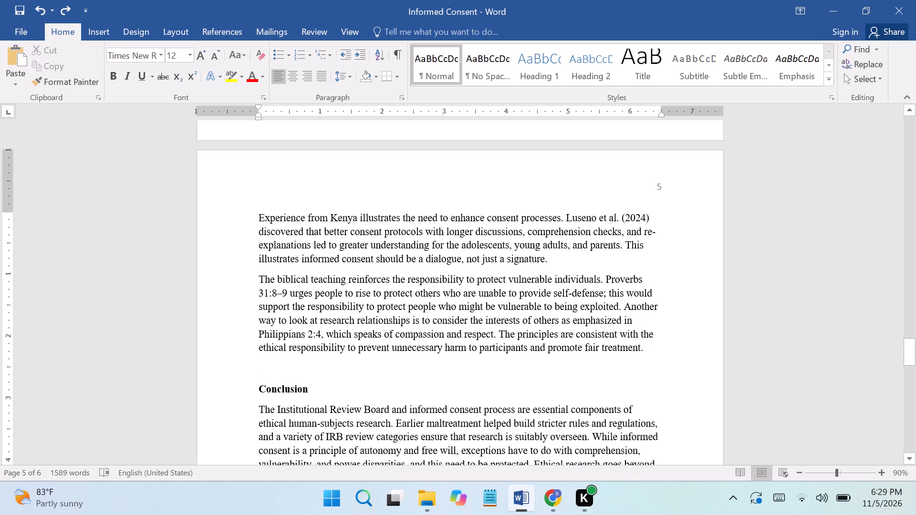
Read the Conclusion section on page 5 and examine the space around its paragraph.
{"action": "scroll", "coordinate": [617, 412], "scroll_direction": "down", "scroll_amount": 2}
{"action": "left_click", "coordinate": [535, 376]}
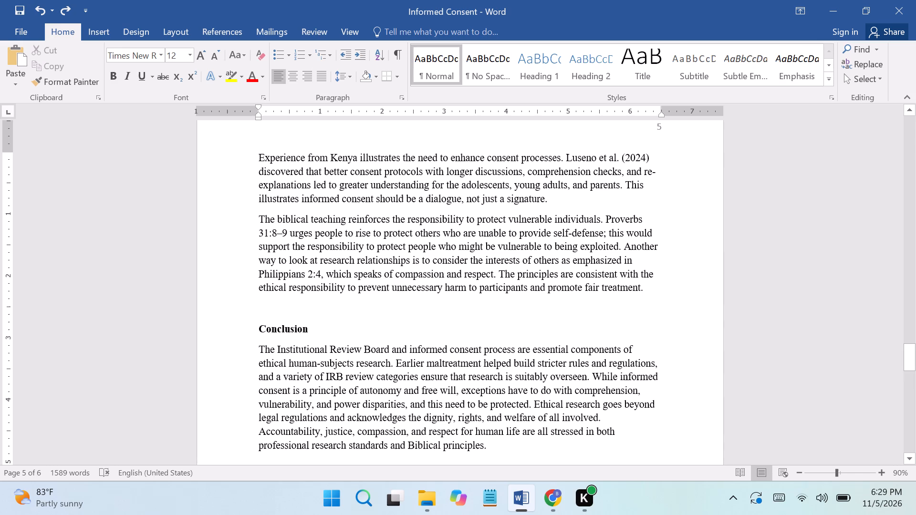
{"action": "scroll", "coordinate": [557, 366], "scroll_direction": "down", "scroll_amount": 2}
{"action": "left_click", "coordinate": [538, 360]}
{"action": "scroll", "coordinate": [540, 361], "scroll_direction": "down", "scroll_amount": 2}
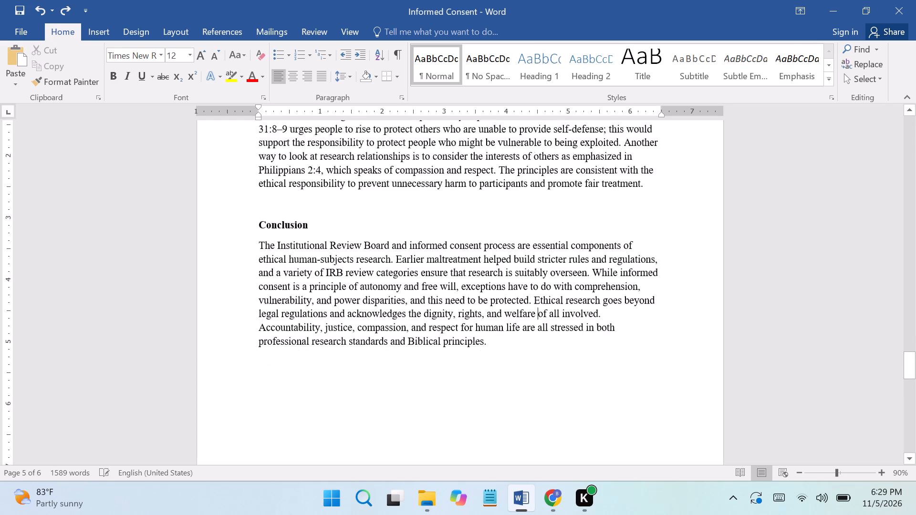
{"action": "scroll", "coordinate": [541, 366], "scroll_direction": "down", "scroll_amount": 1}
{"action": "scroll", "coordinate": [544, 370], "scroll_direction": "up", "scroll_amount": 2}
{"action": "left_click", "coordinate": [483, 340]}
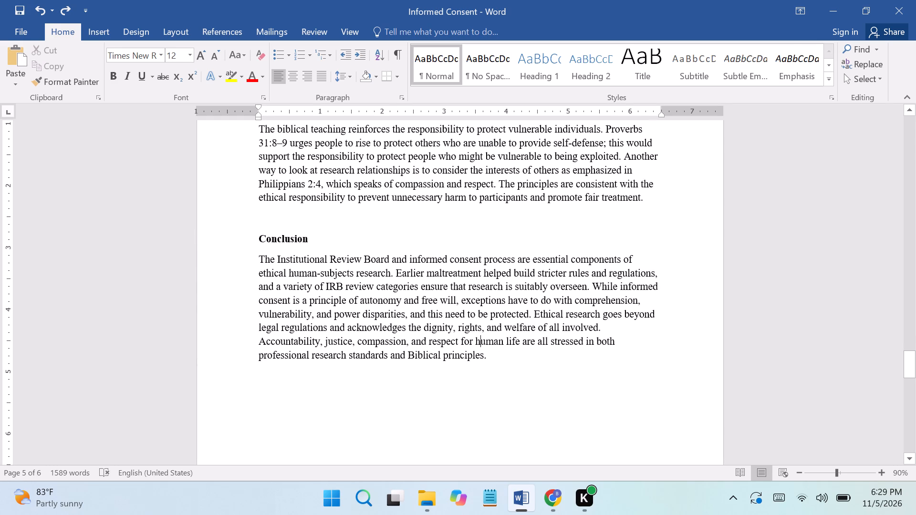
{"action": "scroll", "coordinate": [524, 361], "scroll_direction": "down", "scroll_amount": 2}
{"action": "left_click", "coordinate": [495, 302]}
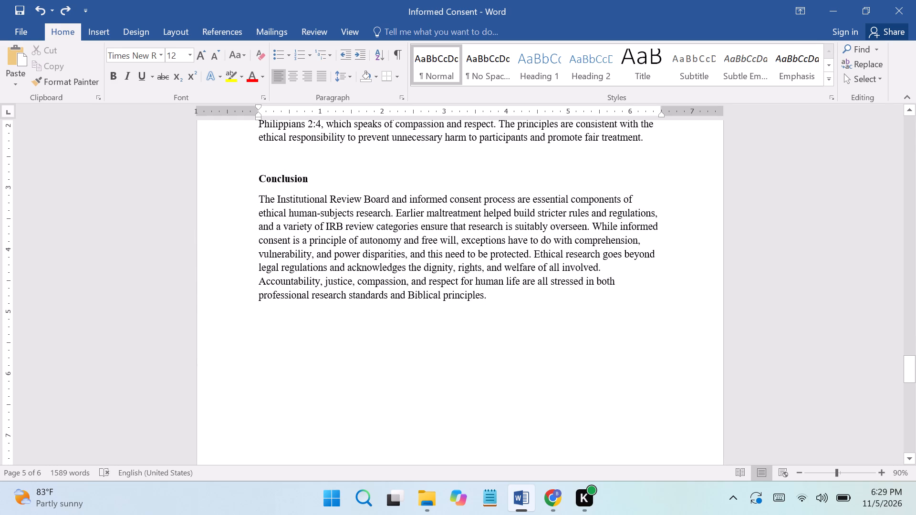
Recheck page 5, comparing the Kenya and biblical teaching paragraphs with the Conclusion paragraph and the spacing around it.
{"action": "left_click", "coordinate": [420, 253]}
{"action": "scroll", "coordinate": [453, 258], "scroll_direction": "up", "scroll_amount": 4}
{"action": "left_click", "coordinate": [458, 333]}
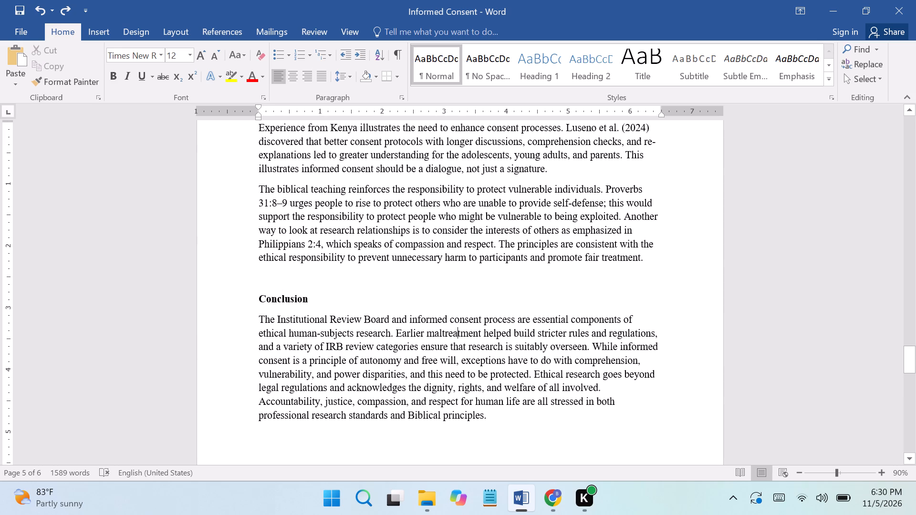
{"action": "scroll", "coordinate": [496, 276], "scroll_direction": "up", "scroll_amount": 2}
{"action": "left_click", "coordinate": [496, 276]}
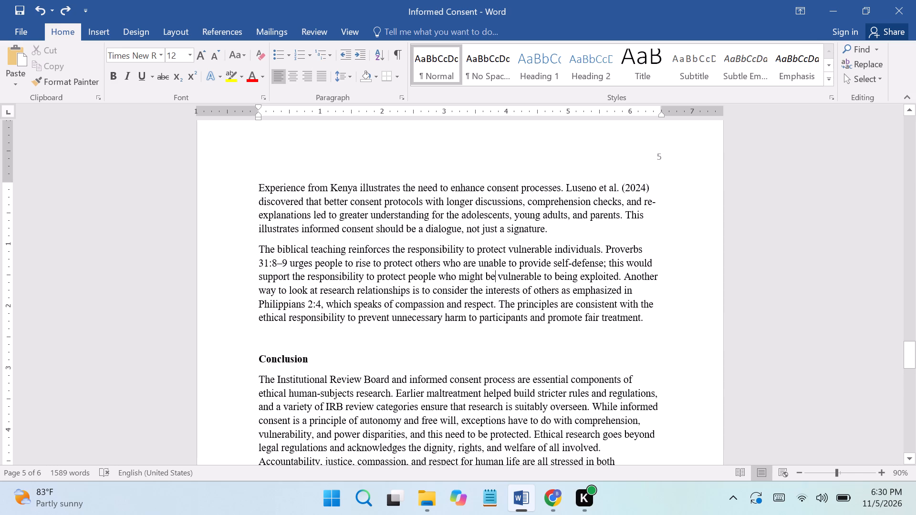
{"action": "left_click", "coordinate": [552, 296]}
{"action": "scroll", "coordinate": [565, 308], "scroll_direction": "down", "scroll_amount": 4}
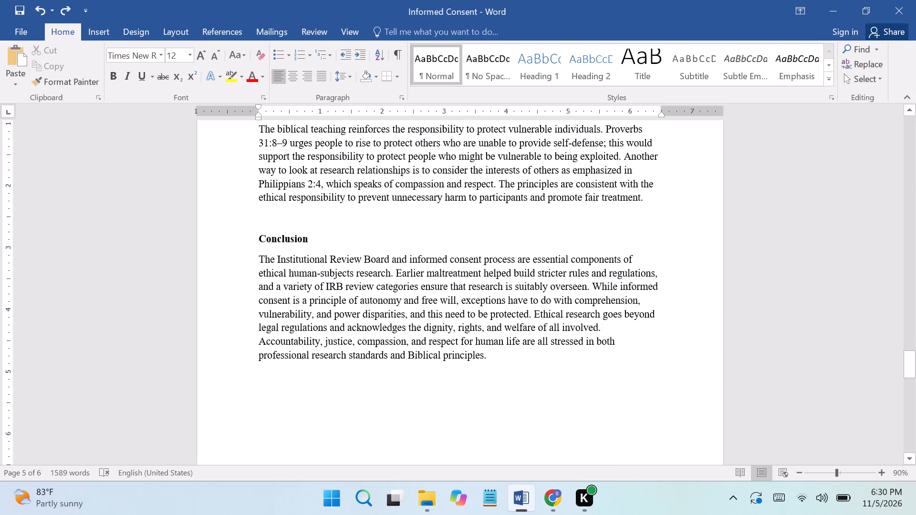
{"action": "left_click", "coordinate": [493, 288]}
{"action": "scroll", "coordinate": [504, 290], "scroll_direction": "down", "scroll_amount": 3}
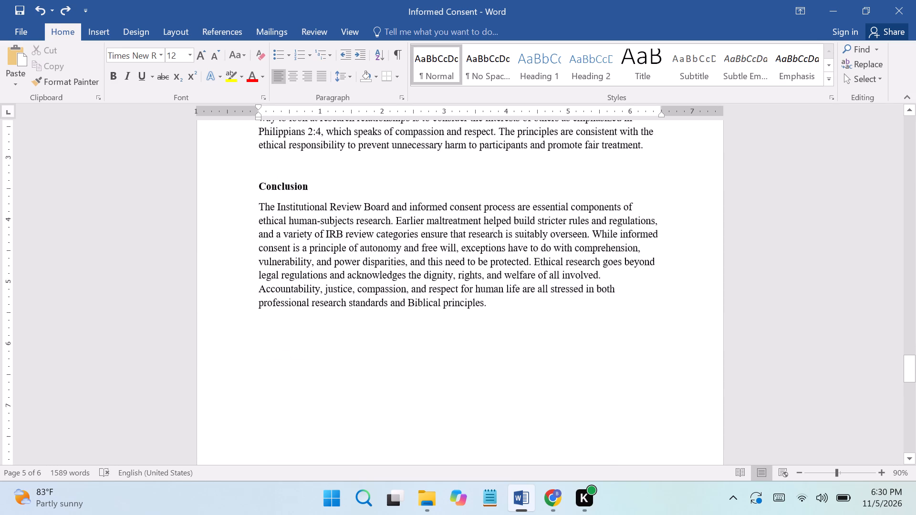
{"action": "scroll", "coordinate": [504, 292], "scroll_direction": "down", "scroll_amount": 1}
{"action": "scroll", "coordinate": [504, 292], "scroll_direction": "up", "scroll_amount": 3}
{"action": "left_click", "coordinate": [489, 331]}
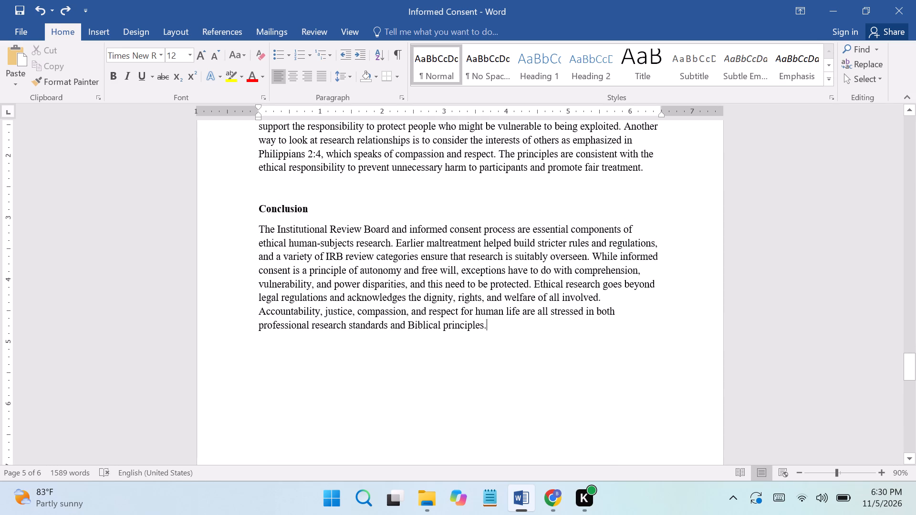
{"action": "scroll", "coordinate": [516, 325], "scroll_direction": "up", "scroll_amount": 3}
{"action": "left_click", "coordinate": [590, 367]}
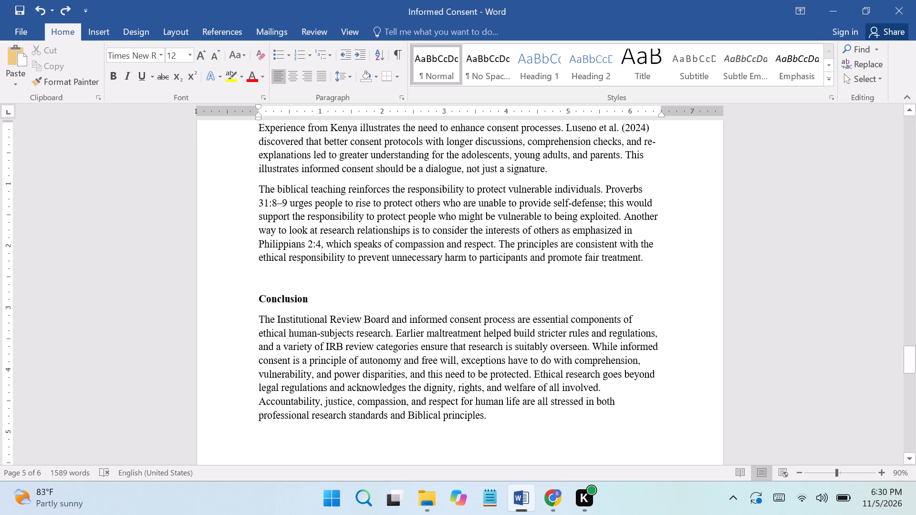
{"action": "scroll", "coordinate": [537, 363], "scroll_direction": "up", "scroll_amount": 1}
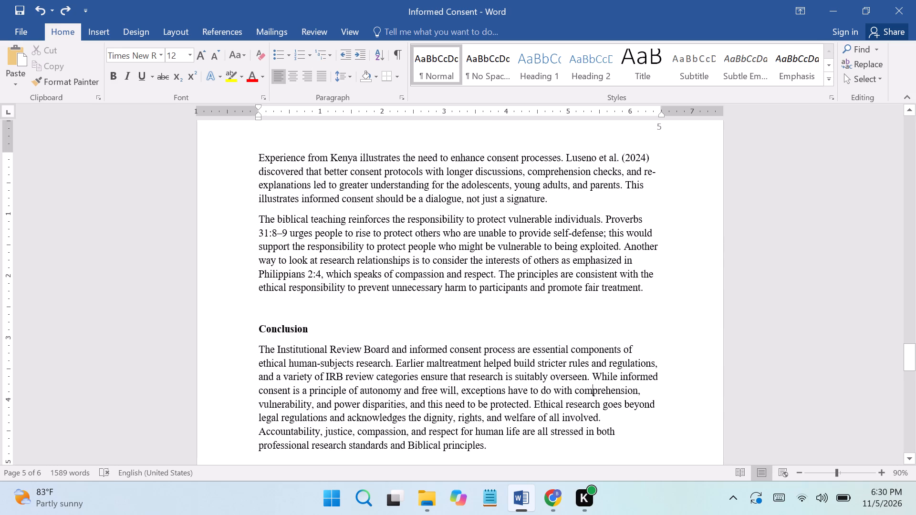
{"action": "scroll", "coordinate": [539, 347], "scroll_direction": "up", "scroll_amount": 2}
{"action": "left_click", "coordinate": [511, 302]}
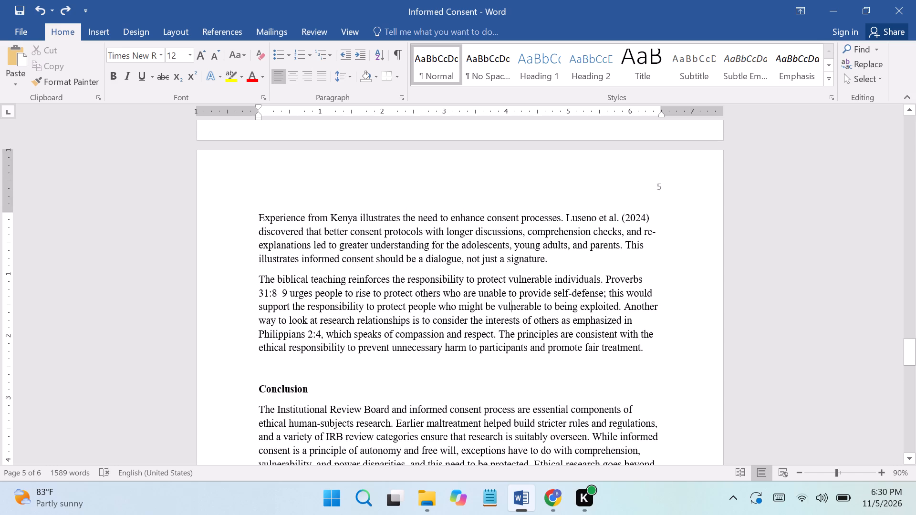
Skim back through the document from page 5 to the title and Introduction on page 2, checking section headings, paragraphs and page breaks.
{"action": "scroll", "coordinate": [421, 327], "scroll_direction": "up", "scroll_amount": 3}
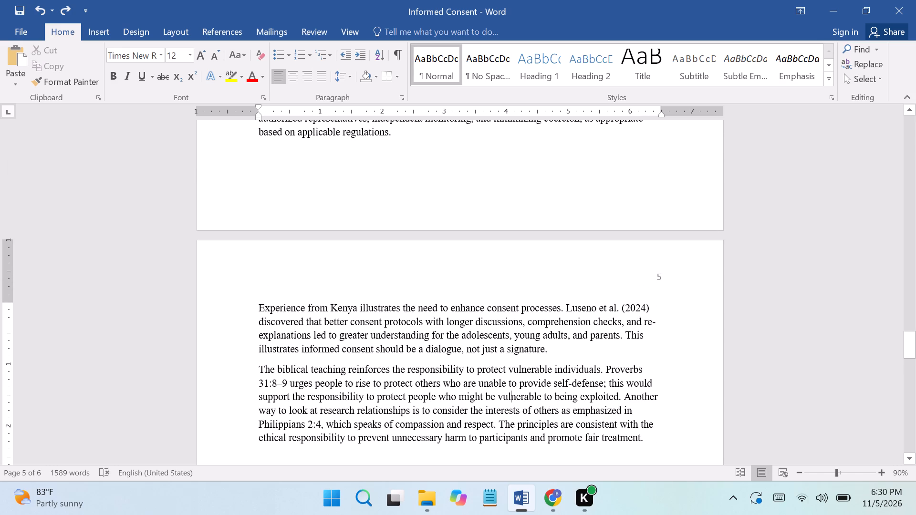
{"action": "scroll", "coordinate": [441, 333], "scroll_direction": "up", "scroll_amount": 1}
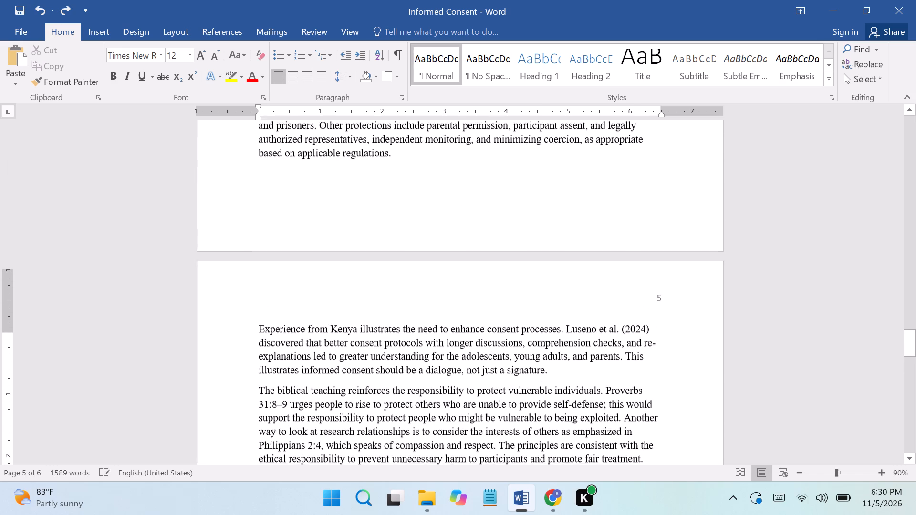
{"action": "scroll", "coordinate": [446, 333], "scroll_direction": "up", "scroll_amount": 10}
{"action": "left_click", "coordinate": [446, 329]}
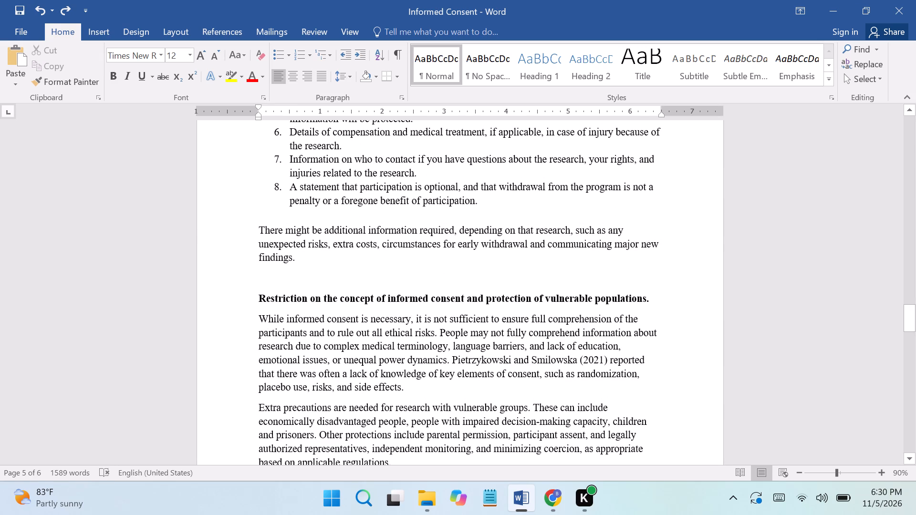
{"action": "scroll", "coordinate": [451, 332], "scroll_direction": "up", "scroll_amount": 13}
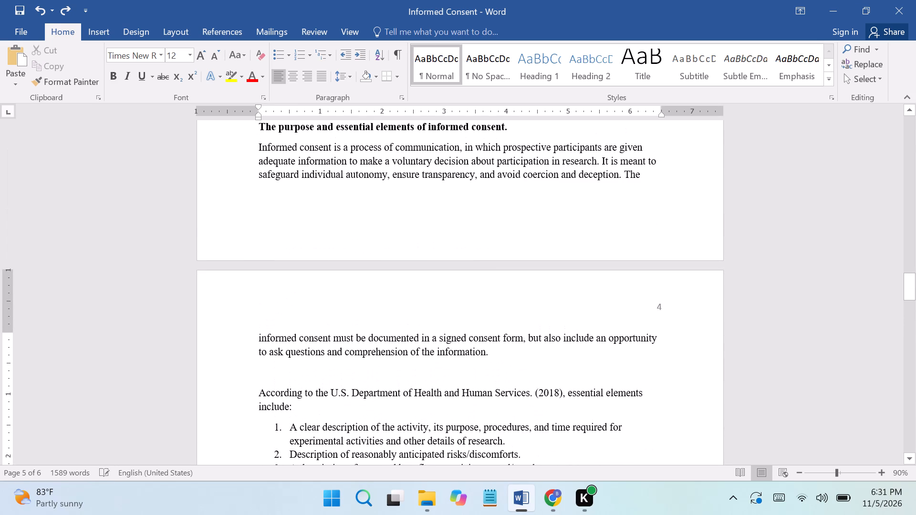
{"action": "scroll", "coordinate": [454, 331], "scroll_direction": "up", "scroll_amount": 10}
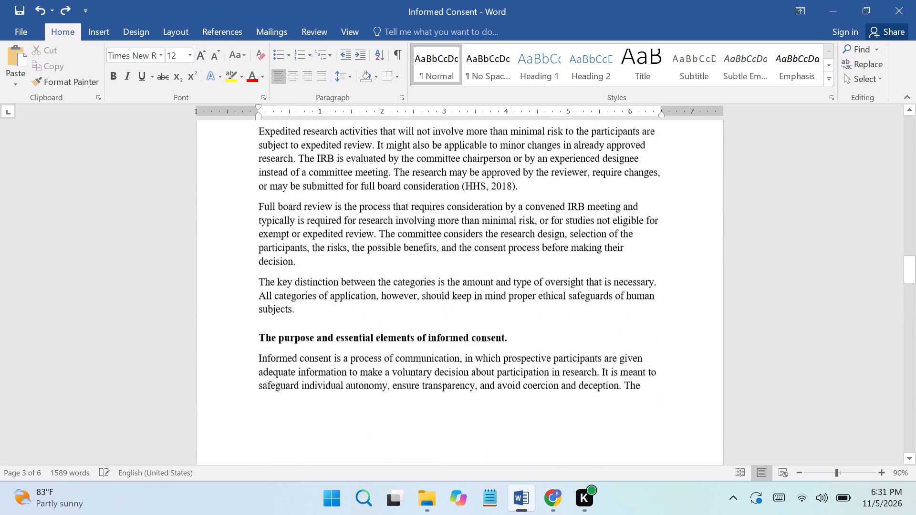
{"action": "scroll", "coordinate": [454, 331], "scroll_direction": "up", "scroll_amount": 18}
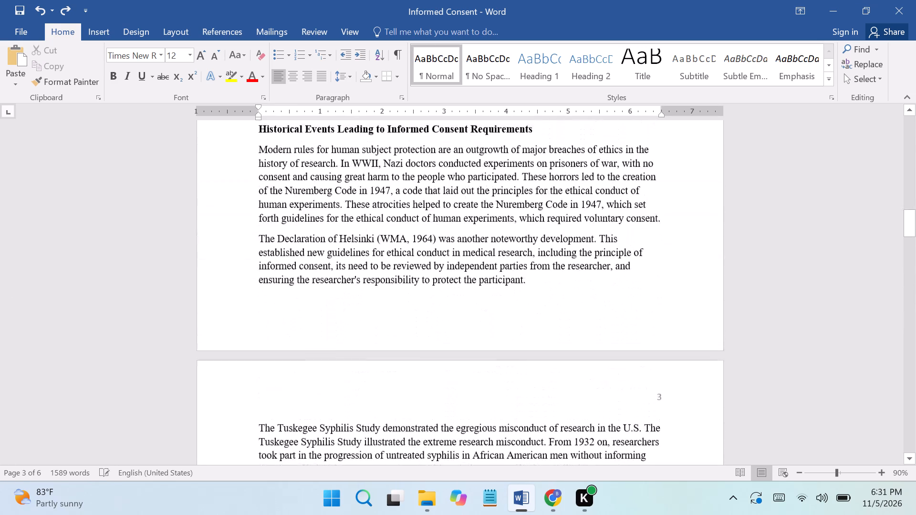
{"action": "scroll", "coordinate": [455, 332], "scroll_direction": "up", "scroll_amount": 12}
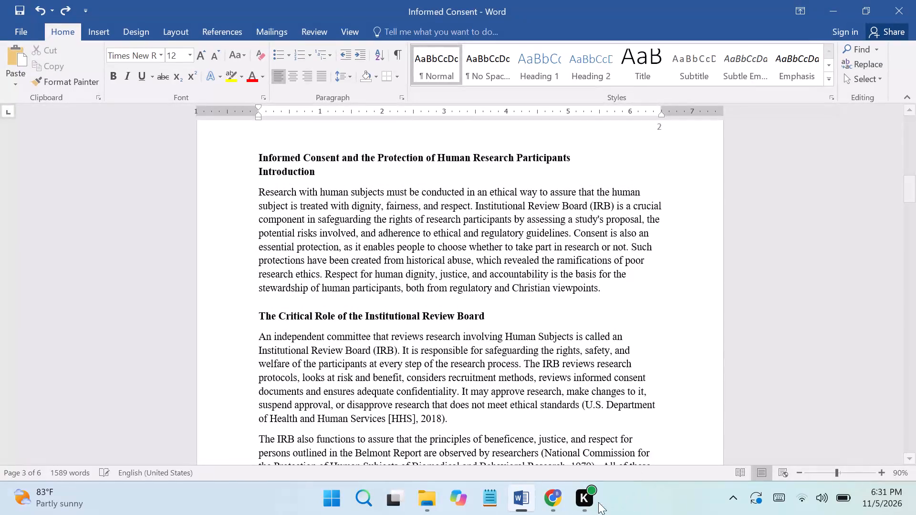
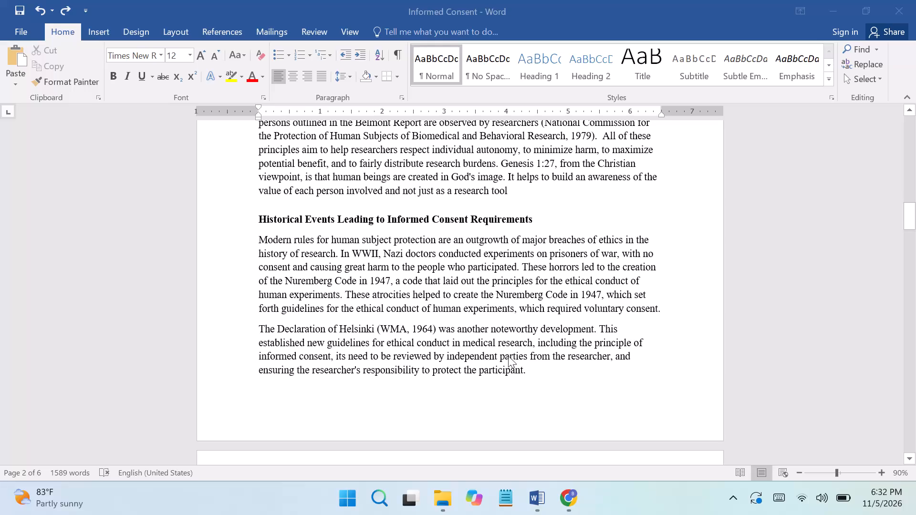
Switch to File Explorer and look through the files in the Documents folder.
{"action": "left_click", "coordinate": [433, 507]}
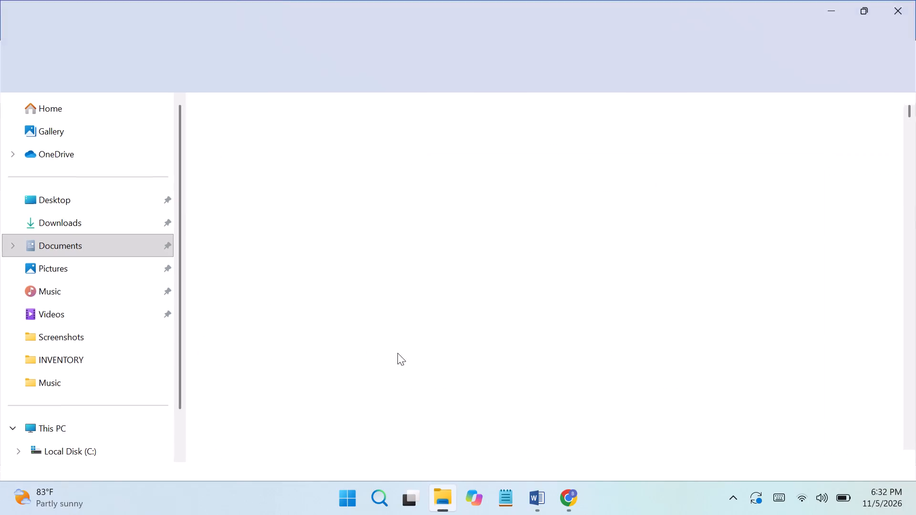
{"action": "left_click", "coordinate": [744, 158]}
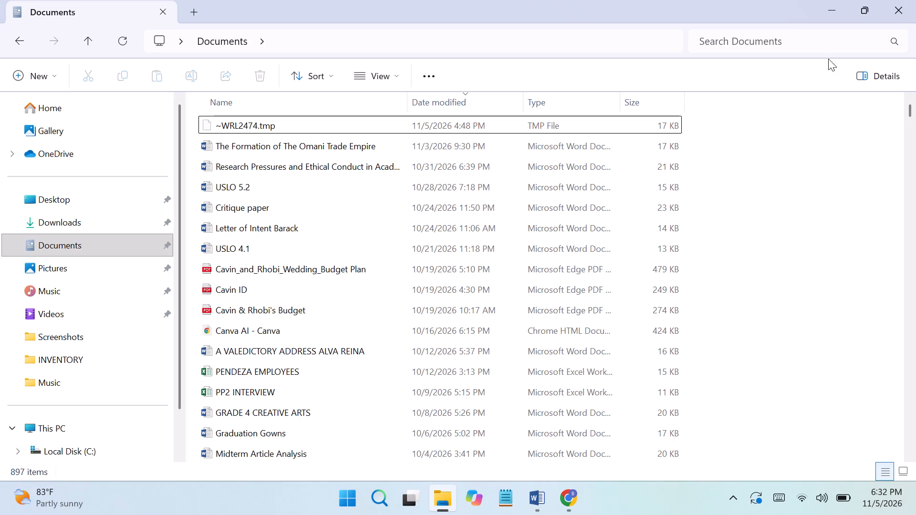
{"action": "scroll", "coordinate": [464, 227], "scroll_direction": "up", "scroll_amount": 3}
{"action": "scroll", "coordinate": [466, 231], "scroll_direction": "down", "scroll_amount": 10}
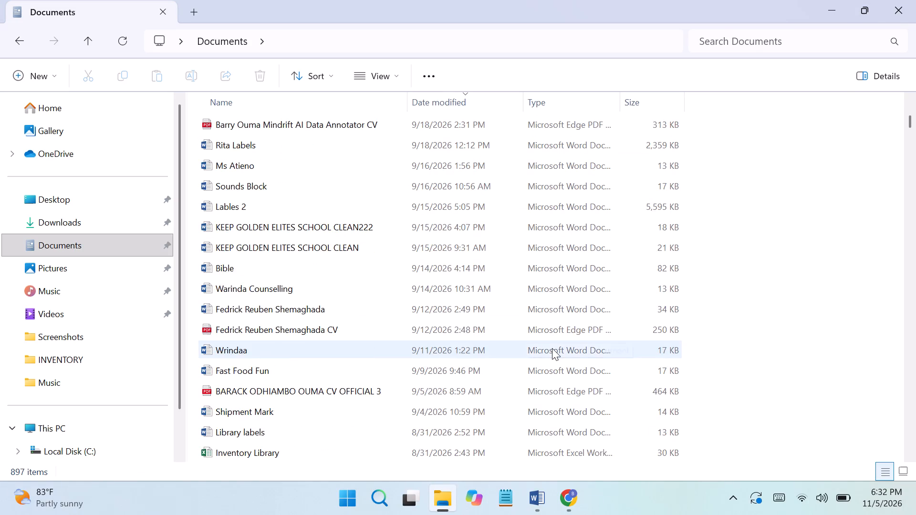
{"action": "scroll", "coordinate": [552, 348], "scroll_direction": "up", "scroll_amount": 3}
Return to Word and close the Informed Consent document.
{"action": "left_click", "coordinate": [535, 502]}
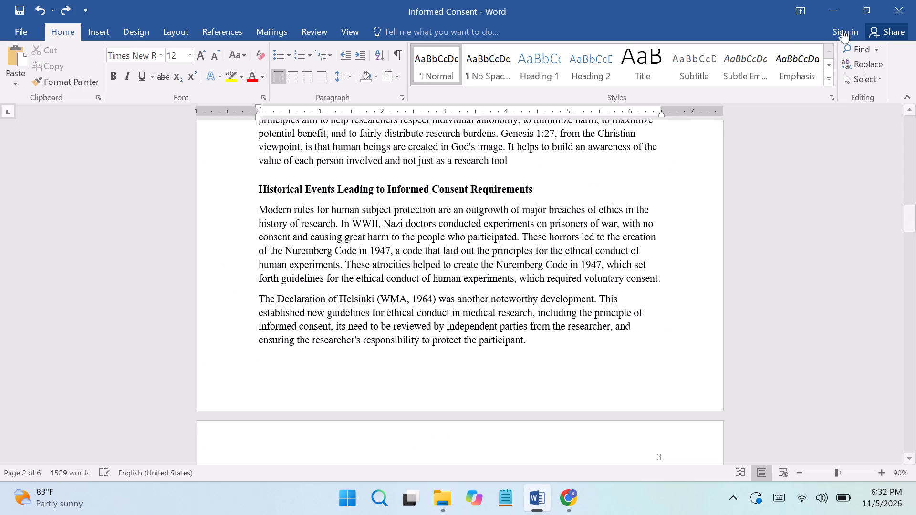
{"action": "left_click", "coordinate": [905, 3]}
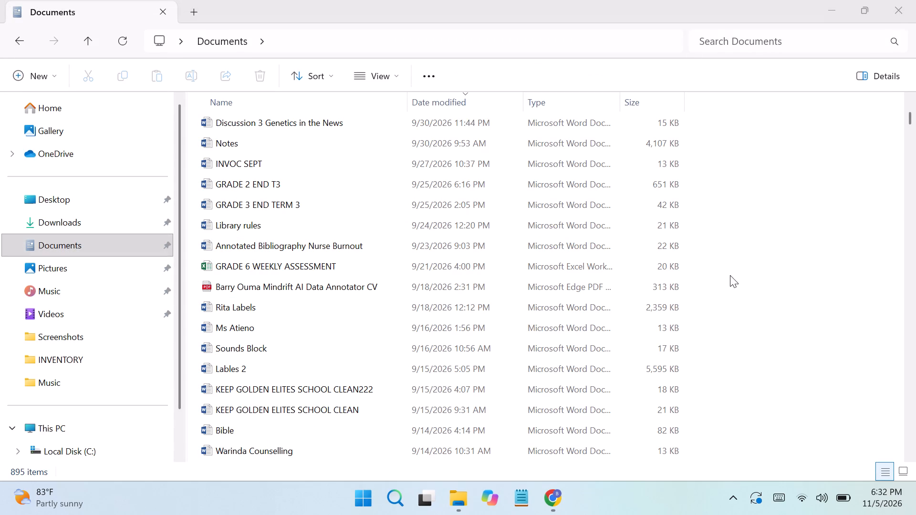
Minimize File Explorer and, in Chrome, open a new browser window under the Person 1 profile.
{"action": "left_click", "coordinate": [749, 265]}
{"action": "left_click", "coordinate": [830, 7]}
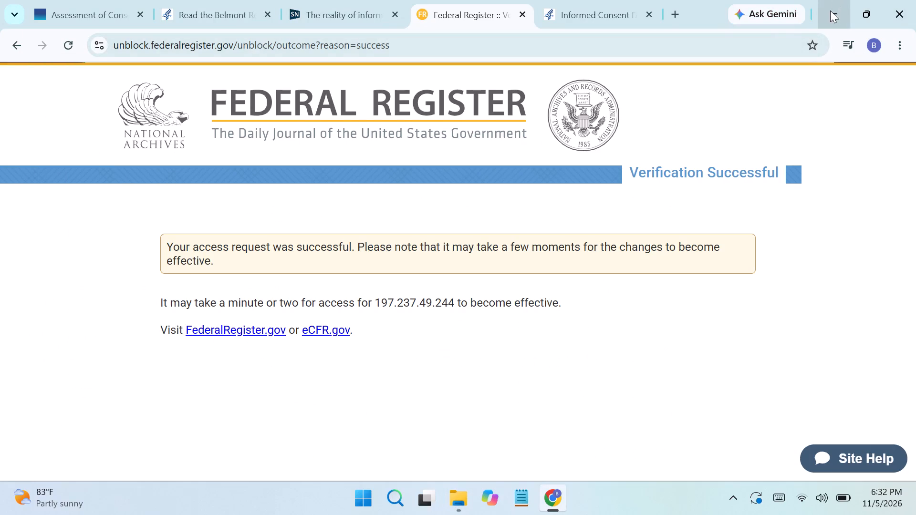
{"action": "left_click", "coordinate": [874, 45]}
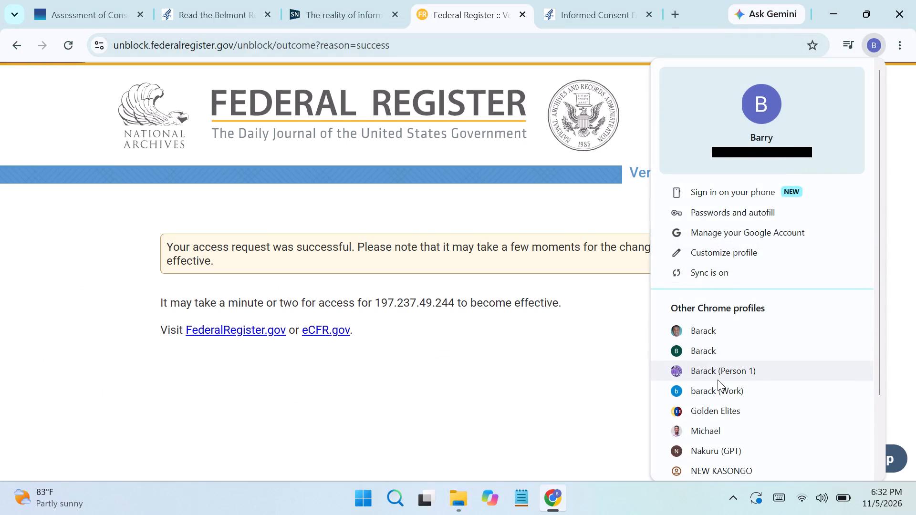
{"action": "left_click", "coordinate": [718, 380]}
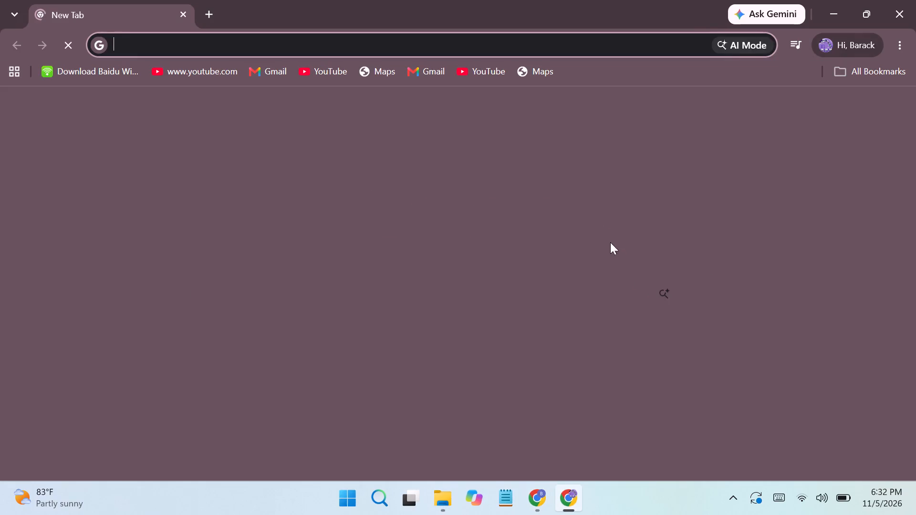
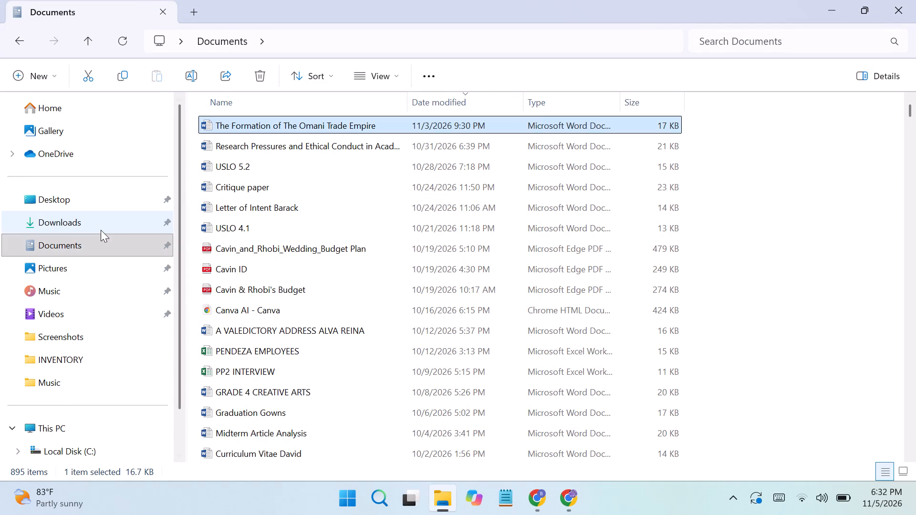
Open the Informed Consent document from the Documents folder in Word.
{"action": "left_click", "coordinate": [102, 221]}
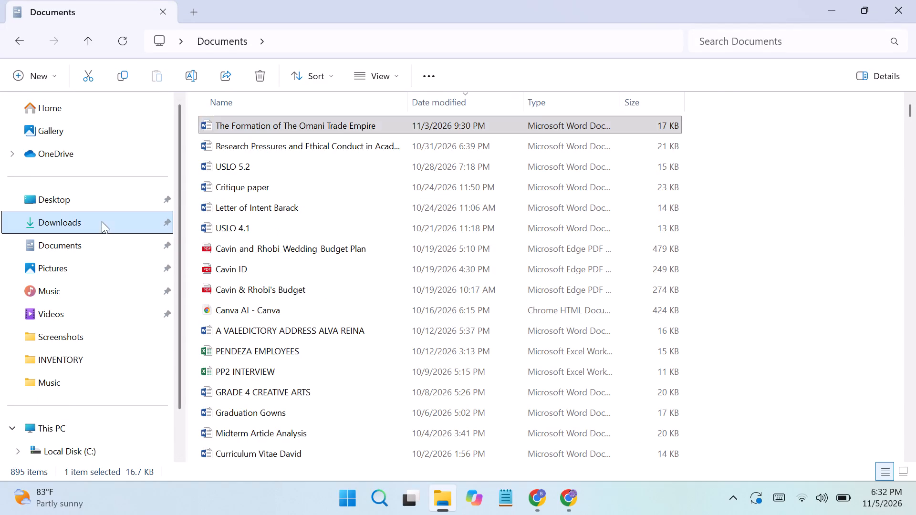
{"action": "left_click", "coordinate": [85, 241]}
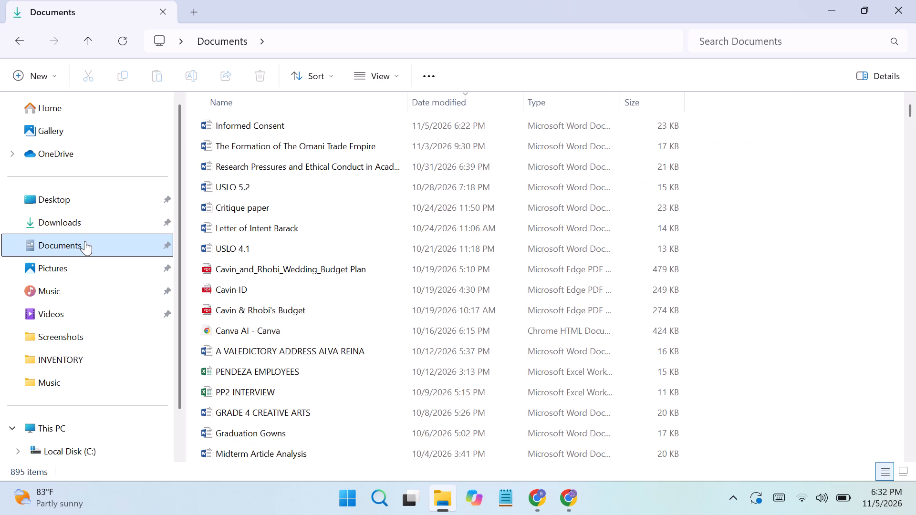
{"action": "left_click", "coordinate": [272, 126]}
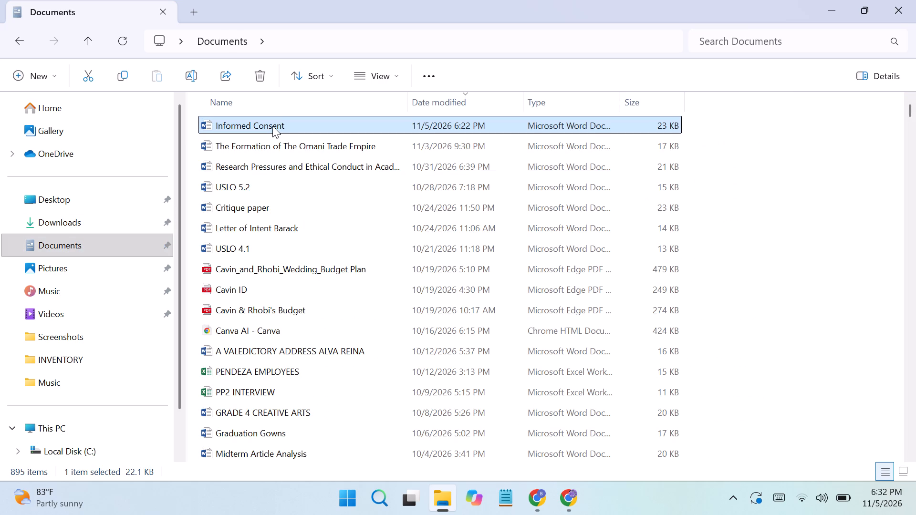
{"action": "double_click", "coordinate": [272, 126]}
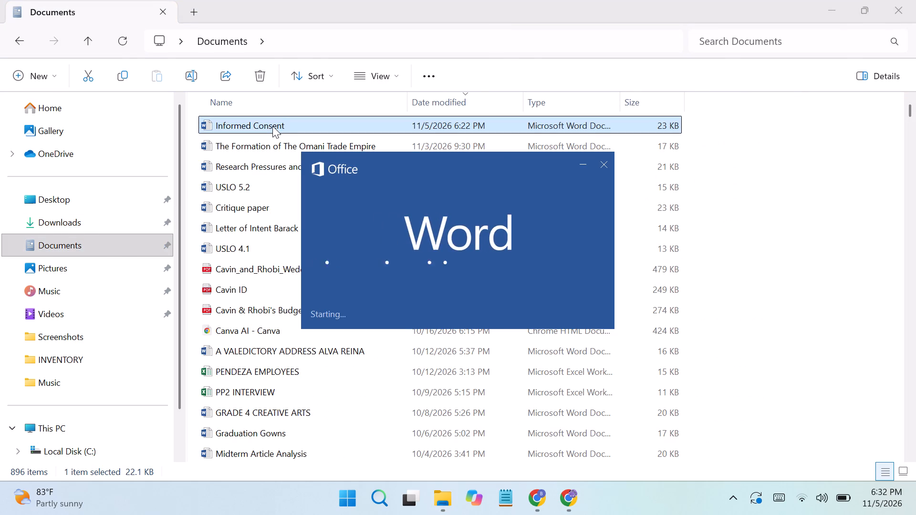
Add the lines Student Name, Course, Instructor and Date below the paper's title.
{"action": "left_click", "coordinate": [722, 200]}
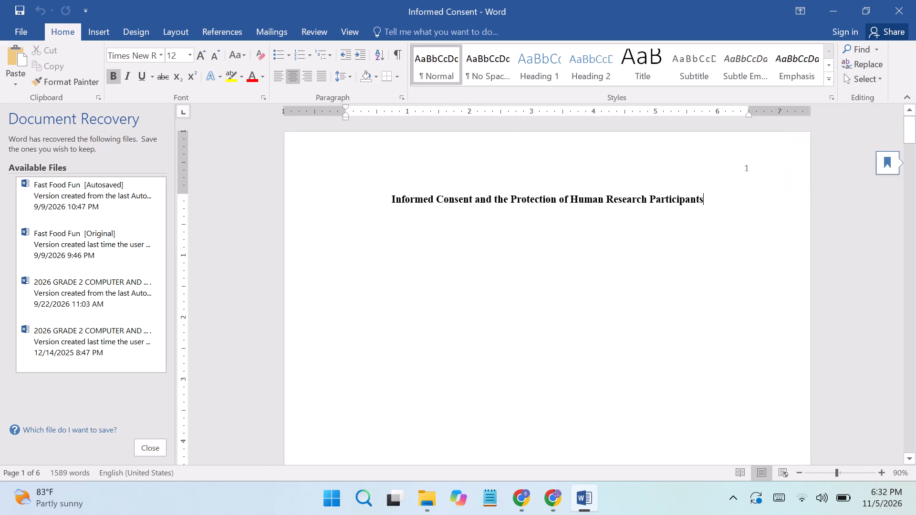
{"action": "key", "text": "shift+Return"}
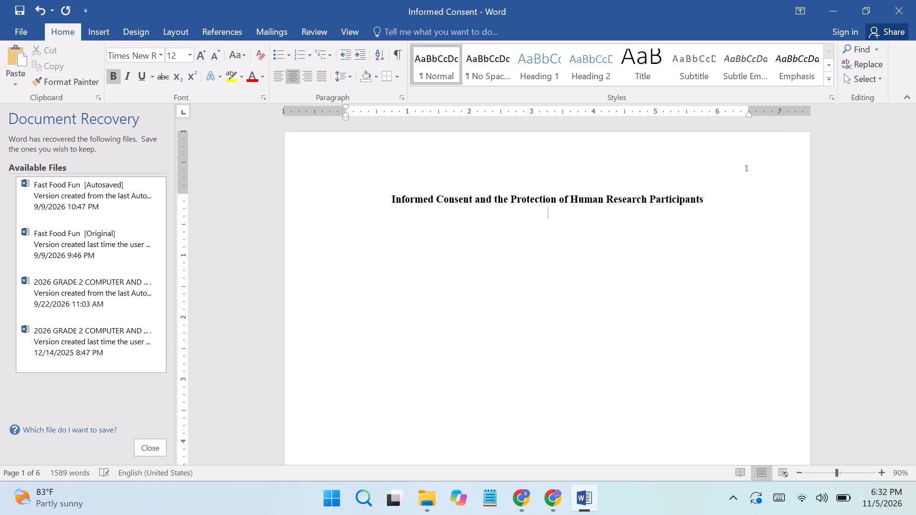
{"action": "type", "text": "tudent"}
{"action": "key", "text": "space"}
{"action": "key", "text": "Return"}
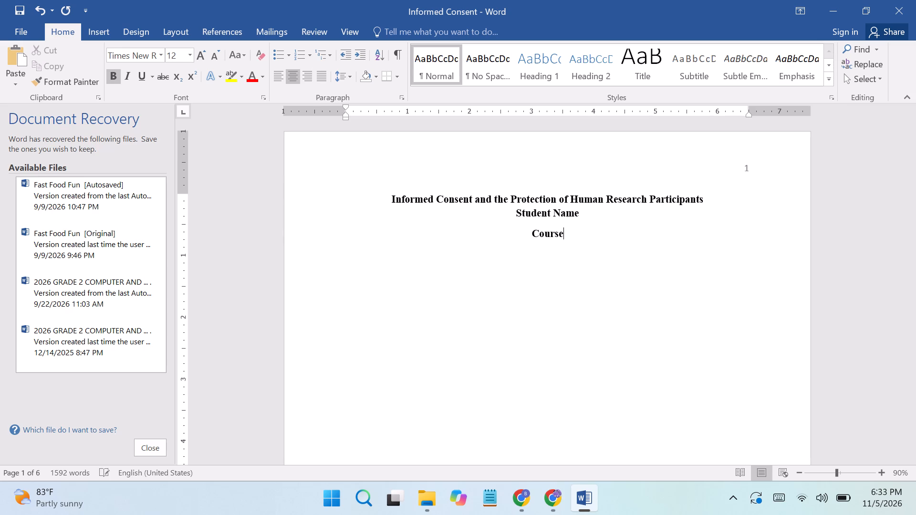
{"action": "key", "text": "Return"}
{"action": "key", "text": "shift+Return"}
{"action": "type", "text": "DA"}
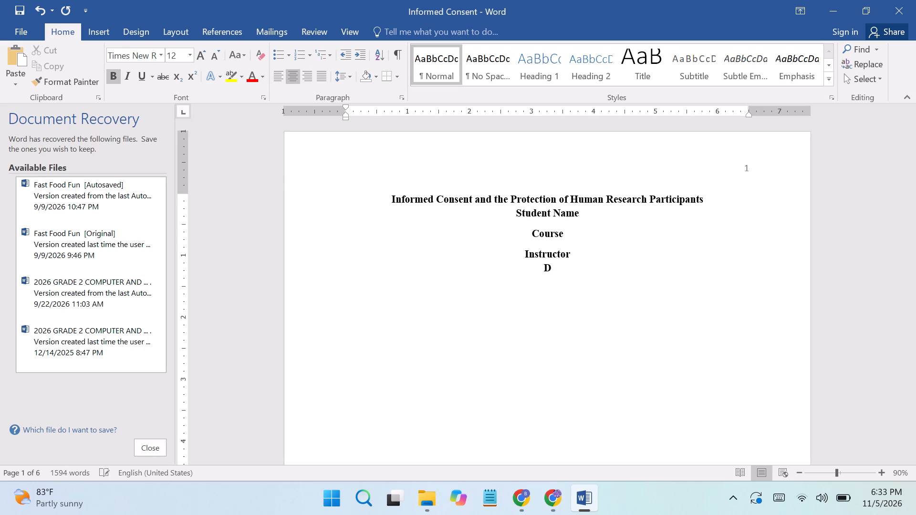
{"action": "type", "text": "ate"}
Remove bold from the Student Name to Date lines and insert a blank line between them and the title.
{"action": "left_click_drag", "start_coordinate": [571, 280], "coordinate": [513, 214]}
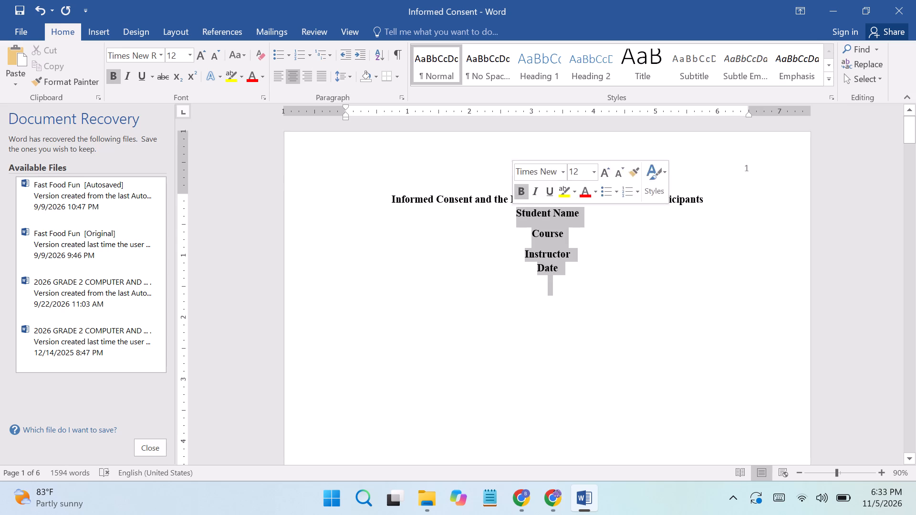
{"action": "left_click", "coordinate": [113, 74]}
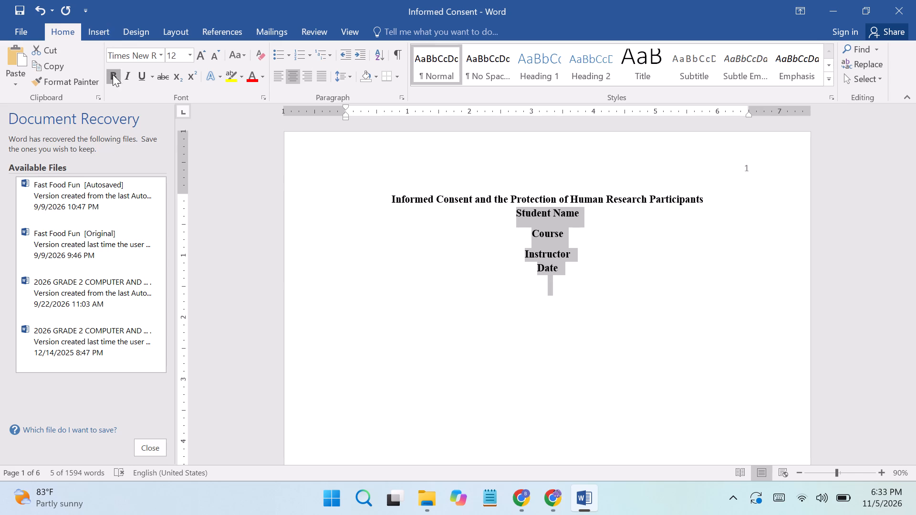
{"action": "left_click", "coordinate": [725, 196]}
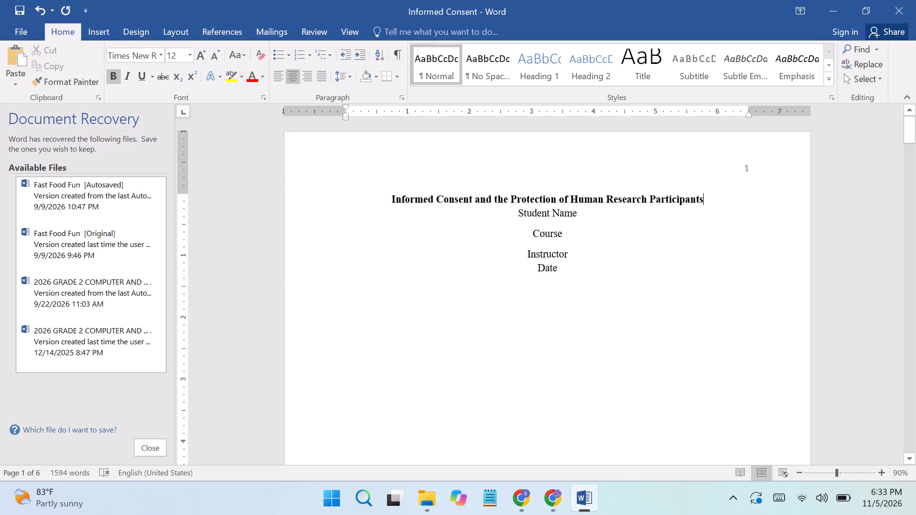
{"action": "key", "text": "shift+Return"}
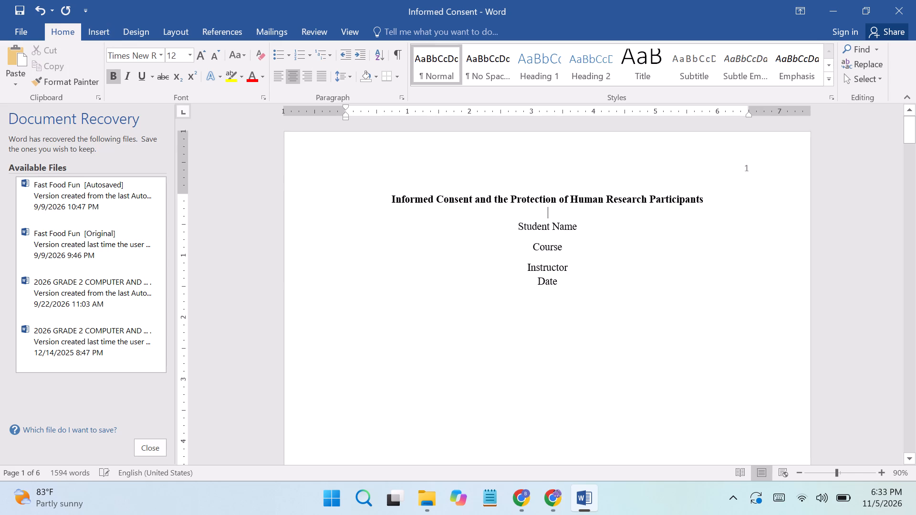
Set the line spacing of the Student Name, Course, Instructor and Date lines to 2.0.
{"action": "left_click_drag", "start_coordinate": [572, 293], "coordinate": [514, 218]}
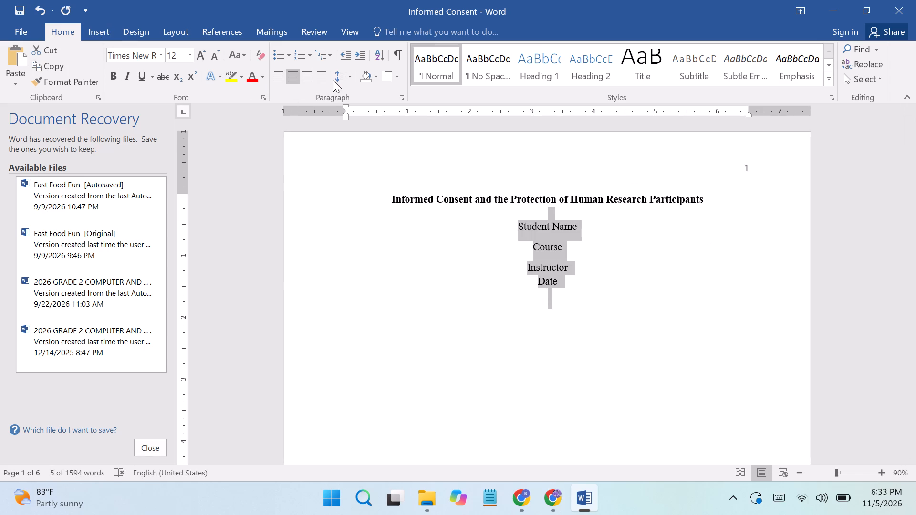
{"action": "left_click", "coordinate": [346, 77]}
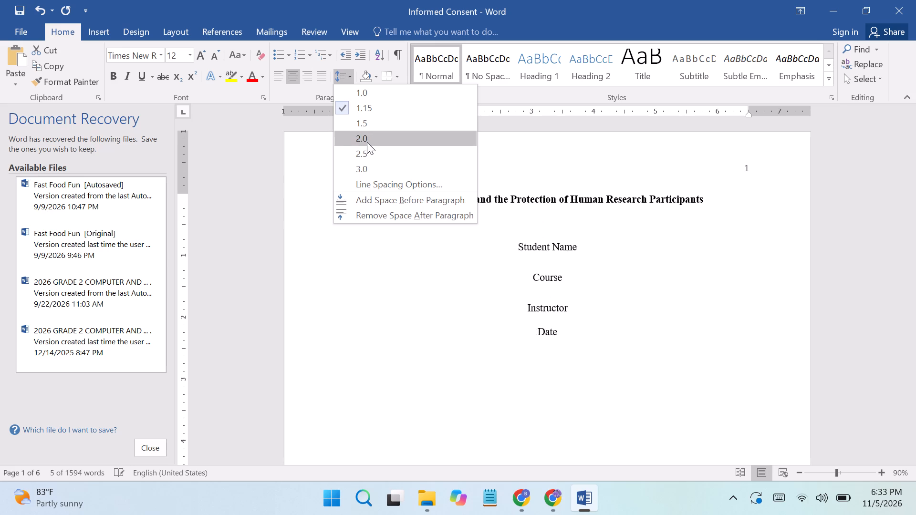
{"action": "left_click", "coordinate": [367, 143]}
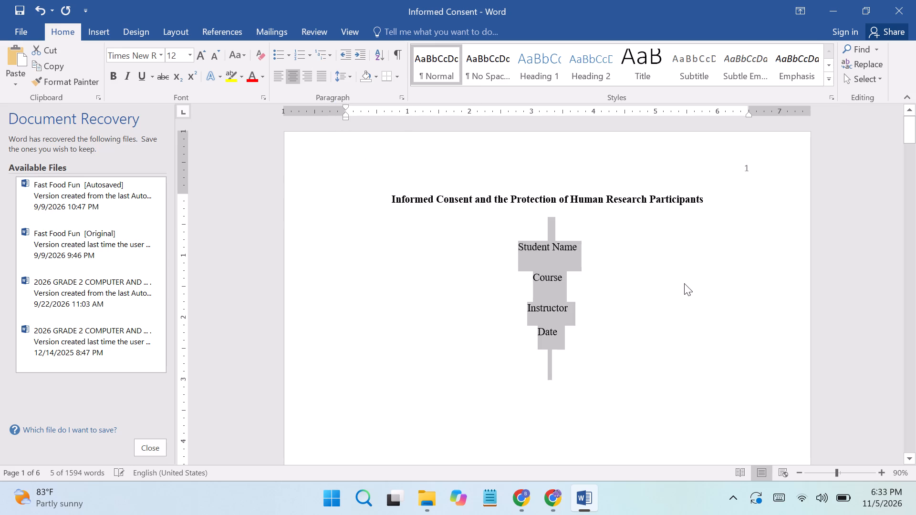
{"action": "left_click", "coordinate": [684, 283]}
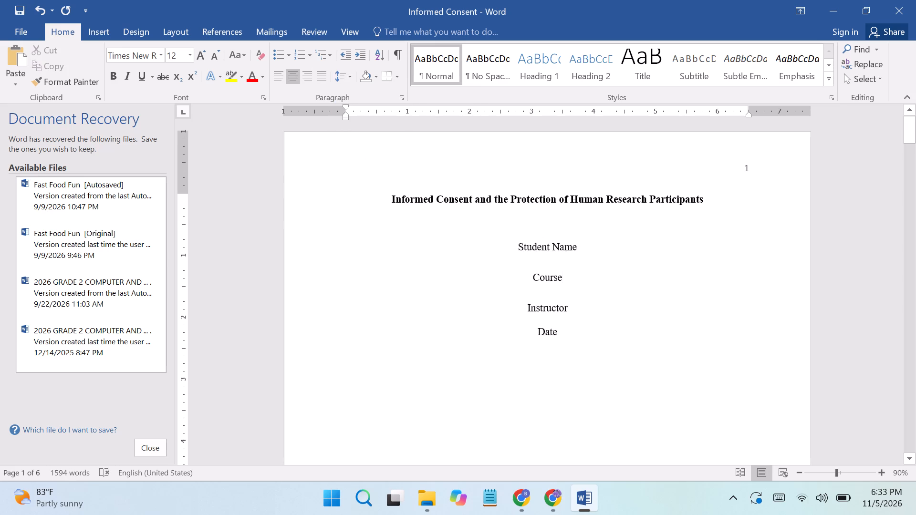
Move the title block down the page by inserting five blank lines above the title.
{"action": "left_click", "coordinate": [389, 194]}
{"action": "key", "text": "shift+Return"}
{"action": "key", "text": "shift+Return"}
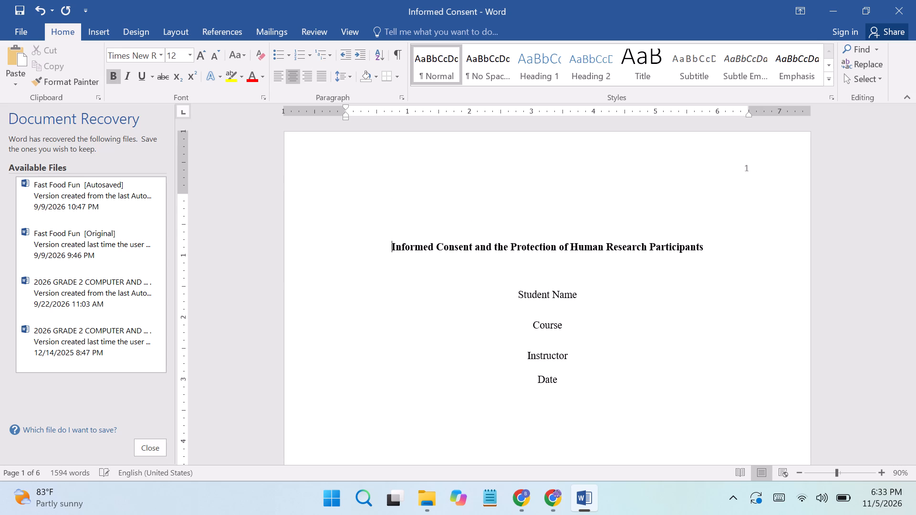
{"action": "key", "text": "shift+Return"}
{"action": "key", "text": "shift+Return"}
{"action": "key", "text": "shift+Return"}
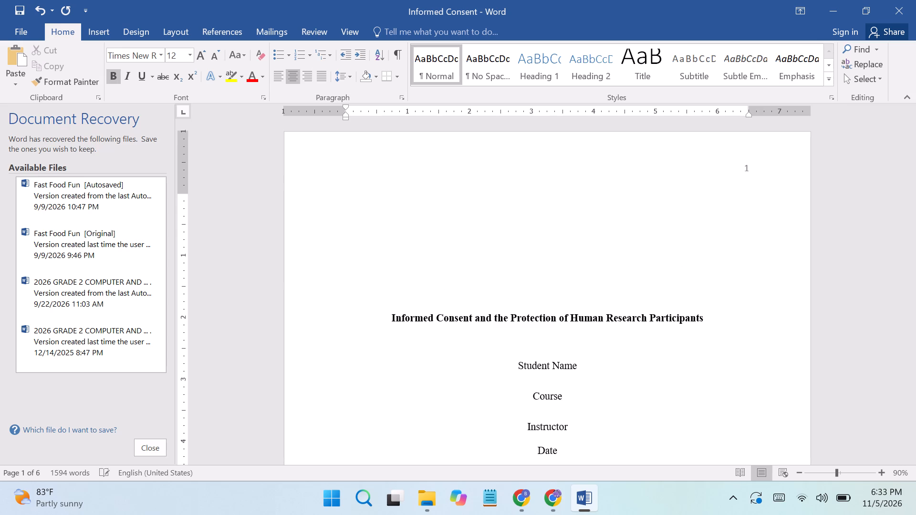
Apply 2.0 line spacing to the whole title block, from the title through Date.
{"action": "scroll", "coordinate": [531, 328], "scroll_direction": "down", "scroll_amount": 4}
{"action": "left_click_drag", "start_coordinate": [594, 348], "coordinate": [445, 240]}
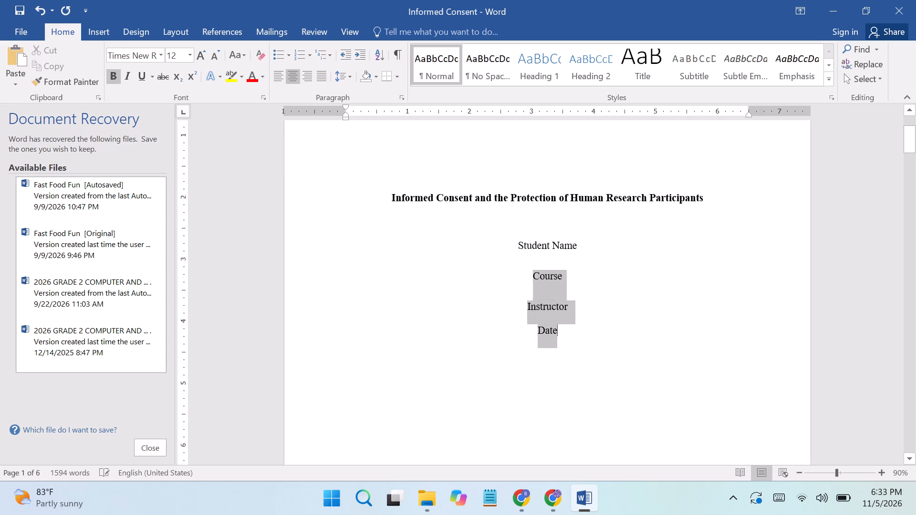
{"action": "left_click_drag", "start_coordinate": [445, 240], "coordinate": [383, 193]}
{"action": "left_click", "coordinate": [347, 76]}
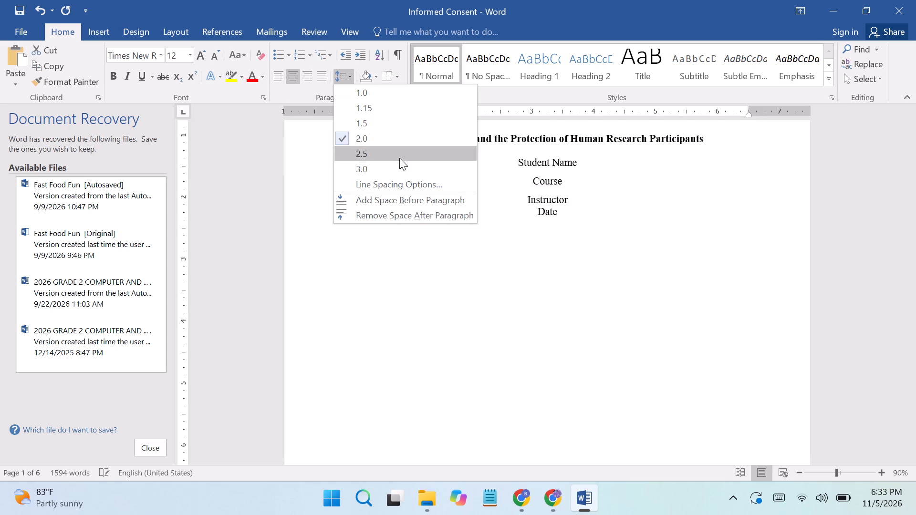
{"action": "left_click", "coordinate": [374, 140]}
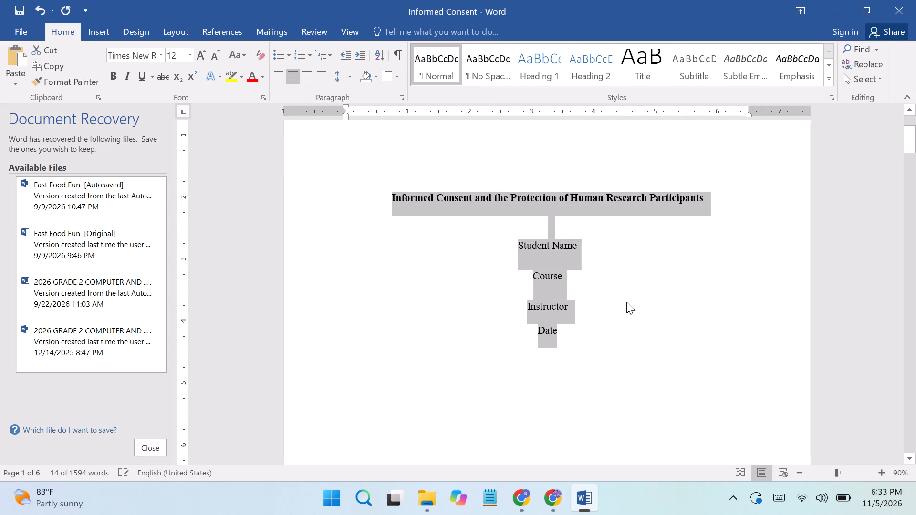
{"action": "left_click_drag", "start_coordinate": [626, 302], "coordinate": [616, 296]}
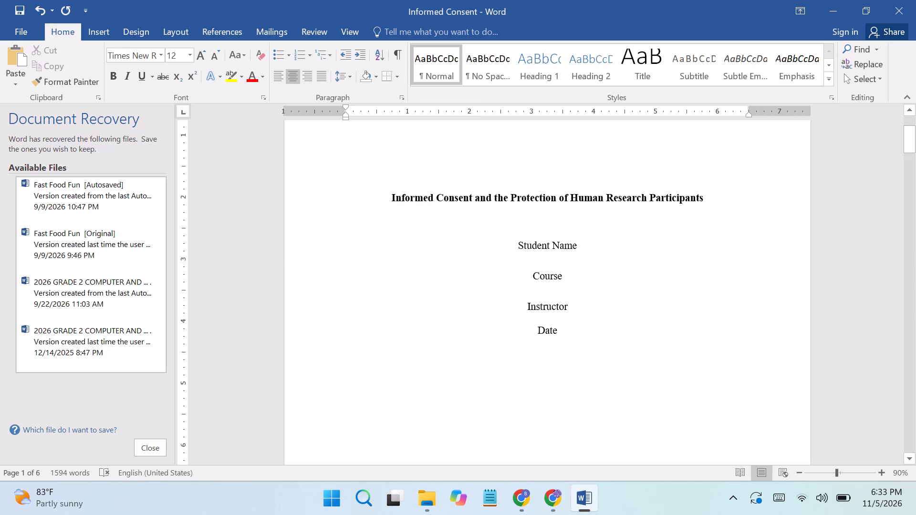
Insert an Institutional Affiliation line between Student Name and Course.
{"action": "left_click", "coordinate": [517, 243]}
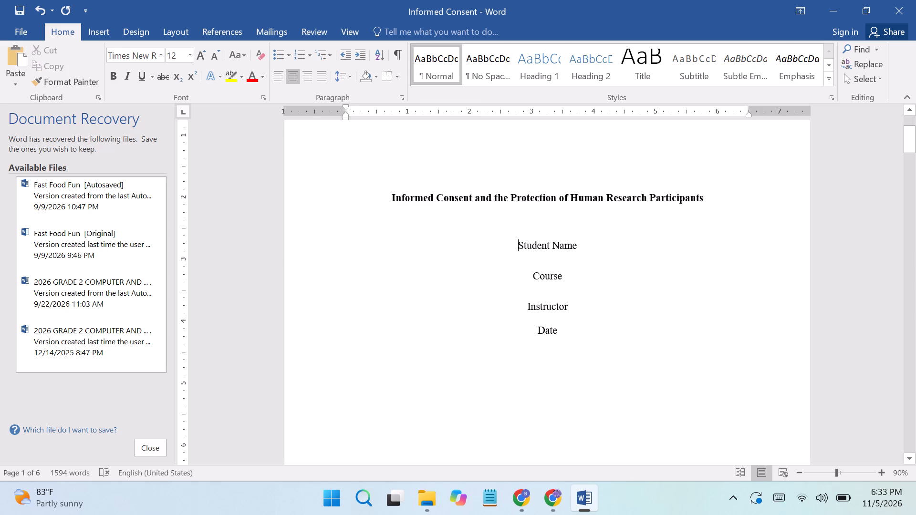
{"action": "left_click", "coordinate": [533, 278]}
{"action": "key", "text": "shift+Return"}
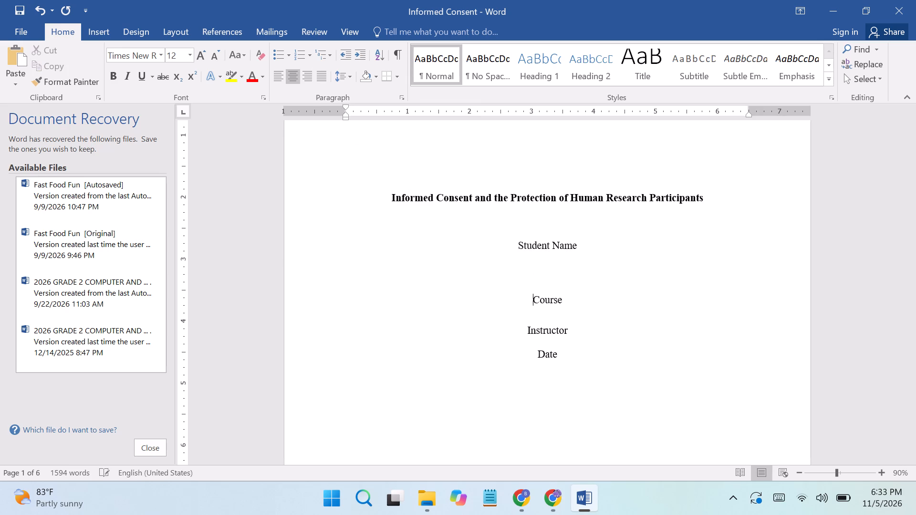
{"action": "left_click", "coordinate": [556, 267]}
{"action": "left_click", "coordinate": [552, 276]}
{"action": "type", "text": "nstitutional"}
{"action": "key", "text": "space"}
{"action": "type", "text": "ffiliation"}
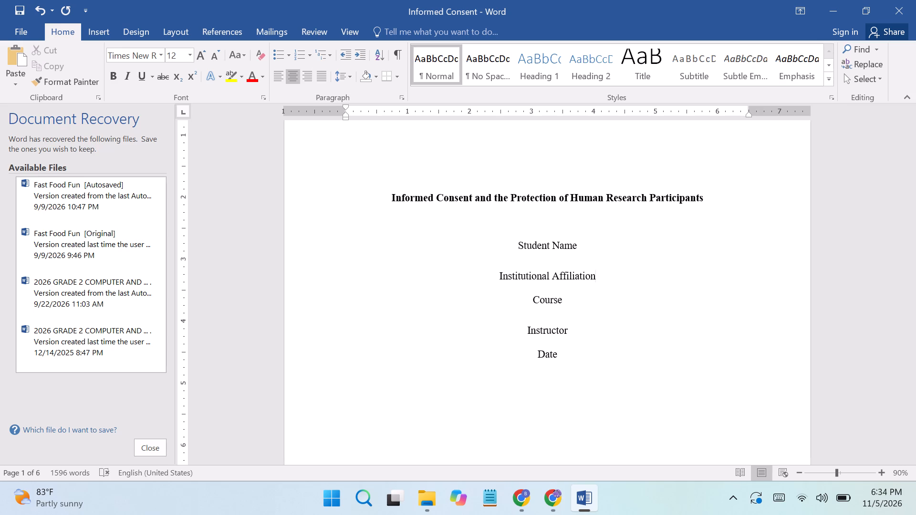
Save the Informed Consent document and check the title page layout.
{"action": "left_click", "coordinate": [639, 296]}
{"action": "left_click", "coordinate": [24, 10]}
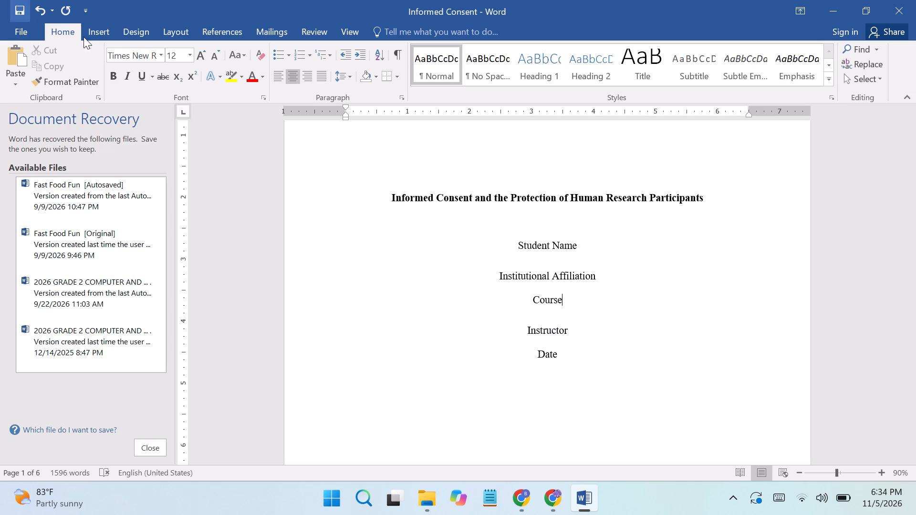
{"action": "left_click", "coordinate": [617, 308]}
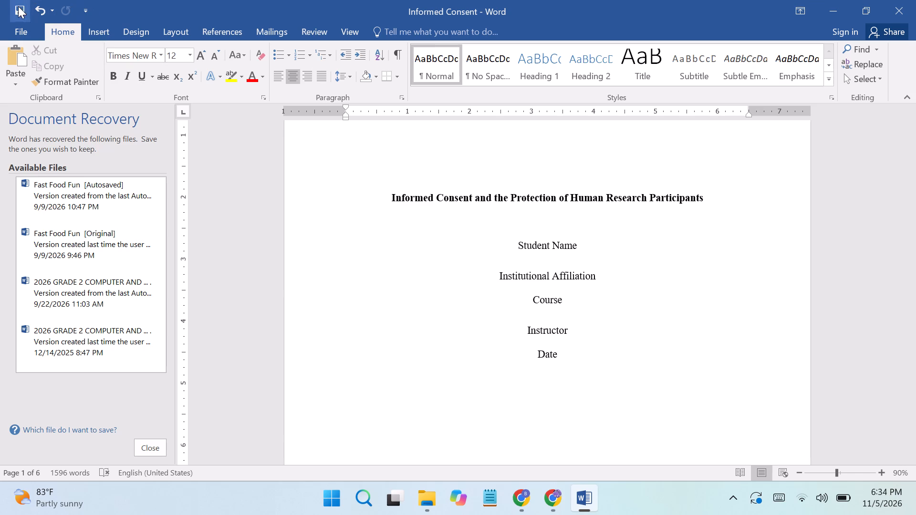
{"action": "left_click", "coordinate": [18, 6]}
{"action": "left_click", "coordinate": [640, 339]}
{"action": "scroll", "coordinate": [650, 338], "scroll_direction": "up", "scroll_amount": 2}
{"action": "scroll", "coordinate": [651, 338], "scroll_direction": "down", "scroll_amount": 3}
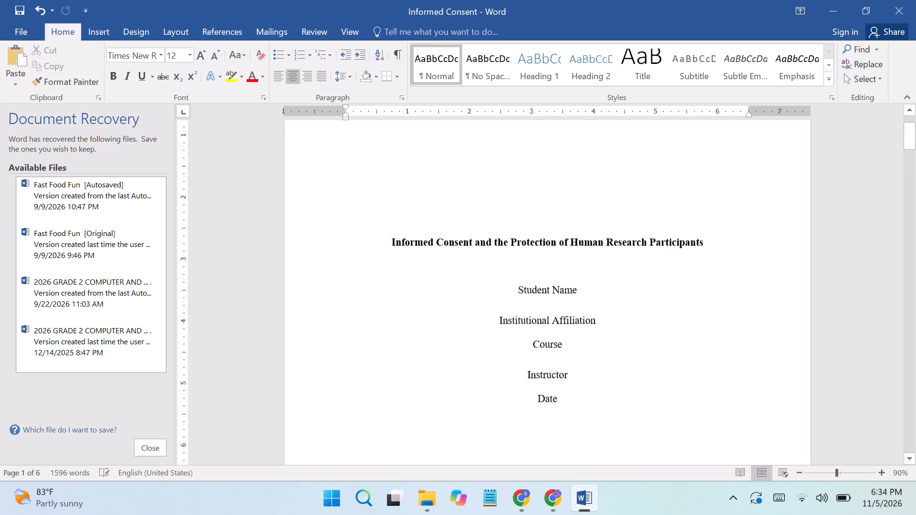
{"action": "scroll", "coordinate": [652, 338], "scroll_direction": "up", "scroll_amount": 3}
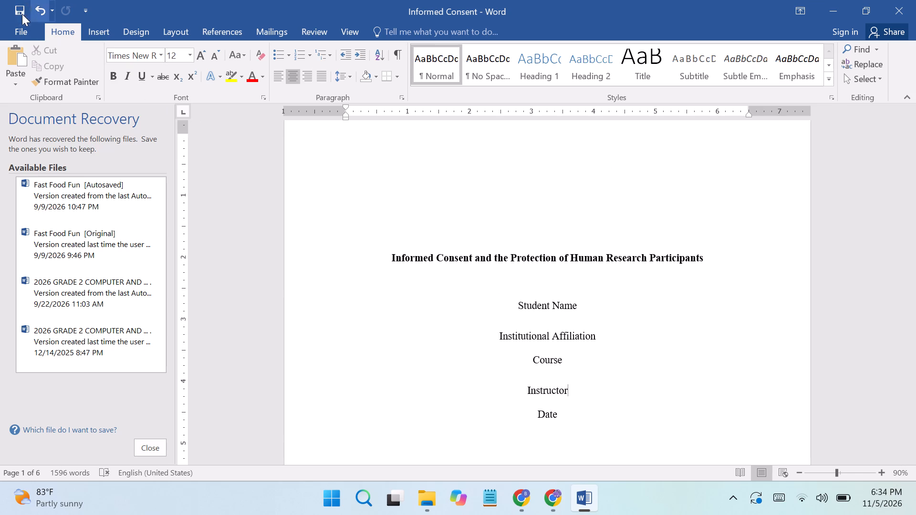
{"action": "left_click", "coordinate": [16, 10]}
{"action": "left_click", "coordinate": [660, 335]}
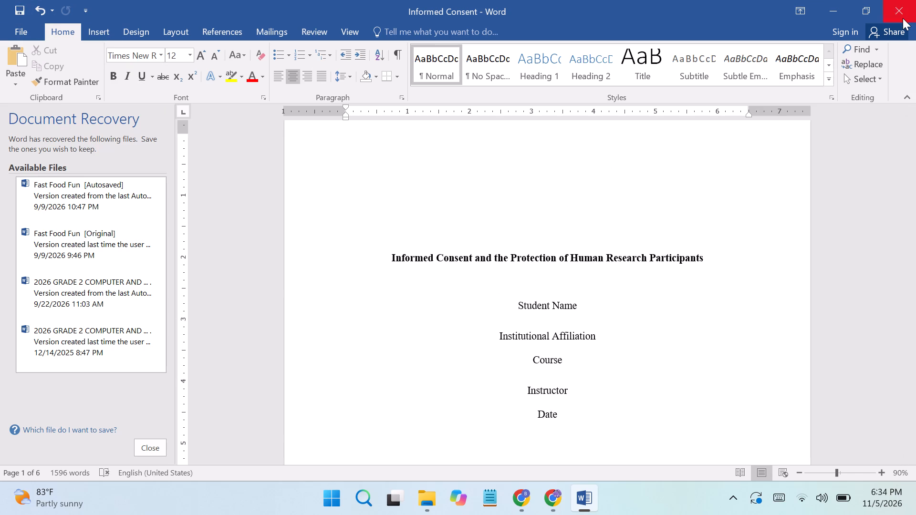
Close Word, choosing to keep the recovered files available for viewing at the next start.
{"action": "left_click", "coordinate": [903, 18]}
{"action": "left_click", "coordinate": [184, 201]}
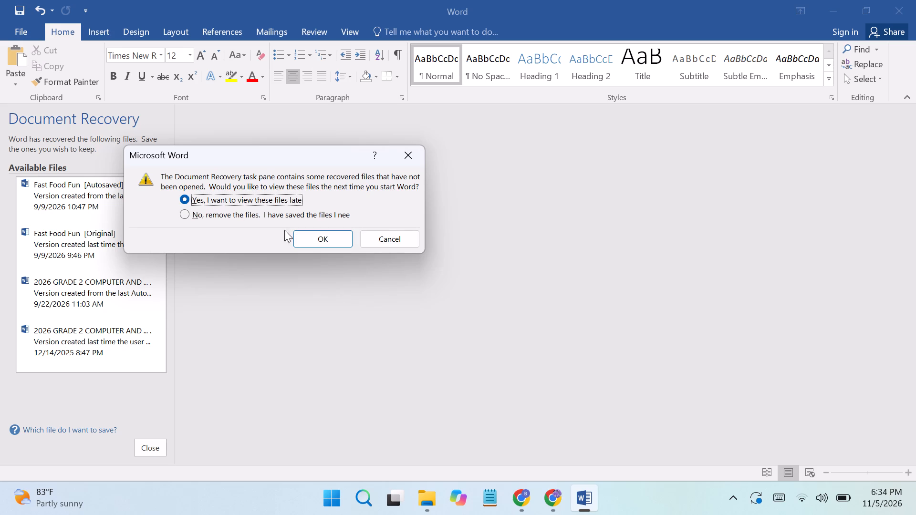
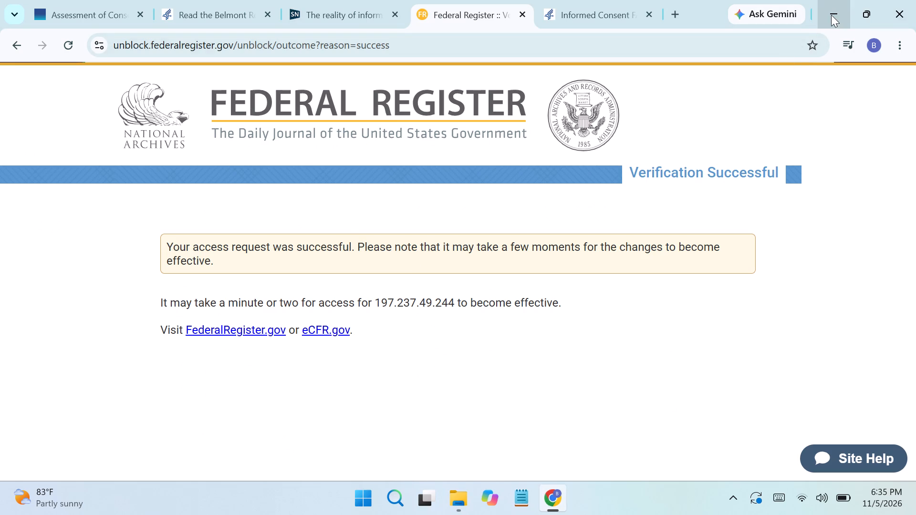
Minimize the browser and Documents folder windows and launch Kuro from the desktop.
{"action": "left_click", "coordinate": [831, 15]}
{"action": "left_click", "coordinate": [844, 2]}
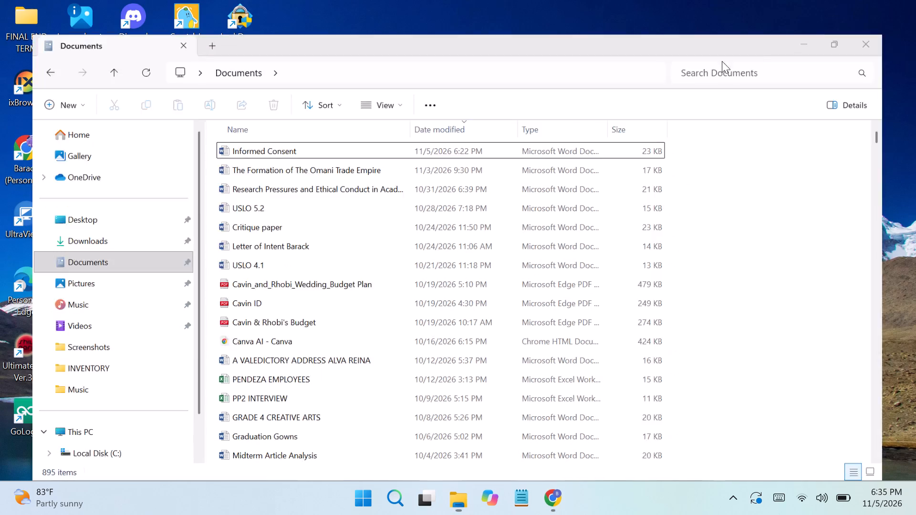
{"action": "double_click", "coordinate": [235, 81]}
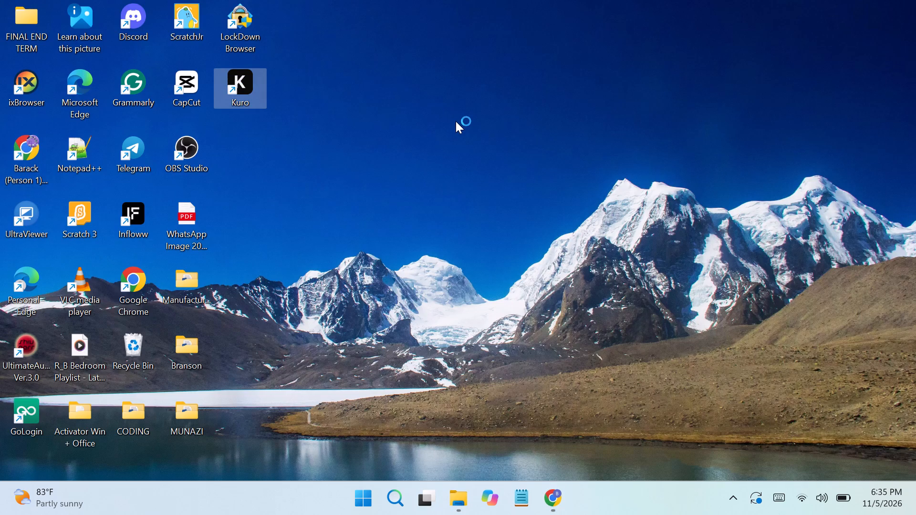
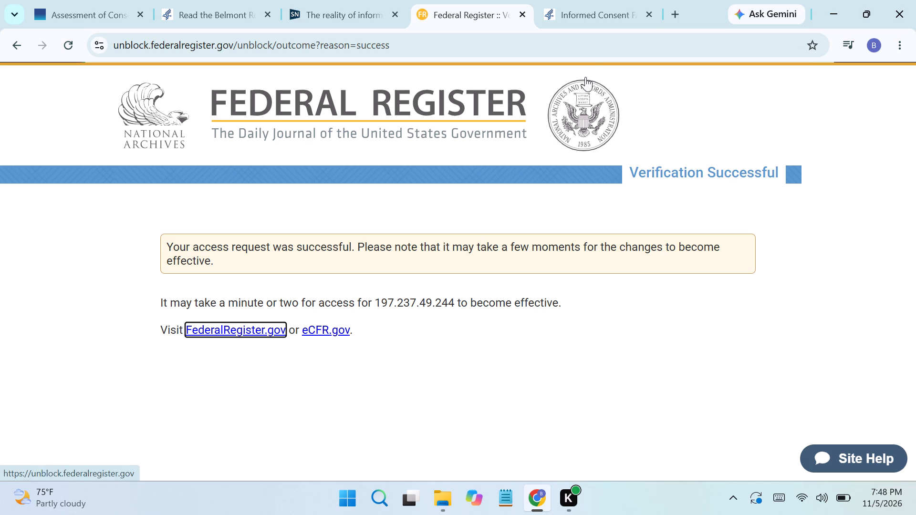
Open a new browser tab and enter "image" in the address bar.
{"action": "left_click", "coordinate": [601, 5]}
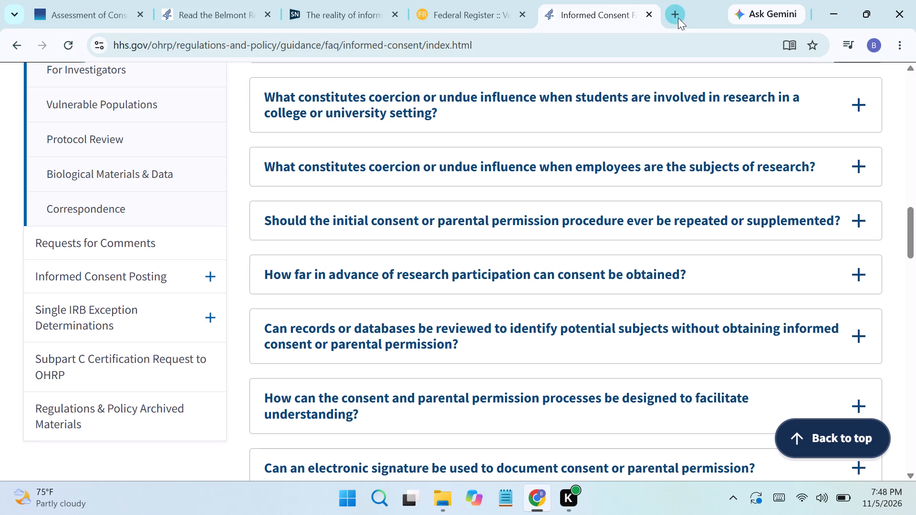
{"action": "left_click", "coordinate": [678, 18]}
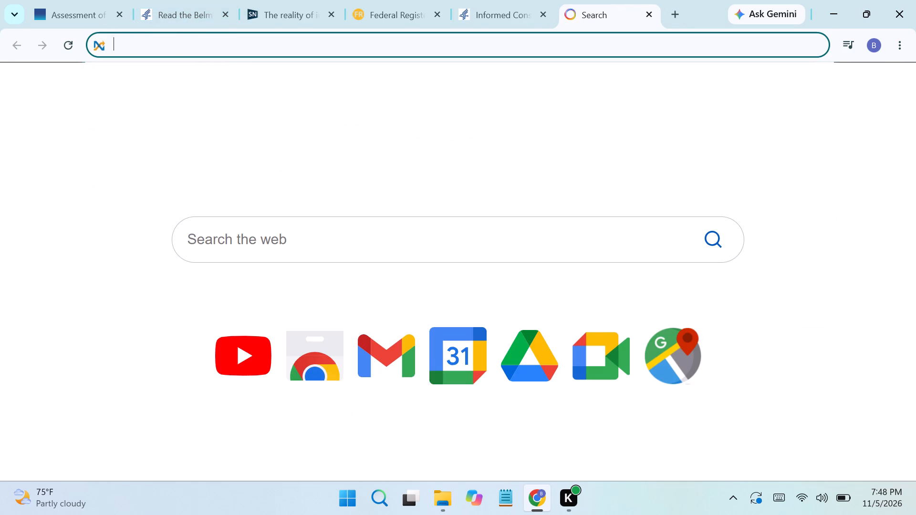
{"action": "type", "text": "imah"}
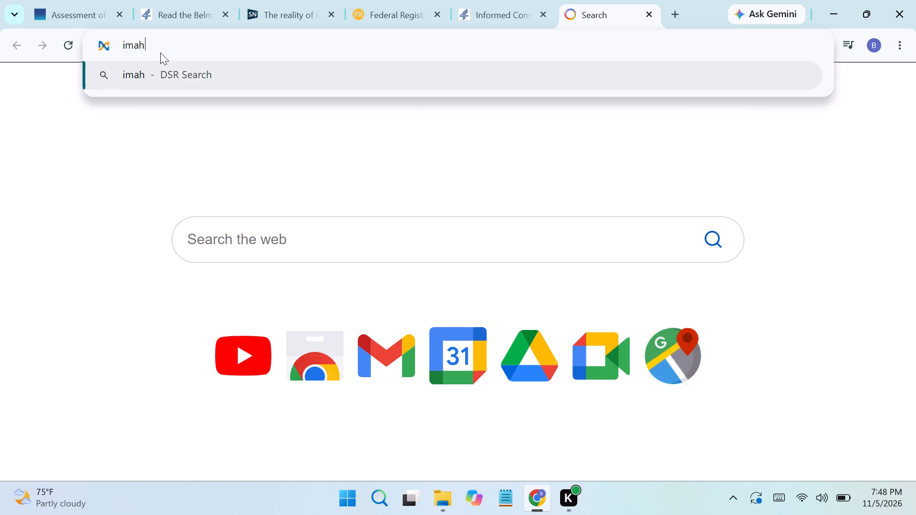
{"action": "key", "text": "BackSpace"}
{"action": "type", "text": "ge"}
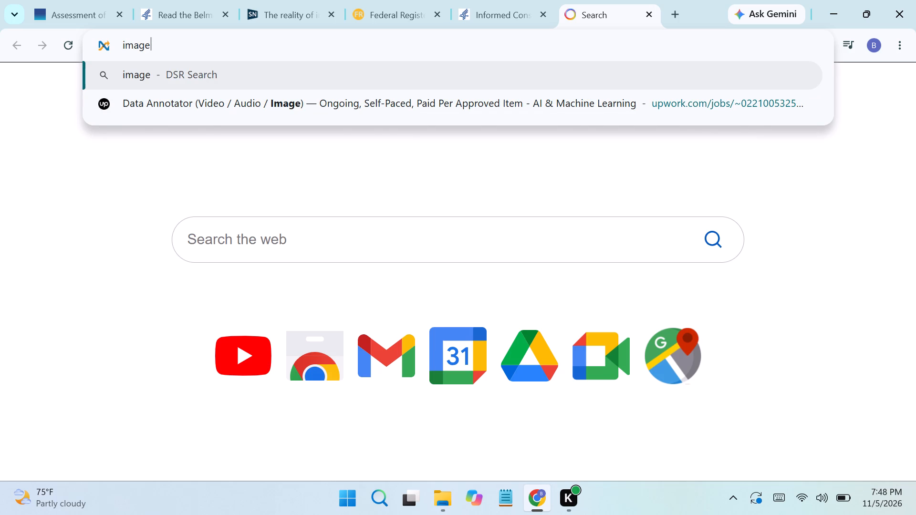
Switch to File Explorer and open "WhatsApp Image 2026-11-05 at 10.37.26 AM" from the Downloads folder.
{"action": "left_click", "coordinate": [438, 490]}
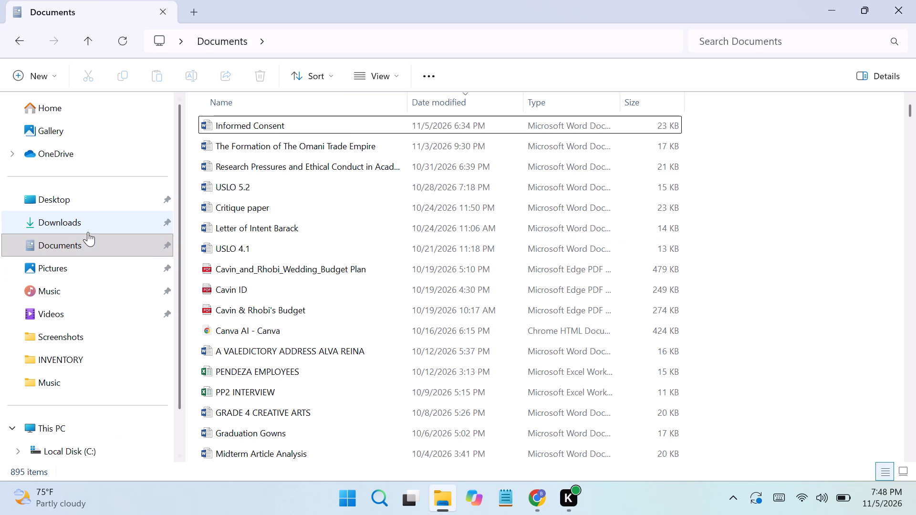
{"action": "left_click", "coordinate": [86, 232]}
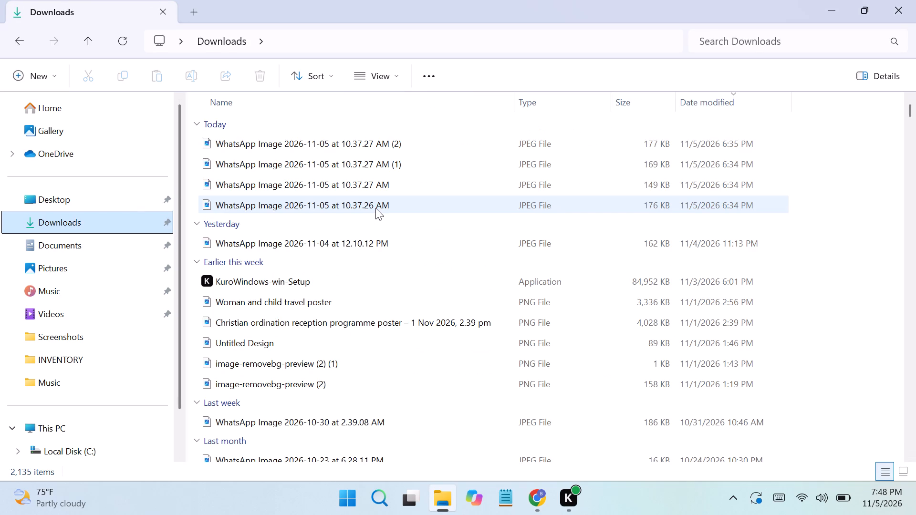
{"action": "scroll", "coordinate": [375, 208], "scroll_direction": "up", "scroll_amount": 1}
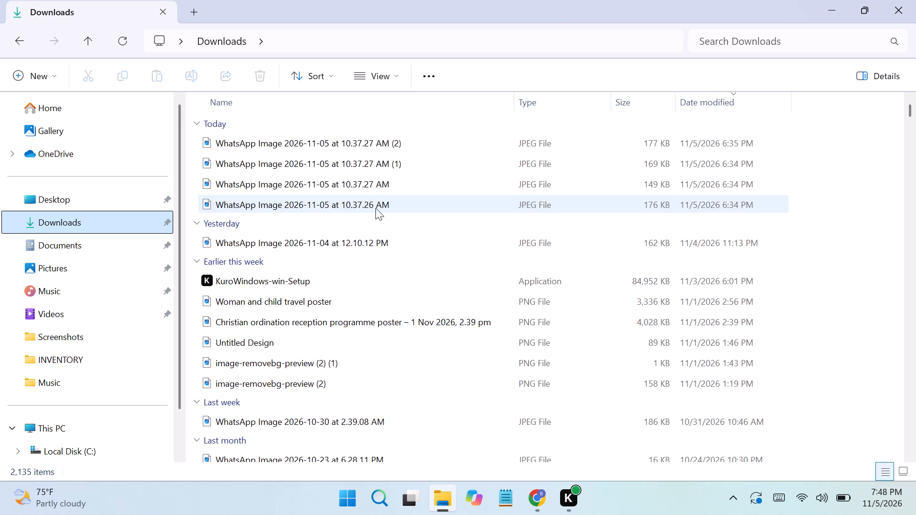
{"action": "scroll", "coordinate": [375, 208], "scroll_direction": "up", "scroll_amount": 1}
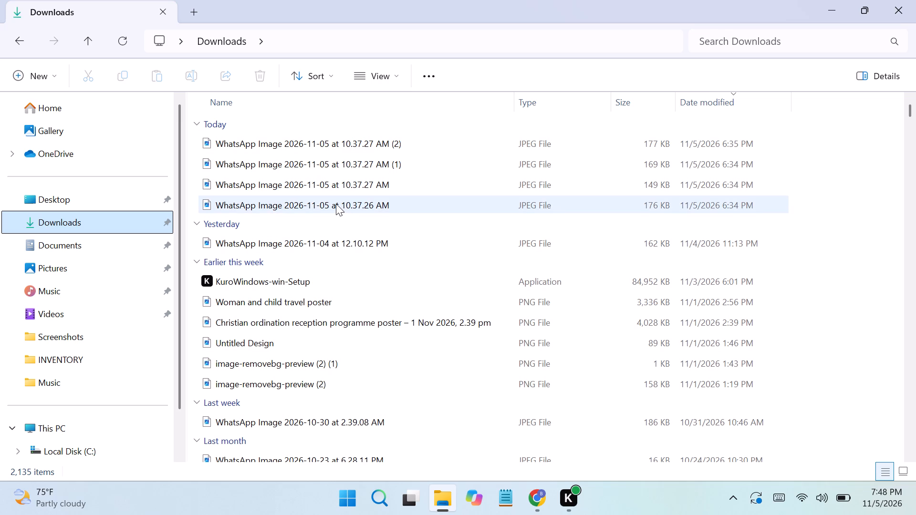
{"action": "double_click", "coordinate": [336, 204]}
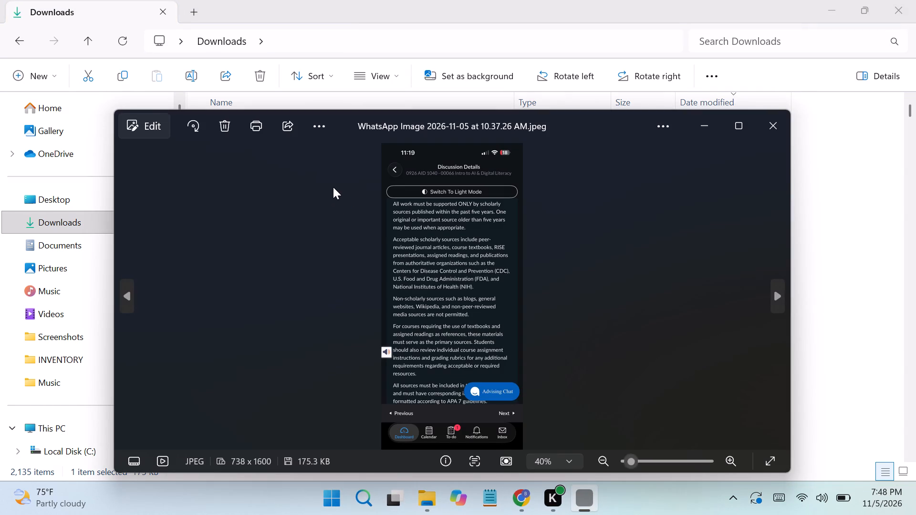
{"action": "scroll", "coordinate": [547, 302], "scroll_direction": "down", "scroll_amount": 1}
{"action": "scroll", "coordinate": [467, 316], "scroll_direction": "down", "scroll_amount": 1}
{"action": "left_click", "coordinate": [812, 234]}
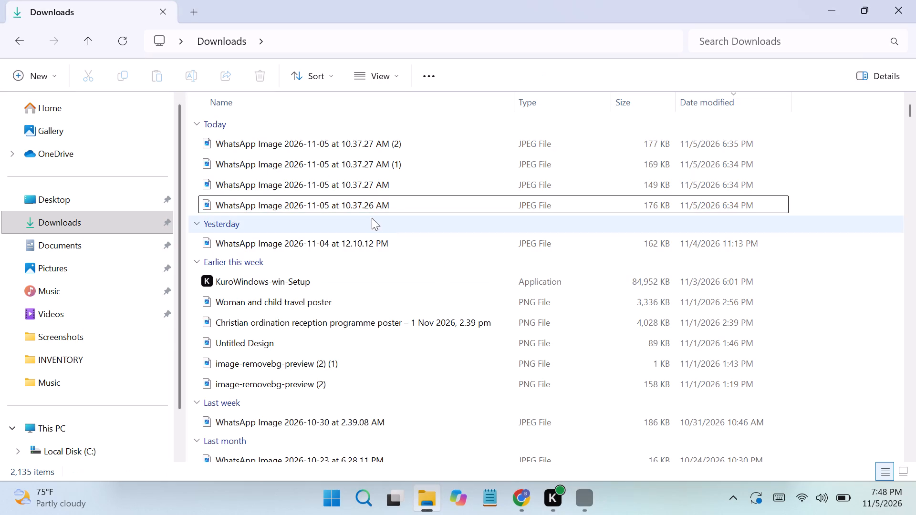
{"action": "double_click", "coordinate": [365, 208]}
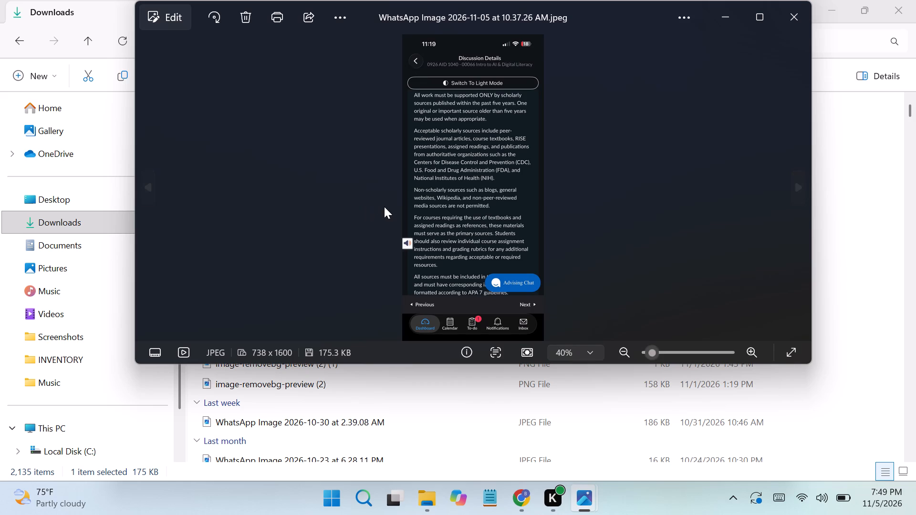
Capture a rectangular screen snip of the source-requirement paragraphs in the Discussion Details image.
{"action": "key", "text": "shift+super+s"}
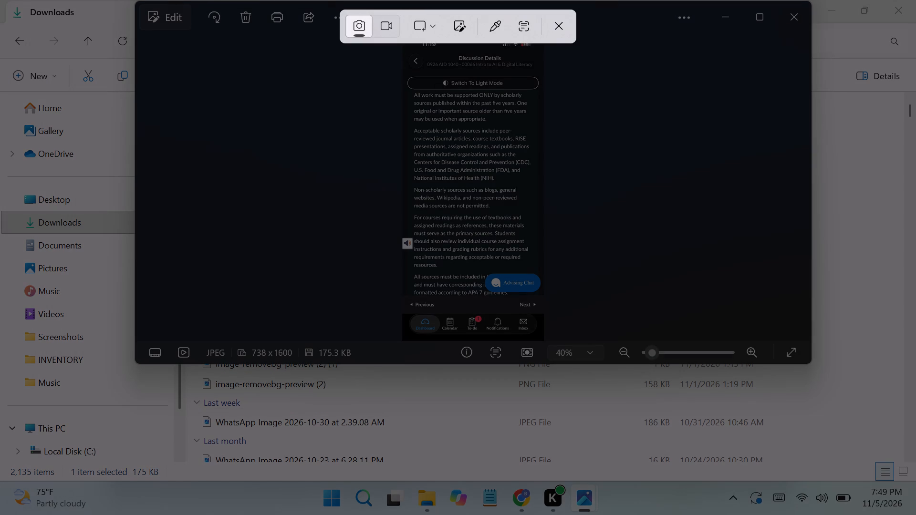
{"action": "left_click_drag", "start_coordinate": [411, 89], "coordinate": [511, 260]}
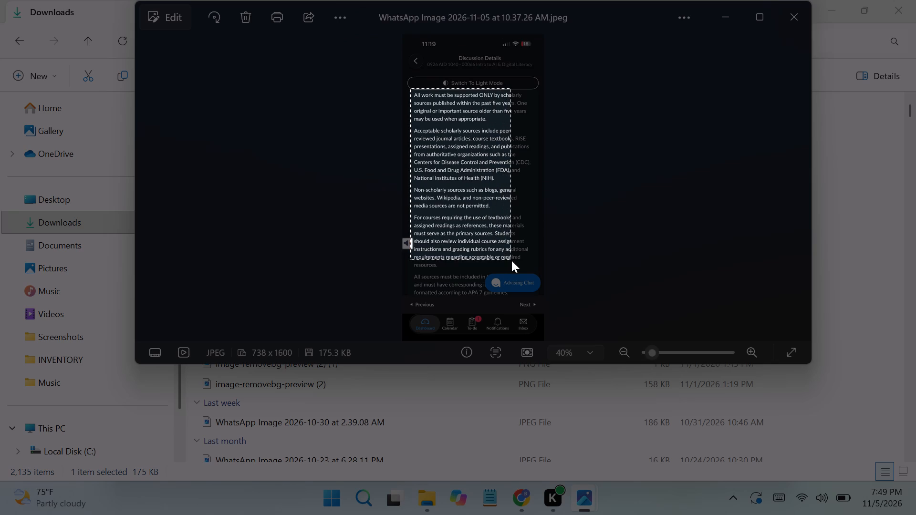
{"action": "left_click_drag", "start_coordinate": [511, 260], "coordinate": [532, 269]}
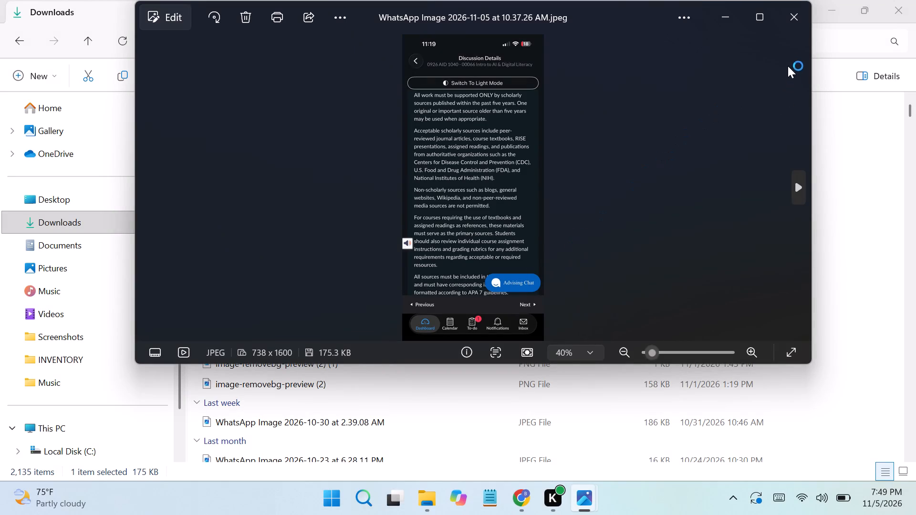
Look through the neighbouring WhatsApp images for the USLO 6.2 and 6.3 discussion prompts, and return to the Downloads folder.
{"action": "left_click", "coordinate": [799, 186]}
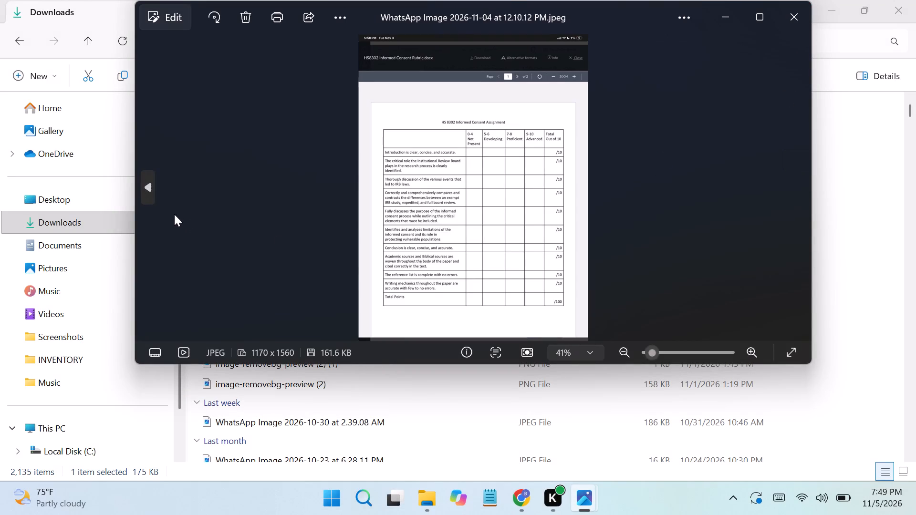
{"action": "left_click", "coordinate": [145, 186]}
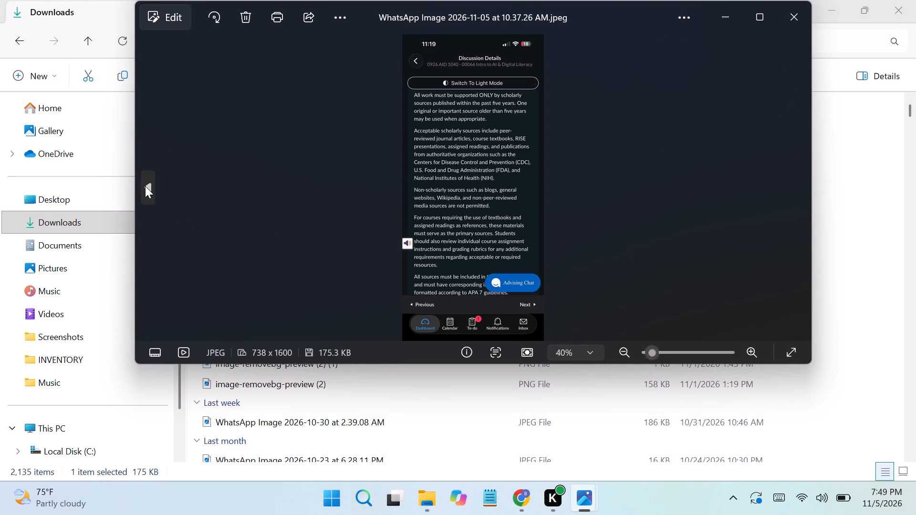
{"action": "left_click", "coordinate": [145, 186]}
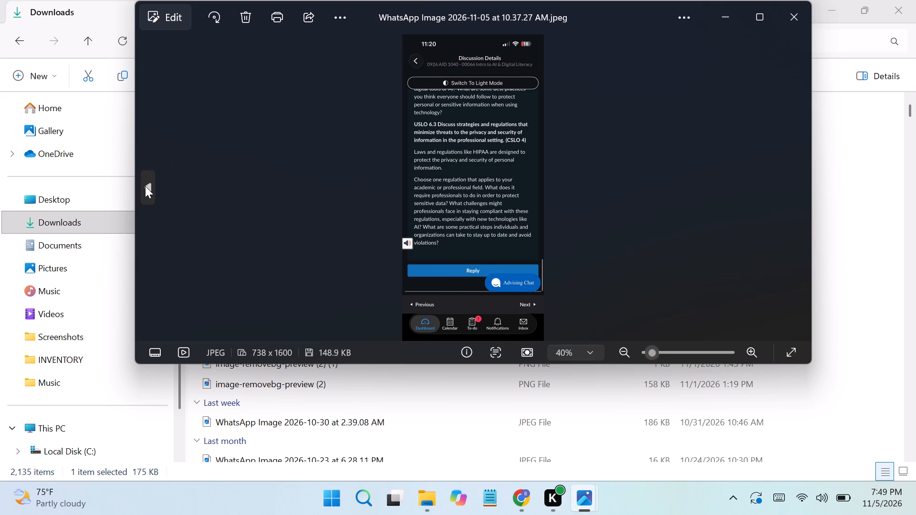
{"action": "left_click", "coordinate": [145, 186]}
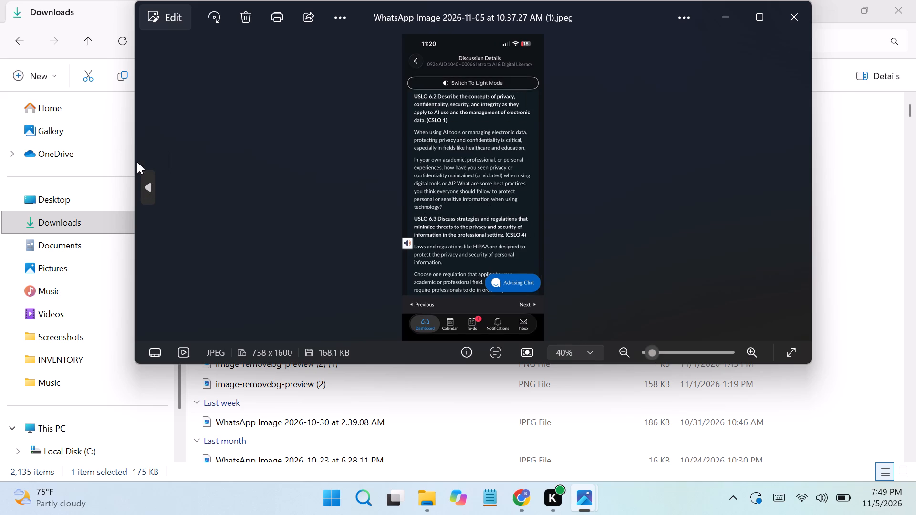
{"action": "left_click", "coordinate": [125, 76]}
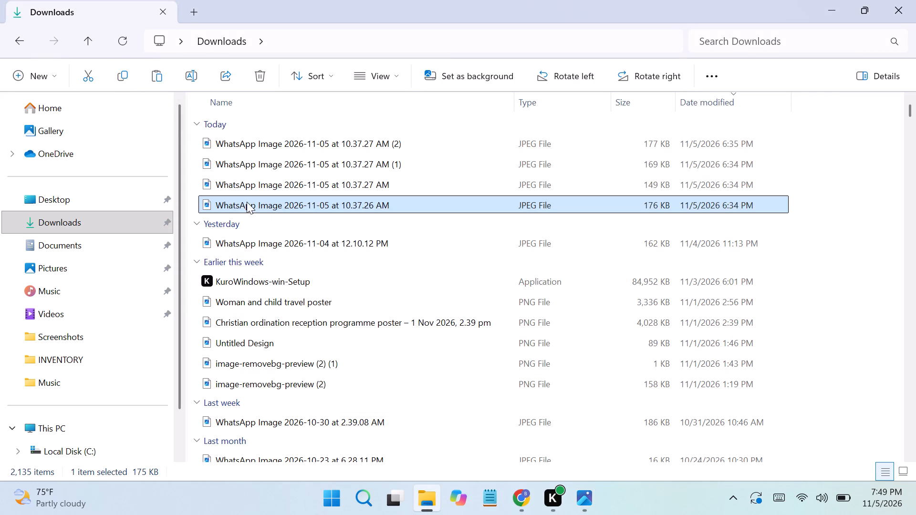
{"action": "left_click", "coordinate": [583, 494]}
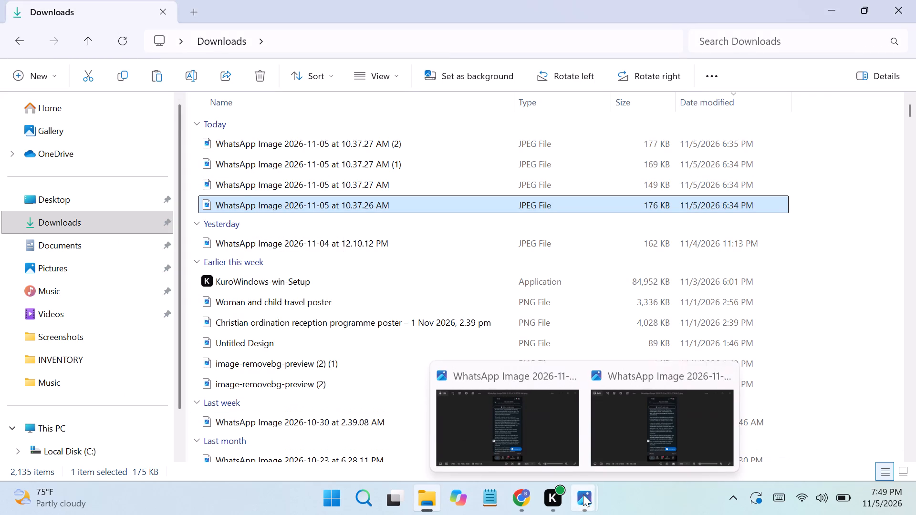
{"action": "left_click", "coordinate": [830, 352]}
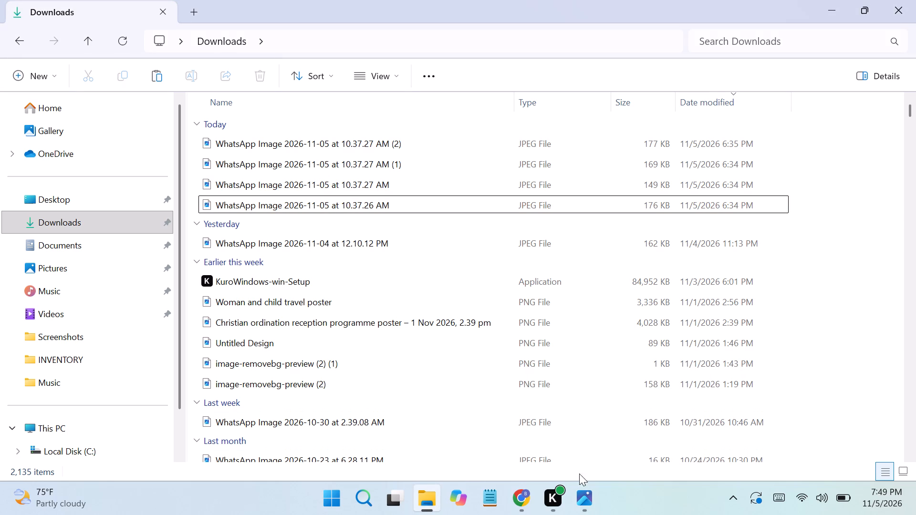
In Chrome, close the Informed Consent FAQ, Federal Register, Springer article, Belmont Report and Assessment tabs, keeping only the Search tab.
{"action": "left_click", "coordinate": [517, 499]}
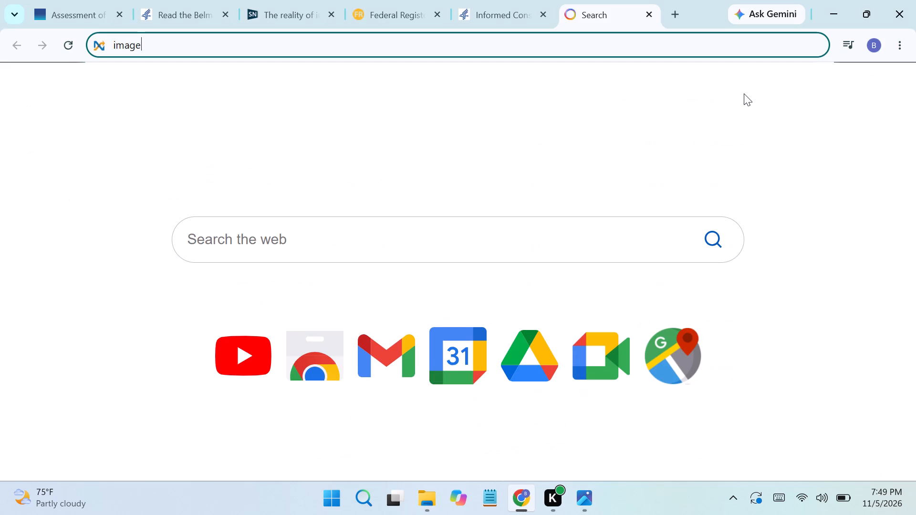
{"action": "left_click", "coordinate": [520, 23]}
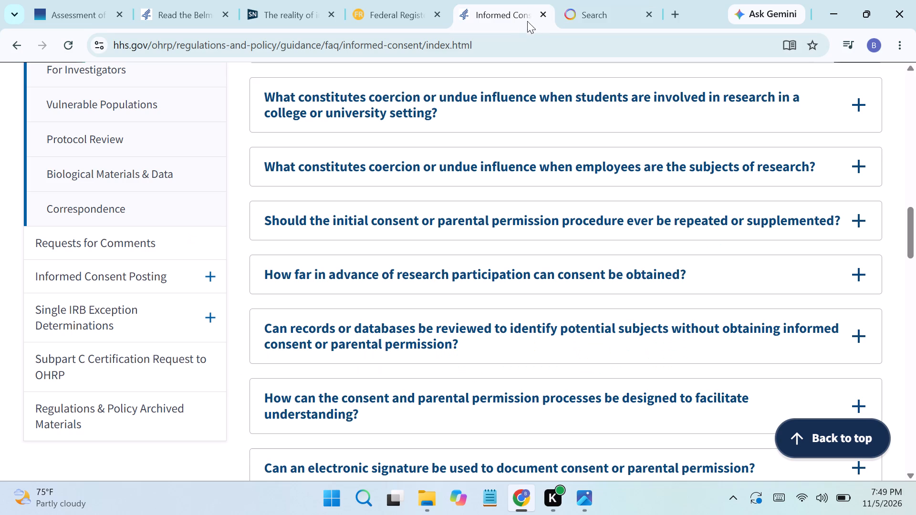
{"action": "left_click", "coordinate": [543, 12]}
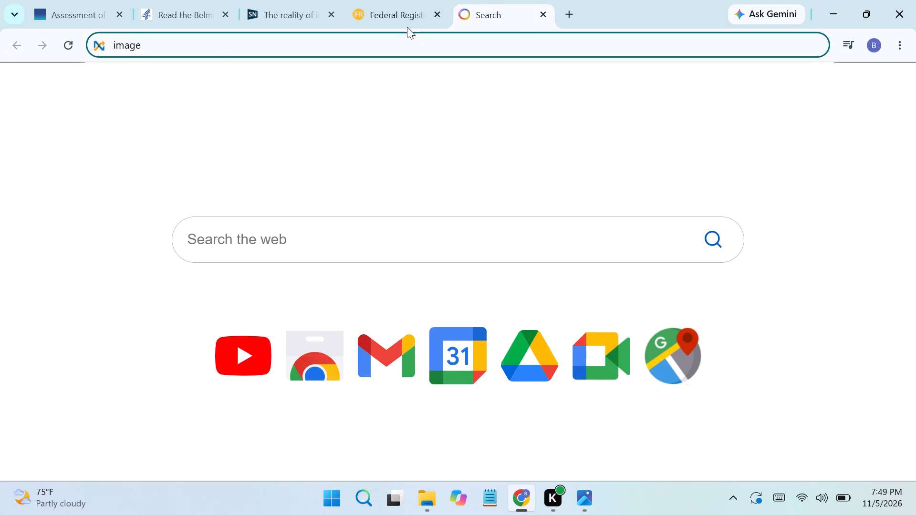
{"action": "left_click", "coordinate": [404, 20]}
{"action": "left_click", "coordinate": [437, 13]}
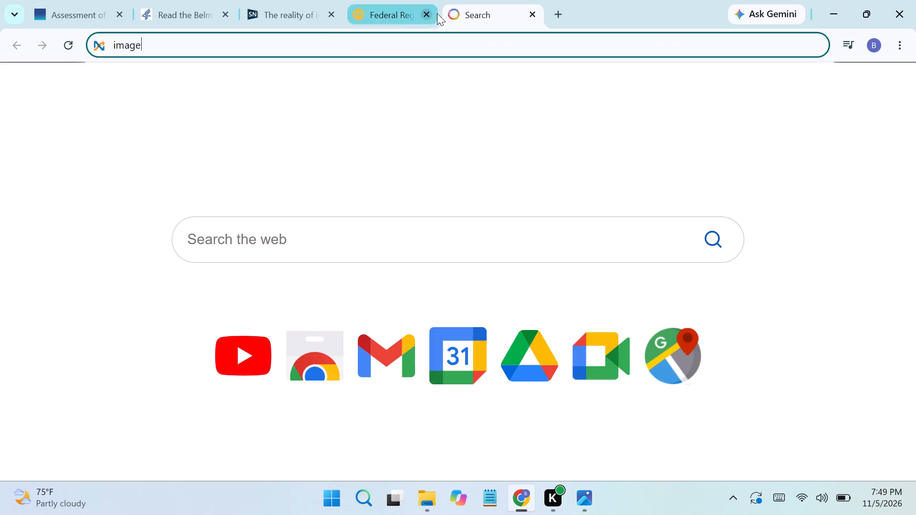
{"action": "left_click", "coordinate": [299, 21]}
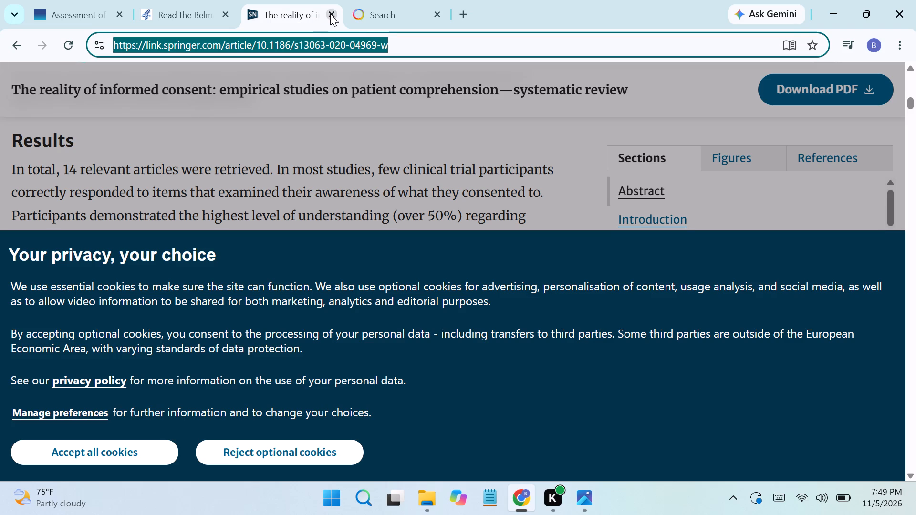
{"action": "left_click", "coordinate": [330, 14]}
{"action": "left_click", "coordinate": [176, 20]}
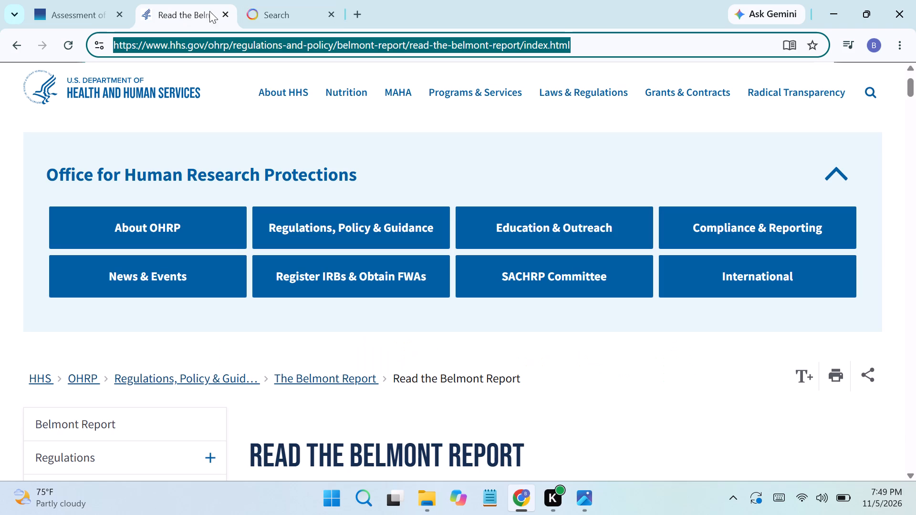
{"action": "left_click", "coordinate": [229, 11]}
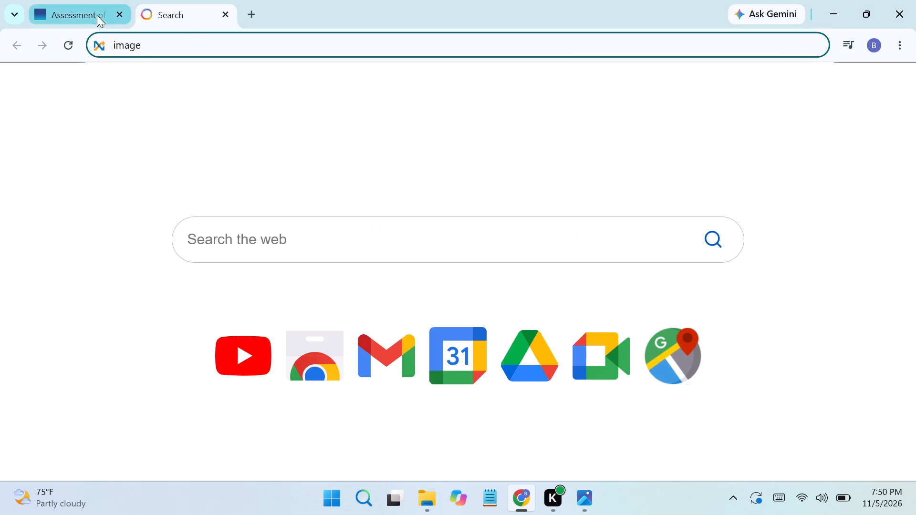
{"action": "left_click", "coordinate": [97, 15]}
{"action": "left_click_drag", "start_coordinate": [121, 14], "coordinate": [104, 27]}
{"action": "left_click", "coordinate": [120, 18]}
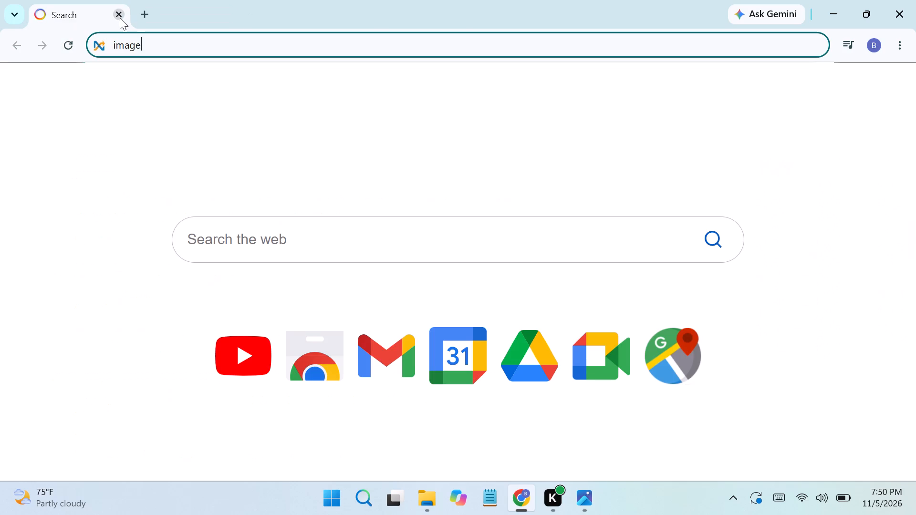
Search the web for "image to text", open the pdfservices.com Image to Text Converter result, and look over its page.
{"action": "key", "text": "space"}
{"action": "type", "text": "to tex"}
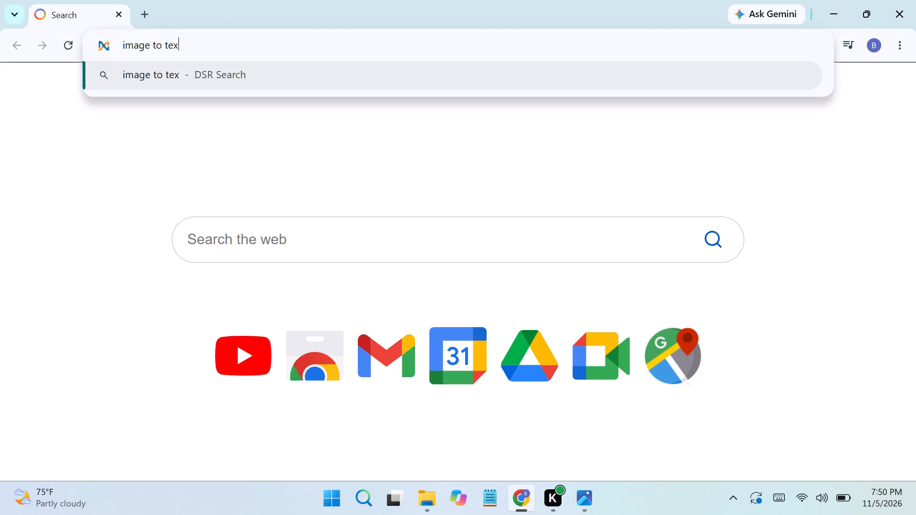
{"action": "key", "text": "t"}
{"action": "key", "text": "Return"}
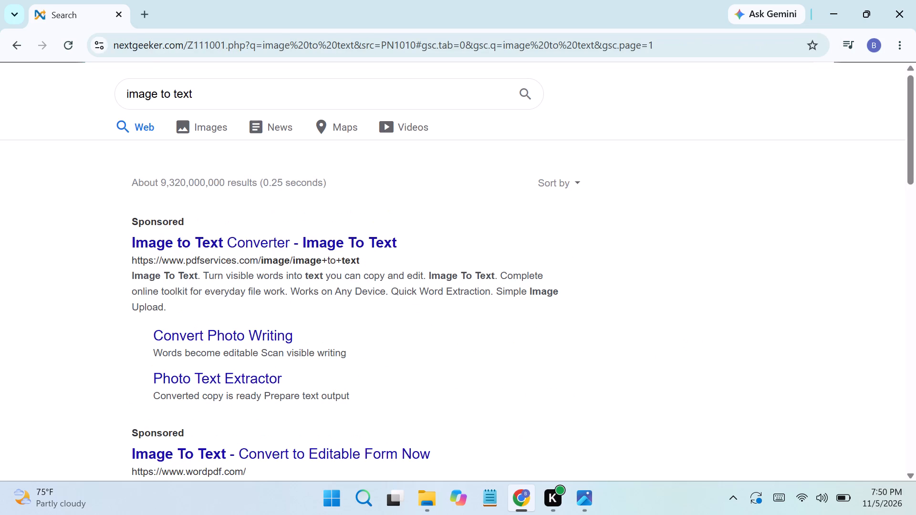
{"action": "left_click", "coordinate": [211, 94]}
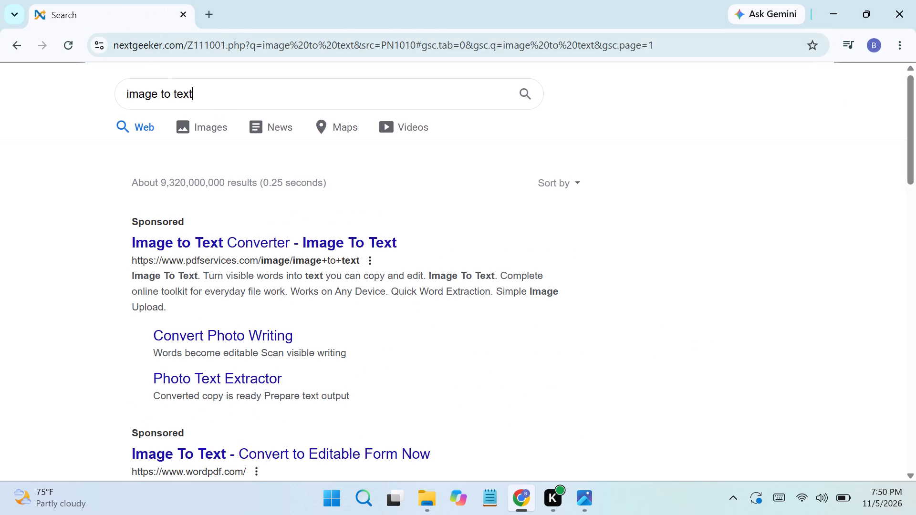
{"action": "left_click", "coordinate": [249, 243]}
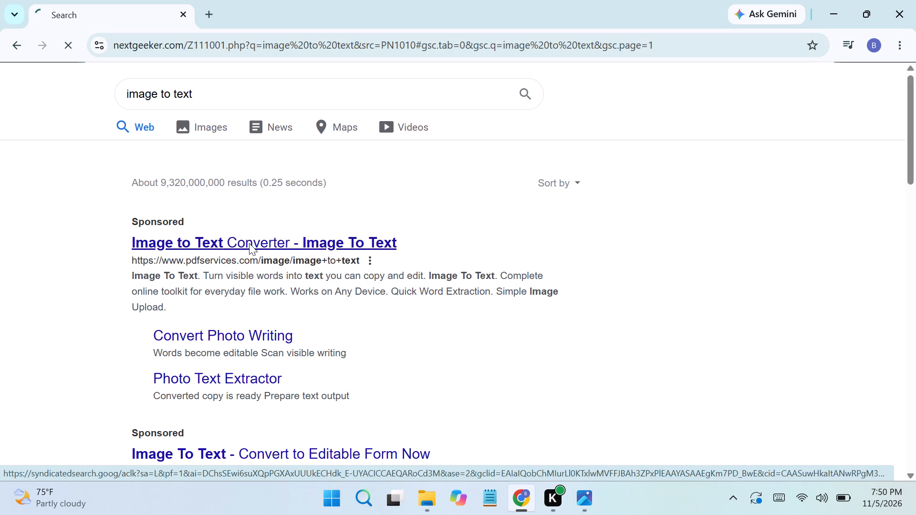
{"action": "scroll", "coordinate": [249, 243], "scroll_direction": "down", "scroll_amount": 1}
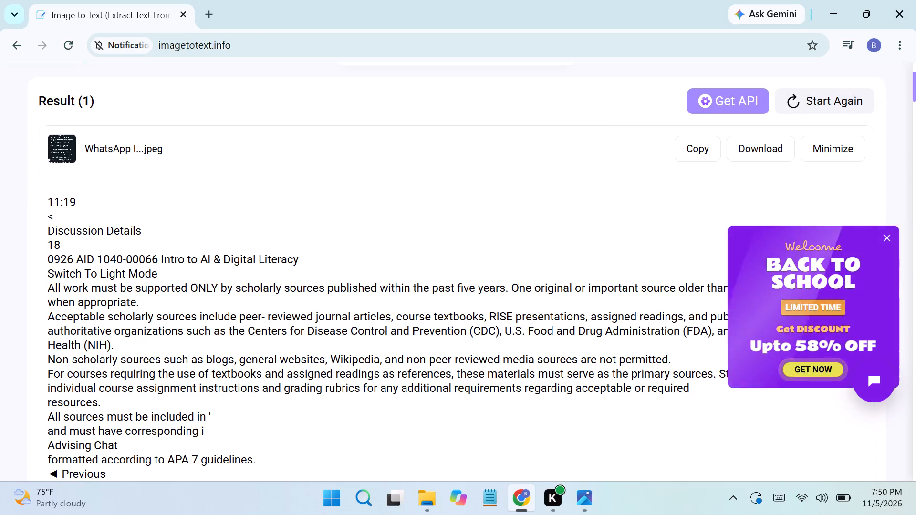
Dismiss the promotional pop-up and review the text extracted from the WhatsApp image through to the end of the result.
{"action": "left_click", "coordinate": [886, 236]}
{"action": "scroll", "coordinate": [528, 371], "scroll_direction": "down", "scroll_amount": 1}
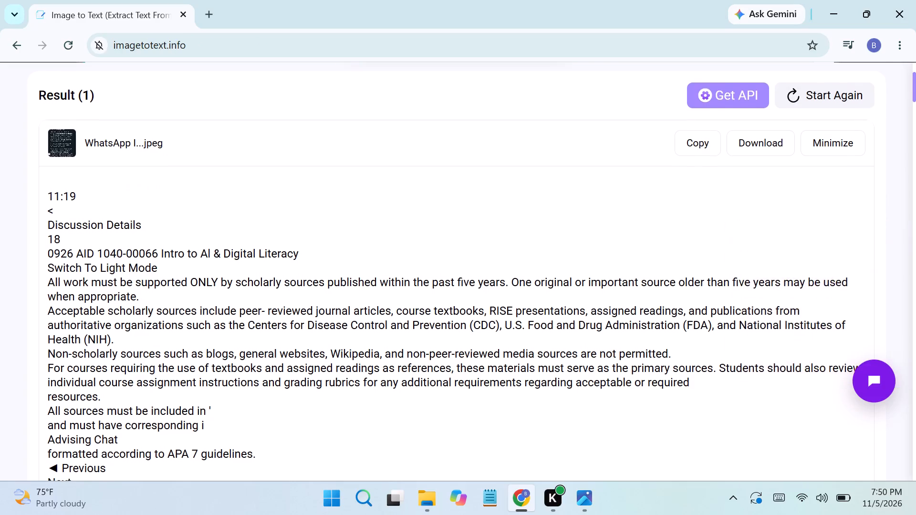
{"action": "scroll", "coordinate": [528, 371], "scroll_direction": "down", "scroll_amount": 1}
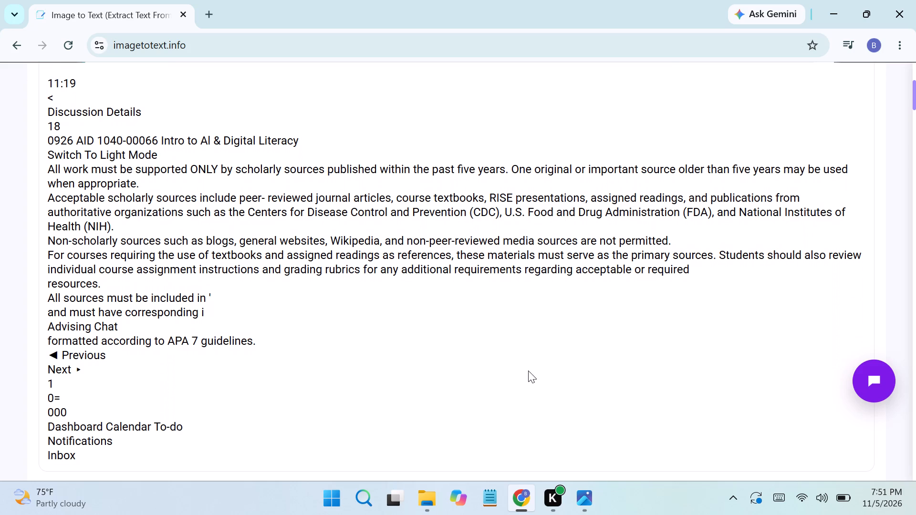
{"action": "scroll", "coordinate": [528, 371], "scroll_direction": "down", "scroll_amount": 2}
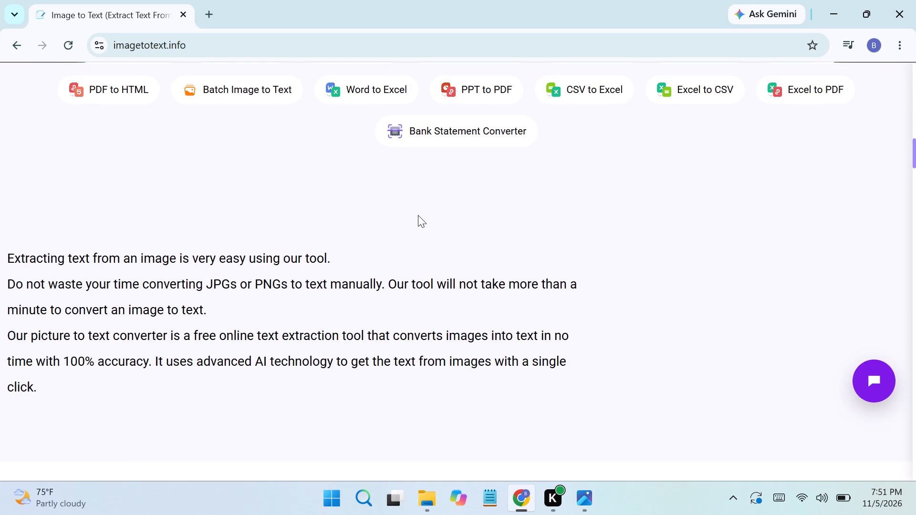
Return to the search results, reopen the imagetotext.info converter with an empty upload area, and dismiss its notification request.
{"action": "left_click", "coordinate": [25, 41]}
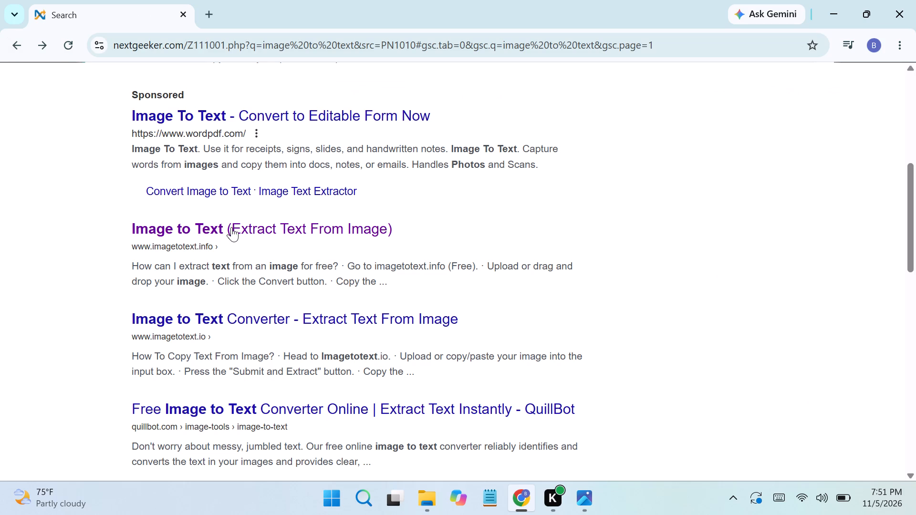
{"action": "left_click", "coordinate": [232, 227]}
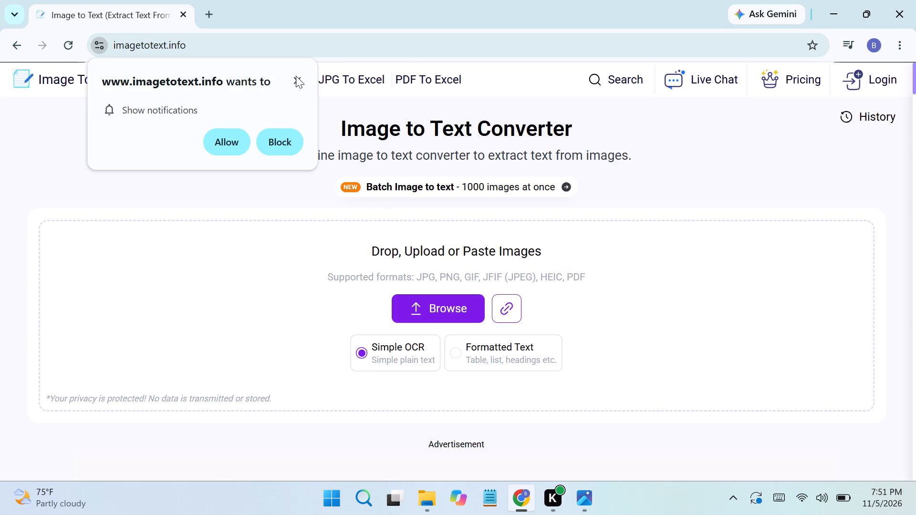
{"action": "left_click", "coordinate": [296, 76]}
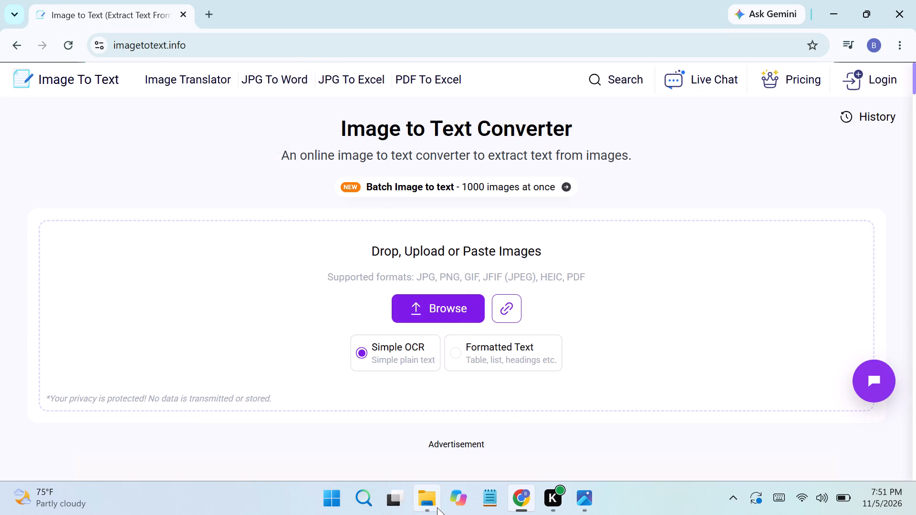
Open WhatsApp Image 2026-11-05 at 10.37.27 AM from the Downloads folder and look through the neighbouring discussion instruction screenshots.
{"action": "left_click", "coordinate": [437, 507]}
{"action": "left_click", "coordinate": [424, 416]}
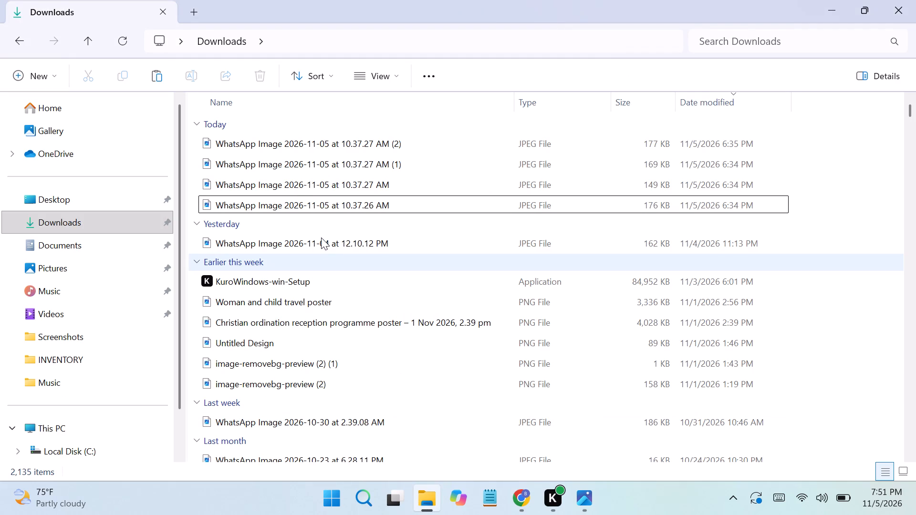
{"action": "double_click", "coordinate": [291, 182]}
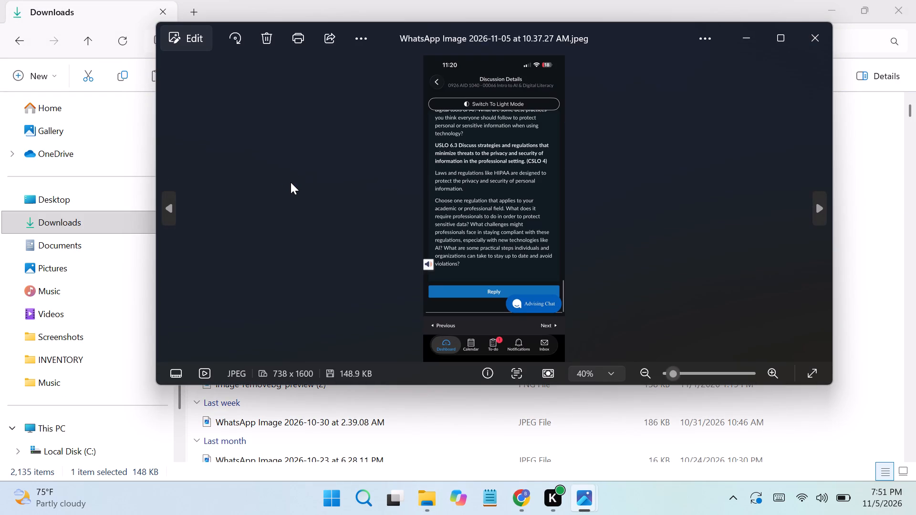
{"action": "left_click", "coordinate": [173, 208]}
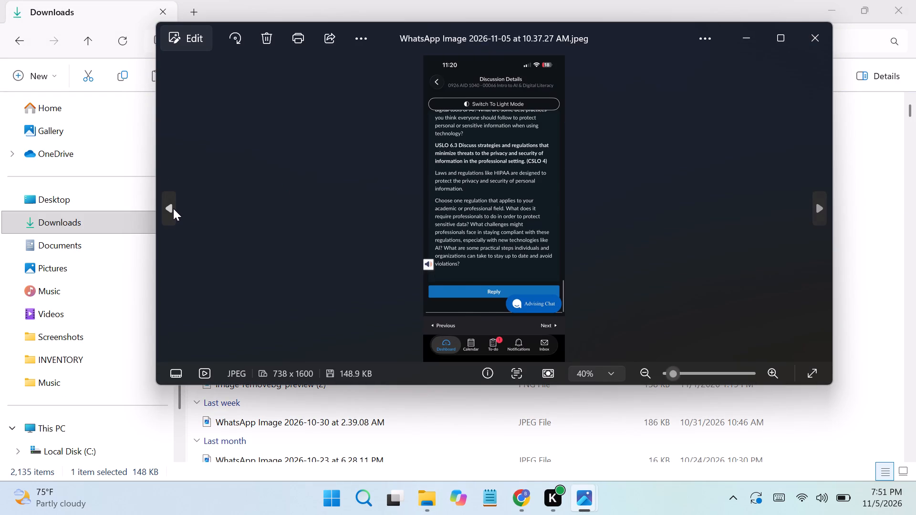
{"action": "left_click", "coordinate": [173, 206]}
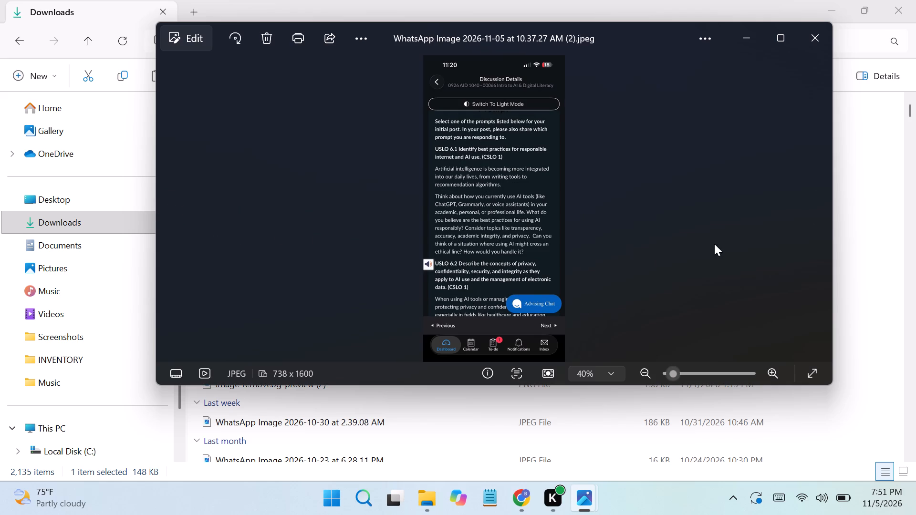
{"action": "left_click", "coordinate": [819, 204]}
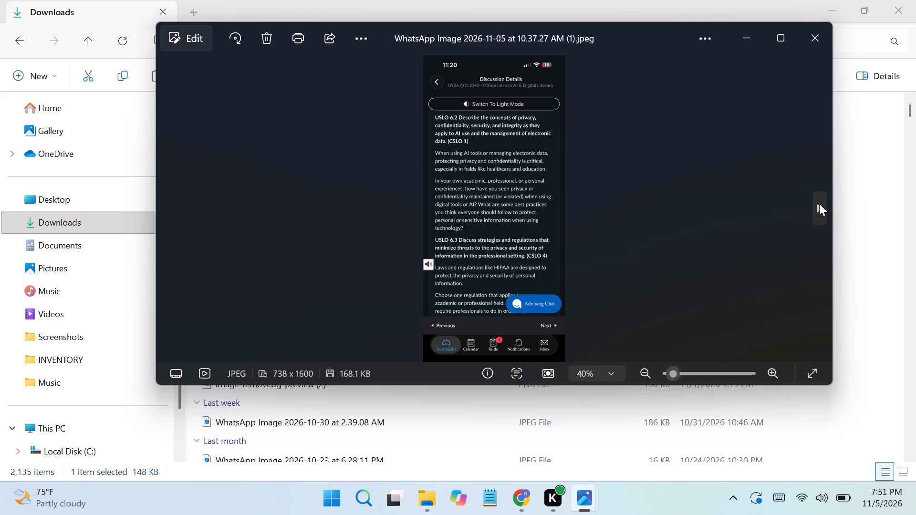
{"action": "left_click", "coordinate": [819, 202]}
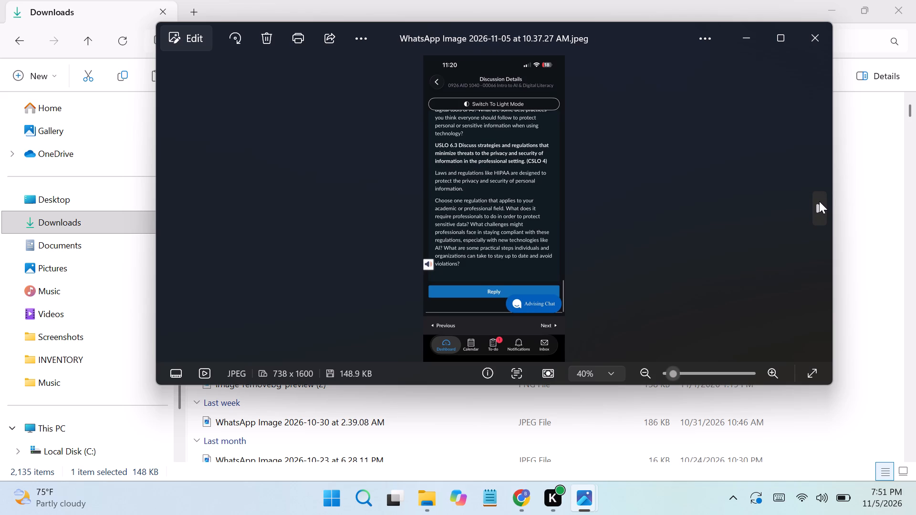
{"action": "left_click", "coordinate": [819, 201]}
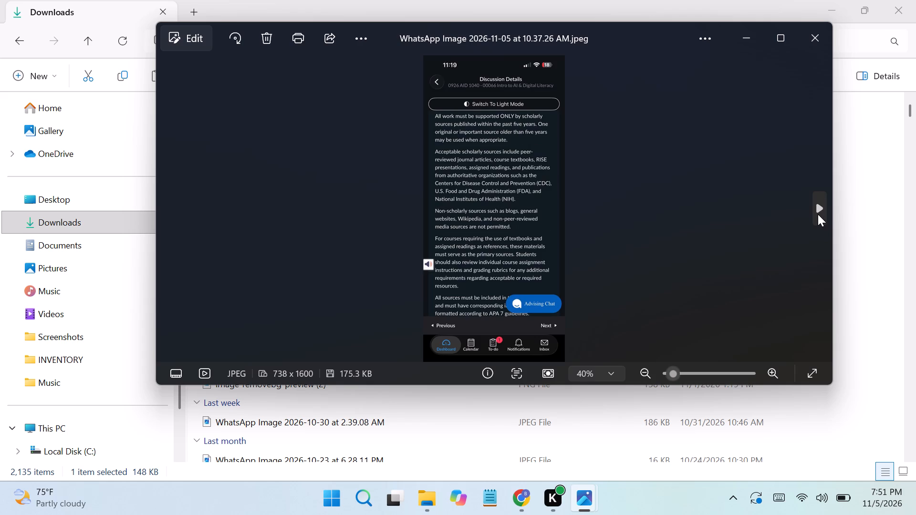
{"action": "left_click", "coordinate": [817, 213]}
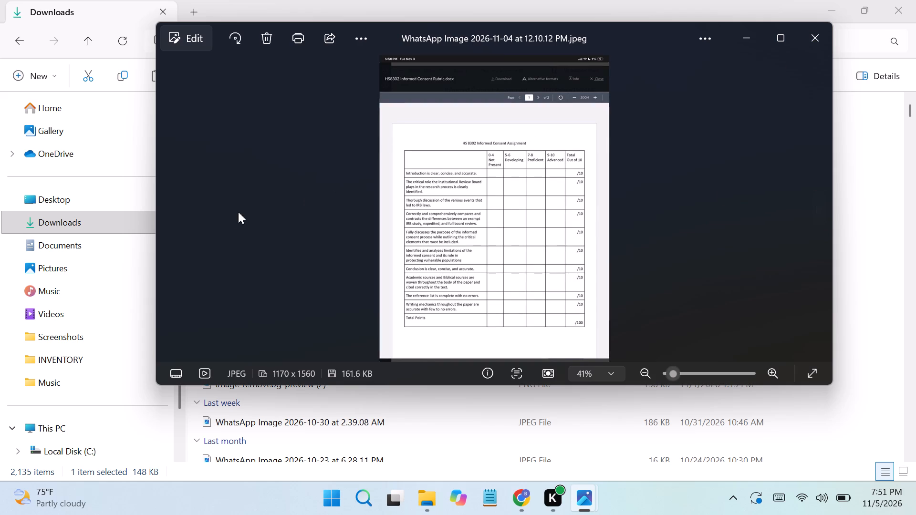
{"action": "left_click", "coordinate": [168, 212]}
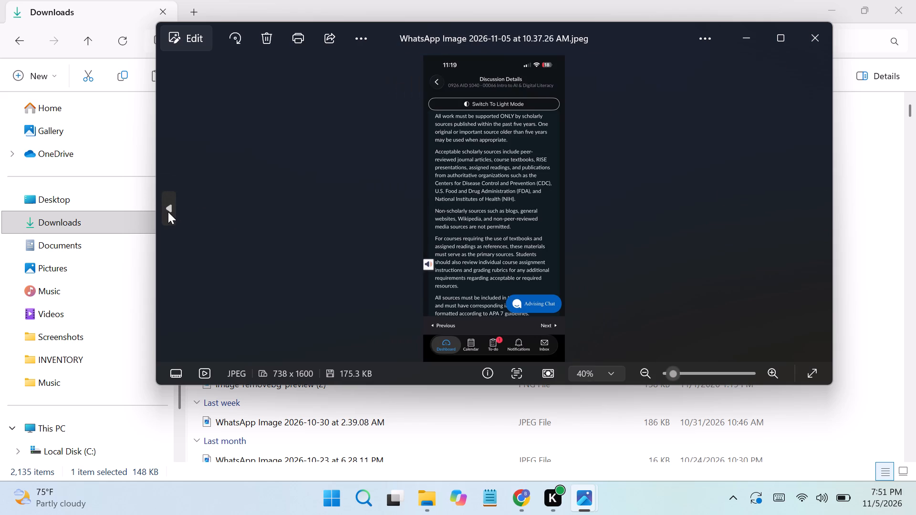
{"action": "left_click", "coordinate": [168, 212]}
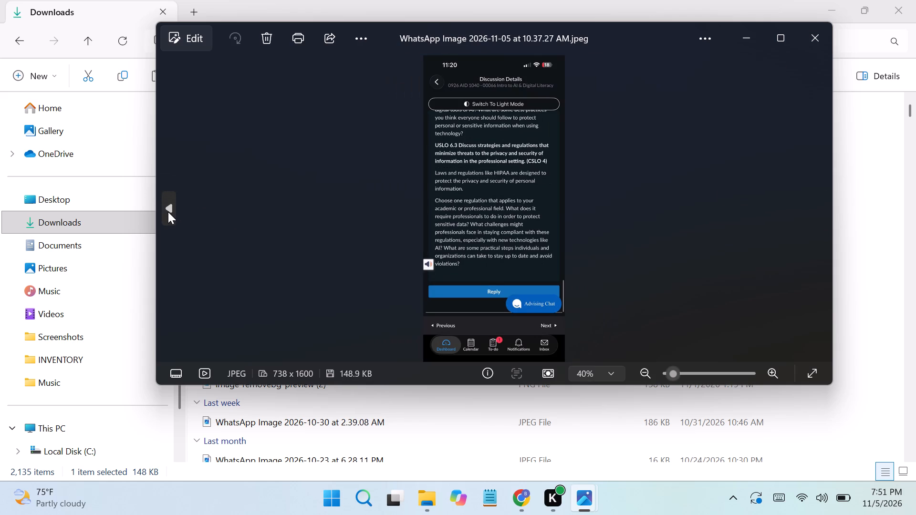
{"action": "left_click", "coordinate": [168, 212]}
{"action": "left_click", "coordinate": [168, 212]}
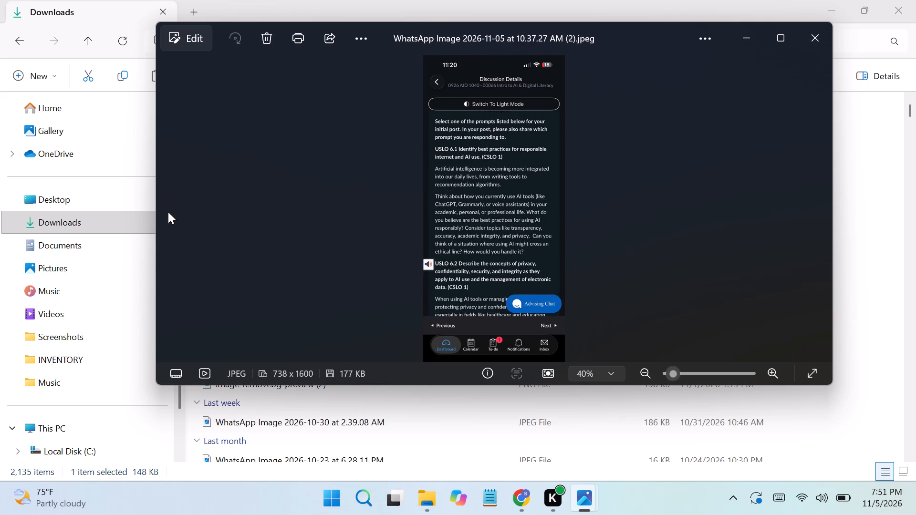
{"action": "left_click", "coordinate": [168, 212]}
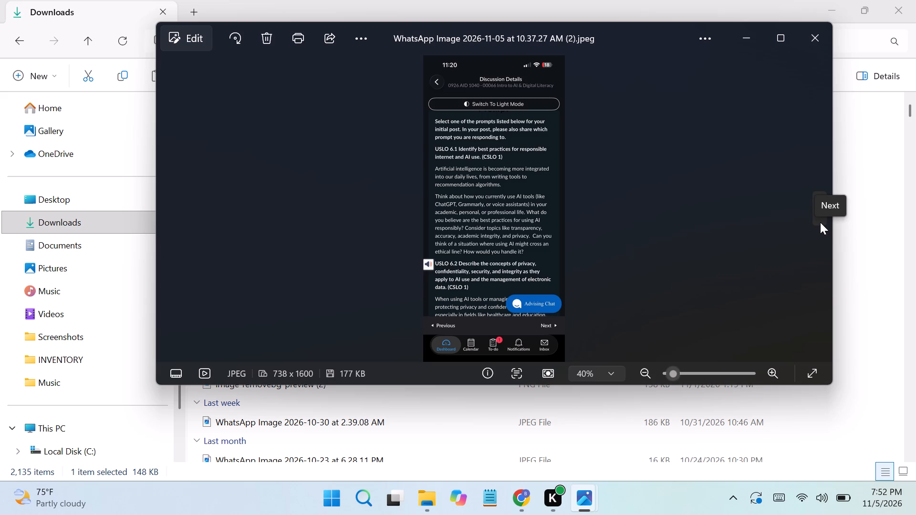
Reread the discussion screenshots in order, from the USLO prompts to the scholarly source requirements, and return to the initial-post prompt image.
{"action": "left_click", "coordinate": [820, 222]}
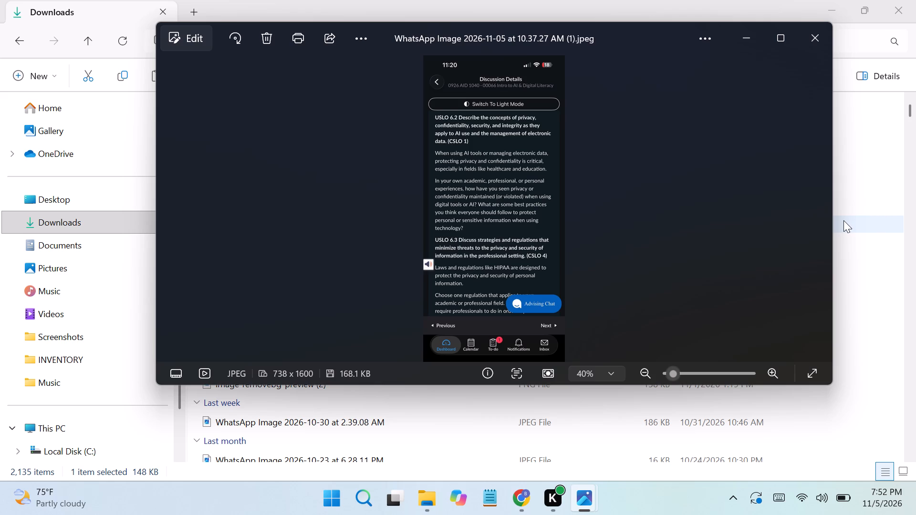
{"action": "left_click", "coordinate": [816, 210]}
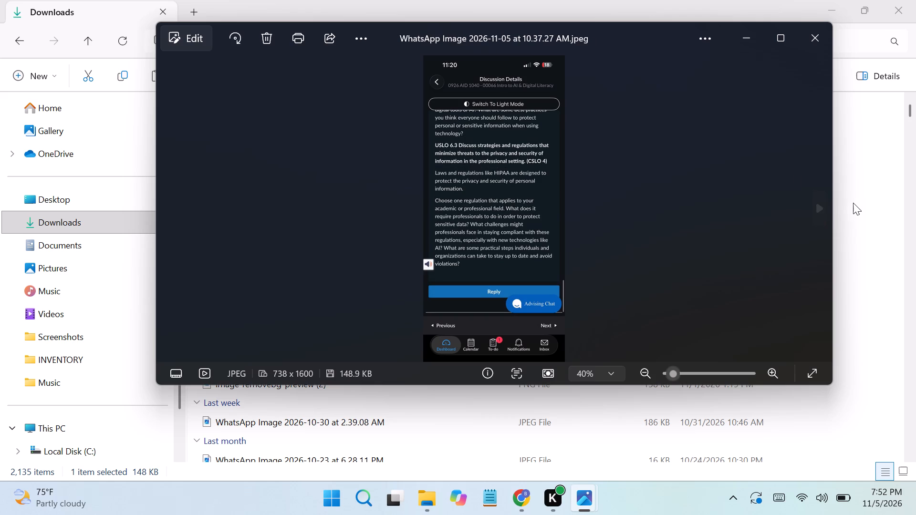
{"action": "left_click", "coordinate": [817, 204]}
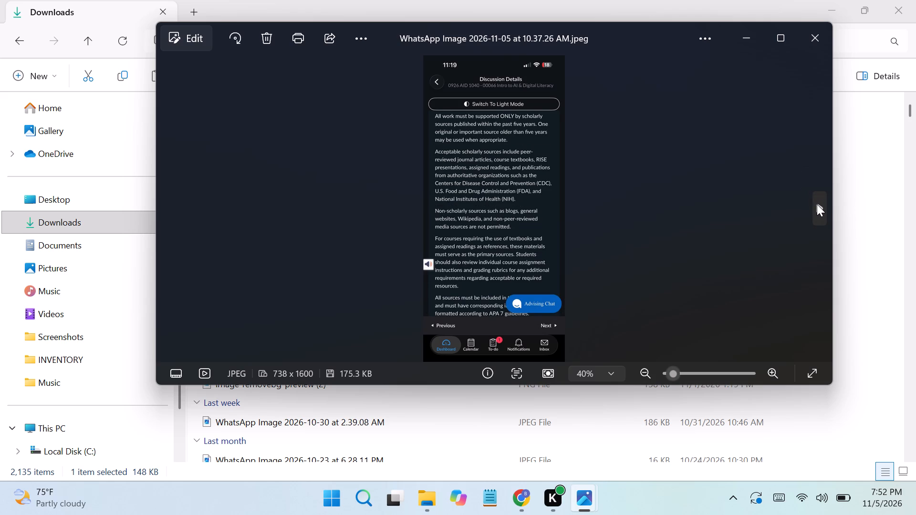
{"action": "left_click", "coordinate": [817, 204]}
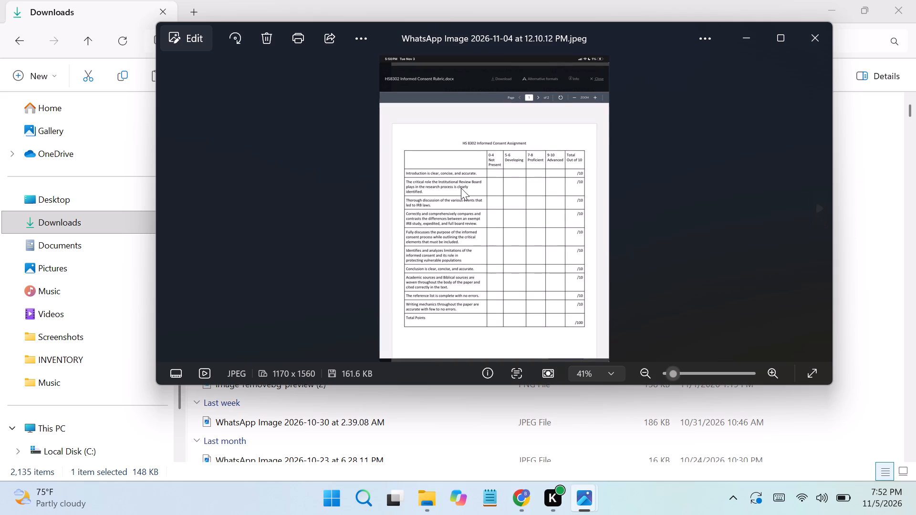
{"action": "left_click", "coordinate": [168, 206]}
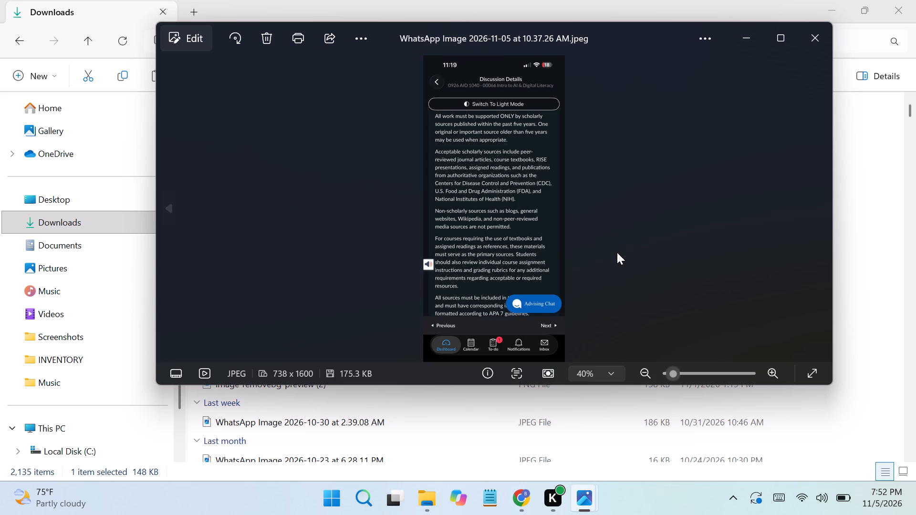
{"action": "left_click", "coordinate": [170, 209]}
{"action": "left_click", "coordinate": [170, 209]}
{"action": "left_click", "coordinate": [170, 209]}
{"action": "left_click", "coordinate": [170, 209]}
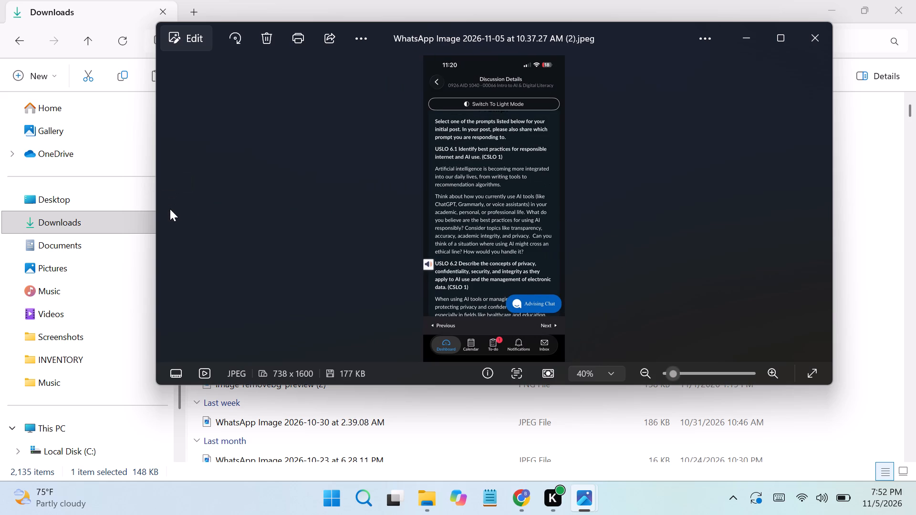